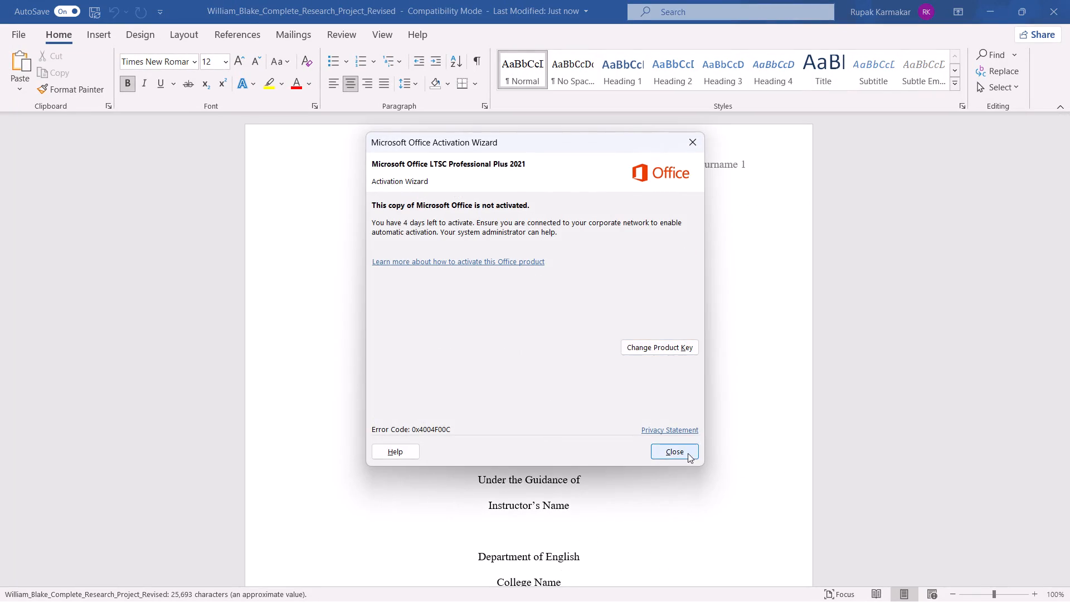
# Dismiss the Microsoft Office Activation Wizard to get to the research project document.
pyautogui.click(688, 453)
# Examine the research project's title page, from its title to the academic year, and the start of the abstract page.
pyautogui.scroll(-4, 624, 362)
pyautogui.scroll(1, 624, 362)
pyautogui.scroll(-3, 624, 361)
pyautogui.scroll(3, 624, 361)
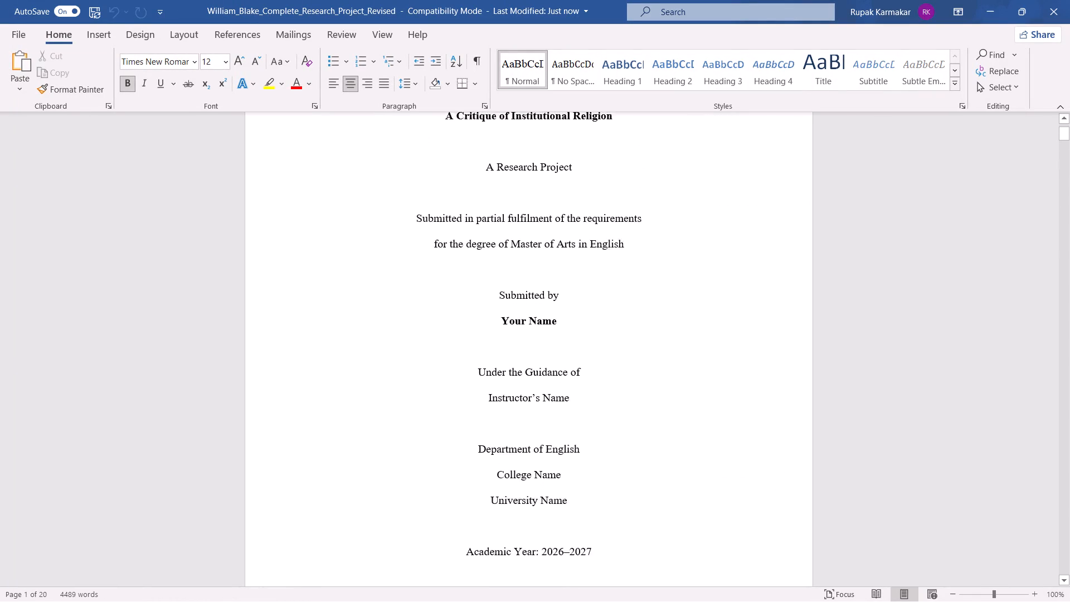
pyautogui.scroll(2, 621, 354)
pyautogui.click(532, 324)
pyautogui.scroll(-6, 573, 312)
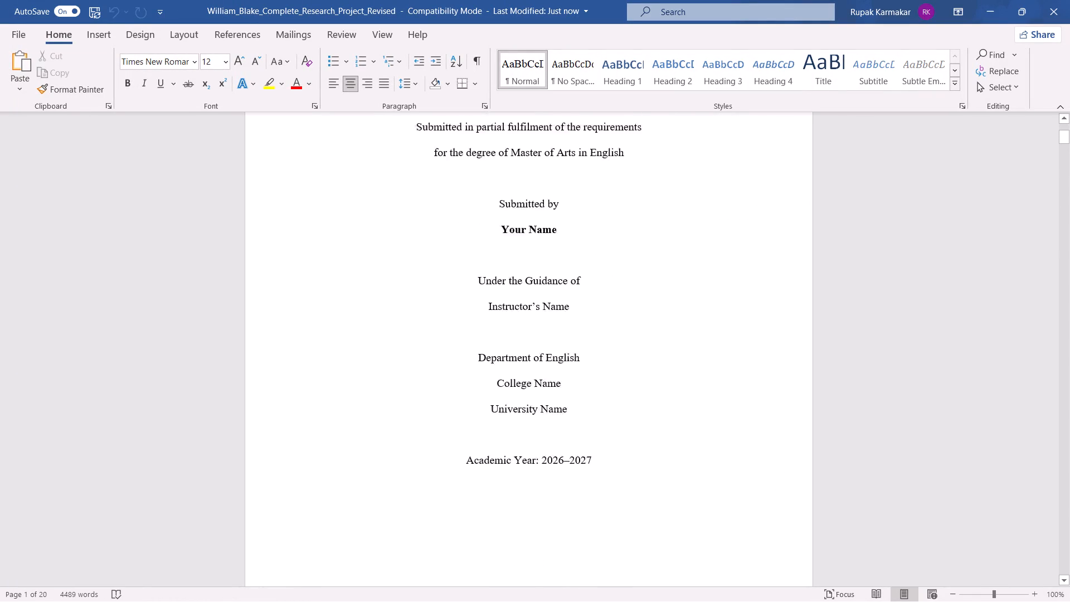
pyautogui.scroll(-5, 573, 312)
pyautogui.scroll(1, 553, 356)
pyautogui.scroll(-2, 553, 356)
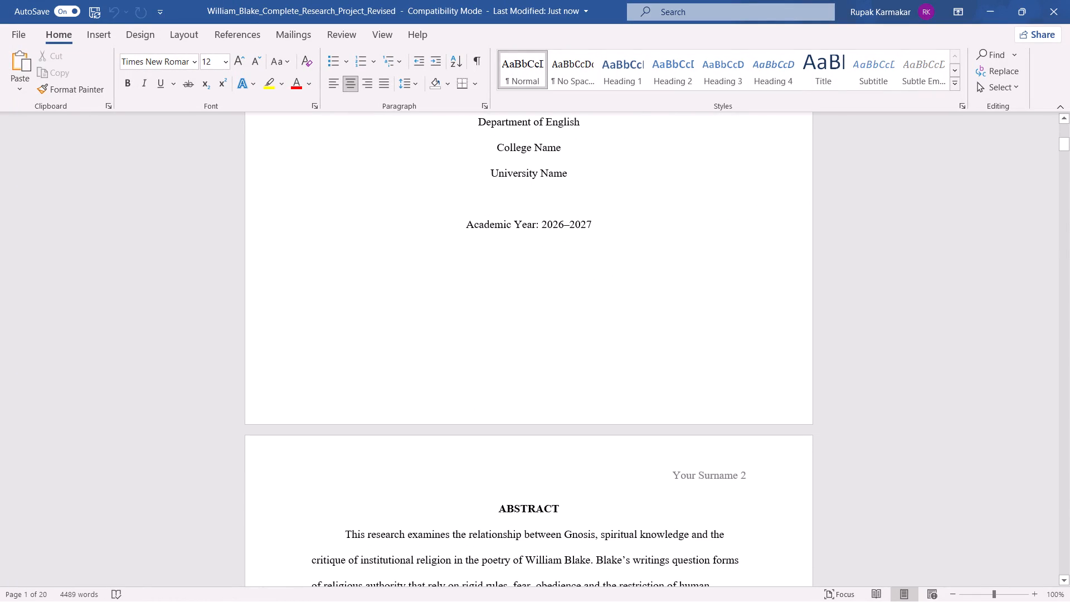
pyautogui.scroll(6, 553, 356)
pyautogui.scroll(-1, 553, 356)
pyautogui.scroll(6, 553, 356)
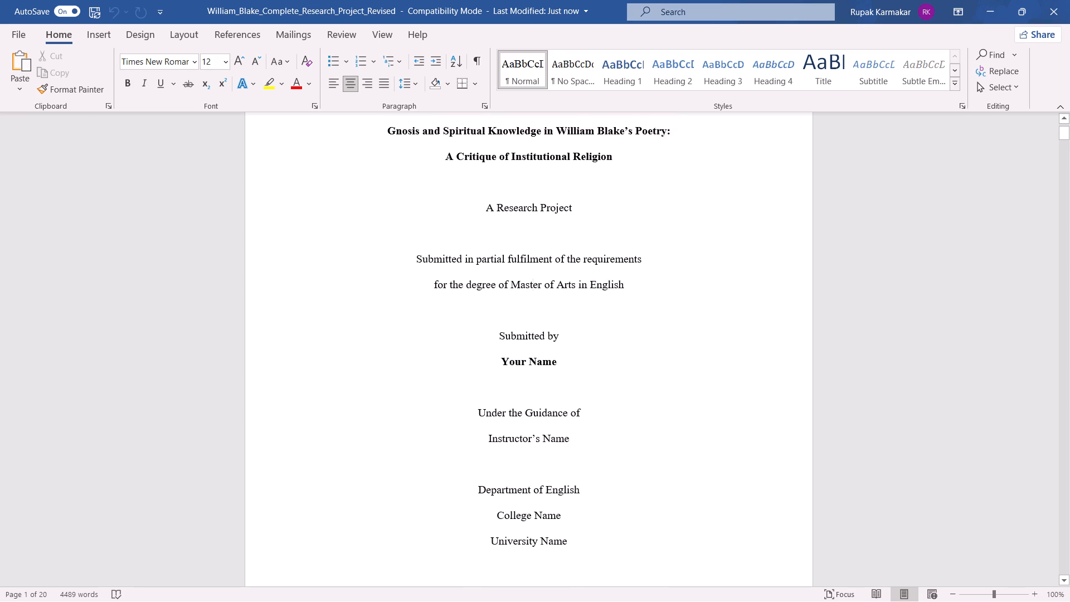
pyautogui.scroll(6, 553, 352)
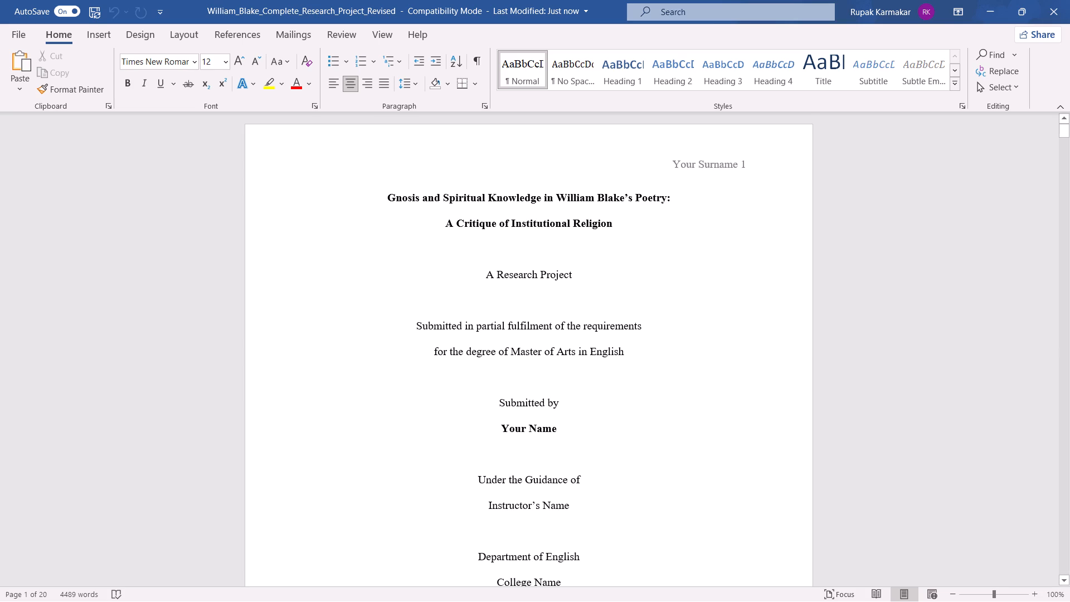
# Review the title page of the William Blake research project, from the title to the academic year.
pyautogui.scroll(-6, 386, 200)
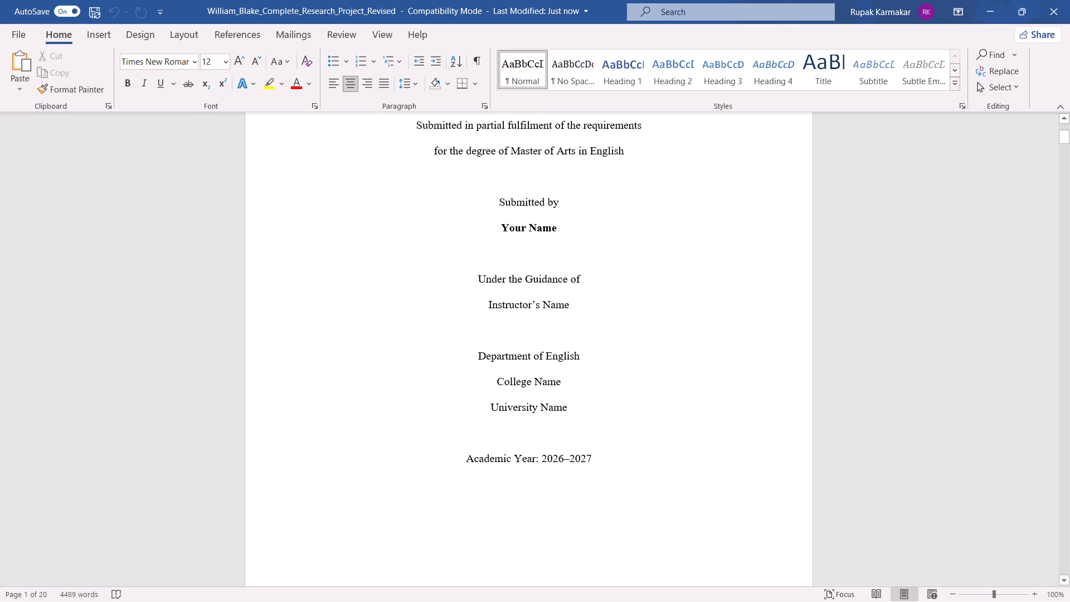
pyautogui.scroll(-2, 394, 203)
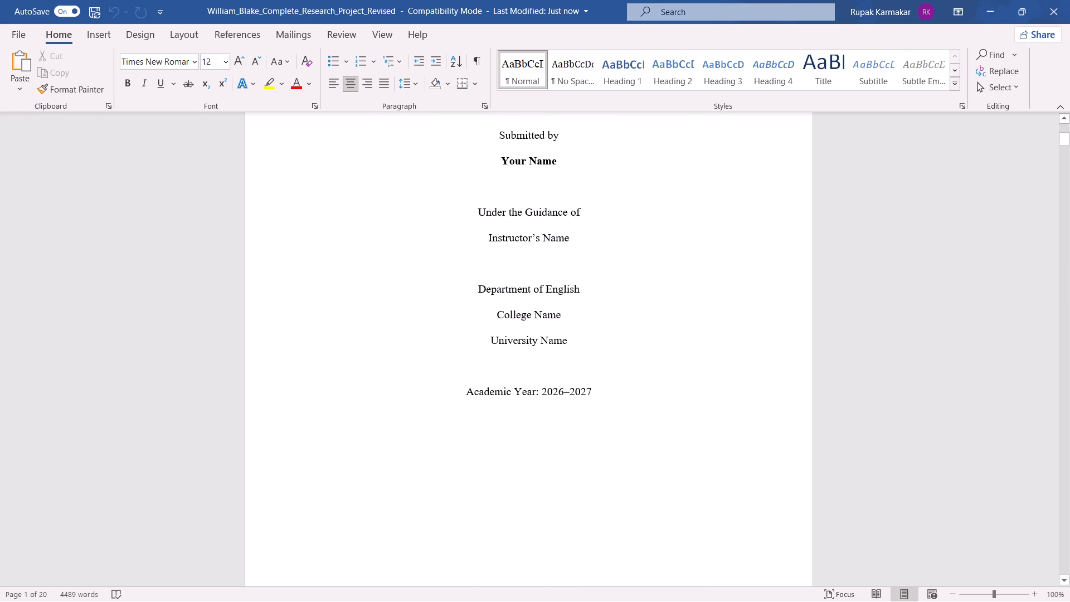
pyautogui.scroll(8, 394, 203)
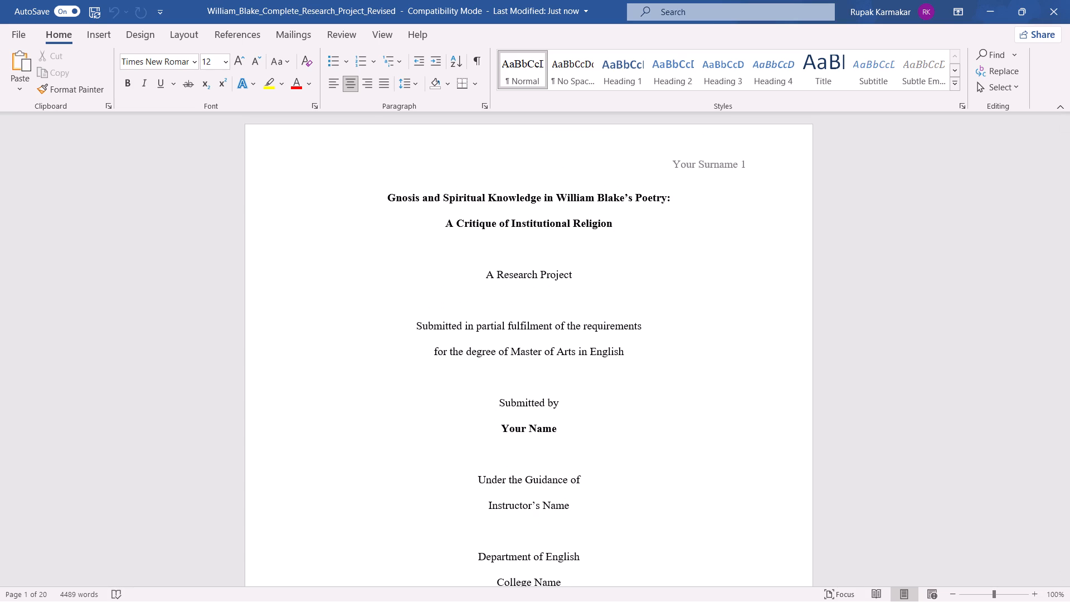
pyautogui.scroll(1, 431, 246)
pyautogui.scroll(-2, 431, 248)
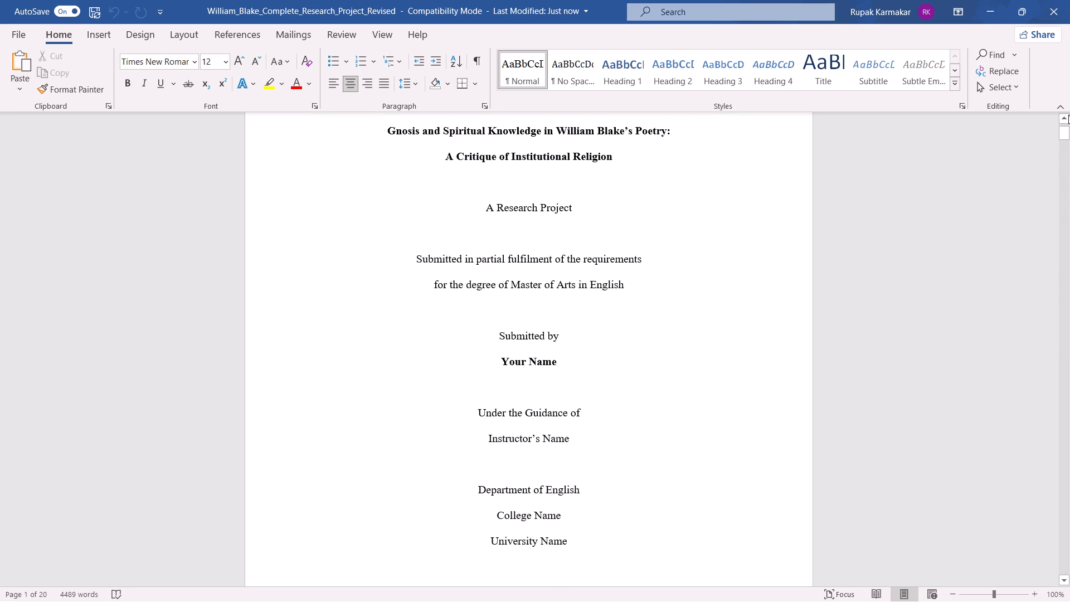
# Survey the closing pages, covering the final submission checklist on page 20 and the Works Cited section.
pyautogui.moveTo(1066, 134); pyautogui.dragTo(1069, 555)
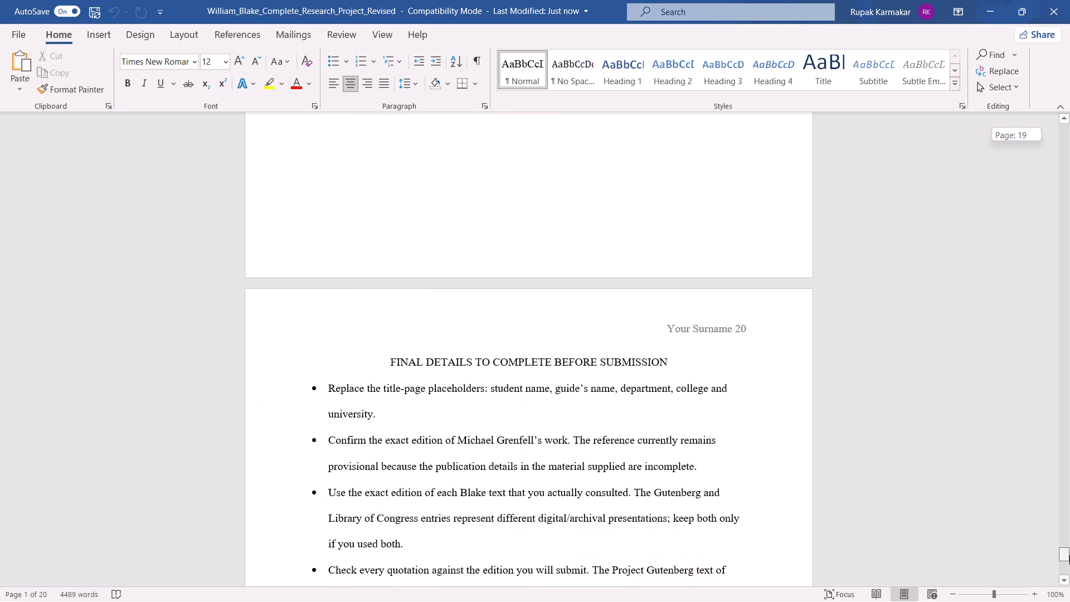
pyautogui.moveTo(1069, 555); pyautogui.dragTo(1069, 561)
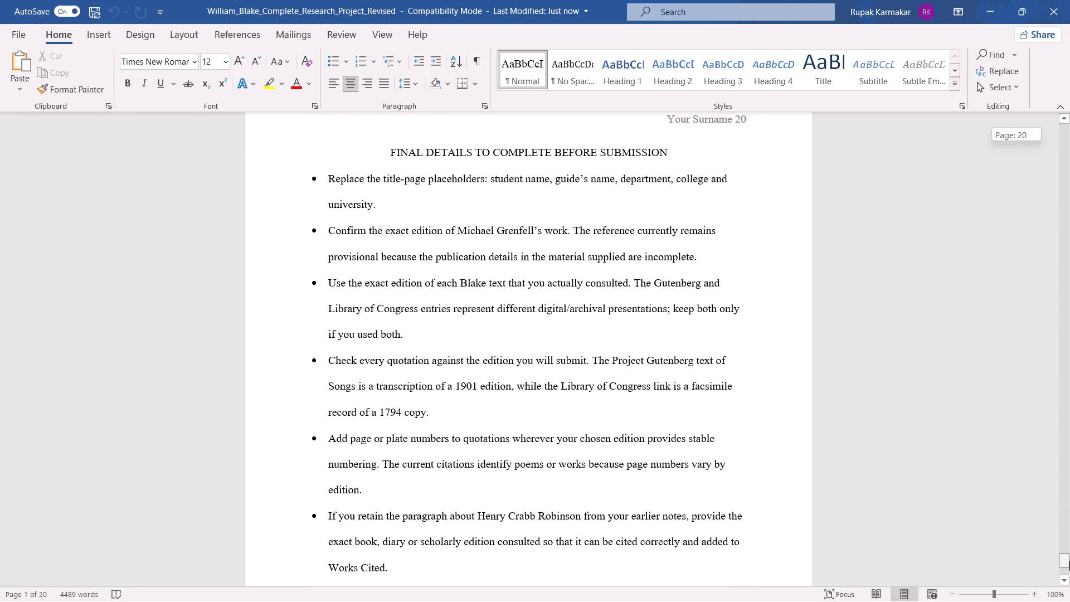
pyautogui.moveTo(1069, 561); pyautogui.dragTo(1069, 532)
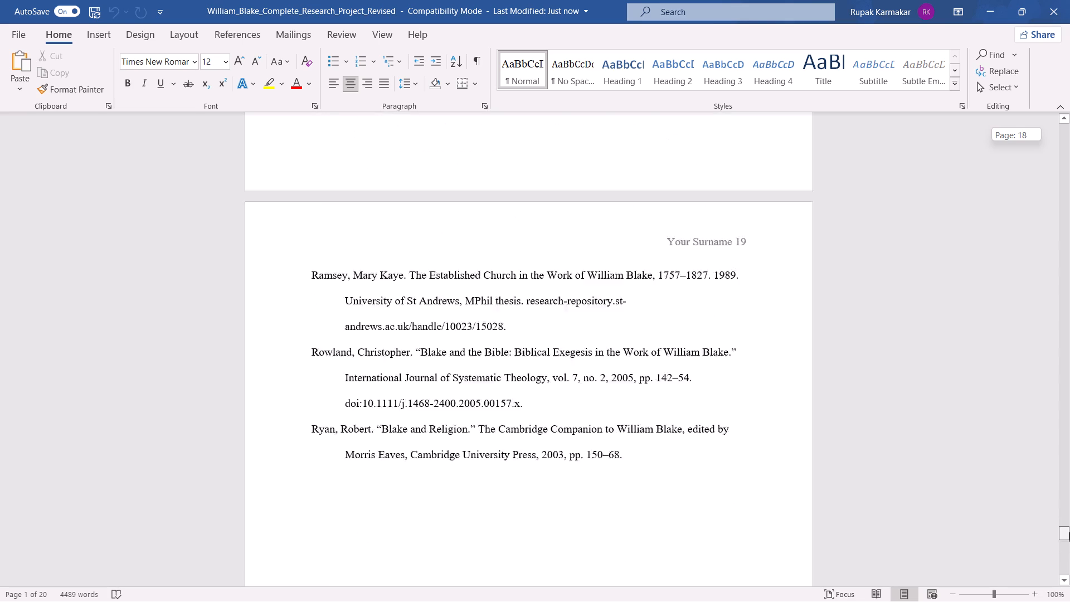
pyautogui.moveTo(1069, 532); pyautogui.dragTo(1069, 511)
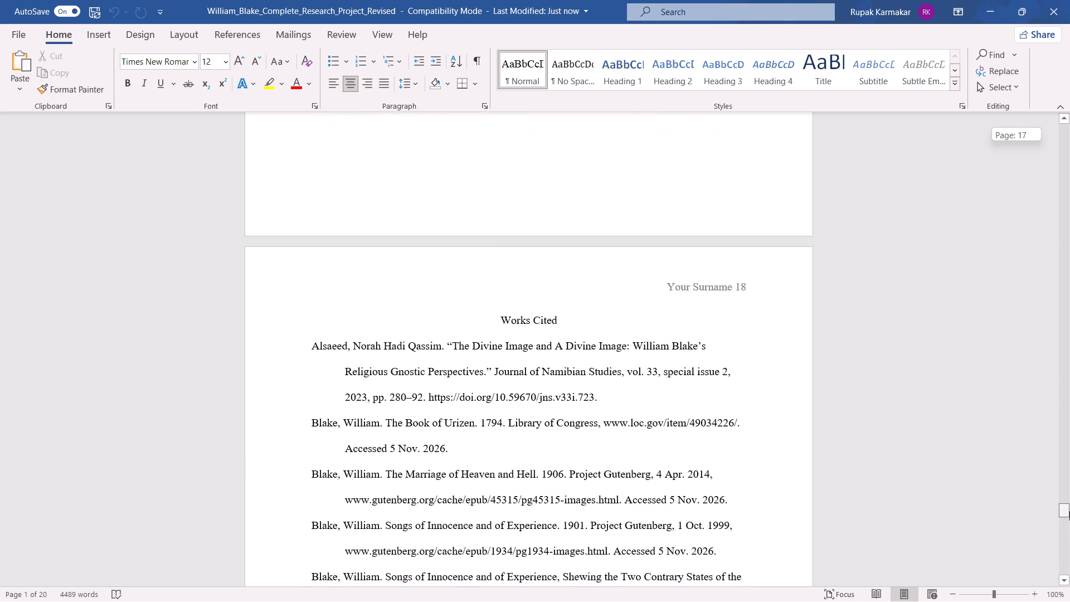
pyautogui.moveTo(1069, 511); pyautogui.dragTo(1069, 552)
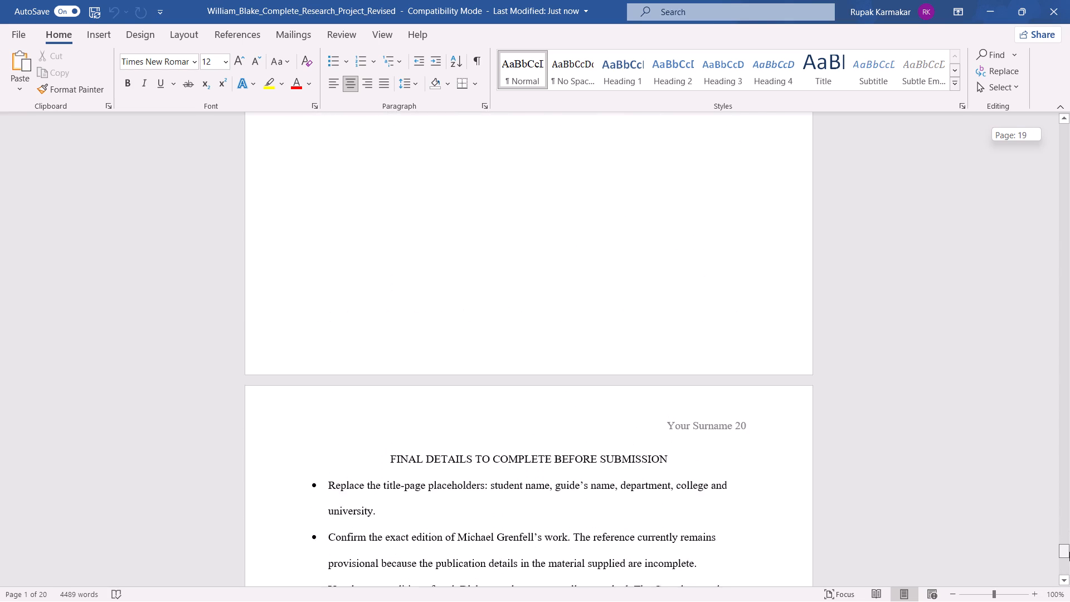
pyautogui.moveTo(1069, 552); pyautogui.dragTo(1069, 517)
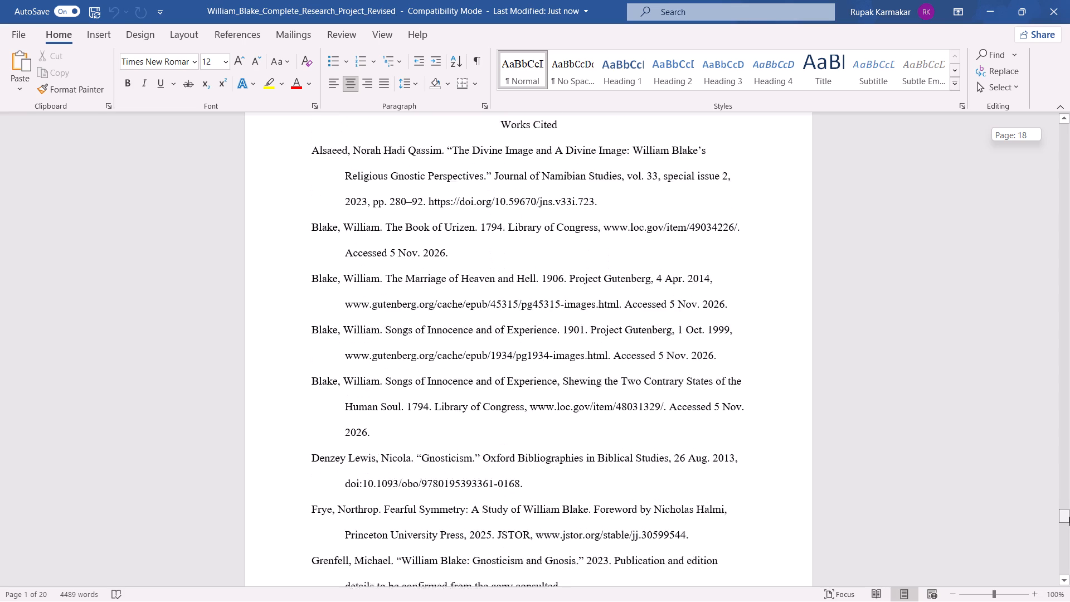
# Read through the Works Cited entries on pages 18 and 19 and recheck the end of the submission checklist.
pyautogui.moveTo(1069, 517); pyautogui.dragTo(1069, 515)
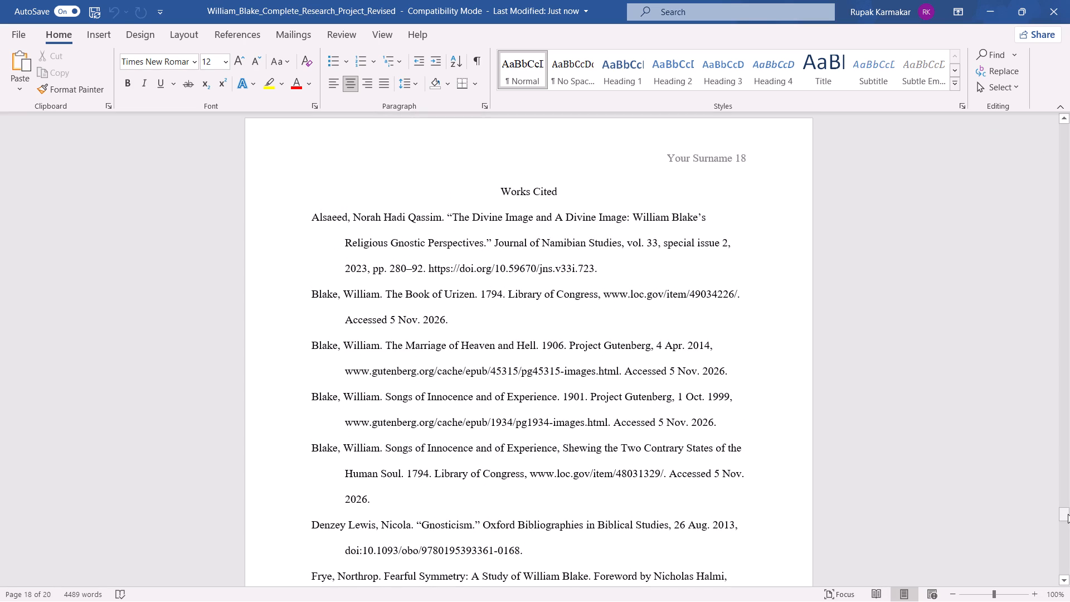
pyautogui.moveTo(1068, 514); pyautogui.dragTo(1068, 516)
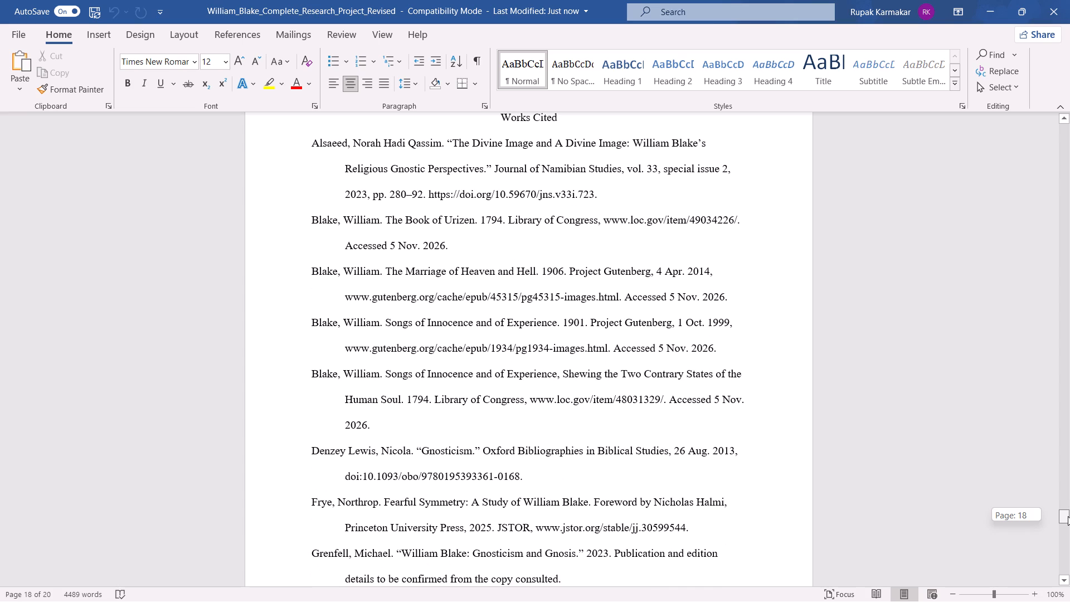
pyautogui.moveTo(1068, 516); pyautogui.dragTo(1068, 518)
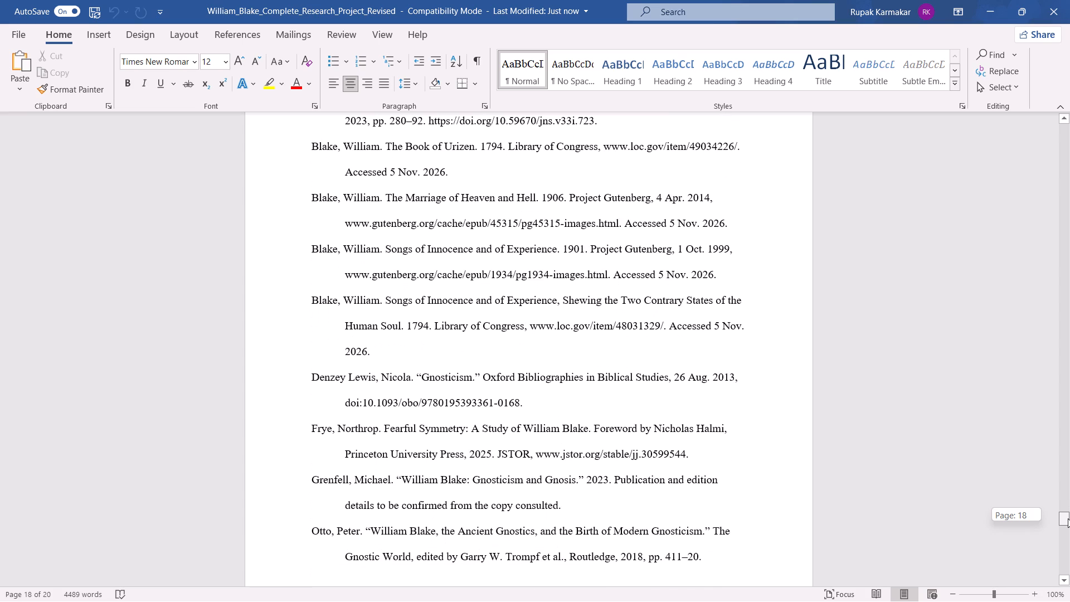
pyautogui.moveTo(1068, 518); pyautogui.dragTo(1068, 528)
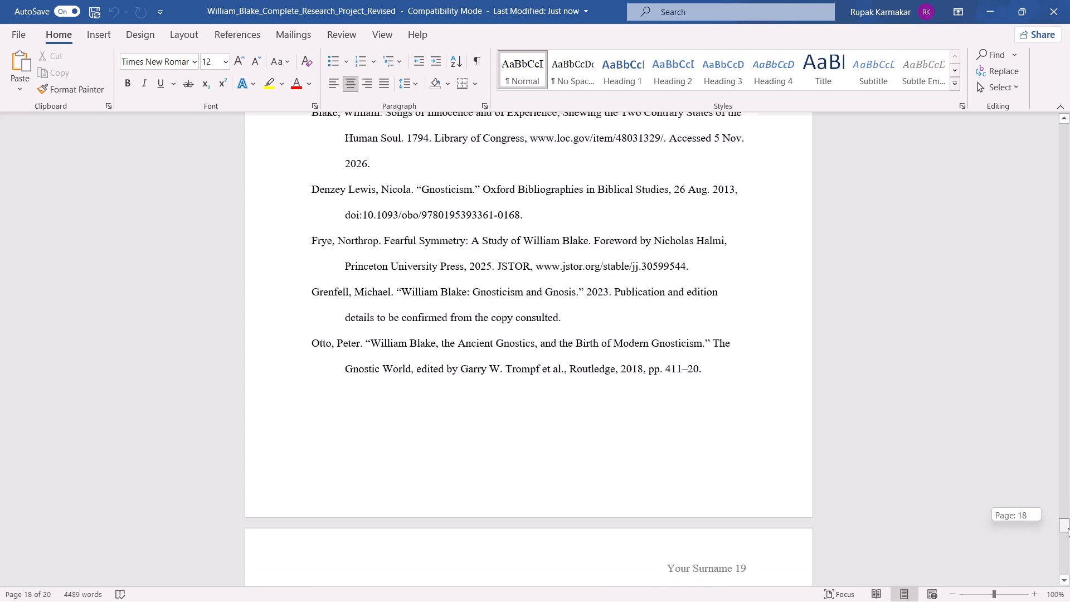
pyautogui.moveTo(1068, 528); pyautogui.dragTo(1068, 532)
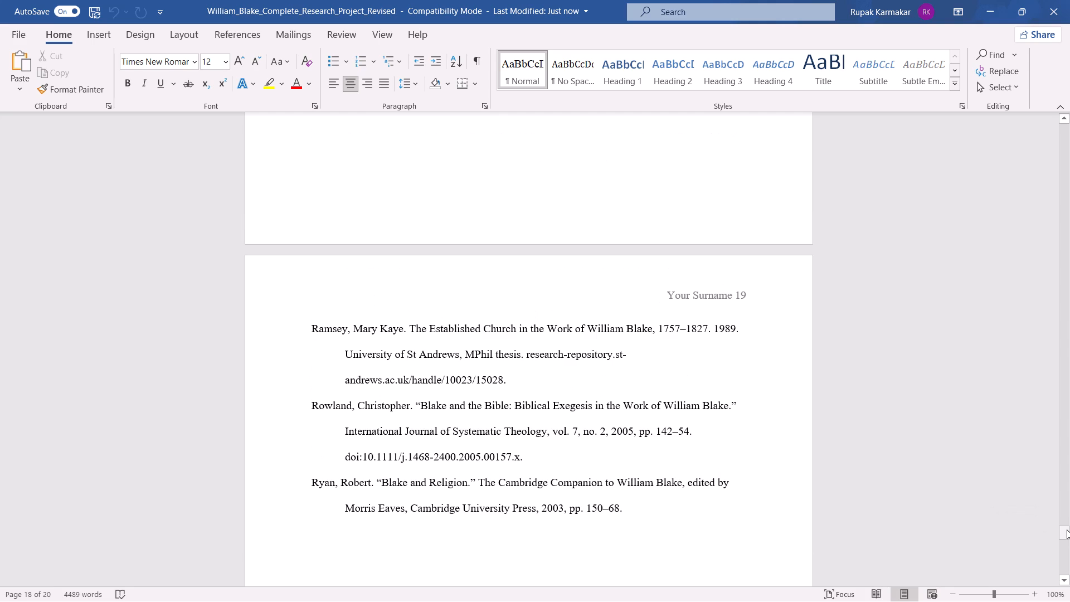
pyautogui.moveTo(1067, 530); pyautogui.dragTo(1066, 532)
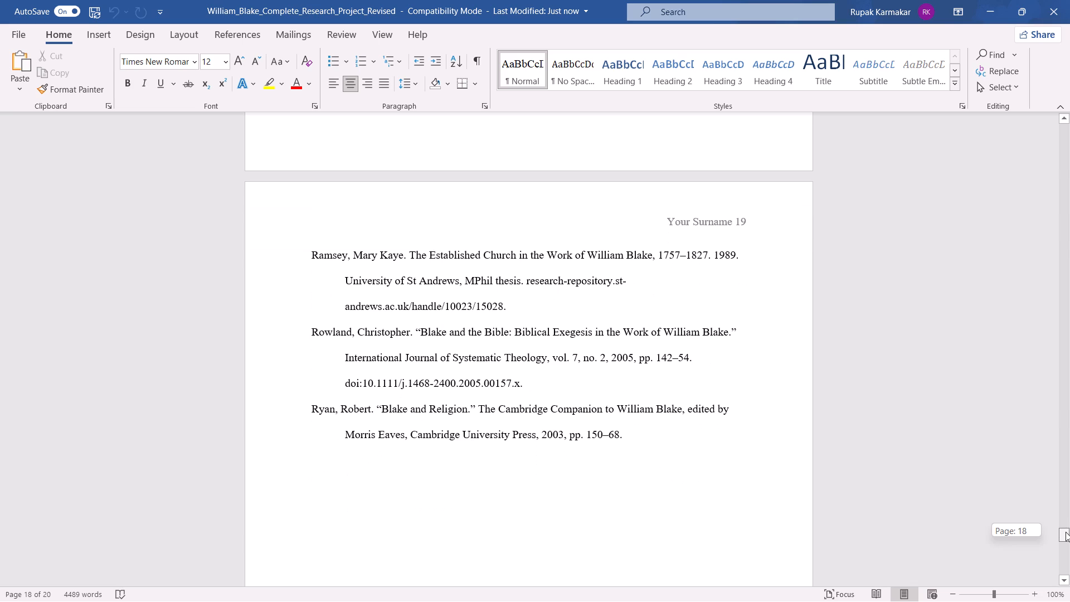
pyautogui.moveTo(1066, 532); pyautogui.dragTo(1064, 516)
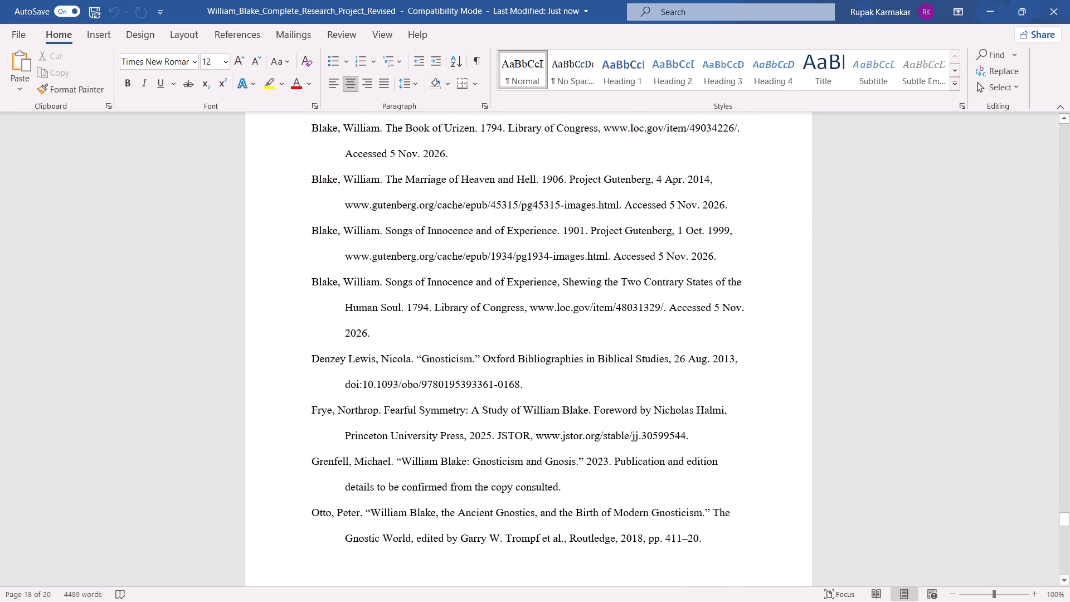
pyautogui.moveTo(1065, 522); pyautogui.dragTo(1063, 513)
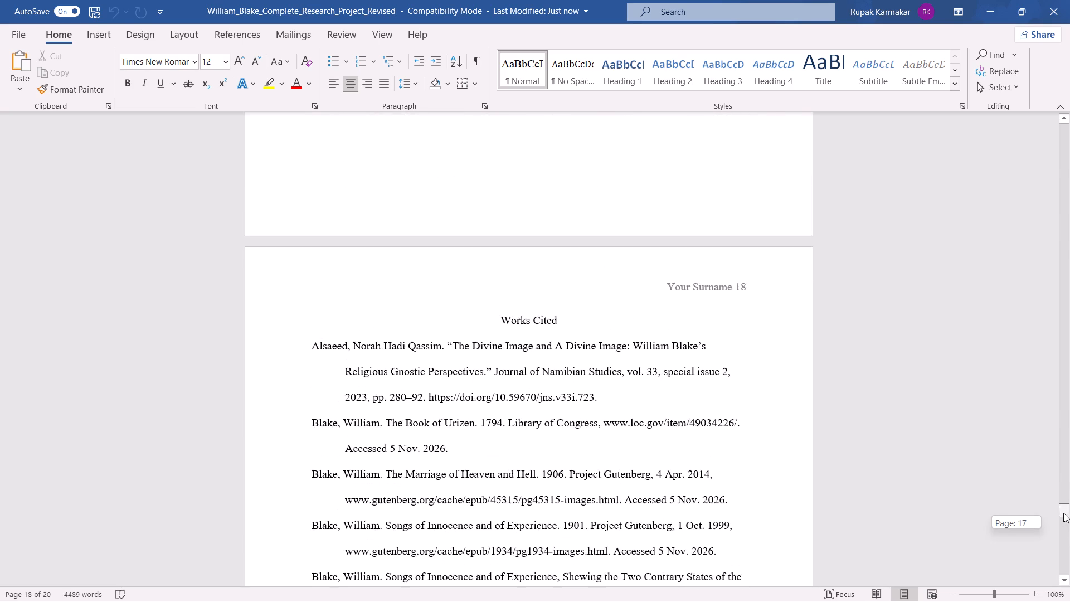
pyautogui.moveTo(1063, 513); pyautogui.dragTo(1063, 576)
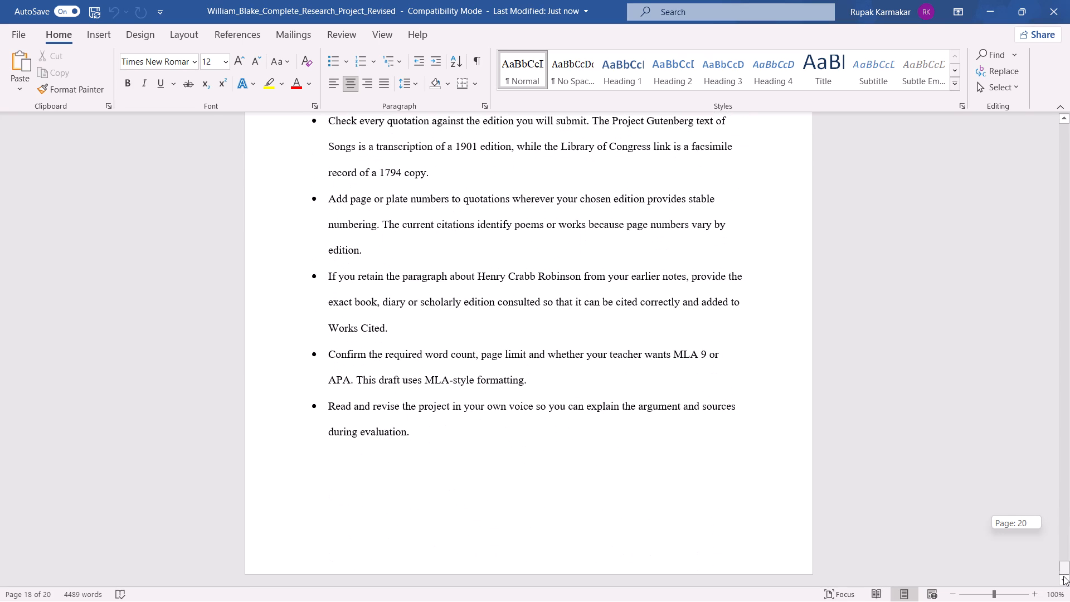
pyautogui.moveTo(1063, 576); pyautogui.dragTo(1059, 536)
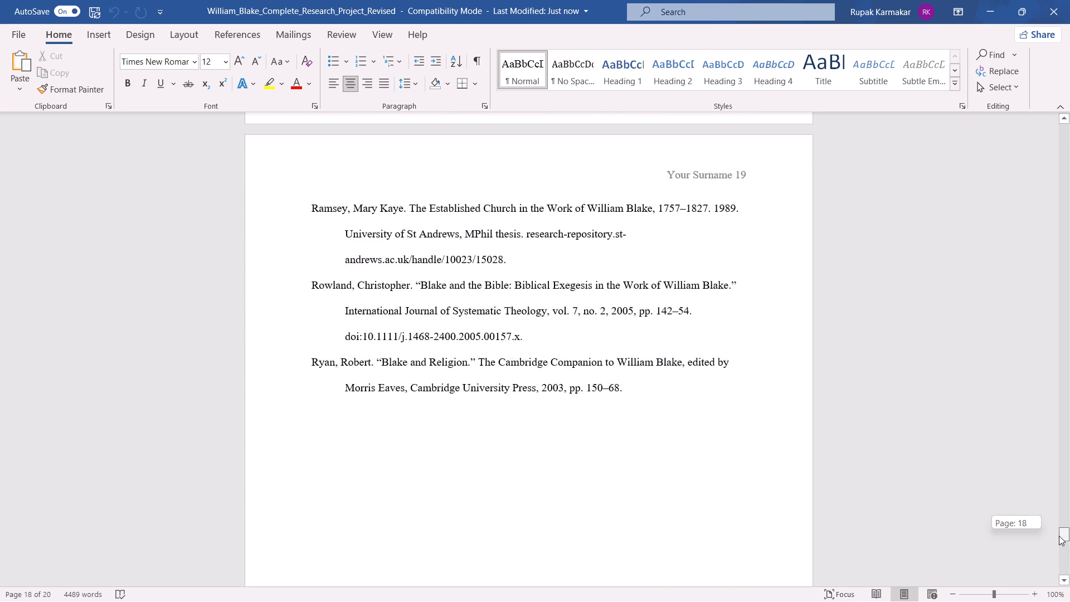
pyautogui.moveTo(1059, 536); pyautogui.dragTo(1059, 517)
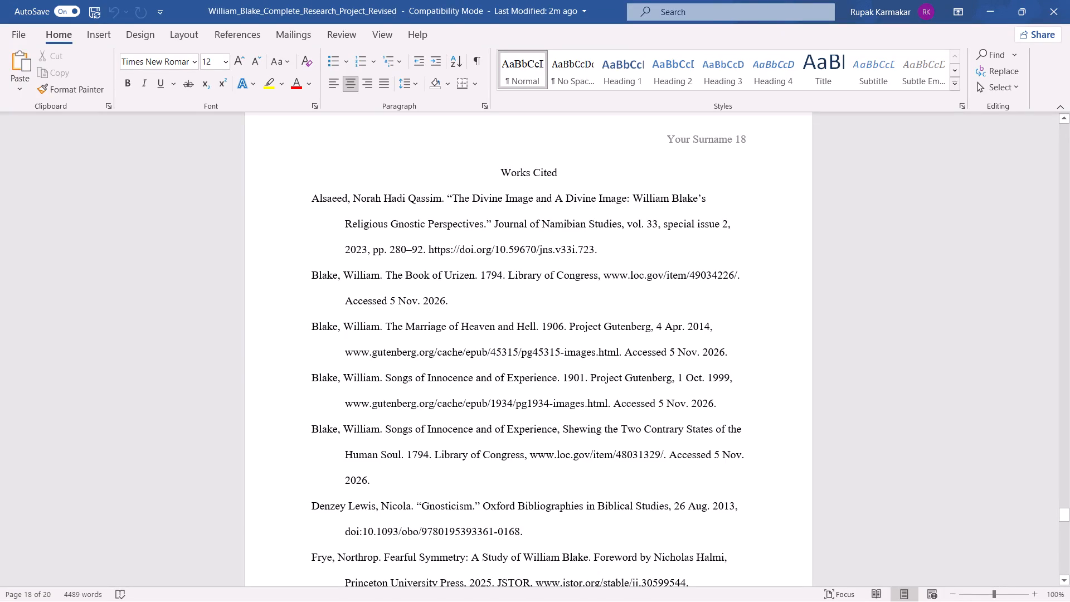
pyautogui.scroll(3, 592, 416)
pyautogui.scroll(-1, 592, 416)
pyautogui.scroll(2, 592, 416)
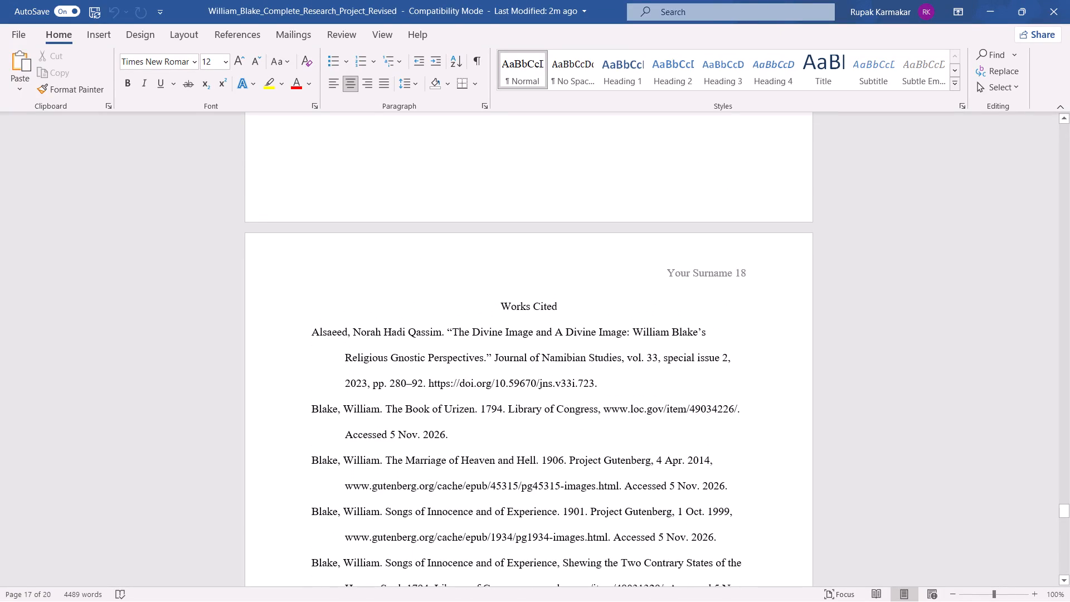
pyautogui.scroll(6, 678, 324)
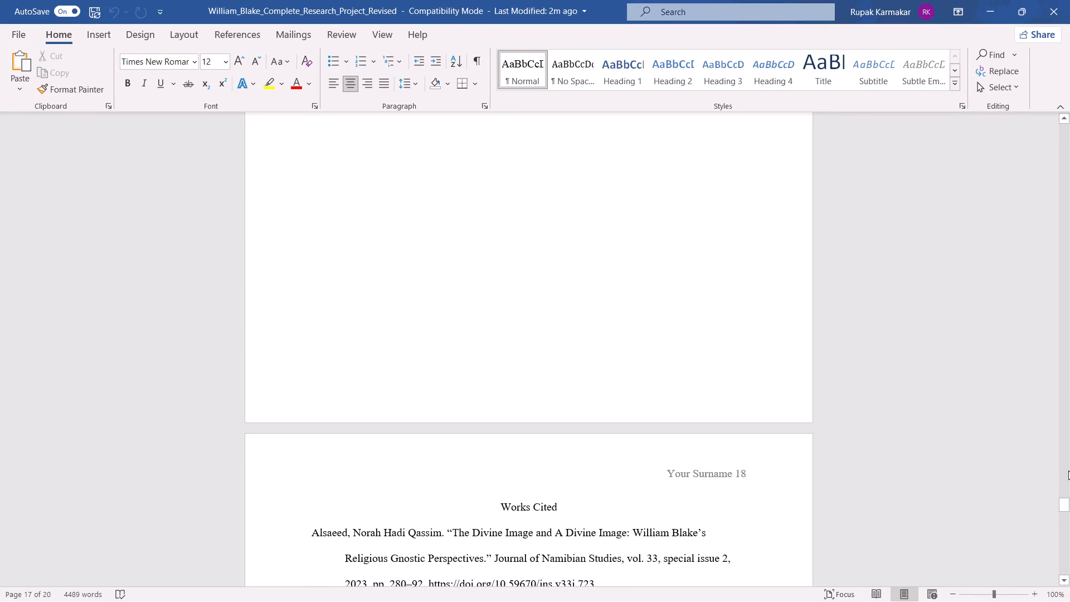
# Return to the title page and examine its name, instructor, department, college and university placeholders down to the start of the Abstract.
pyautogui.moveTo(1062, 501); pyautogui.dragTo(1062, 130)
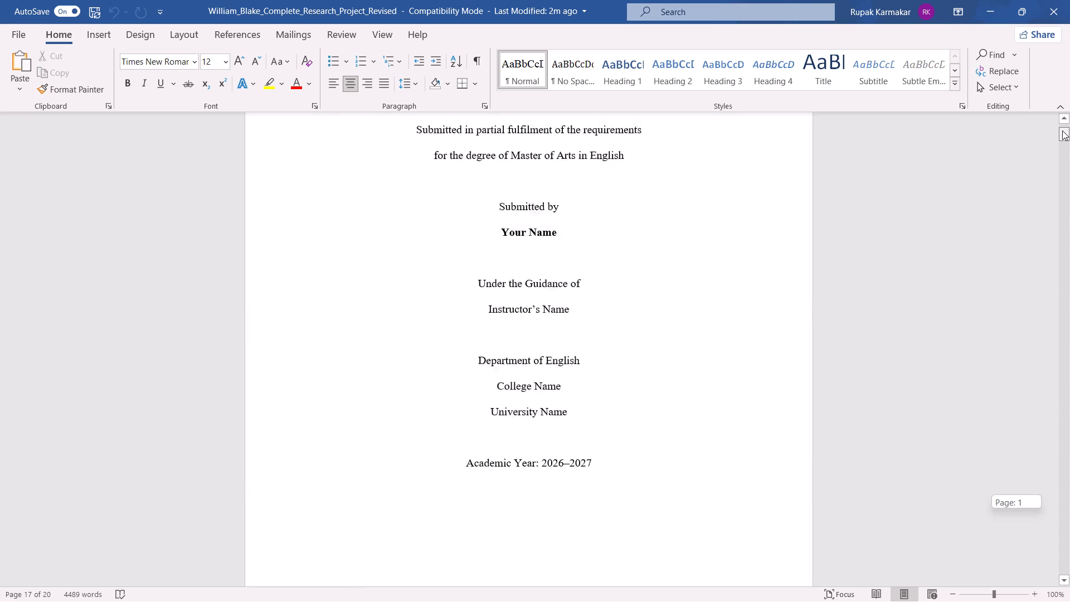
pyautogui.moveTo(1062, 130); pyautogui.dragTo(1062, 125)
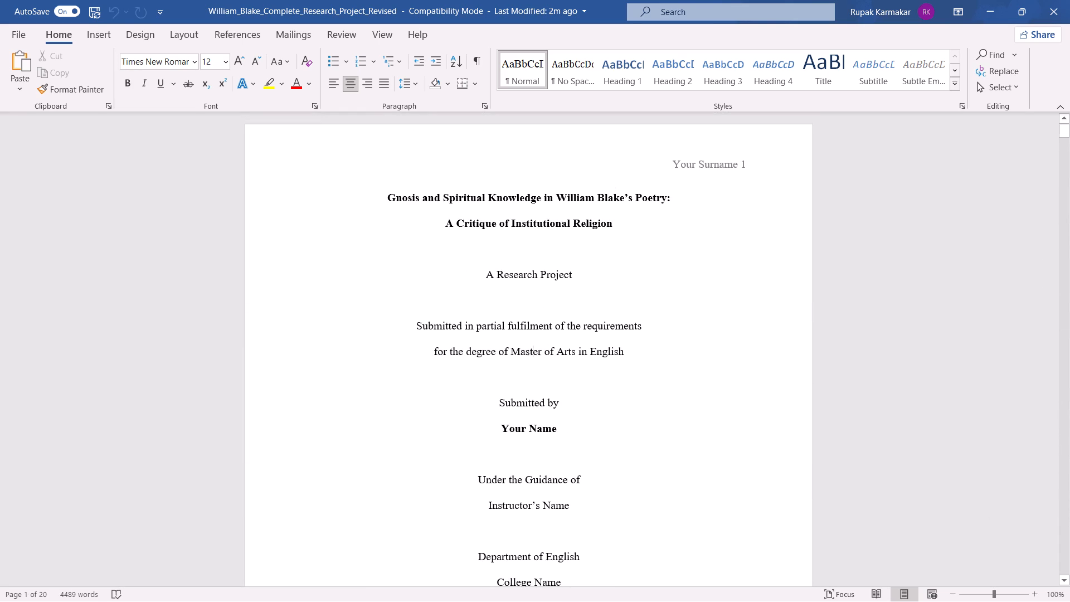
pyautogui.click(1069, 128)
pyautogui.scroll(-3, 368, 431)
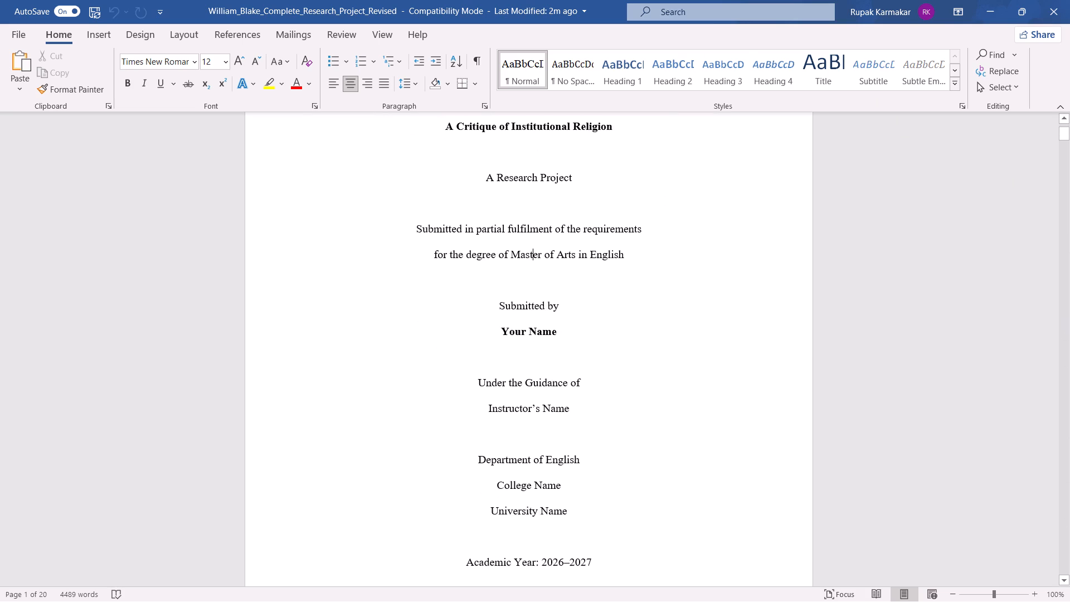
pyautogui.scroll(-11, 382, 439)
pyautogui.scroll(1, 382, 439)
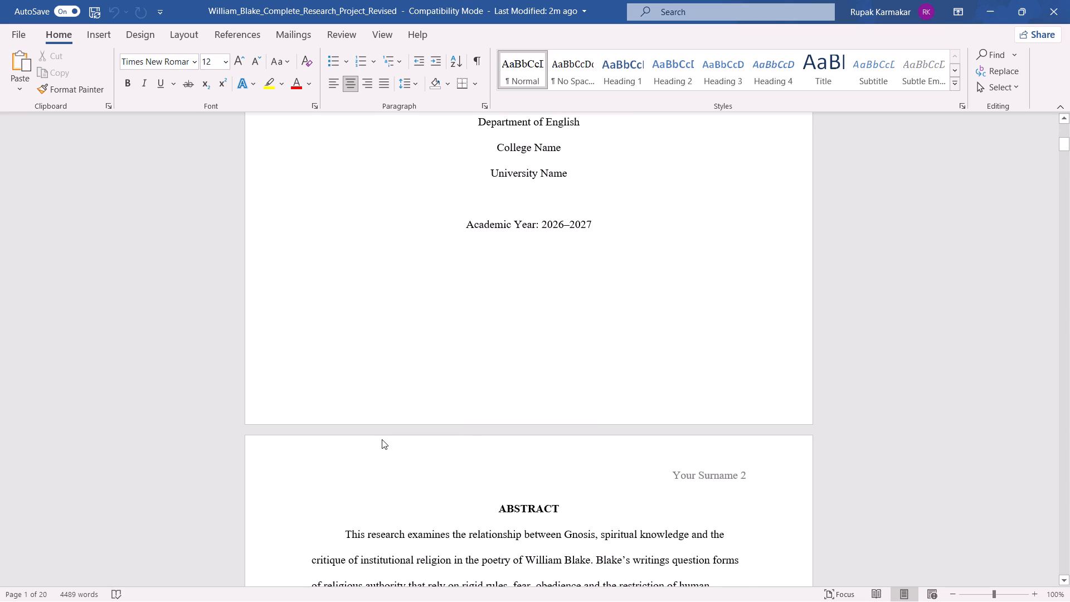
pyautogui.scroll(9, 382, 439)
pyautogui.scroll(-1, 382, 438)
pyautogui.scroll(5, 382, 438)
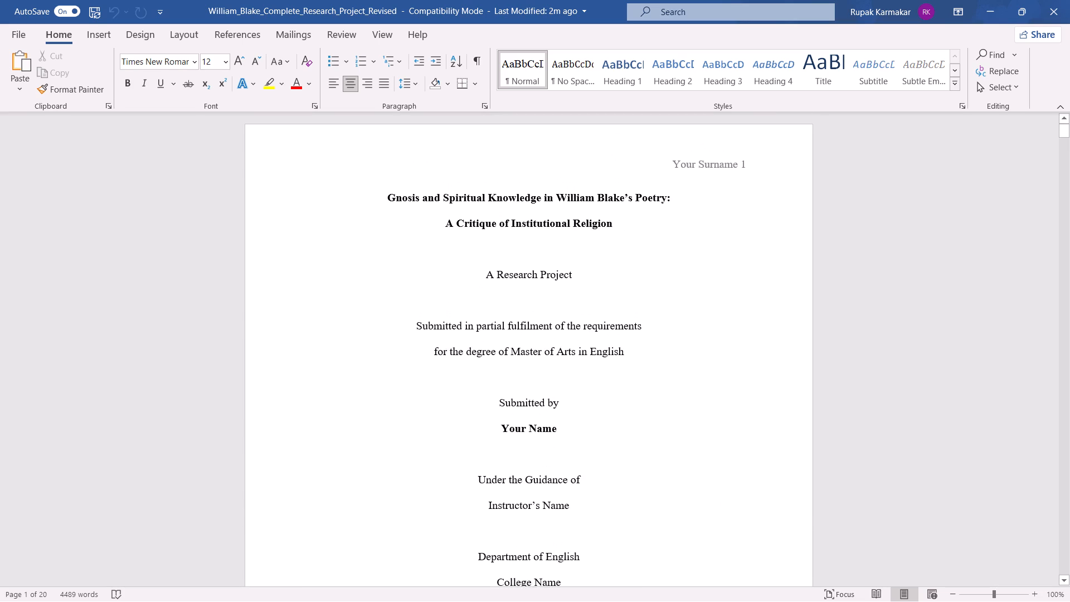
pyautogui.scroll(-2, 382, 438)
pyautogui.scroll(1, 382, 438)
pyautogui.scroll(-1, 382, 438)
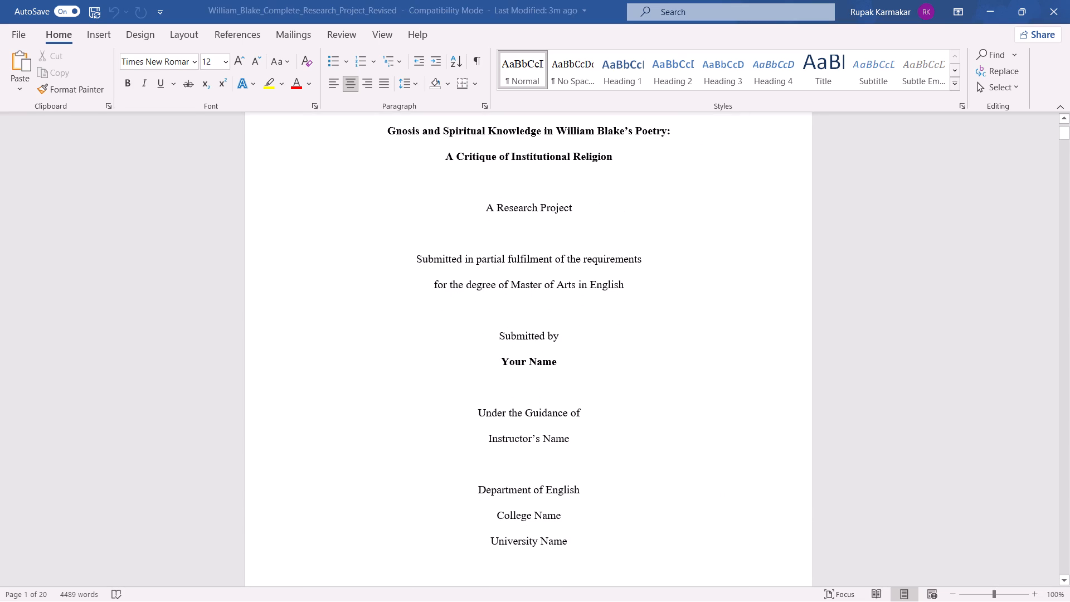
pyautogui.scroll(-4, 381, 433)
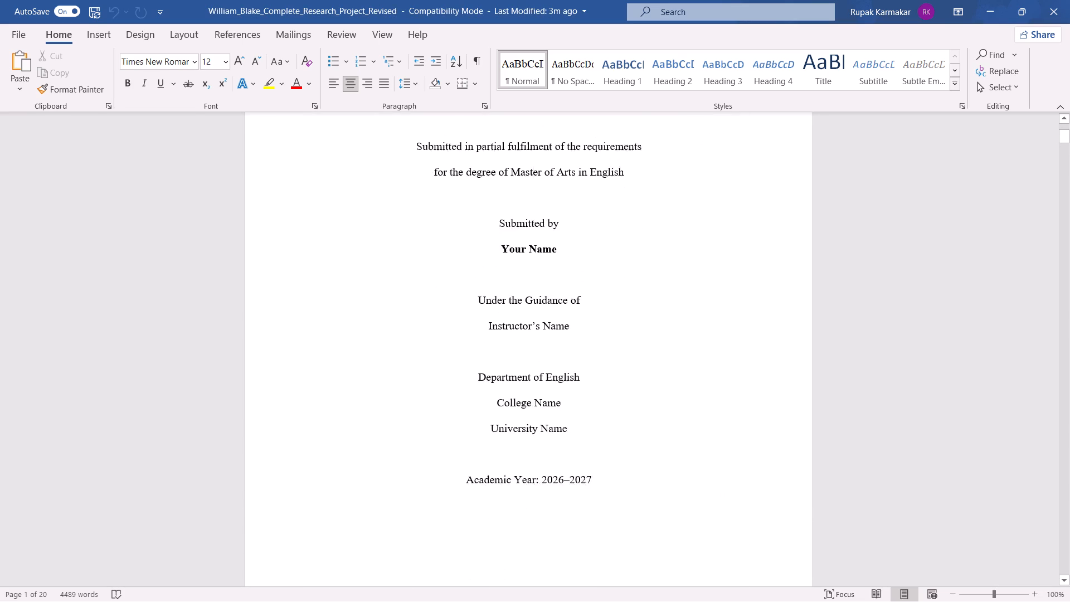
pyautogui.scroll(-3, 381, 433)
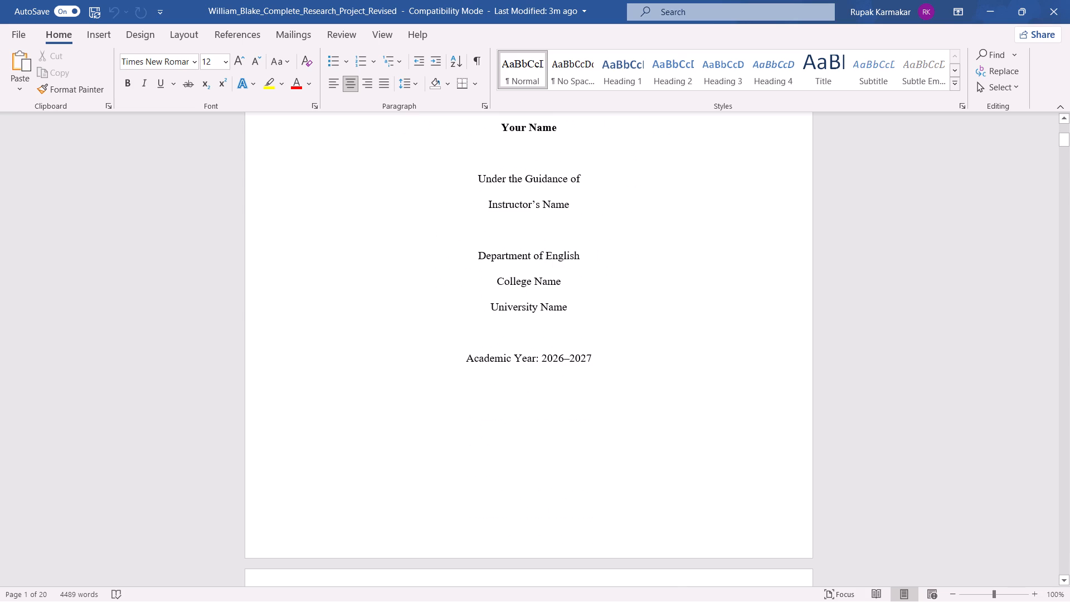
pyautogui.scroll(-4, 367, 429)
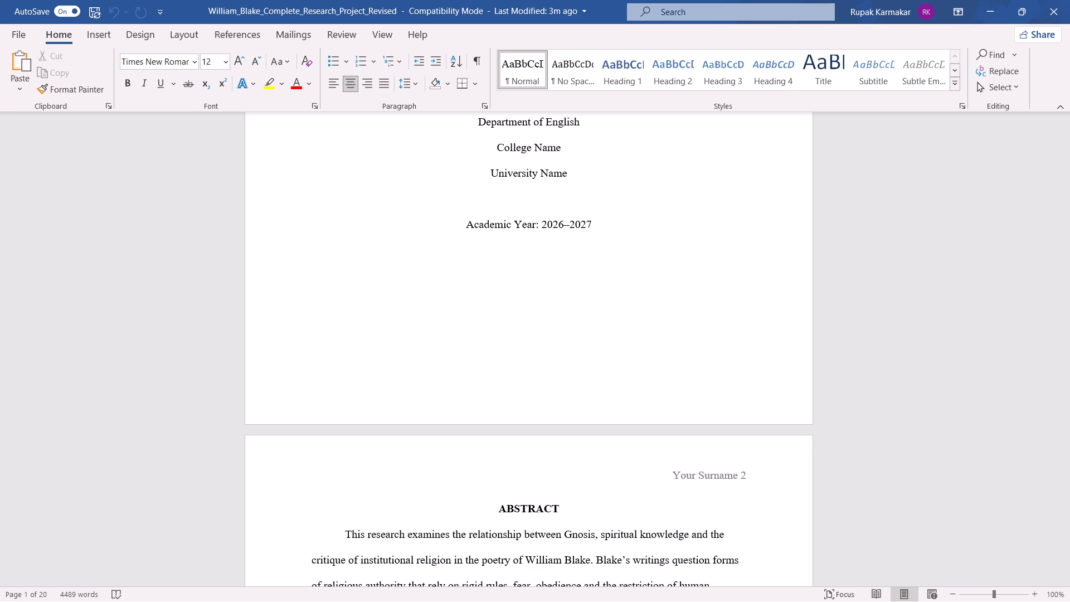
pyautogui.scroll(-1, 478, 480)
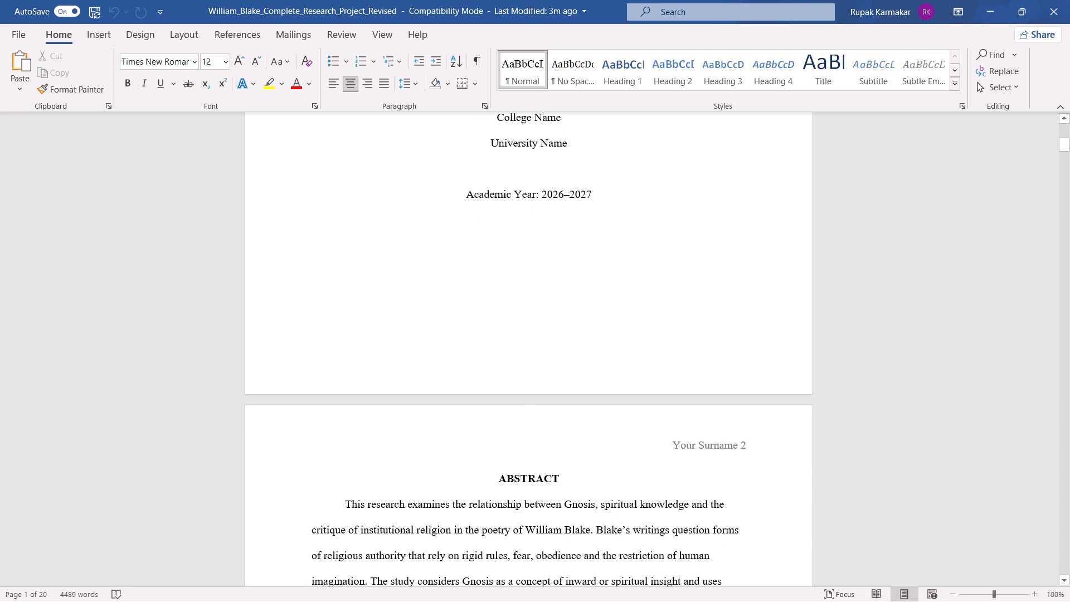
pyautogui.scroll(-3, 478, 480)
pyautogui.scroll(5, 478, 480)
pyautogui.scroll(-1, 478, 480)
pyautogui.scroll(10, 478, 480)
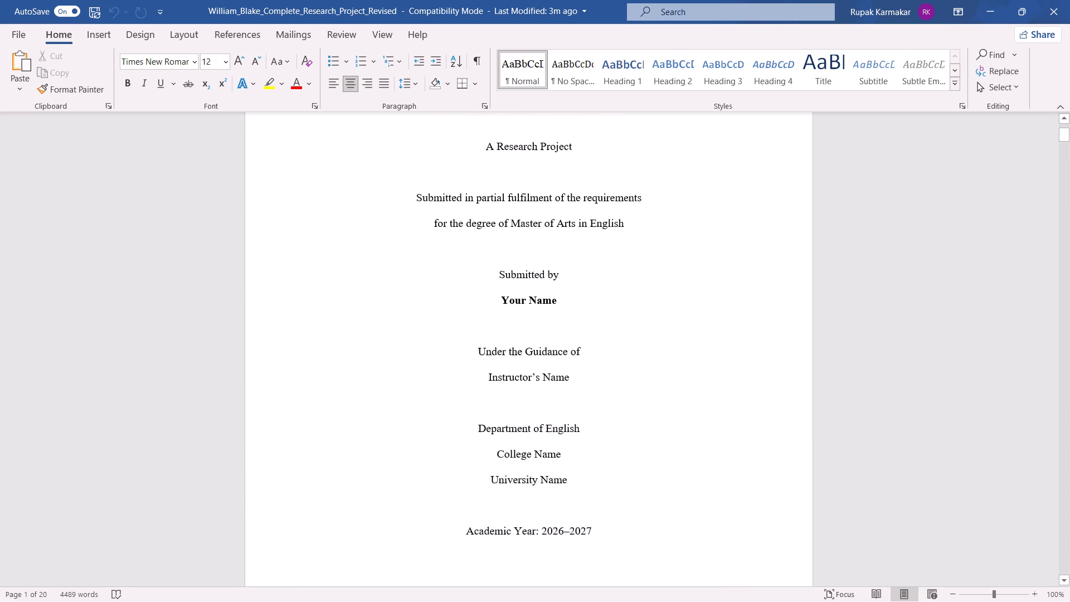
# Recheck the title page from the project title down to the academic year.
pyautogui.scroll(3, 496, 452)
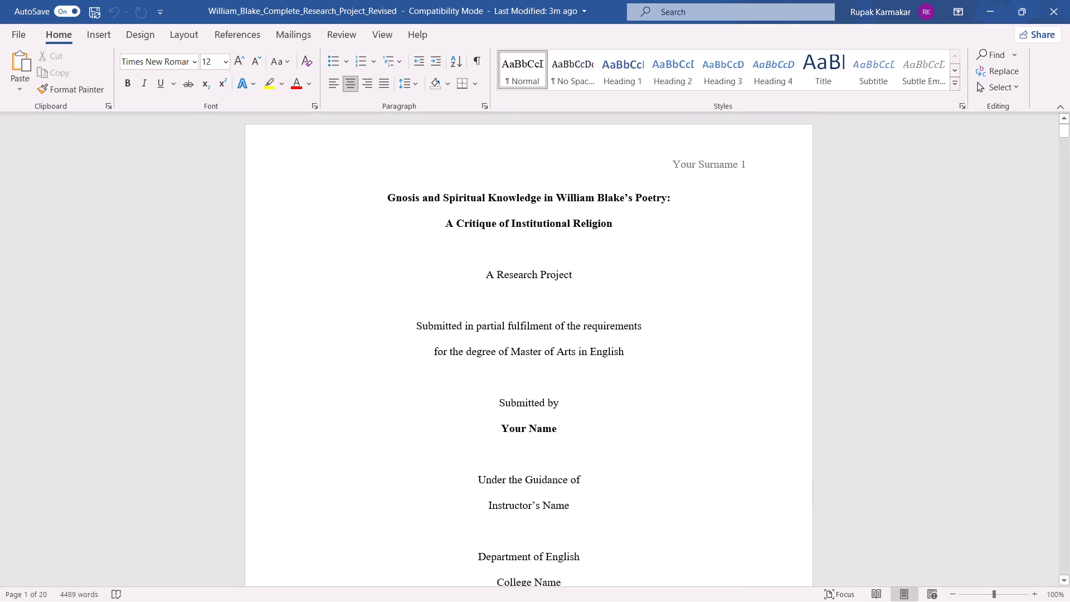
pyautogui.scroll(-2, 519, 429)
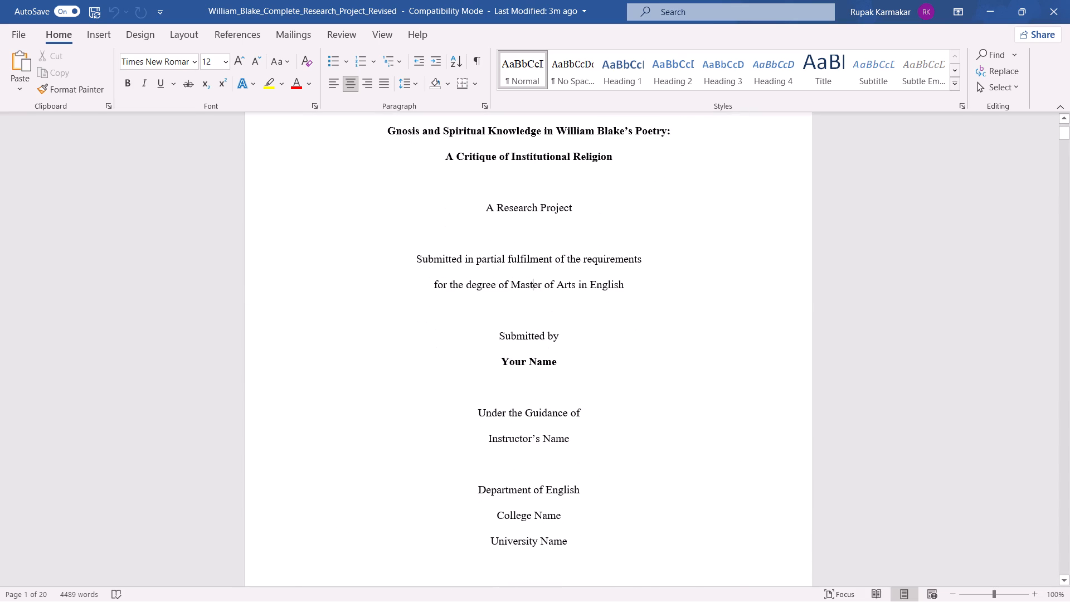
pyautogui.scroll(3, 519, 429)
pyautogui.scroll(-9, 519, 429)
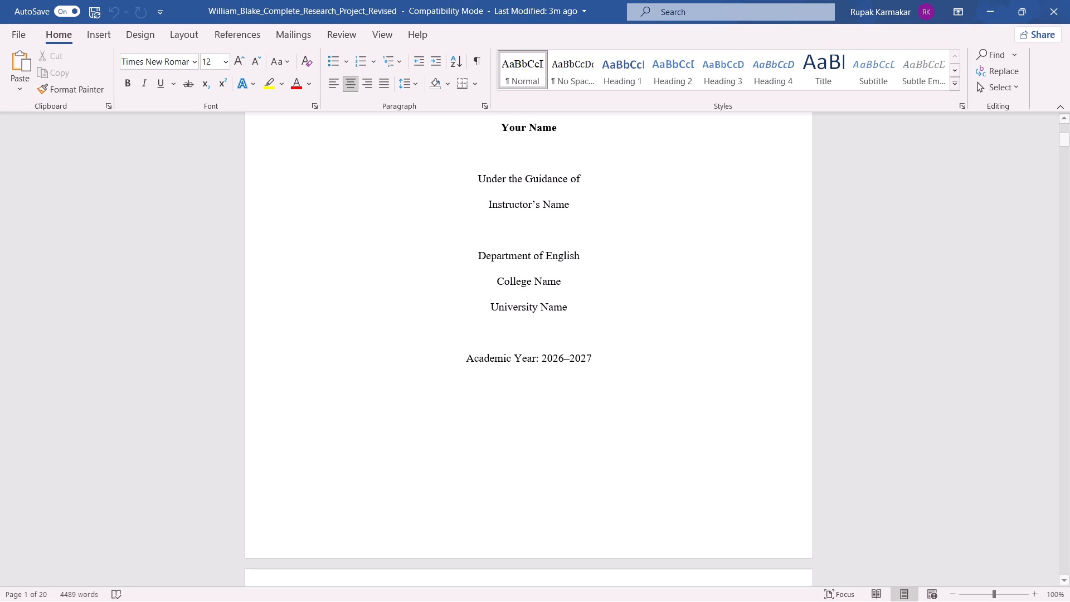
pyautogui.scroll(1, 535, 269)
pyautogui.scroll(-1, 535, 269)
pyautogui.scroll(5, 535, 269)
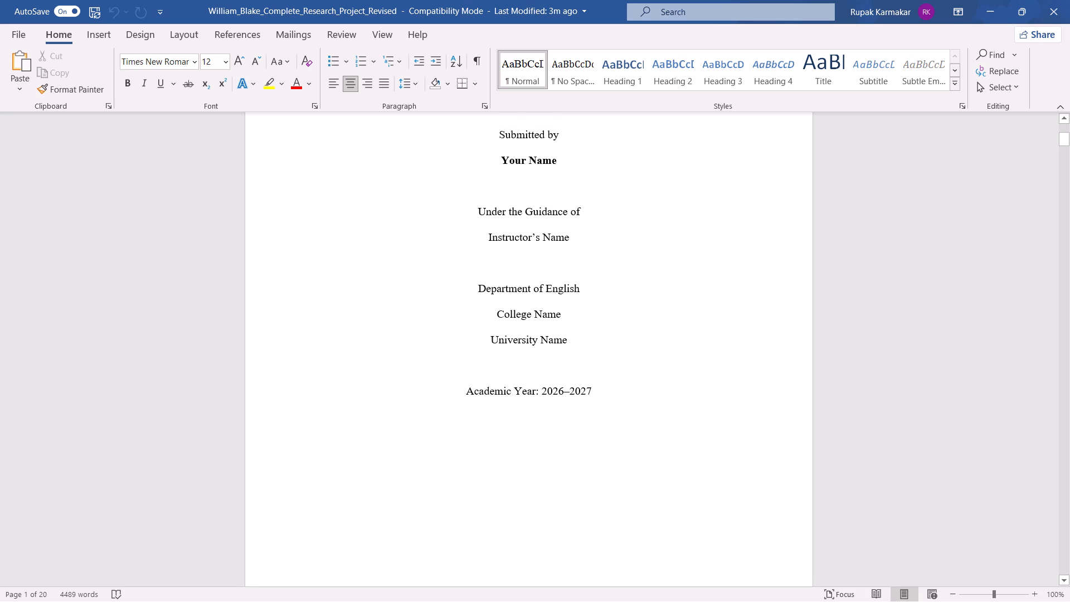
pyautogui.scroll(9, 498, 269)
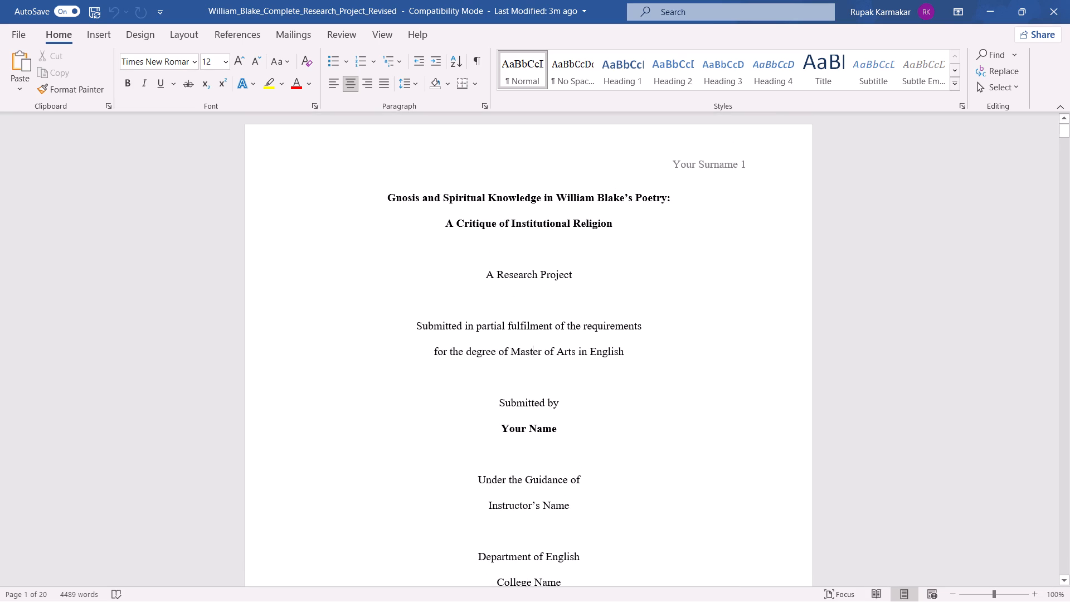
# Delete all the title page text from the project title through the academic year.
pyautogui.moveTo(385, 196); pyautogui.dragTo(615, 501)
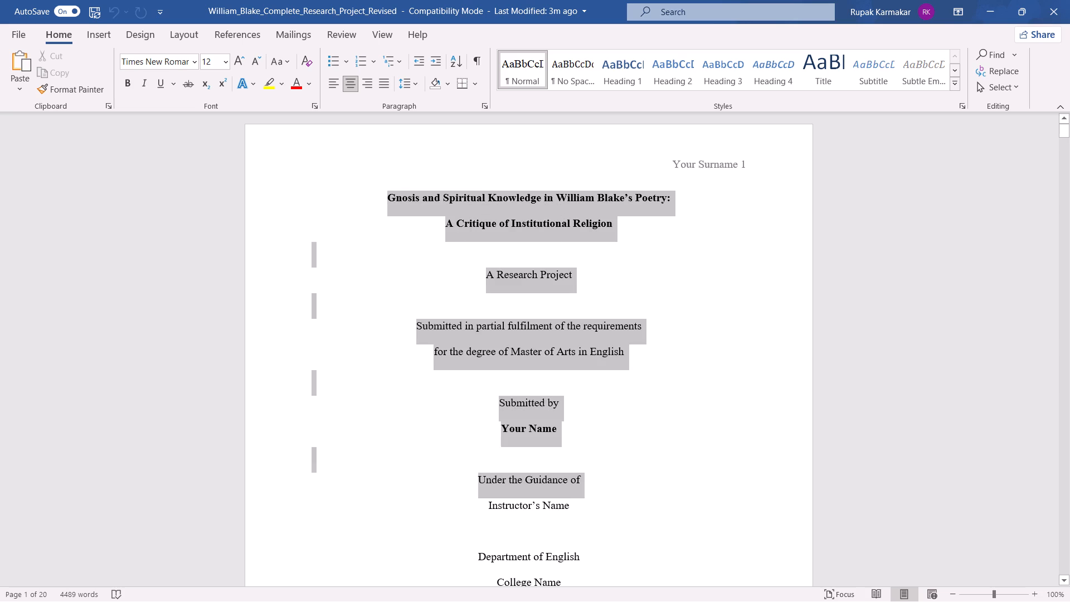
pyautogui.moveTo(615, 501); pyautogui.dragTo(614, 591)
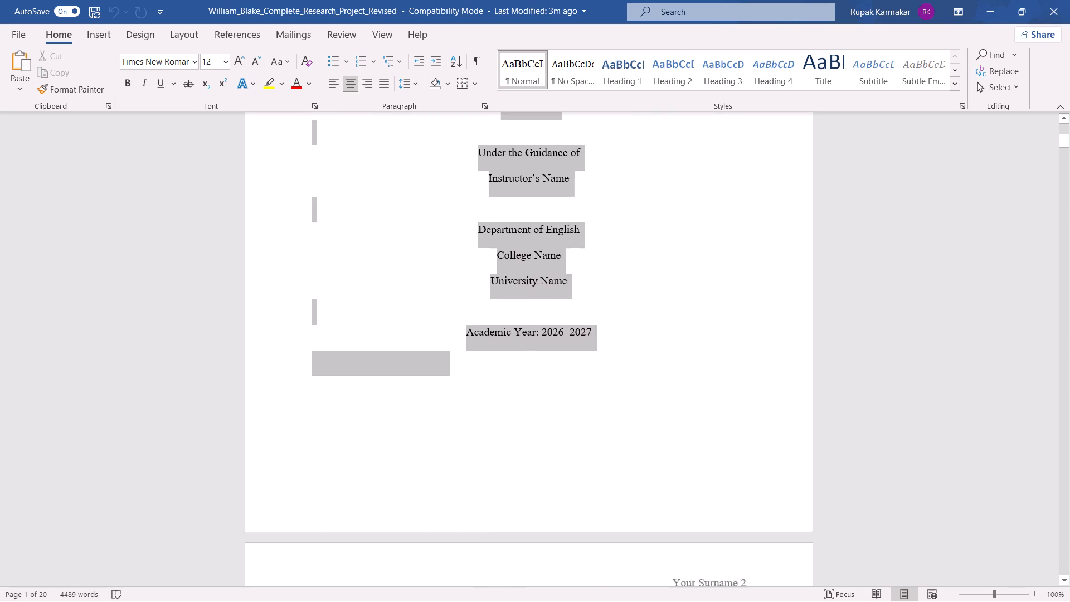
pyautogui.moveTo(614, 591); pyautogui.dragTo(591, 233)
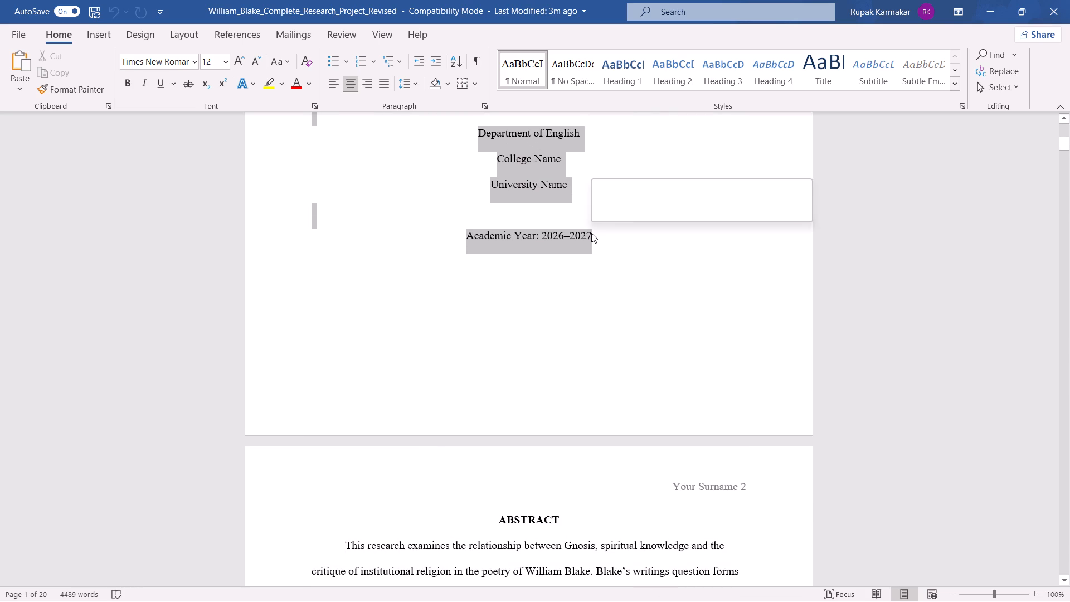
pyautogui.press('BackSpace')
pyautogui.scroll(2, 606, 200)
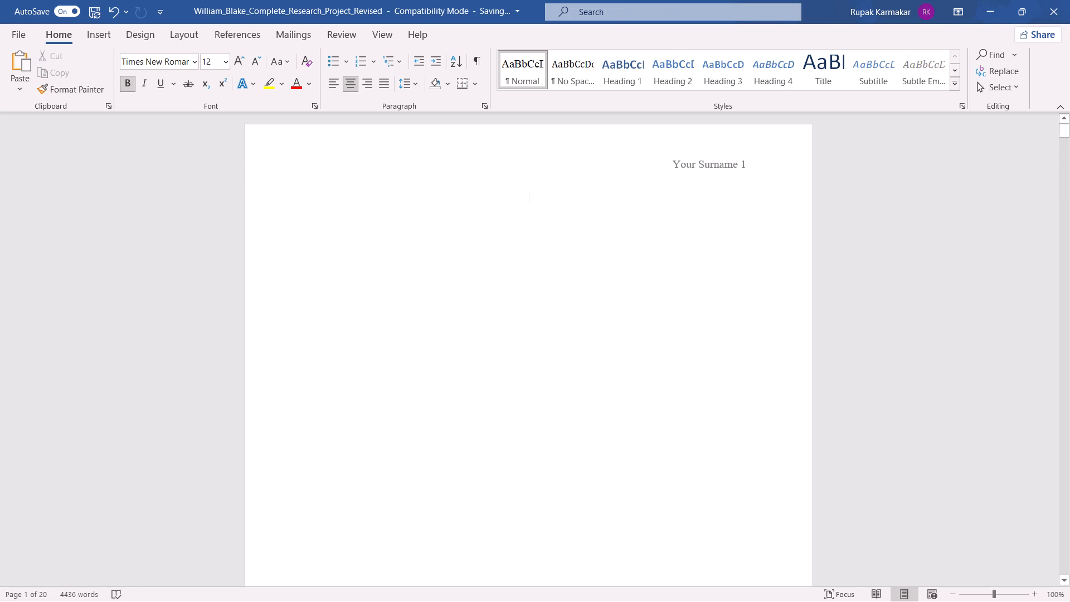
# Left-align the emptied first line of page 1 and add two blank lines below it.
pyautogui.press('BackSpace')
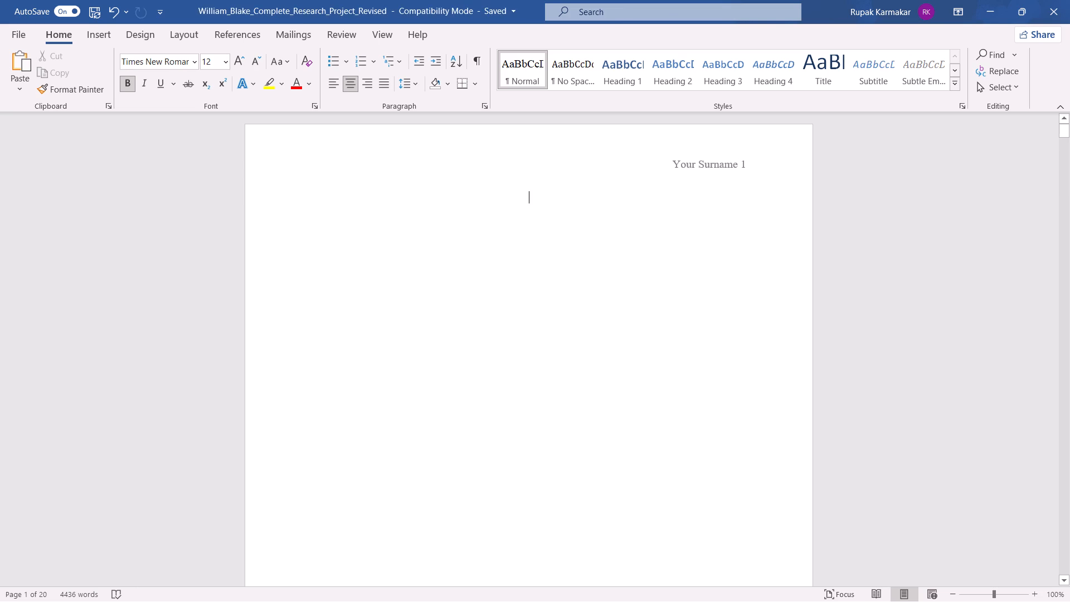
pyautogui.press('BackSpace')
pyautogui.press('BackSpace')
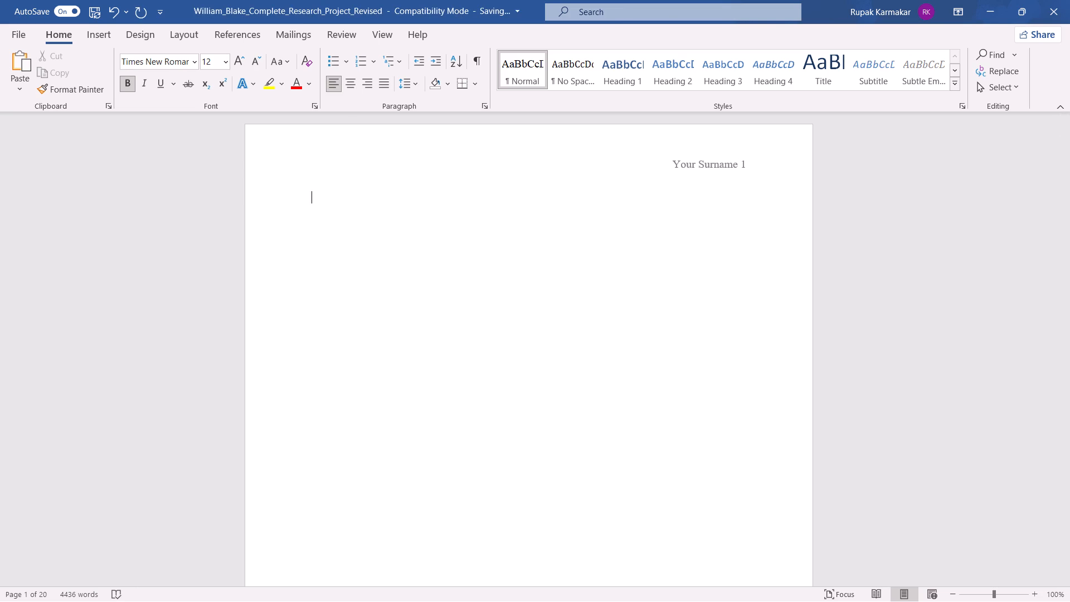
pyautogui.press('Return')
pyautogui.press('Return')
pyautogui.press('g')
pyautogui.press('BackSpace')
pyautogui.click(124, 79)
# Examine the rest of the emptied first page and the opening of the Abstract on page 2.
pyautogui.scroll(-5, 334, 284)
pyautogui.scroll(-6, 376, 347)
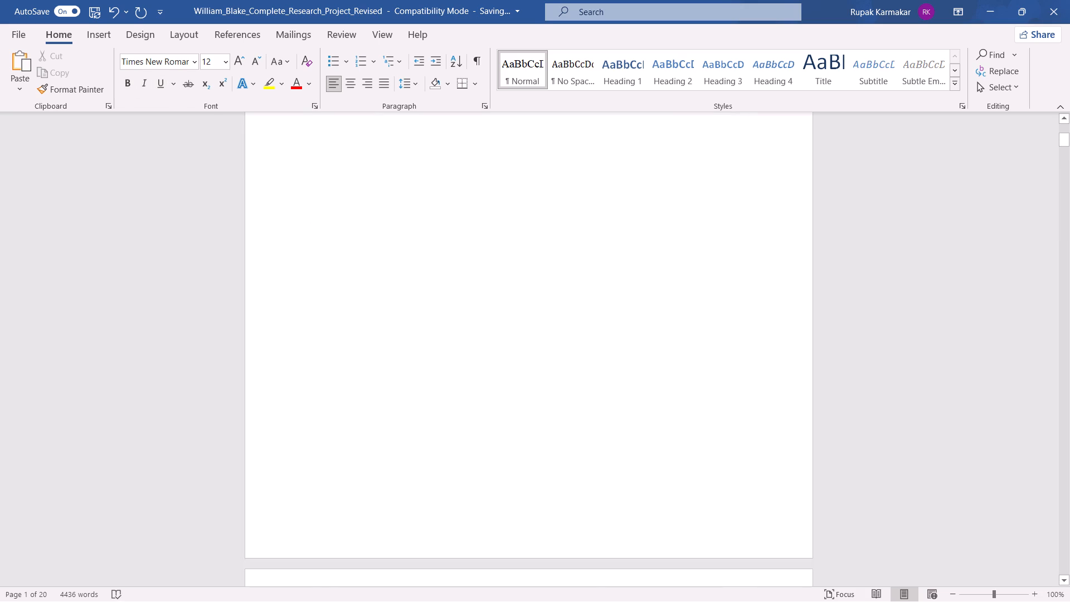
pyautogui.scroll(-5, 408, 380)
pyautogui.moveTo(448, 444); pyautogui.dragTo(385, 435)
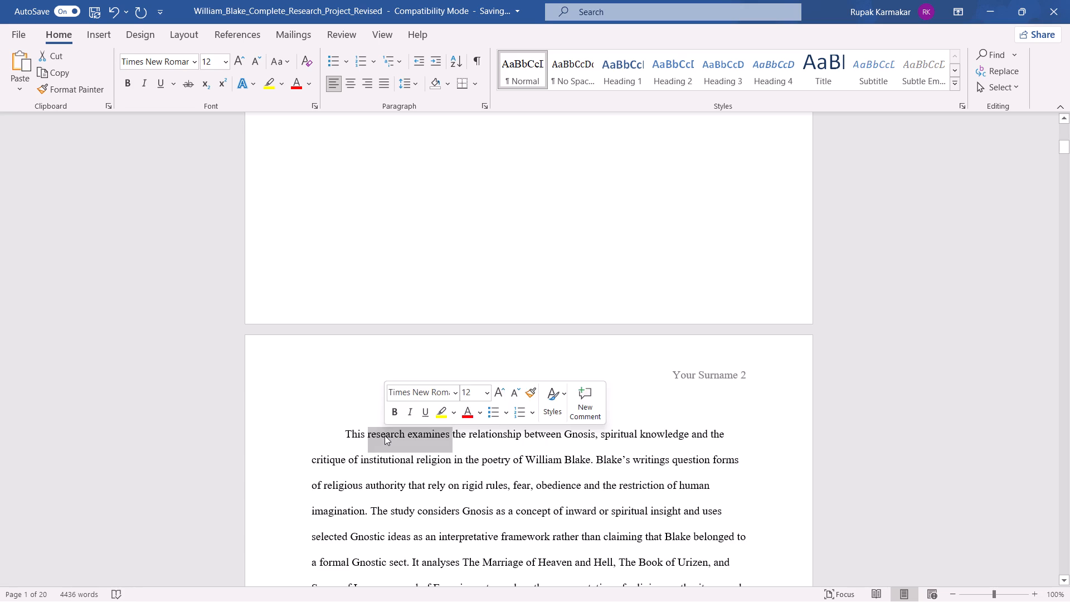
pyautogui.click(388, 473)
pyautogui.moveTo(389, 466); pyautogui.dragTo(376, 466)
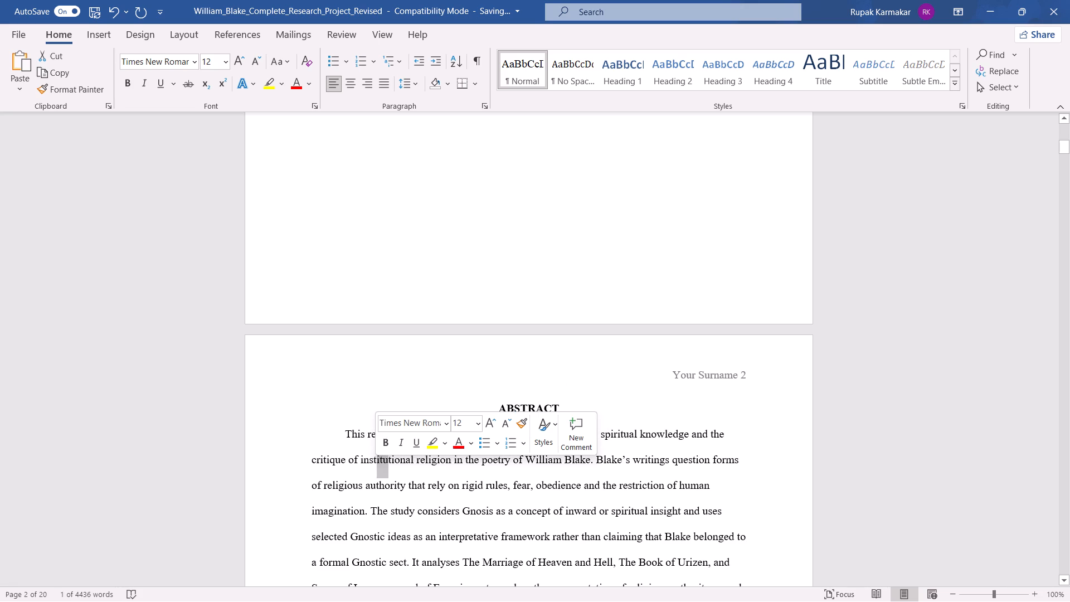
pyautogui.click(366, 466)
pyautogui.scroll(5, 335, 364)
pyautogui.scroll(-1, 335, 364)
pyautogui.scroll(6, 335, 364)
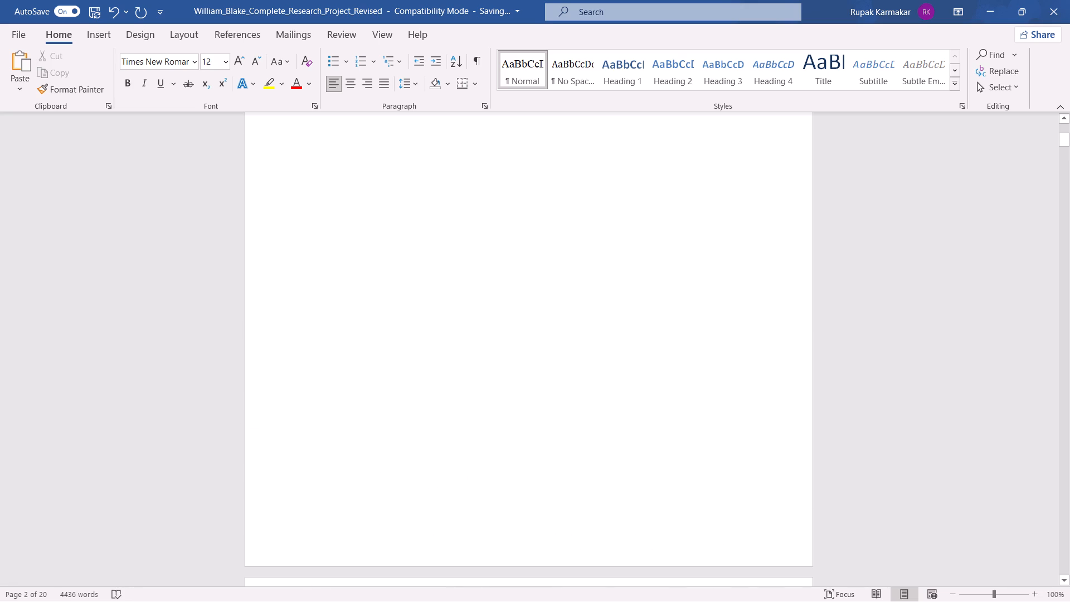
pyautogui.scroll(11, 335, 364)
# Enter the student's full name in non-bold text on the second line of page 1.
pyautogui.click(344, 226)
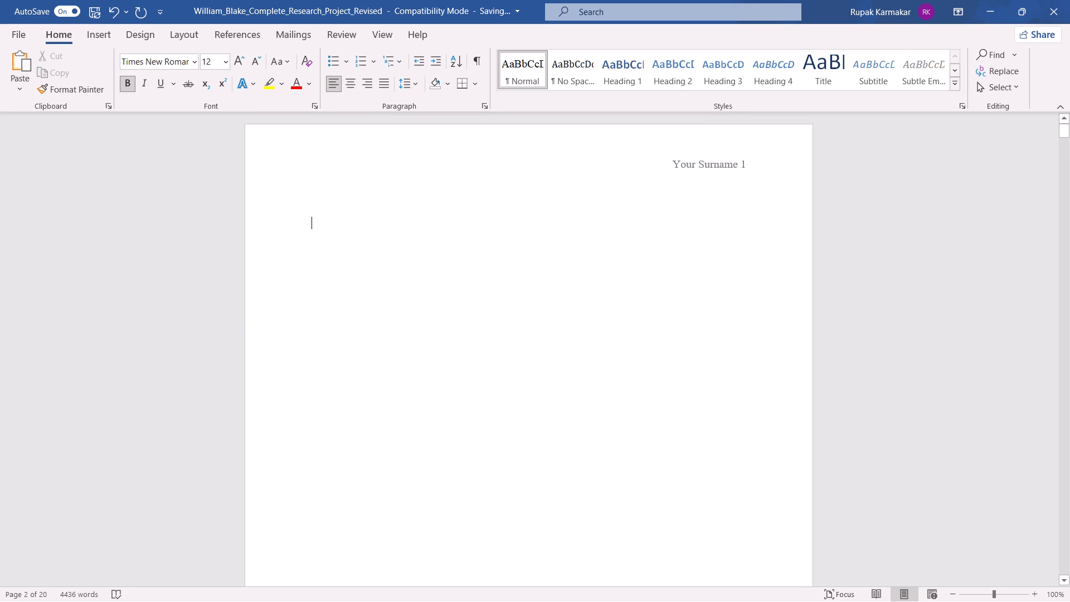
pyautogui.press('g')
pyautogui.press('BackSpace')
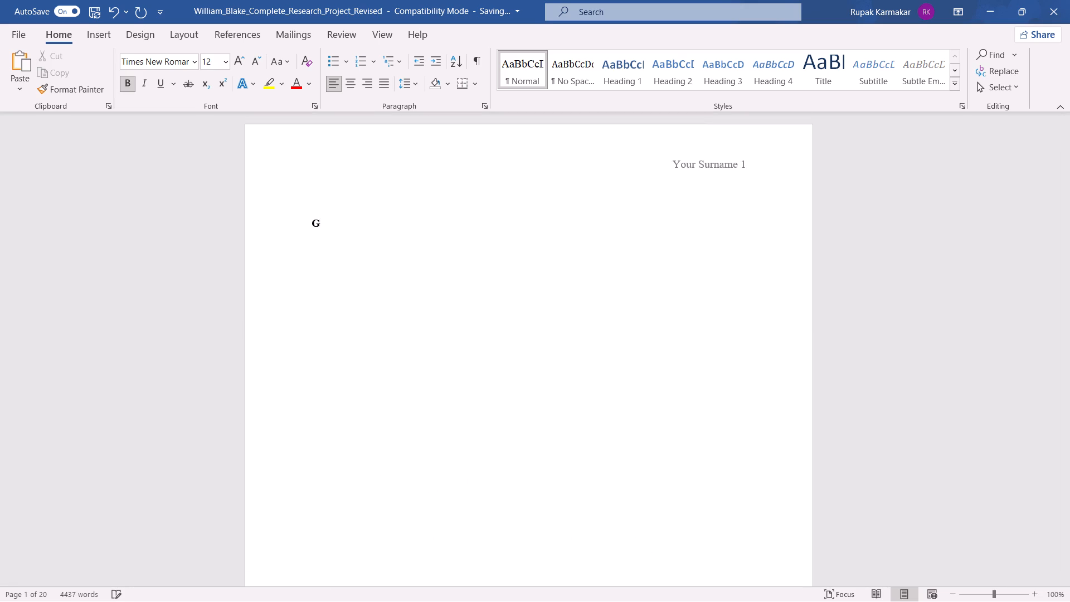
pyautogui.click(128, 87)
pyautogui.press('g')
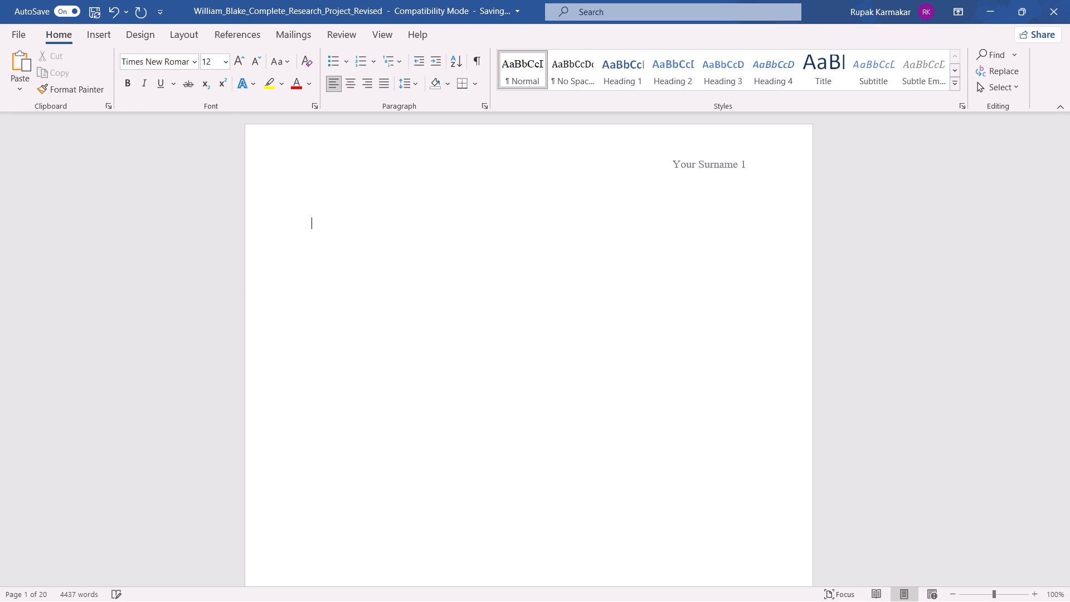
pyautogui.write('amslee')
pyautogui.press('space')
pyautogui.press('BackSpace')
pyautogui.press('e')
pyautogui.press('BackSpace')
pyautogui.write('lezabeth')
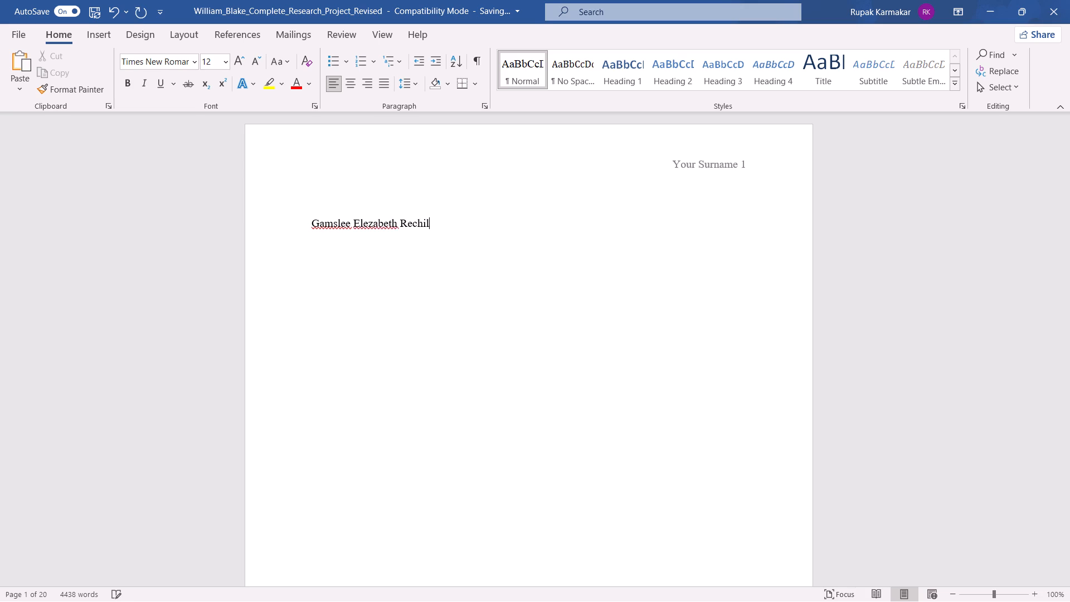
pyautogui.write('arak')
# Add the instructor's name and the course "M.A English Literature" on separate lines below the student's name.
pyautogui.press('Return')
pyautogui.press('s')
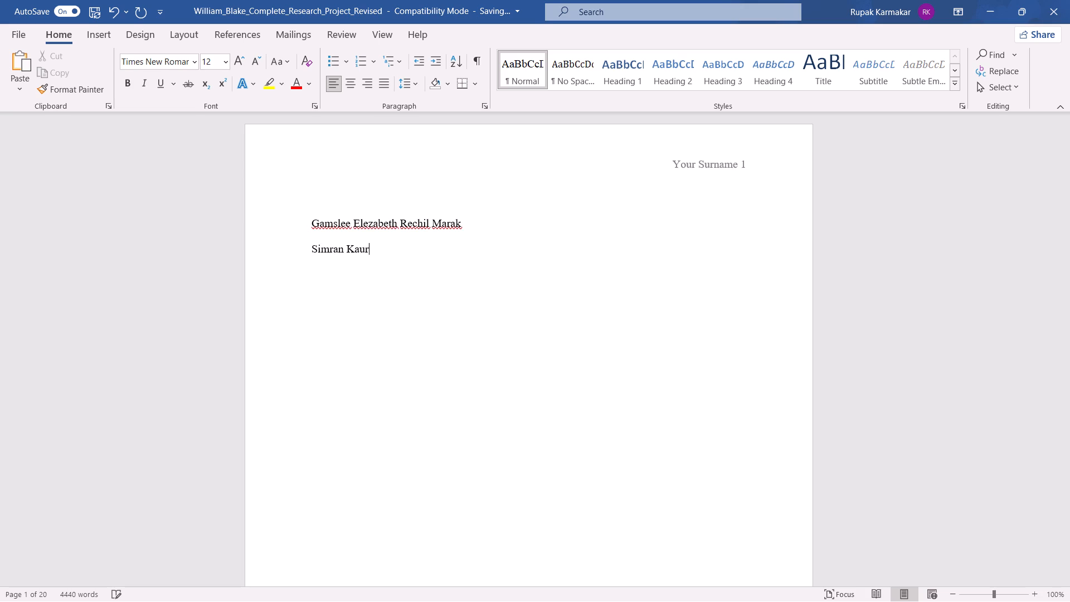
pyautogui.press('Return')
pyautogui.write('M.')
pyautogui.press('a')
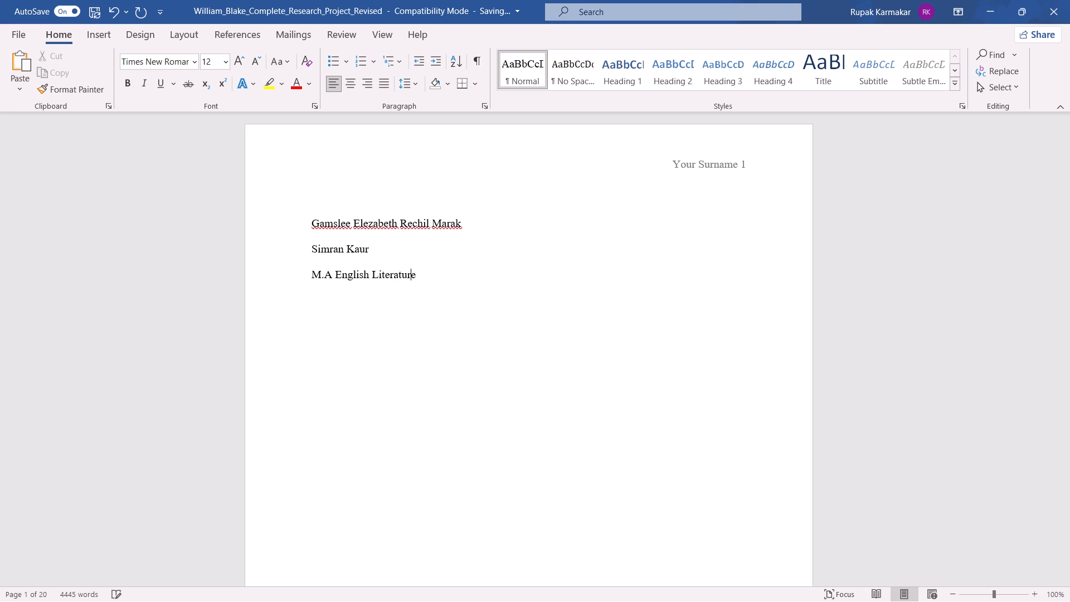
# Add the date "5 November, 2026" below the course line, followed by two line breaks.
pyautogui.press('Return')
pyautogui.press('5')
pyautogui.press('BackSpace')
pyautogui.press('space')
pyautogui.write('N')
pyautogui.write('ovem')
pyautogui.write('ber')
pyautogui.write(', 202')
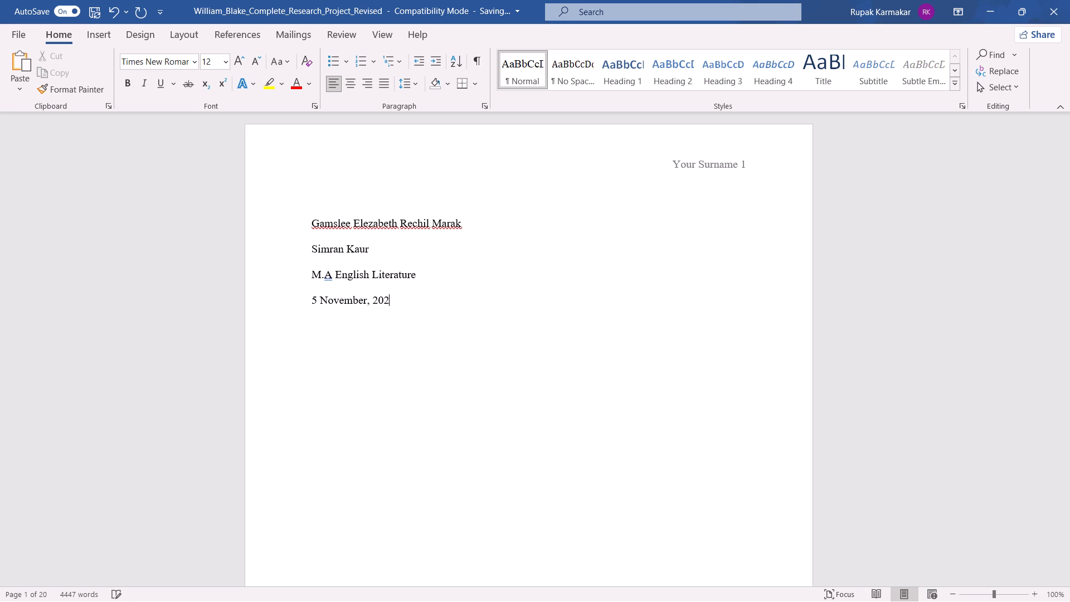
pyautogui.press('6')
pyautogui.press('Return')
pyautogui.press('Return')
# Add one more line break below the date and indent the new line with spaces.
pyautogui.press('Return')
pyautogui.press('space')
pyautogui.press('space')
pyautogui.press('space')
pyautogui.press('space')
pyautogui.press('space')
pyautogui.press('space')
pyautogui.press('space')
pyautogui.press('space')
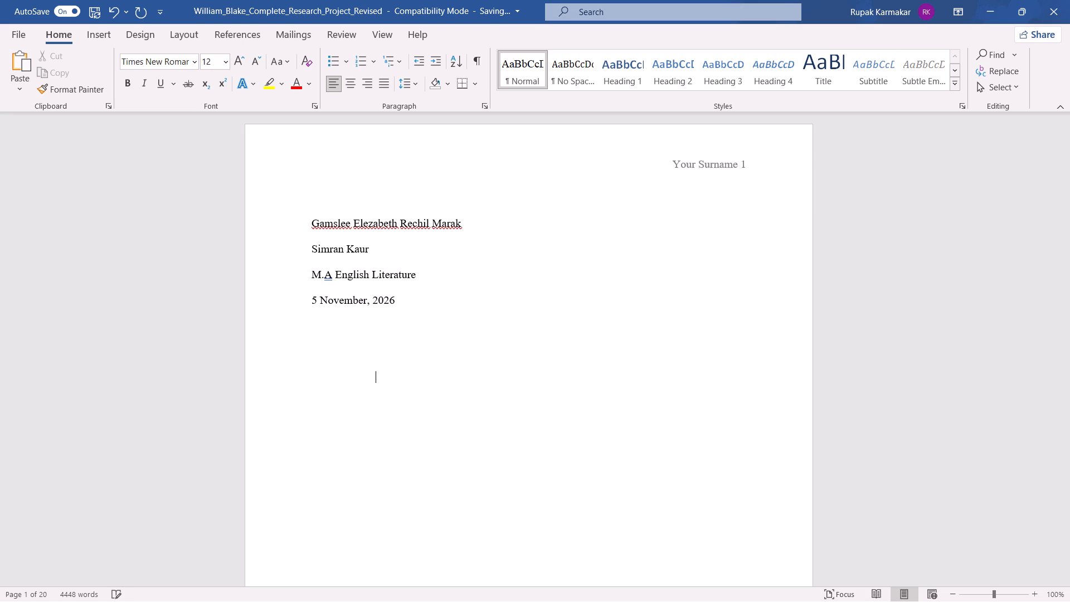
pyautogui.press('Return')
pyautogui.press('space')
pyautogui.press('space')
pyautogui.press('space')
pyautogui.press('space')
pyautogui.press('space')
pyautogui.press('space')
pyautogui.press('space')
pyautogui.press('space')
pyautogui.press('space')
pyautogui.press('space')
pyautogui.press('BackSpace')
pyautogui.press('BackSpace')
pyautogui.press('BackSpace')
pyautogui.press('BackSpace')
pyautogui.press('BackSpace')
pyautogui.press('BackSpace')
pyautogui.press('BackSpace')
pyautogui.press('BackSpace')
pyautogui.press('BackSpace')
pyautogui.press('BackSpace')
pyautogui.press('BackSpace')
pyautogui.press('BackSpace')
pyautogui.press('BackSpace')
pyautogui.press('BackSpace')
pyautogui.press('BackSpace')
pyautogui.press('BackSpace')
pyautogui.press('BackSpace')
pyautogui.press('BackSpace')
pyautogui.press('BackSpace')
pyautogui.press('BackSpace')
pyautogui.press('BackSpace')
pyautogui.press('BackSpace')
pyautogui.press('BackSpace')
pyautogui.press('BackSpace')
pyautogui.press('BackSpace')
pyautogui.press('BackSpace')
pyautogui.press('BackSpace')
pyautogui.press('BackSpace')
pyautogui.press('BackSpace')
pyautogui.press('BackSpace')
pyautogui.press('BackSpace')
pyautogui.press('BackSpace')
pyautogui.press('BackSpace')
# Indent the line toward the page centre with spaces and enter the title "Gnois and Spiritual Knowledge in William Blake's Poetry:".
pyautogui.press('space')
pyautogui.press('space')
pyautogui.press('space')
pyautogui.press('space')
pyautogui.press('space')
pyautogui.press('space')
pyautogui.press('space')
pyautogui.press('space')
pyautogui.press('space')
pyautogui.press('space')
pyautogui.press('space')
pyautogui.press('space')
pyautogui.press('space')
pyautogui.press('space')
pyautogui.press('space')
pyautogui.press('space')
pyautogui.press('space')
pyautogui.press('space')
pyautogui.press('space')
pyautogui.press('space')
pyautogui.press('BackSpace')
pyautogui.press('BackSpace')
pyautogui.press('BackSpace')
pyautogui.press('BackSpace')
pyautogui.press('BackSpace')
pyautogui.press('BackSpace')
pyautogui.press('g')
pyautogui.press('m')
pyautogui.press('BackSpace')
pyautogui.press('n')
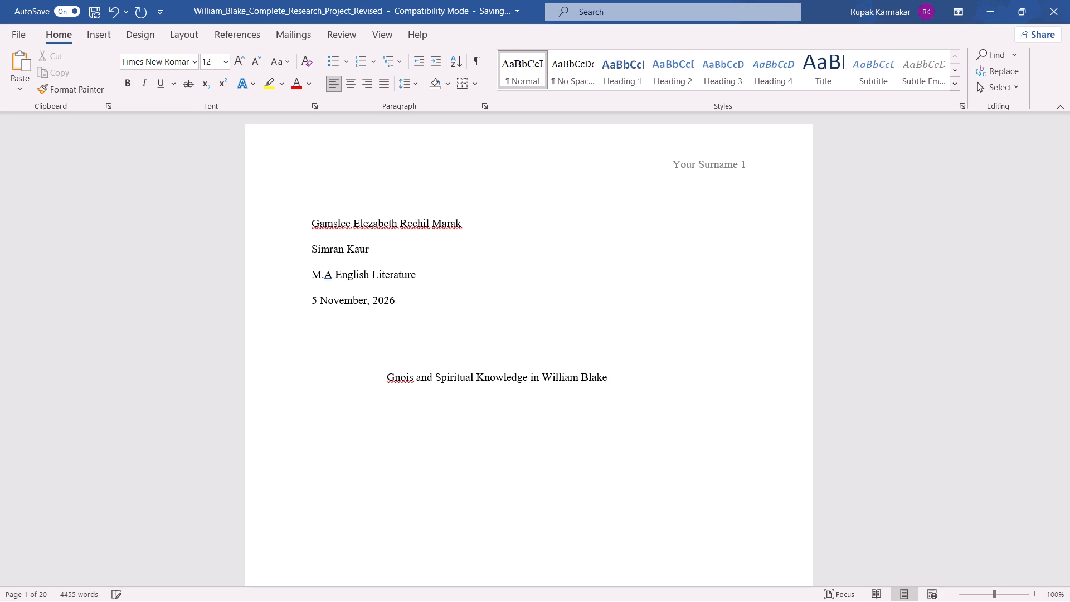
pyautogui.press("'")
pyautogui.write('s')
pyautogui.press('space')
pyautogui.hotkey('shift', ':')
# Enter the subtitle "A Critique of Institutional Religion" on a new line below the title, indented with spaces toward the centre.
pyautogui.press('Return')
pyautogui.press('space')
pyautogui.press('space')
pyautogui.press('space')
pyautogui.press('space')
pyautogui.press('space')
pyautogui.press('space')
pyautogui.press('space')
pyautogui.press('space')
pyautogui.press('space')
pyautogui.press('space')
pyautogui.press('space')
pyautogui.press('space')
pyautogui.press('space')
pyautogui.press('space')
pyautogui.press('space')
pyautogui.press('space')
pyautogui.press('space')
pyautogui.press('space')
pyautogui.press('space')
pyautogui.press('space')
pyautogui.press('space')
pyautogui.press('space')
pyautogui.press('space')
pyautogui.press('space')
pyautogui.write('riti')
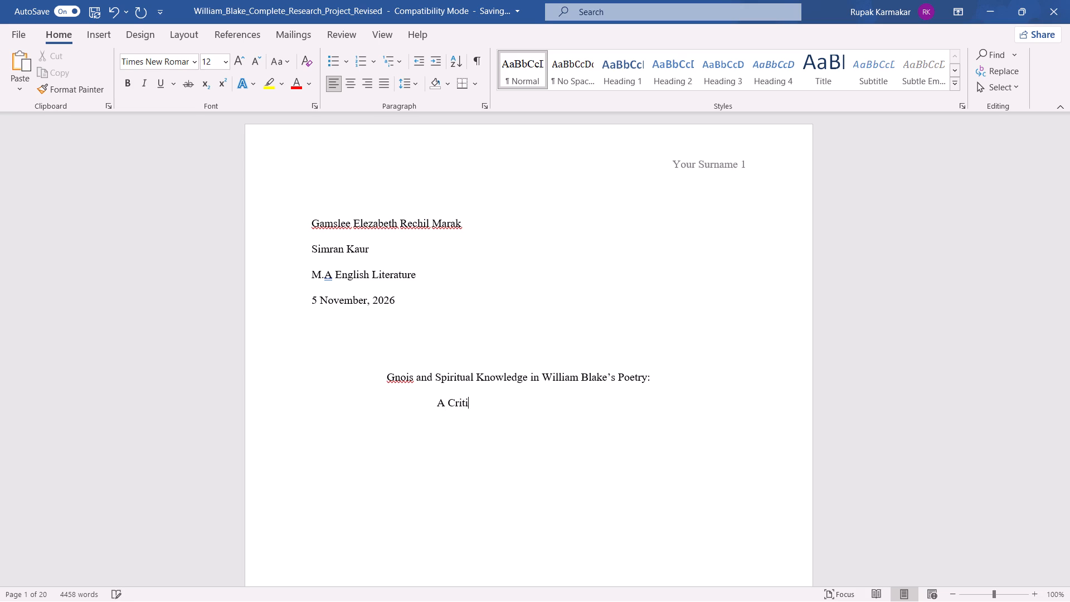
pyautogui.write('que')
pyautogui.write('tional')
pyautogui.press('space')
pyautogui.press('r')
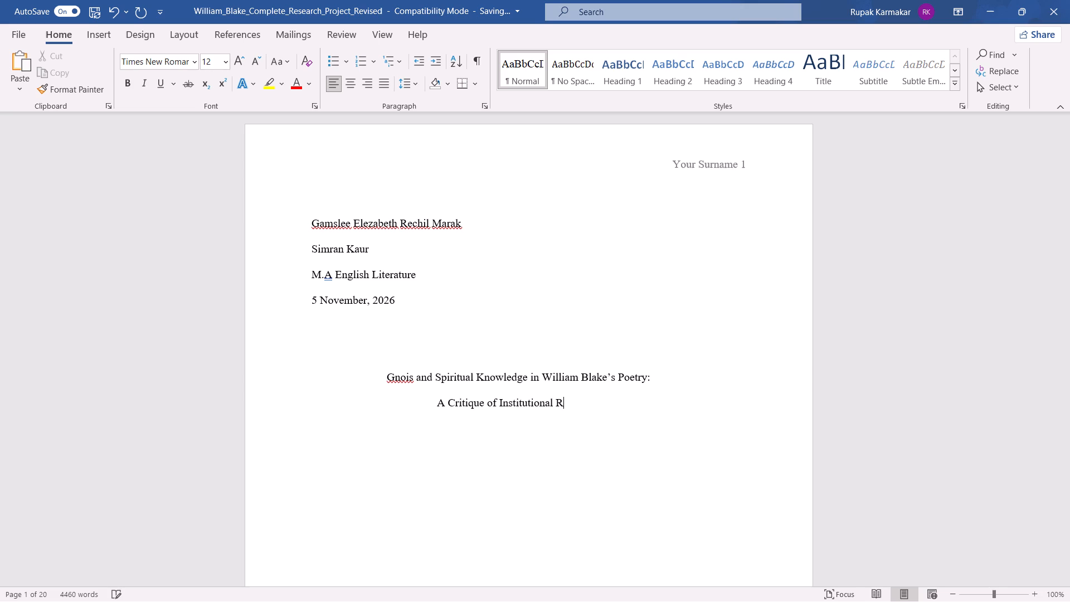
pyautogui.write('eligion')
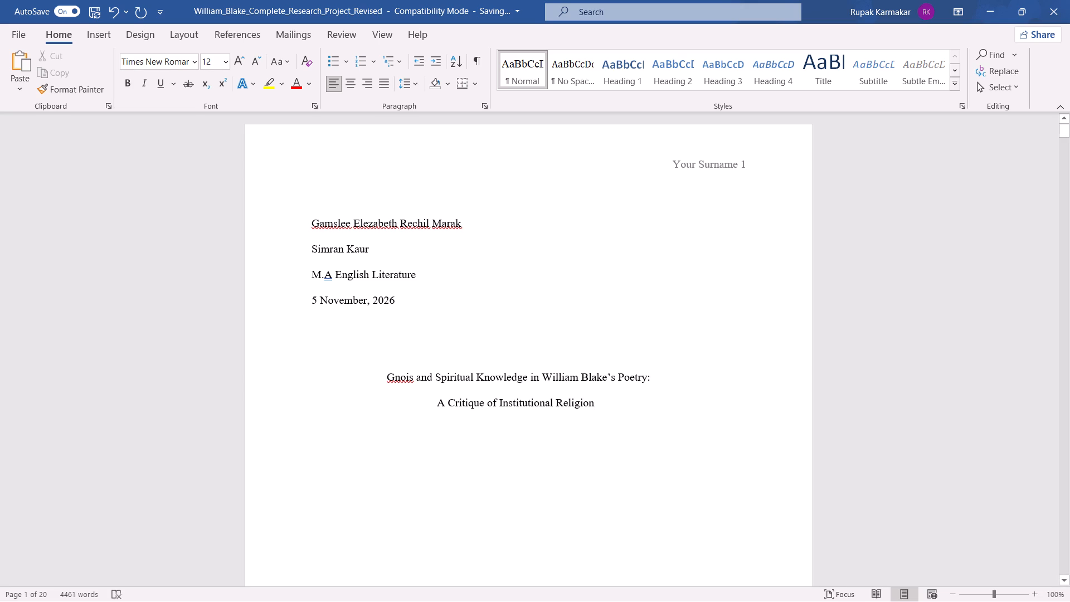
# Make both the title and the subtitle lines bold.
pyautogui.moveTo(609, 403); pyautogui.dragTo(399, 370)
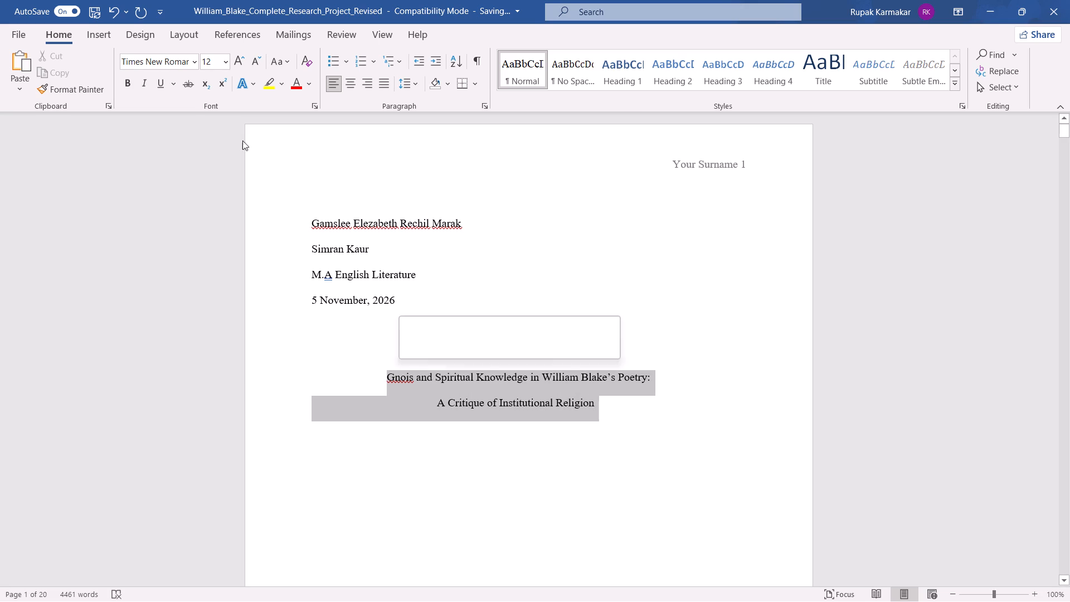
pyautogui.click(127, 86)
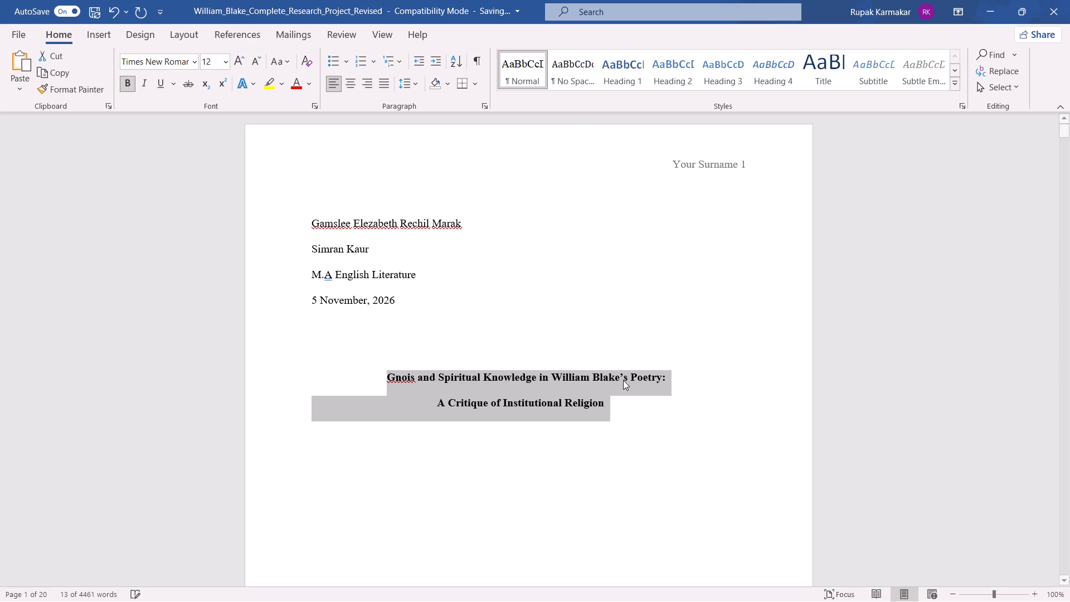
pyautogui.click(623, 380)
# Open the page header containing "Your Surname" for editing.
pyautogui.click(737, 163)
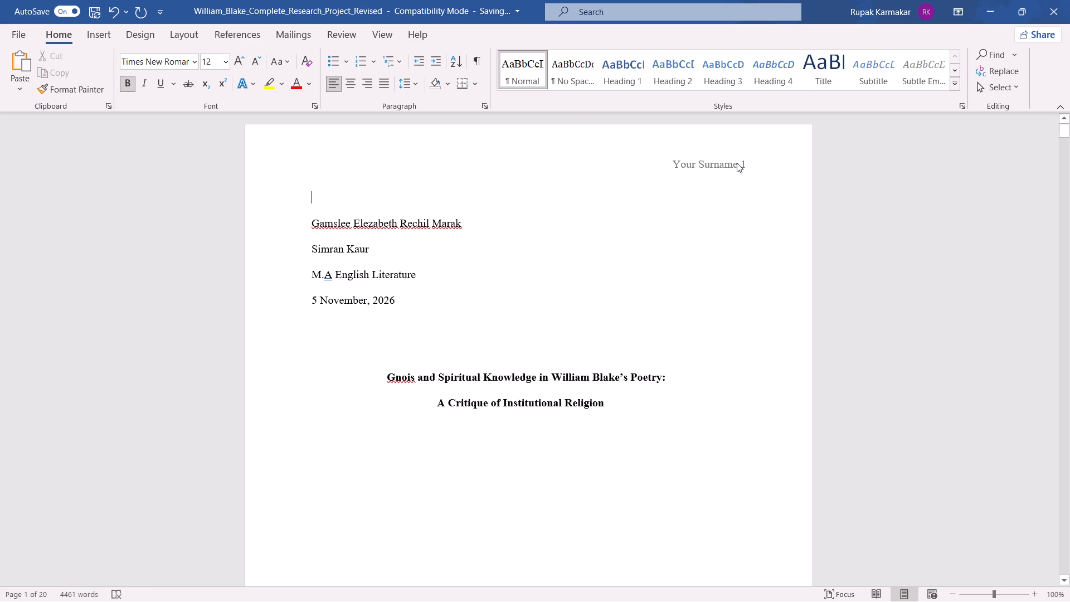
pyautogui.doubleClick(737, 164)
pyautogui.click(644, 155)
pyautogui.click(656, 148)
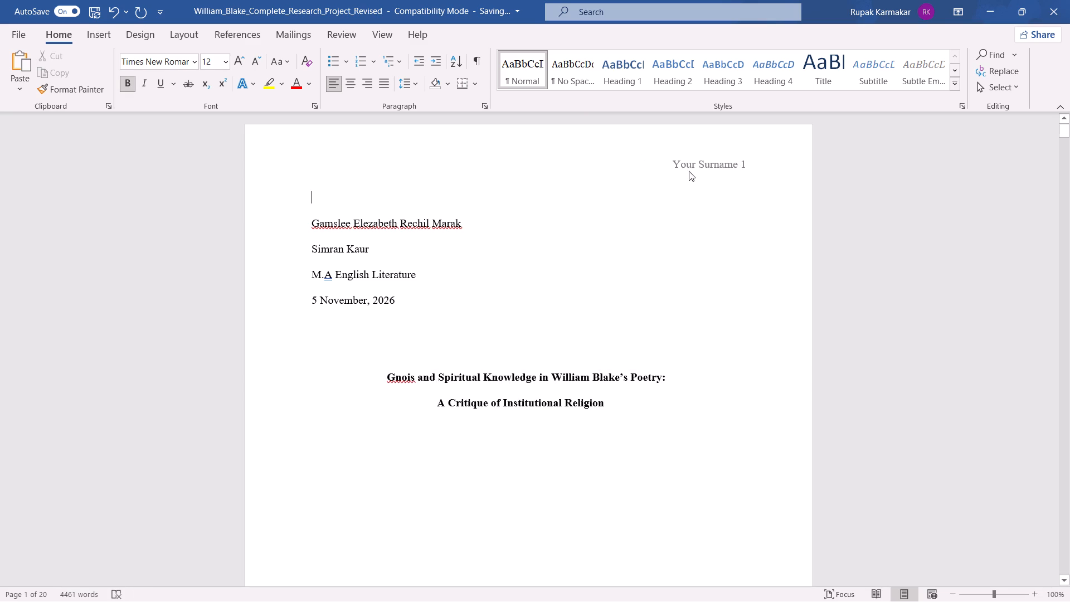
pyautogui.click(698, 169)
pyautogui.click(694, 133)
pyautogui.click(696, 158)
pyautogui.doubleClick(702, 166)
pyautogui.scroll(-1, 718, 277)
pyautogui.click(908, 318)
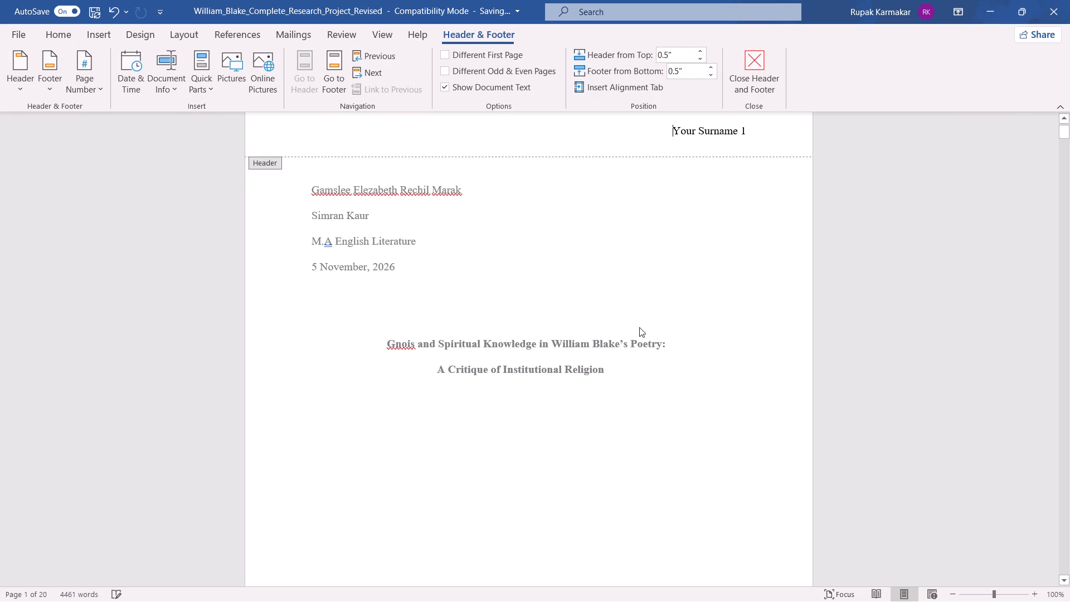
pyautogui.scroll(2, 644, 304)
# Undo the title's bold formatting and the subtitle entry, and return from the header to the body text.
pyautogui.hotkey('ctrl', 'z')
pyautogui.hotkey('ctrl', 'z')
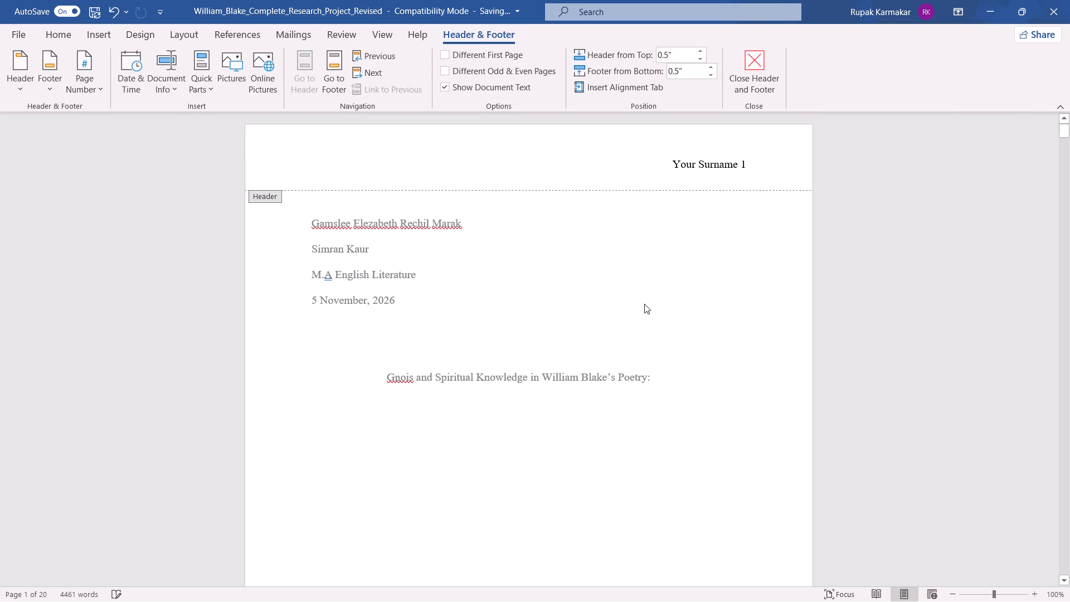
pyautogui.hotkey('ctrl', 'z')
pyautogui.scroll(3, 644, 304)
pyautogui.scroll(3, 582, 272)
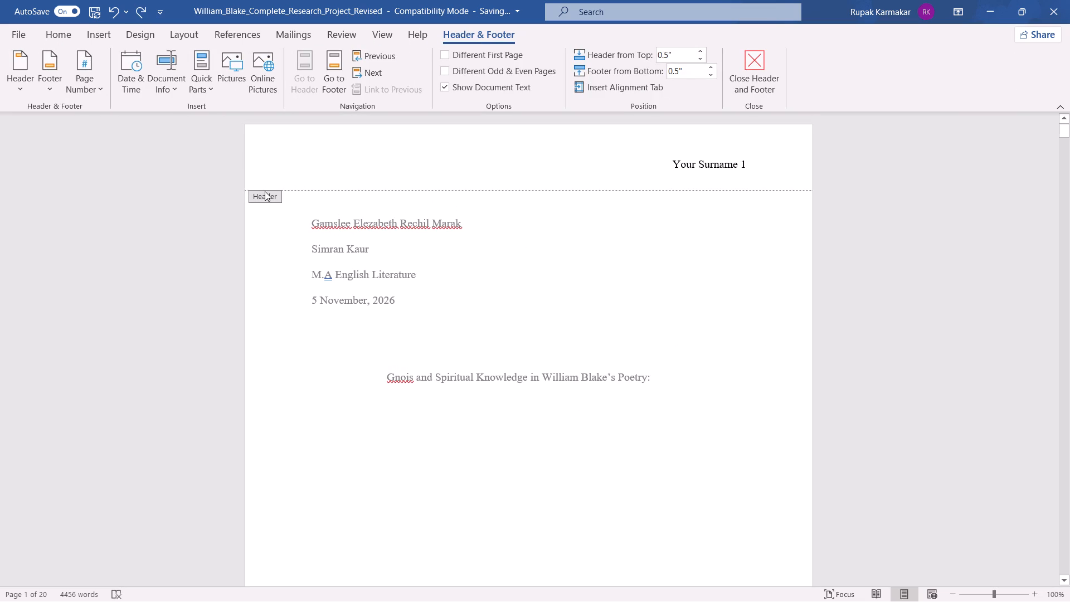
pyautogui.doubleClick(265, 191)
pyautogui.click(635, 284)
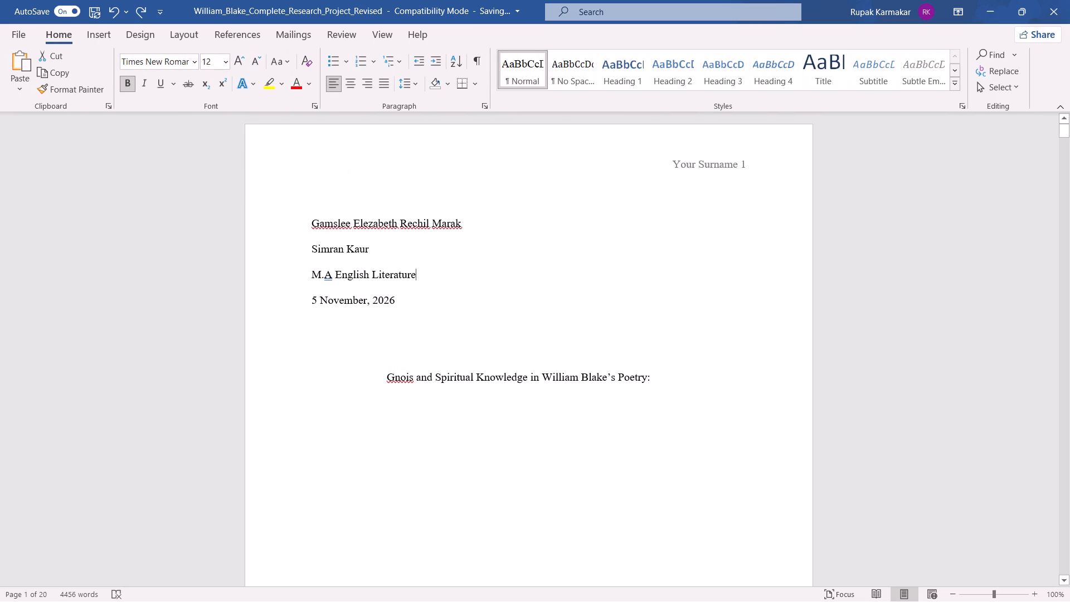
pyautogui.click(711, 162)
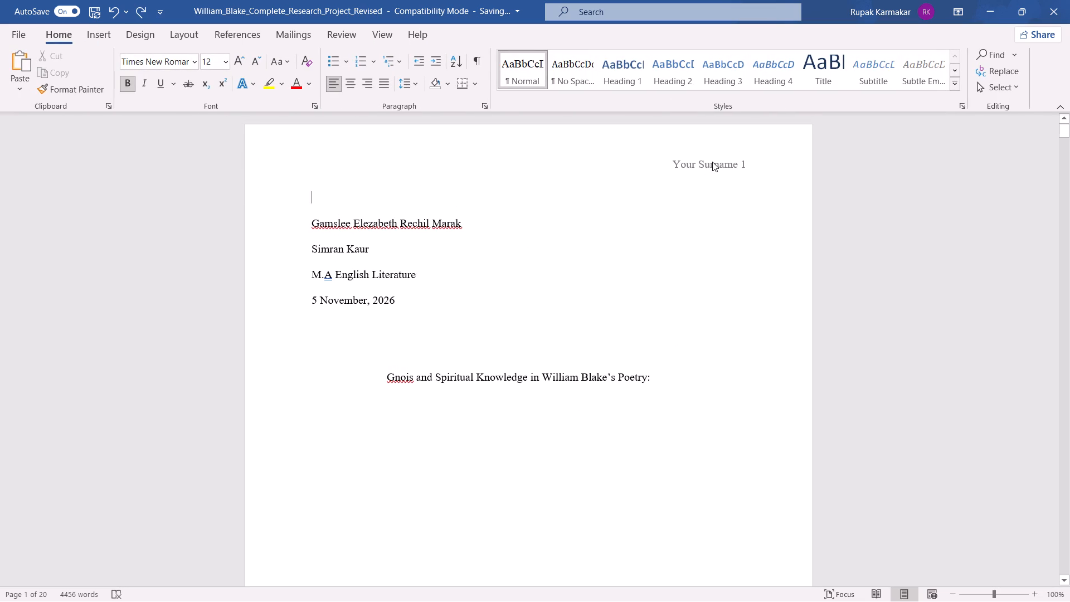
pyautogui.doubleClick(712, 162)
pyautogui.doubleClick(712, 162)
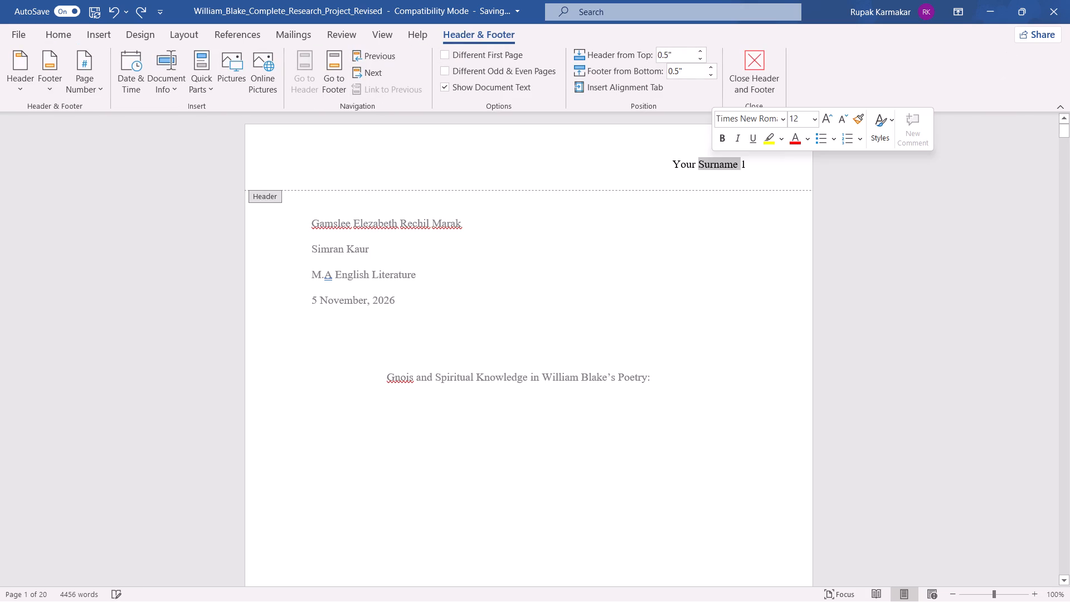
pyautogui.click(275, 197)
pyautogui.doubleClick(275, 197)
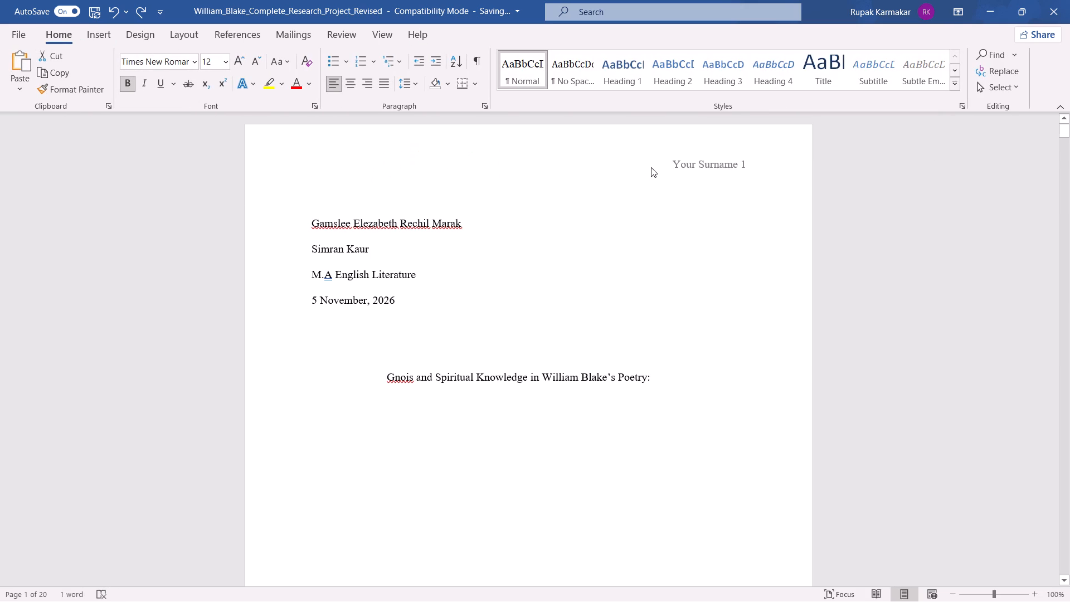
# Replace the placeholder "Your Surname" in the page header with the student's surname, keeping the page number, and return to the body text.
pyautogui.click(651, 167)
pyautogui.doubleClick(668, 164)
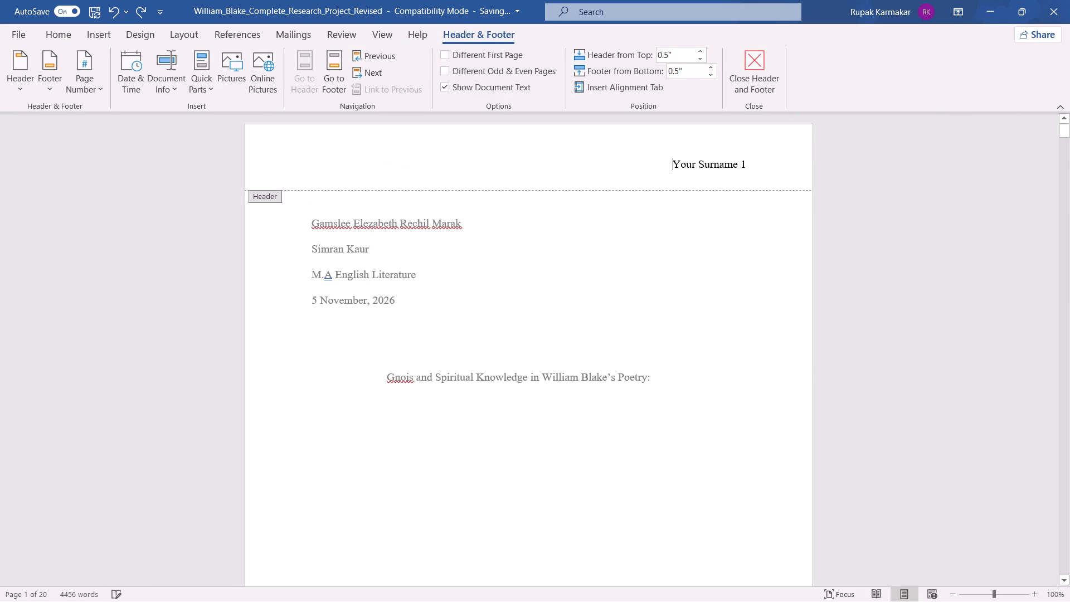
pyautogui.click(736, 162)
pyautogui.press('BackSpace')
pyautogui.press('BackSpace')
pyautogui.press('BackSpace')
pyautogui.press('BackSpace')
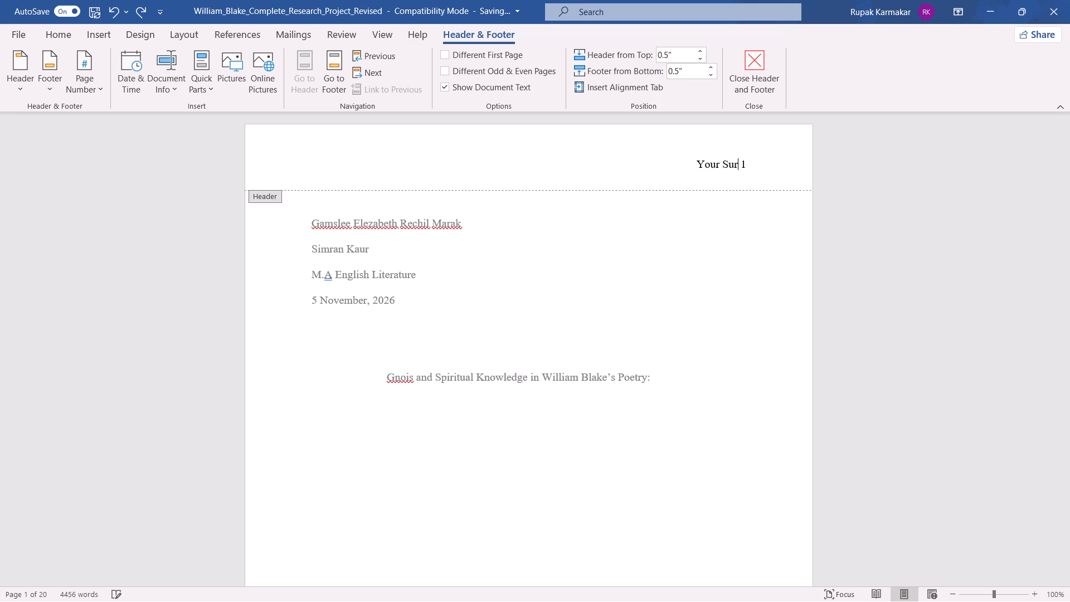
pyautogui.press('BackSpace')
pyautogui.press('BackSpace')
pyautogui.press('BackSpace')
pyautogui.press('BackSpace')
pyautogui.press('BackSpace')
pyautogui.press('BackSpace')
pyautogui.press('BackSpace')
pyautogui.press('BackSpace')
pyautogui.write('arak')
pyautogui.doubleClick(269, 197)
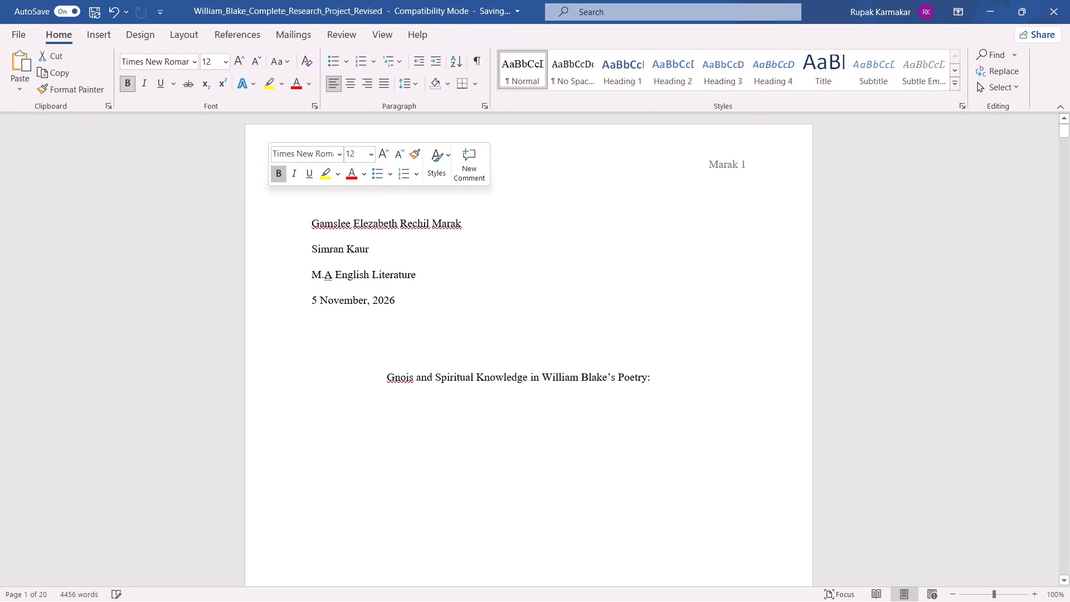
pyautogui.click(507, 251)
# Check the header on the title page and the start of the following page.
pyautogui.scroll(2, 516, 284)
pyautogui.scroll(-11, 516, 286)
pyautogui.scroll(1, 523, 294)
pyautogui.scroll(-1, 523, 294)
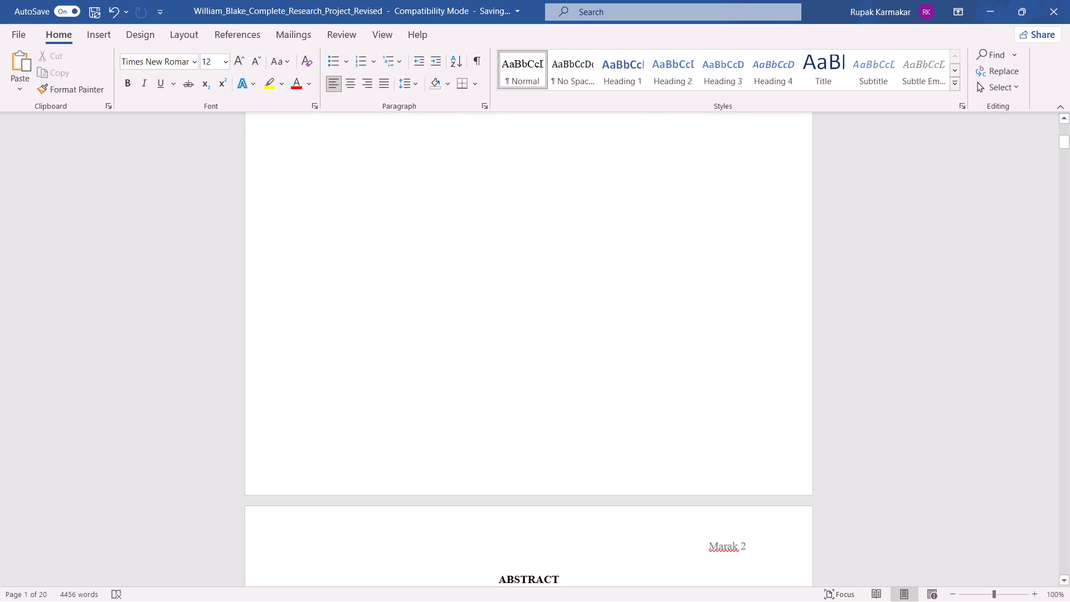
pyautogui.scroll(11, 523, 294)
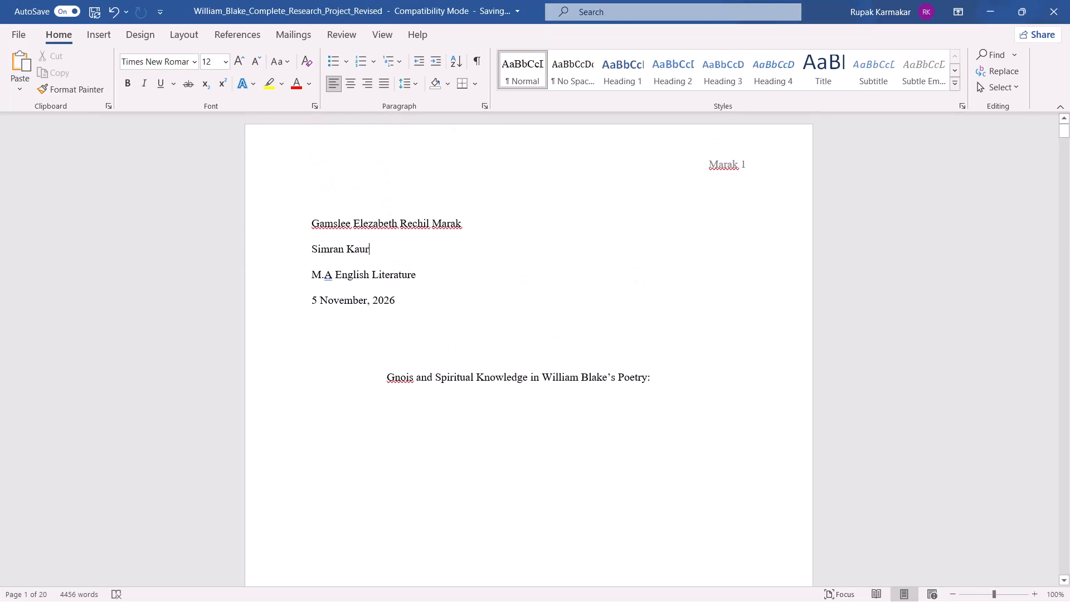
# Enter the subtitle "A Critique of Institutional Religion" on a new line below the title, indented with spaces toward the centre.
pyautogui.click(678, 383)
pyautogui.press('Return')
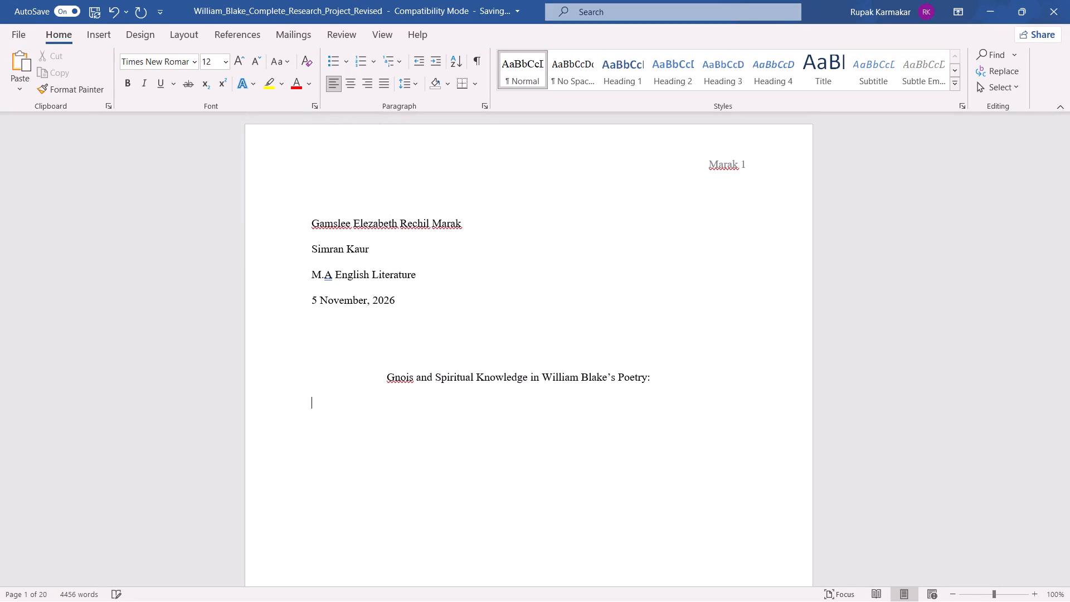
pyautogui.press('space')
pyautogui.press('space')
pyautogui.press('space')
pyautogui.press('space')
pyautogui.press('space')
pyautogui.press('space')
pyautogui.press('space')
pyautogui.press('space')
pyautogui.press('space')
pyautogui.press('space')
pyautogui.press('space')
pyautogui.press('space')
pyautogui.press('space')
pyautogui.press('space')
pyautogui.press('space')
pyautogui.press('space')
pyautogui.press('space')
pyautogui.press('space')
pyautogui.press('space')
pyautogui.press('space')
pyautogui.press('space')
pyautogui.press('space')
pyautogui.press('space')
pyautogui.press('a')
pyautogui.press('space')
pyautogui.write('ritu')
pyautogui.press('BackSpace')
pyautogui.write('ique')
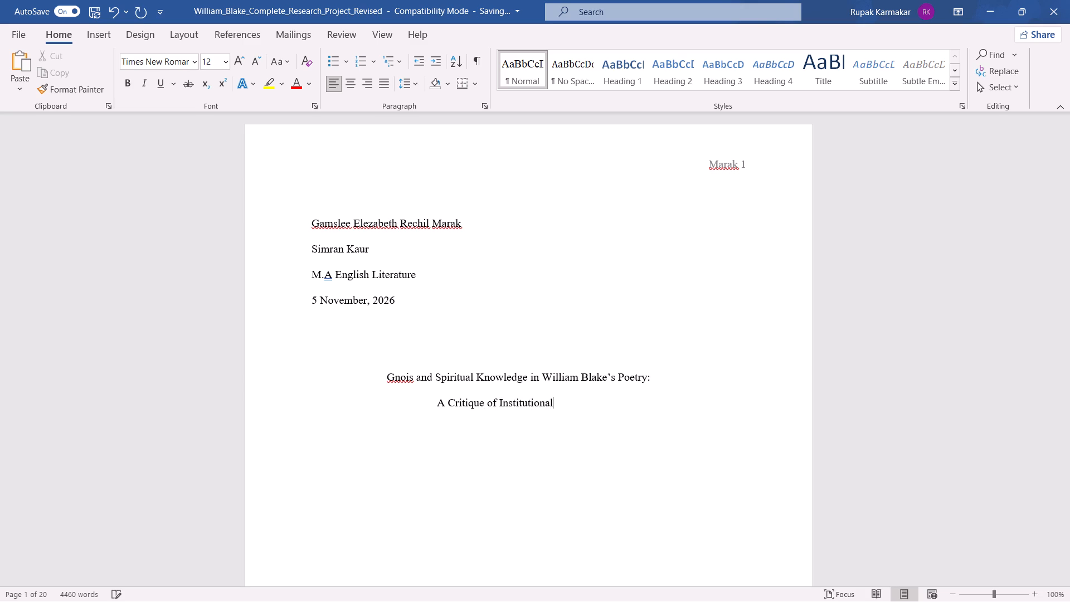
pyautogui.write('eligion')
# Make both the title and the subtitle lines bold.
pyautogui.moveTo(614, 408); pyautogui.dragTo(449, 380)
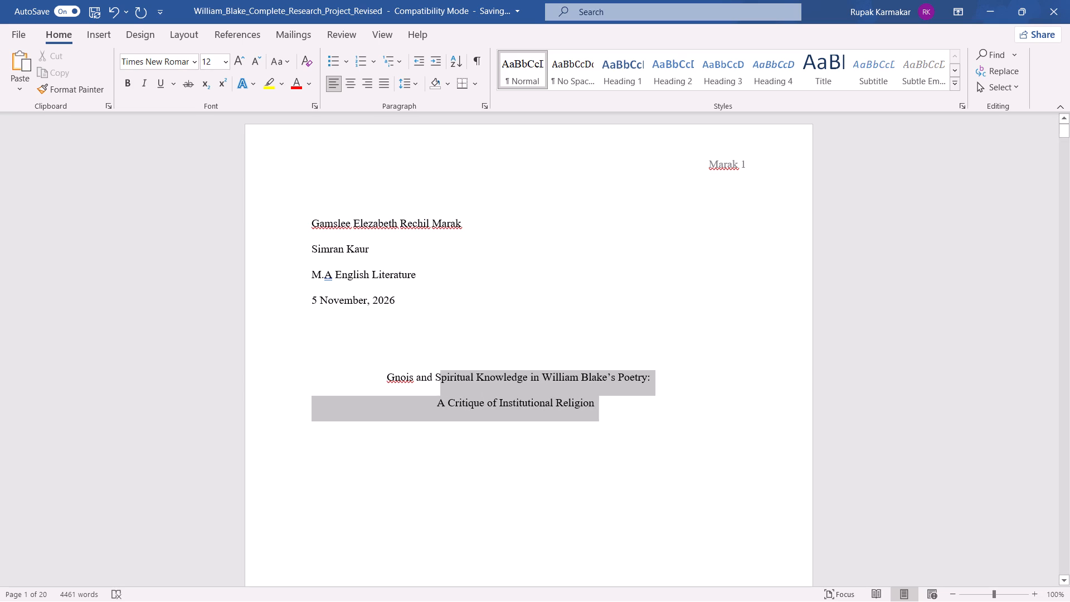
pyautogui.moveTo(449, 380); pyautogui.dragTo(386, 384)
pyautogui.click(123, 77)
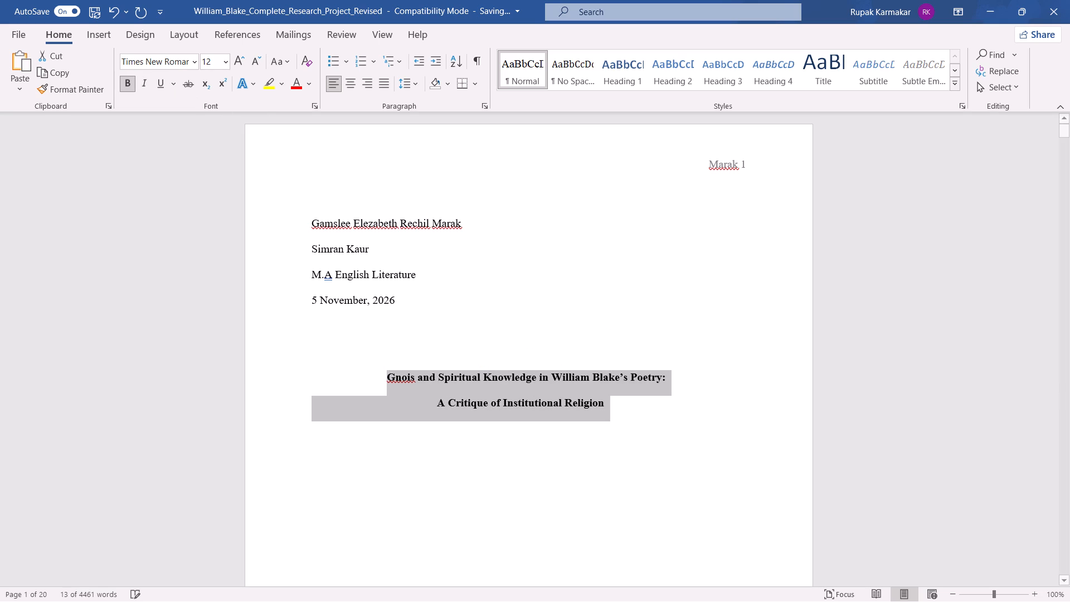
pyautogui.click(921, 282)
# Review the whole document from the title page through the chapters to the Works Cited section.
pyautogui.scroll(-1, 893, 297)
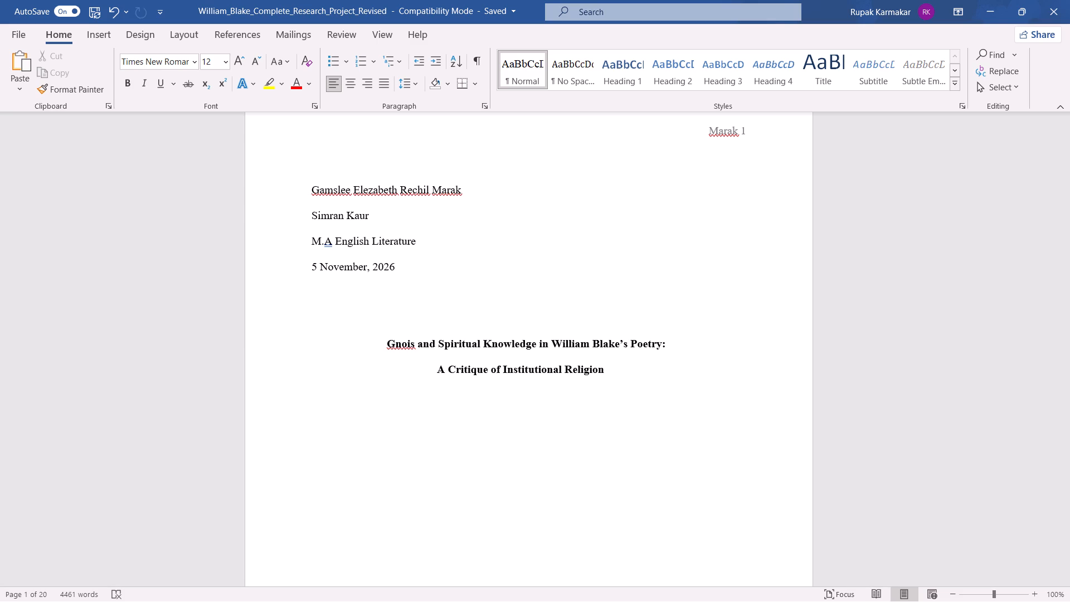
pyautogui.scroll(-1, 602, 380)
pyautogui.scroll(2, 601, 381)
pyautogui.scroll(-12, 601, 381)
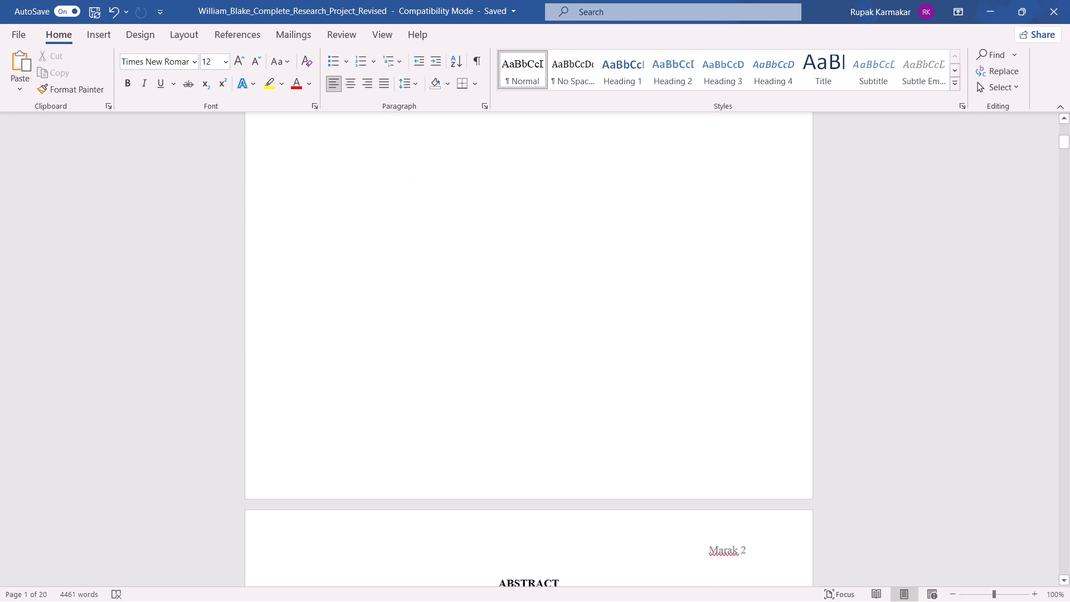
pyautogui.scroll(-3, 601, 381)
pyautogui.scroll(13, 601, 381)
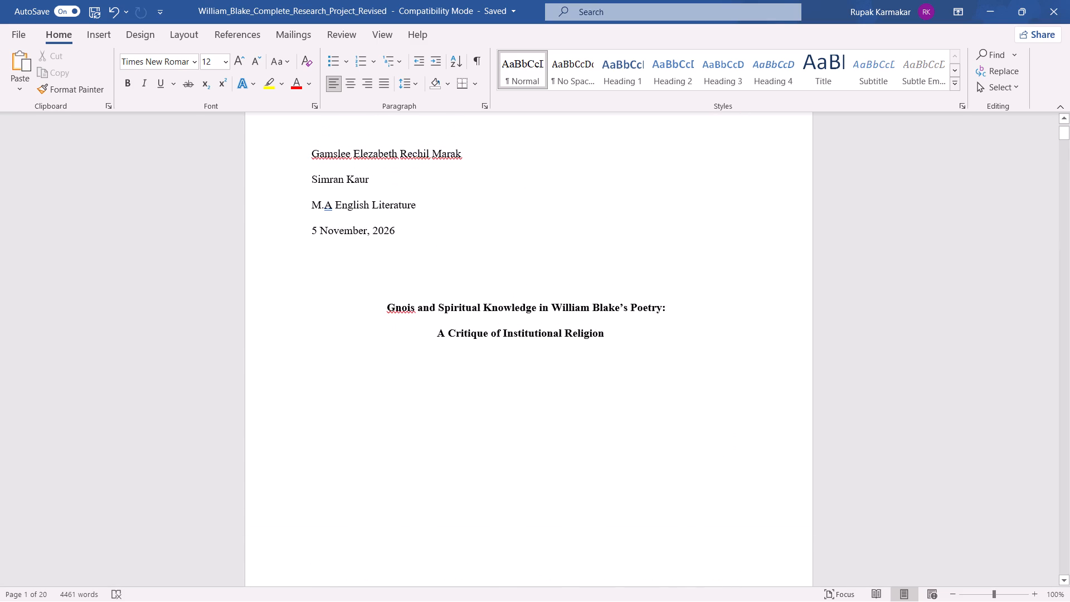
pyautogui.scroll(-14, 601, 381)
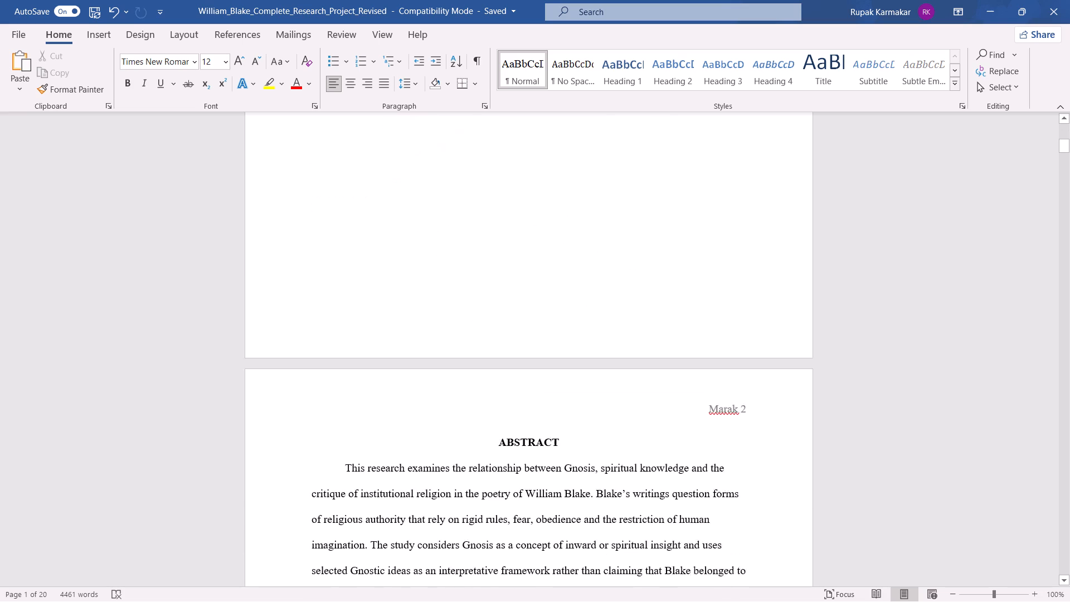
pyautogui.scroll(-4, 601, 381)
pyautogui.scroll(1, 601, 381)
pyautogui.scroll(-1, 601, 381)
pyautogui.moveTo(1062, 152); pyautogui.dragTo(1064, 205)
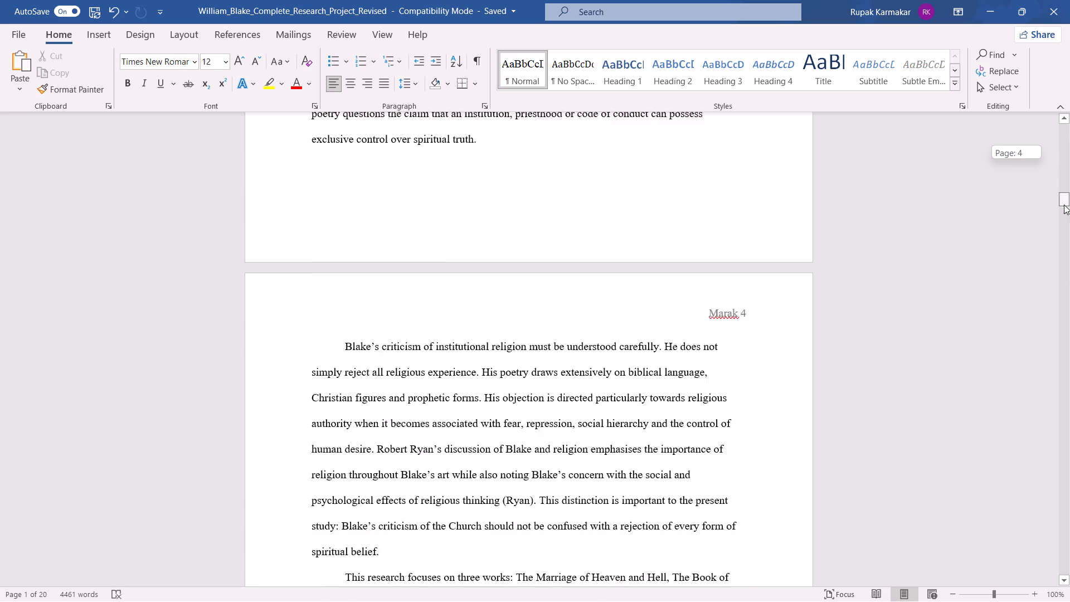
pyautogui.moveTo(1064, 205); pyautogui.dragTo(1069, 346)
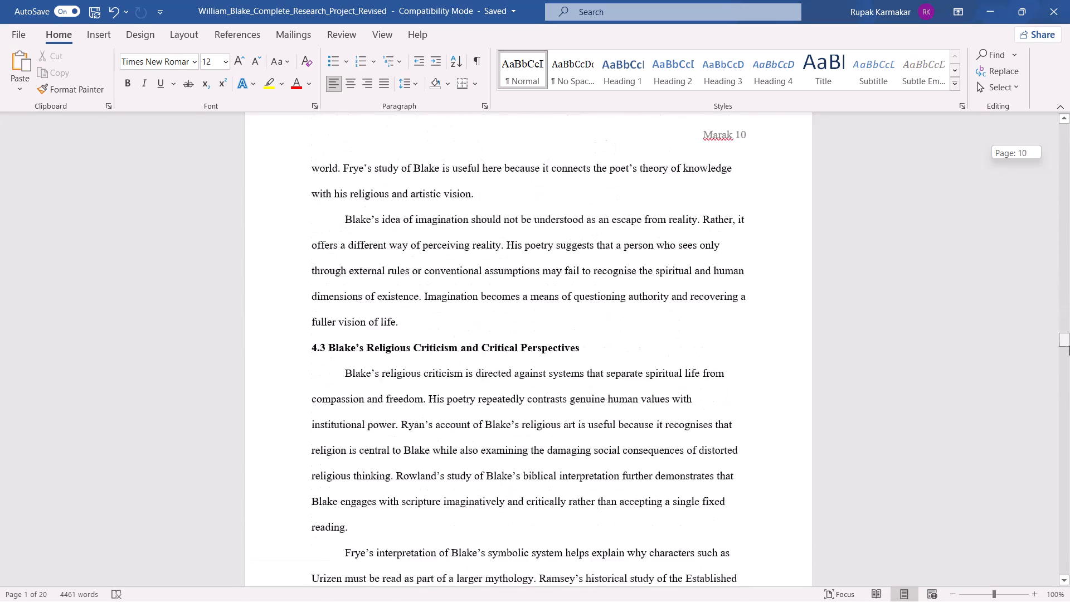
pyautogui.moveTo(1069, 346); pyautogui.dragTo(1069, 425)
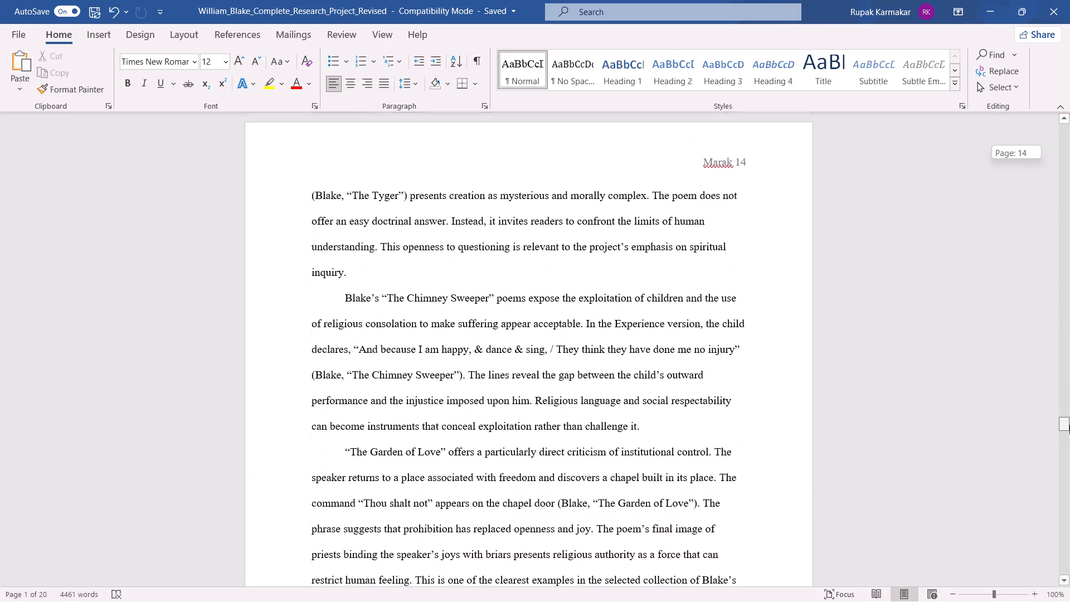
pyautogui.moveTo(1069, 425); pyautogui.dragTo(1069, 455)
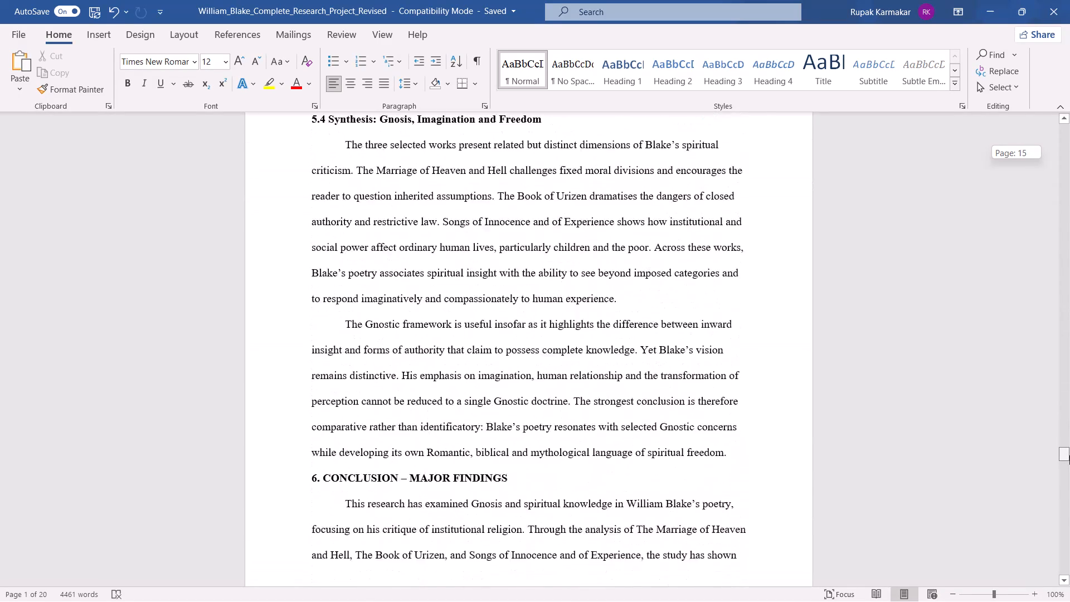
pyautogui.moveTo(1069, 455); pyautogui.dragTo(1069, 508)
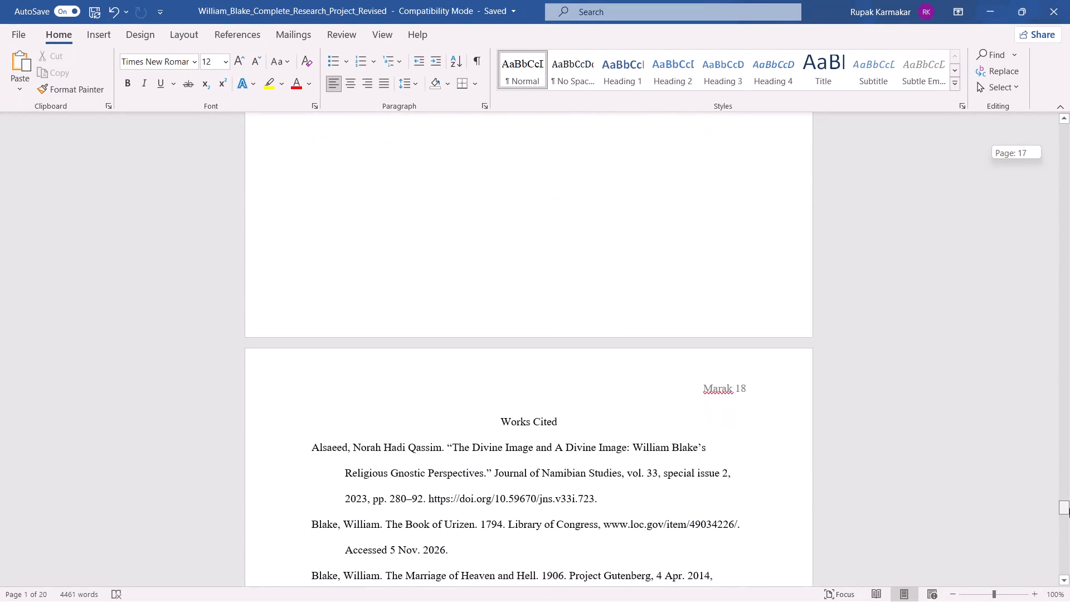
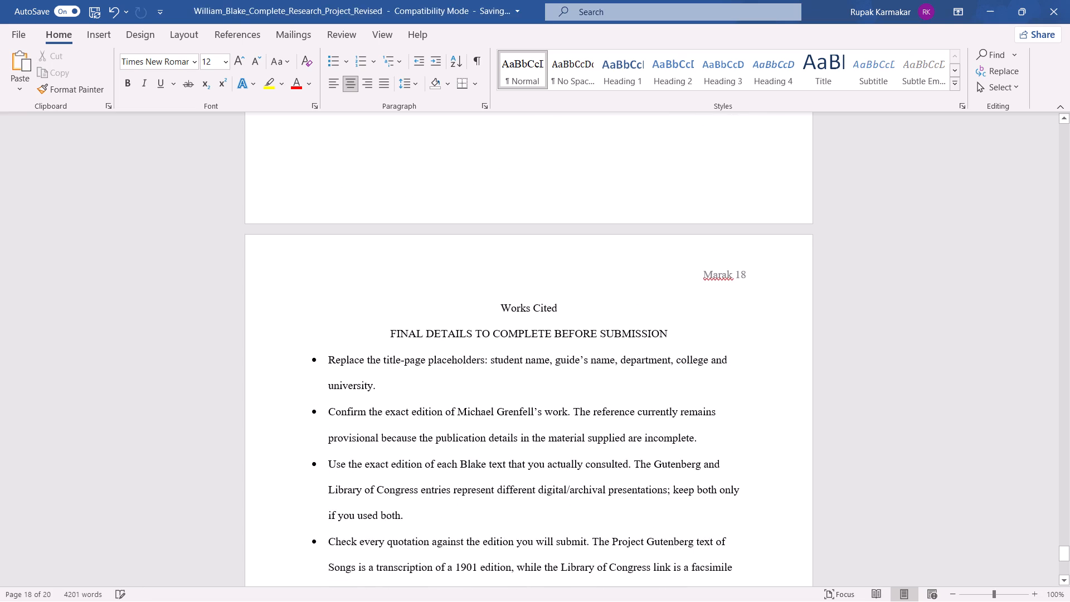
# Remove the page break between the conclusion's final paragraph and the Works Cited heading.
pyautogui.scroll(5, 597, 310)
pyautogui.scroll(-1, 597, 310)
pyautogui.scroll(1, 597, 310)
pyautogui.scroll(-1, 597, 310)
pyautogui.scroll(17, 597, 310)
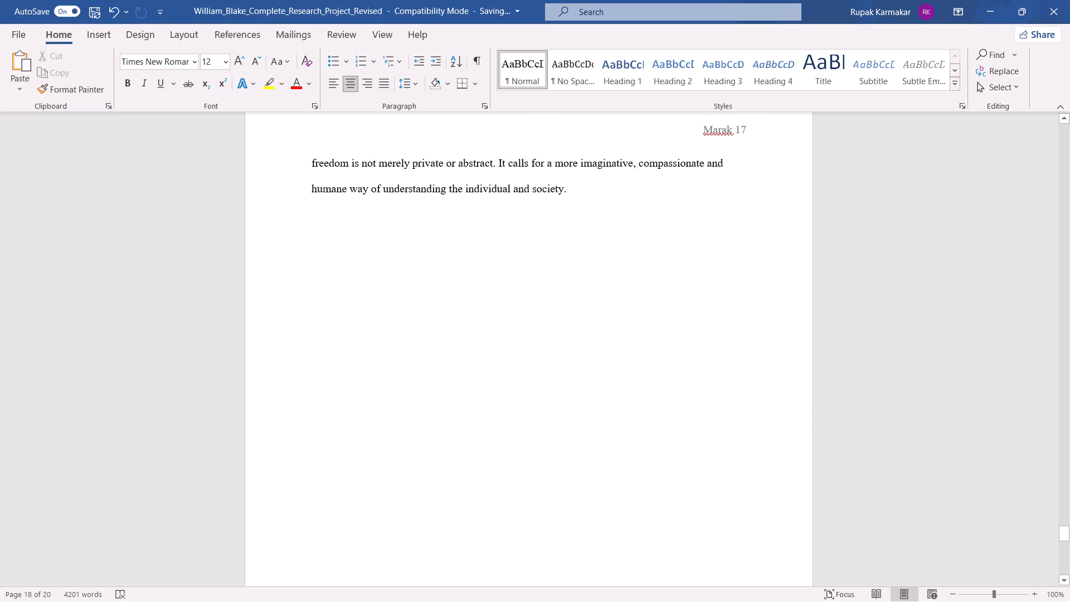
pyautogui.scroll(2, 597, 311)
pyautogui.scroll(-2, 597, 311)
pyautogui.scroll(1, 597, 311)
pyautogui.scroll(-2, 597, 311)
pyautogui.click(419, 433)
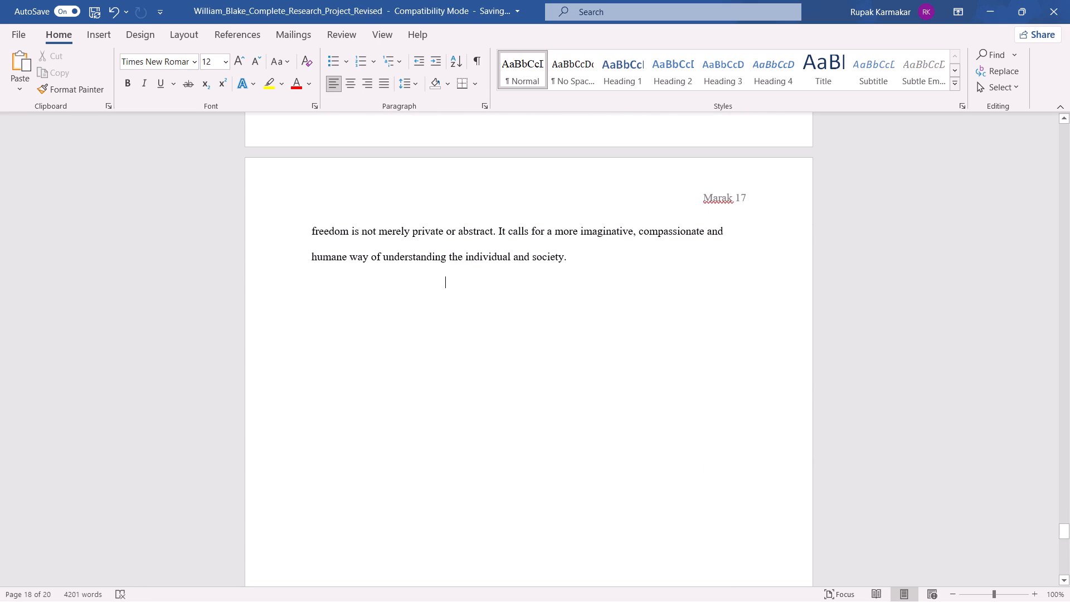
pyautogui.press('BackSpace')
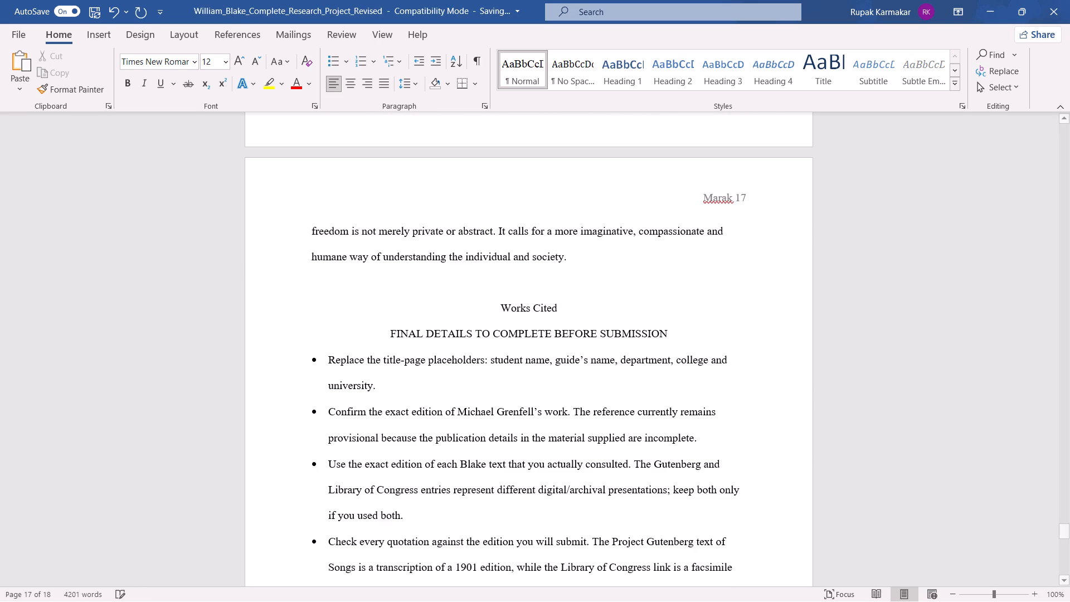
# Paste the copied reference list, from the Blake entries to Ryan, on a new line below the Works Cited heading.
pyautogui.click(581, 307)
pyautogui.press('Return')
pyautogui.press('Return')
pyautogui.press('BackSpace')
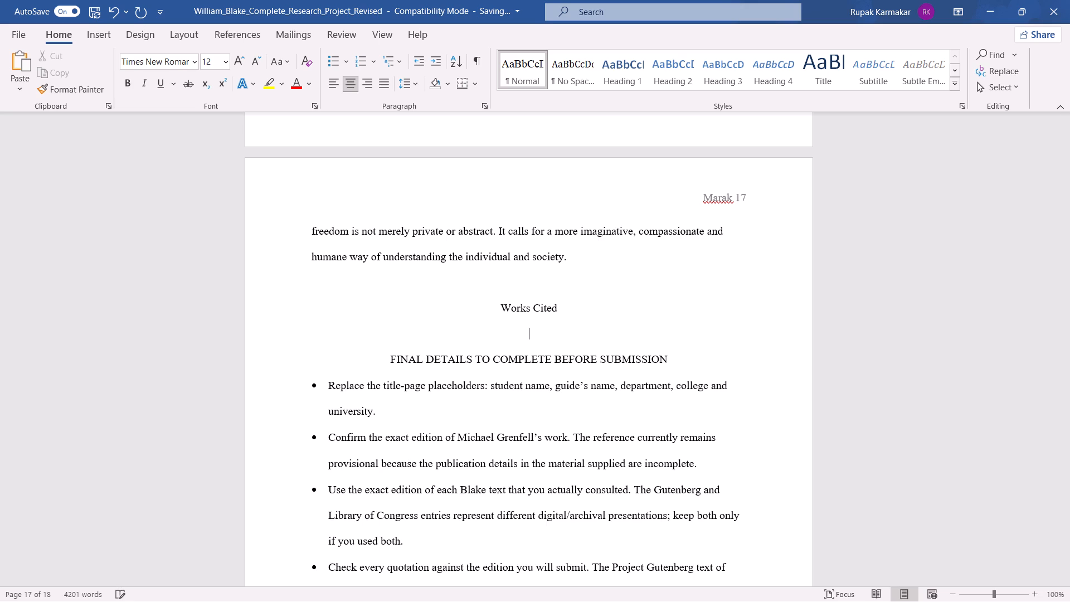
pyautogui.hotkey('ctrl', 'v')
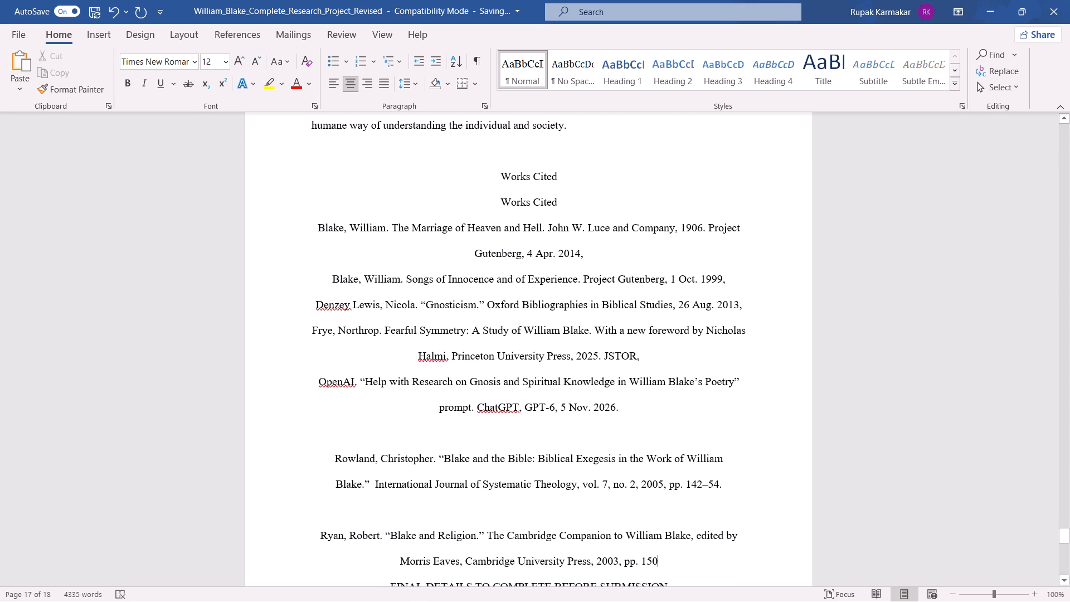
# Delete the duplicate "Works Cited" line above the first Blake entry, leaving an empty, left-aligned line there.
pyautogui.click(571, 205)
pyautogui.press('BackSpace')
pyautogui.press('BackSpace')
pyautogui.press('BackSpace')
pyautogui.press('BackSpace')
pyautogui.press('BackSpace')
pyautogui.press('BackSpace')
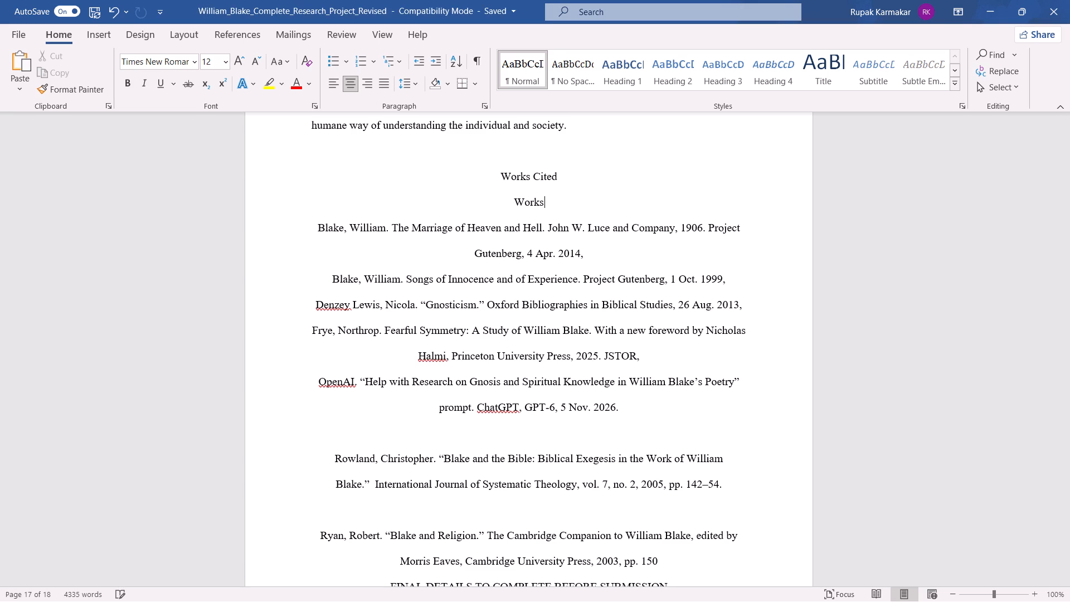
pyautogui.press('BackSpace')
pyautogui.press('BackSpace')
pyautogui.press('BackSpace')
pyautogui.press('BackSpace')
pyautogui.press('BackSpace')
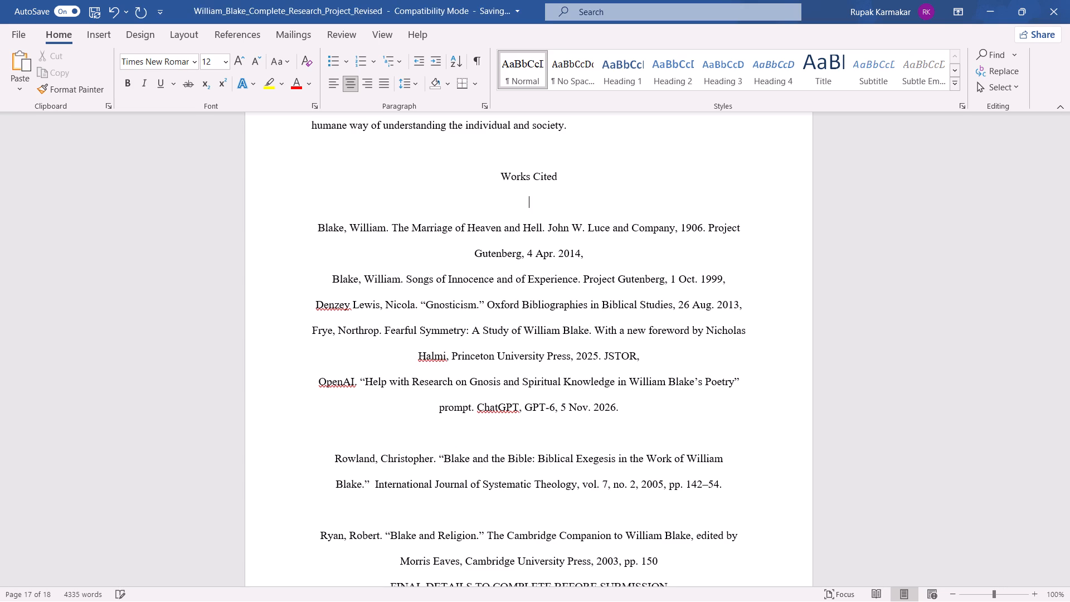
pyautogui.press('BackSpace')
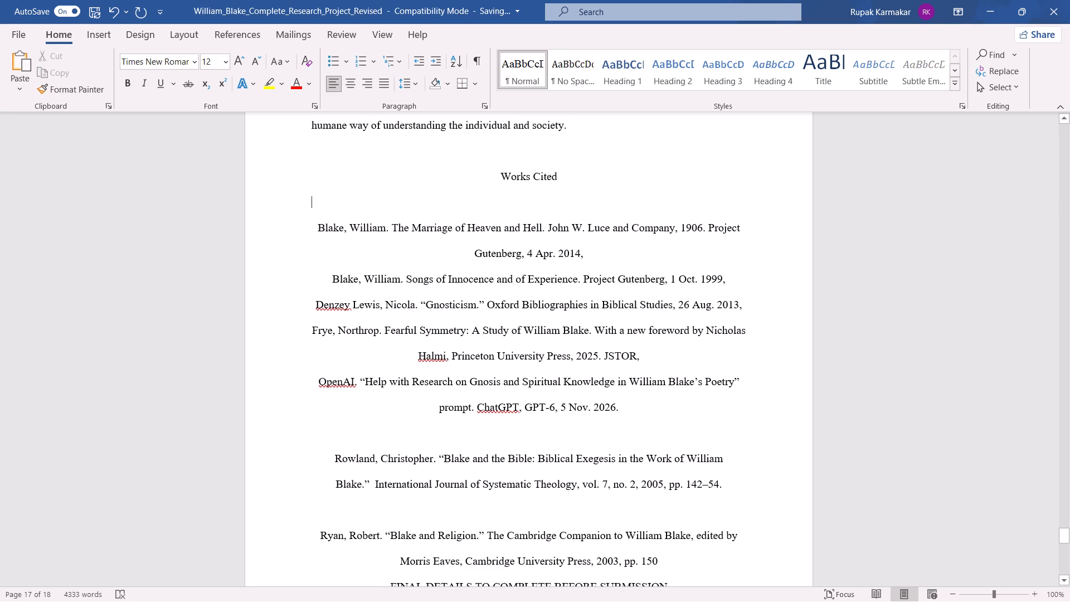
# Review the analysis chapter from section 5.3 through the conclusion and on to the Works Cited list.
pyautogui.scroll(17, 571, 215)
pyautogui.scroll(-1, 571, 214)
pyautogui.scroll(7, 571, 214)
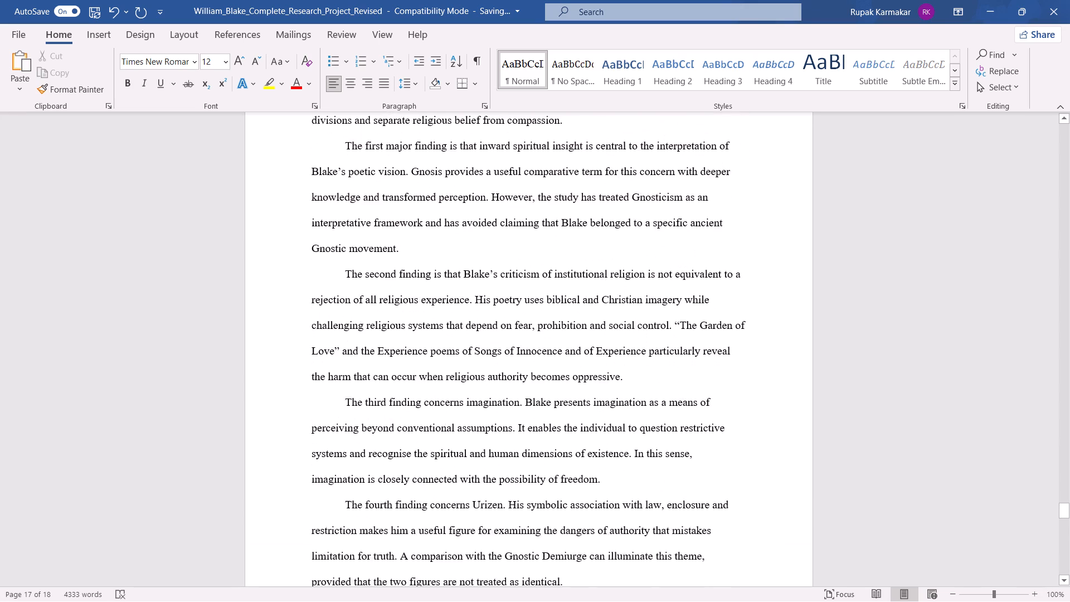
pyautogui.scroll(14, 571, 214)
pyautogui.scroll(12, 571, 214)
pyautogui.scroll(-1, 571, 214)
pyautogui.scroll(2, 571, 214)
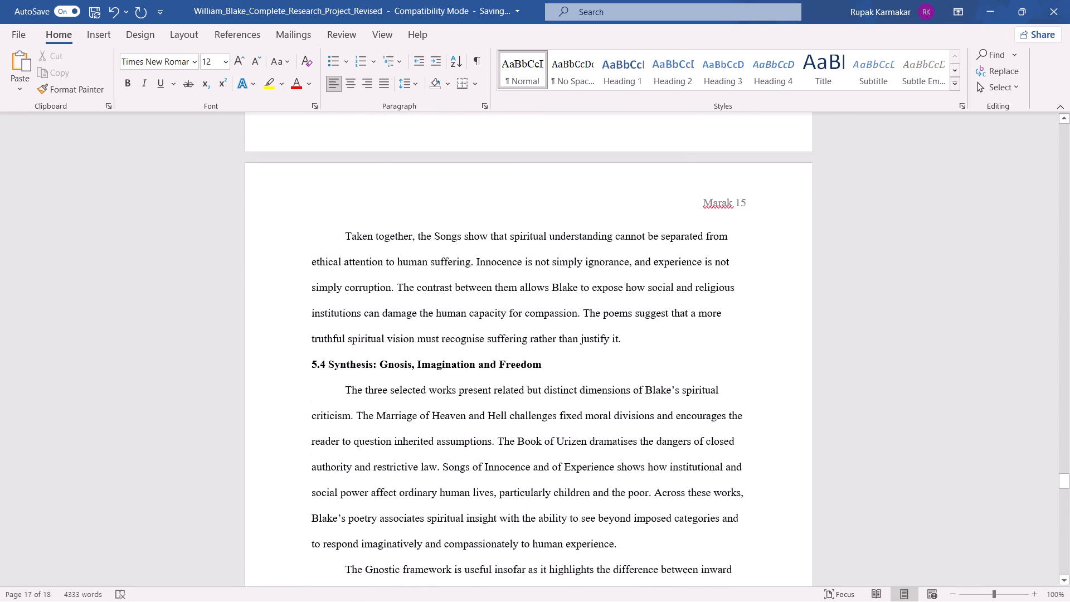
pyautogui.scroll(9, 571, 214)
pyautogui.scroll(-1, 571, 214)
pyautogui.scroll(14, 571, 214)
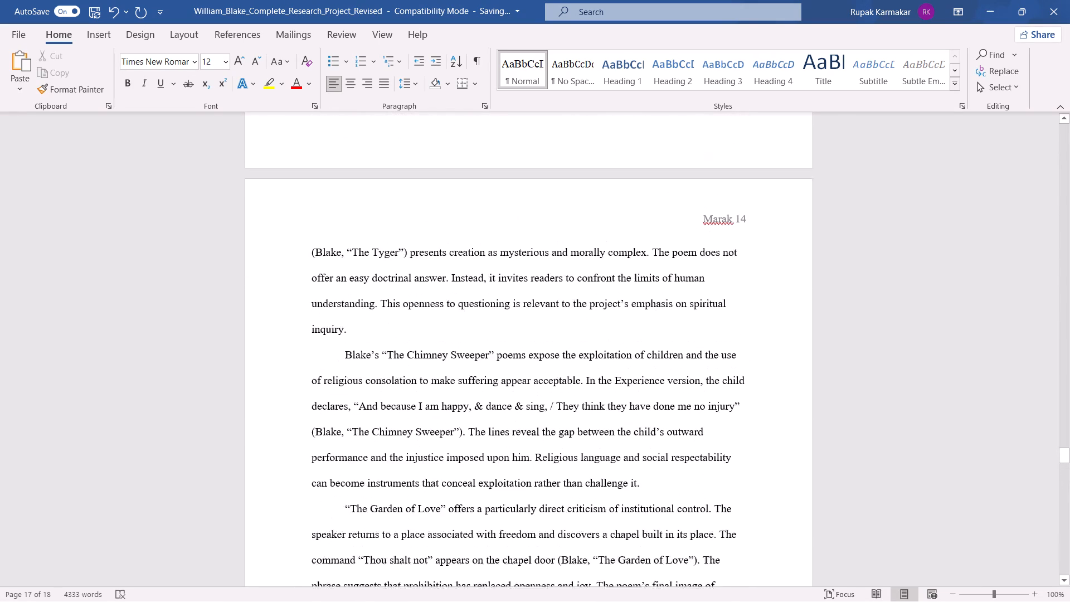
pyautogui.scroll(13, 571, 214)
pyautogui.scroll(-1, 571, 214)
pyautogui.scroll(2, 571, 214)
pyautogui.scroll(-1, 571, 214)
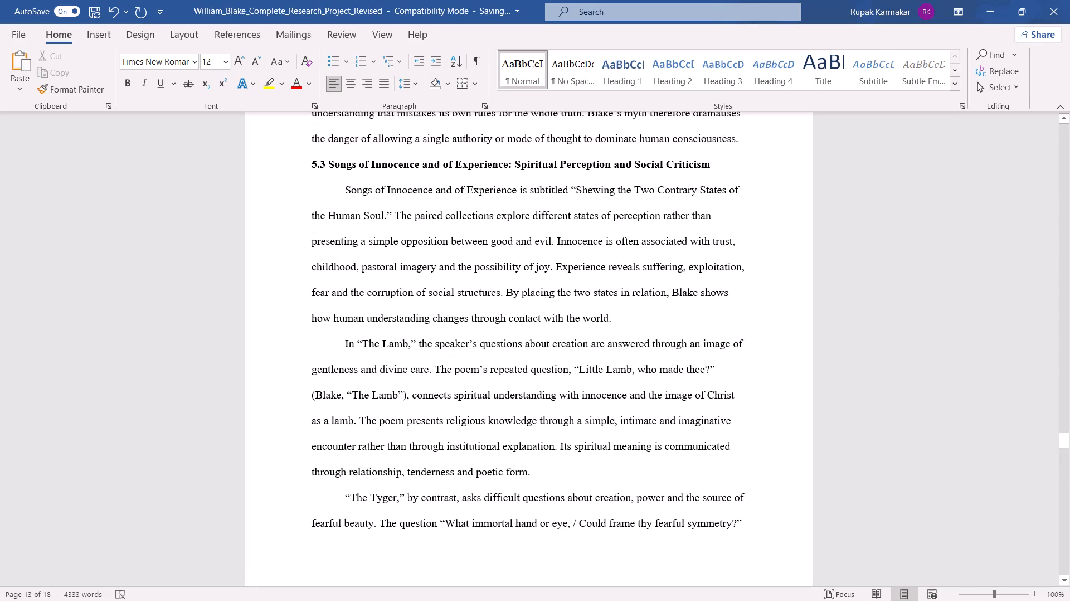
pyautogui.scroll(-1, 572, 234)
pyautogui.scroll(2, 571, 247)
pyautogui.scroll(-2, 571, 247)
pyautogui.scroll(1, 571, 247)
pyautogui.scroll(-20, 571, 247)
pyautogui.scroll(-2, 571, 247)
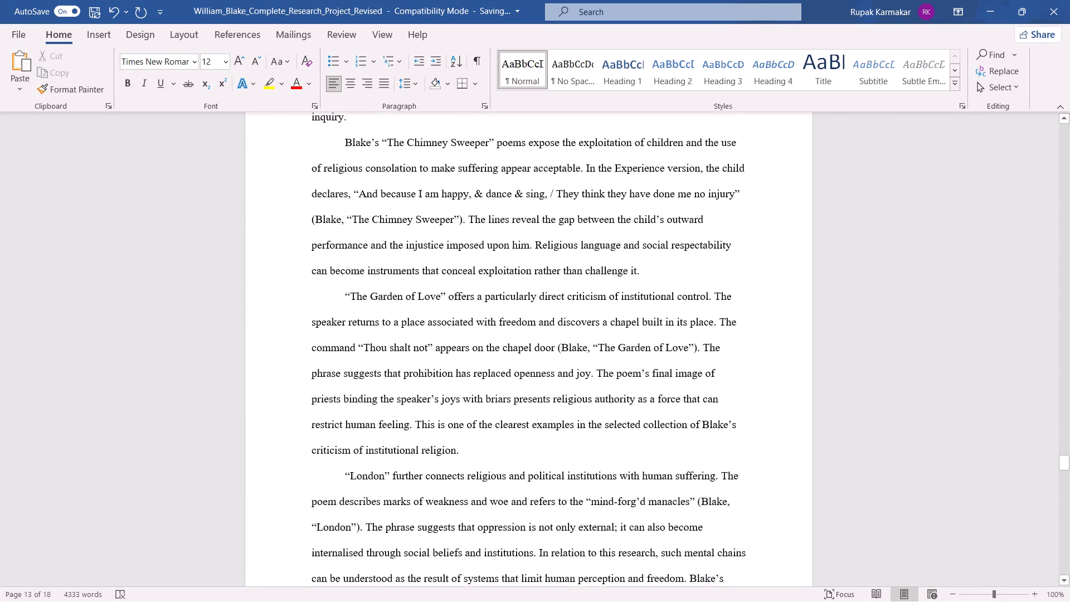
pyautogui.scroll(-11, 562, 263)
pyautogui.scroll(1, 562, 263)
pyautogui.scroll(-6, 562, 263)
pyautogui.scroll(1, 562, 263)
pyautogui.scroll(-9, 562, 263)
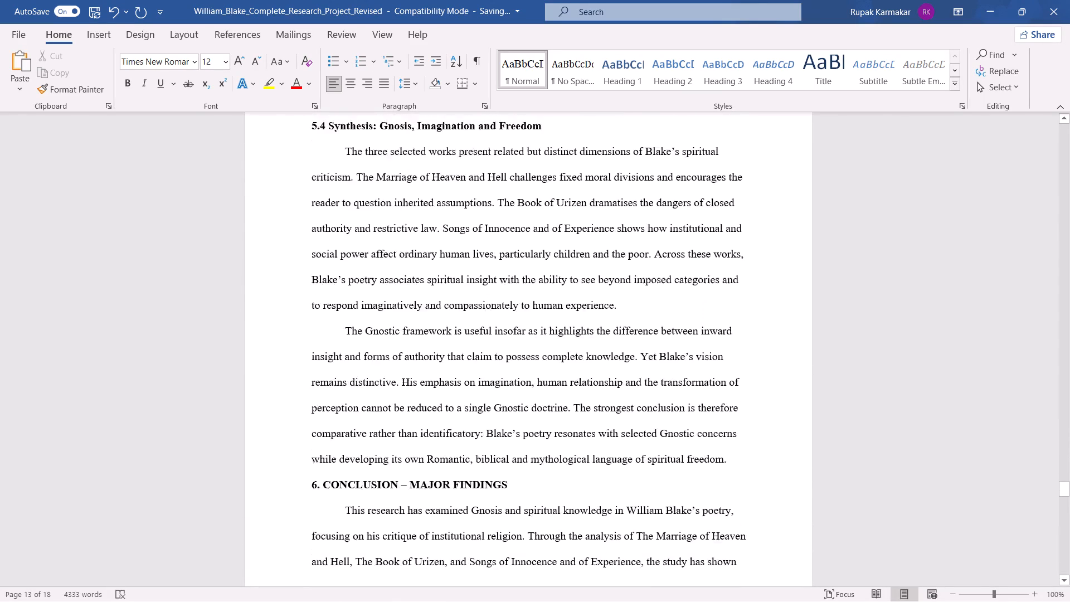
pyautogui.scroll(-13, 562, 263)
pyautogui.scroll(1, 562, 263)
pyautogui.scroll(-5, 562, 263)
pyautogui.scroll(1, 562, 263)
pyautogui.scroll(-17, 562, 263)
pyautogui.scroll(-6, 561, 263)
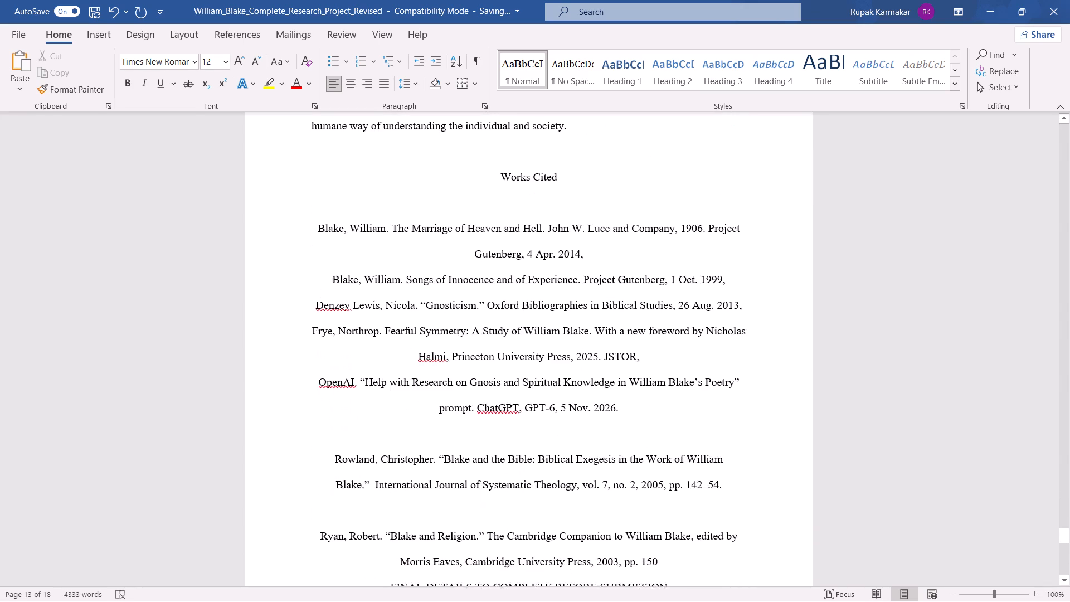
# Insert two blank lines above the Works Cited heading.
pyautogui.scroll(1, 560, 263)
pyautogui.scroll(-11, 560, 263)
pyautogui.scroll(11, 560, 263)
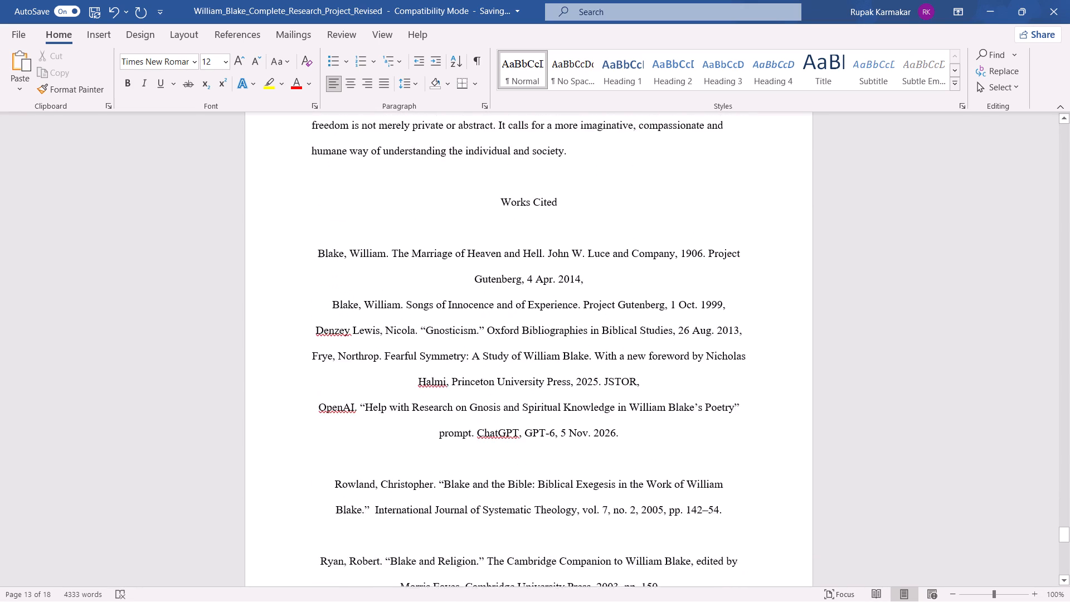
pyautogui.scroll(2, 560, 263)
pyautogui.scroll(-1, 560, 263)
pyautogui.scroll(2, 560, 263)
pyautogui.click(497, 313)
pyautogui.press('Return')
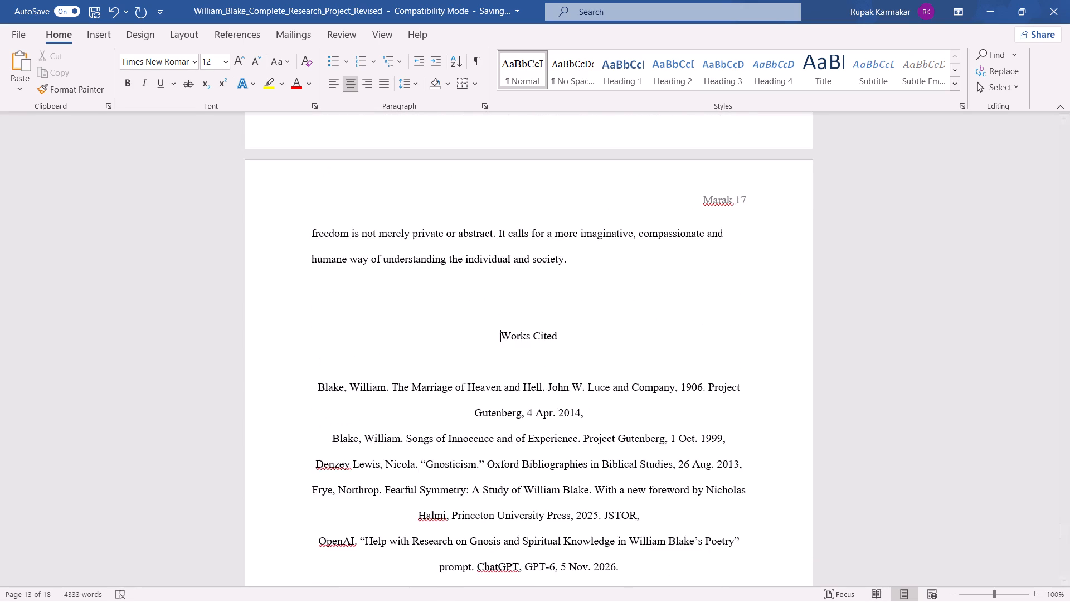
pyautogui.press('Return')
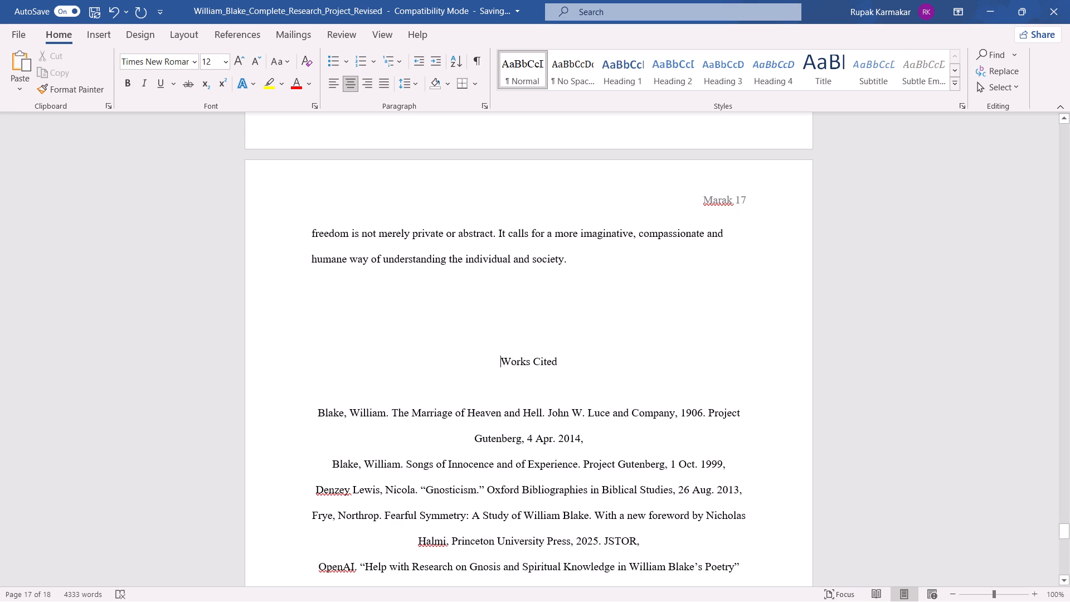
# Check the spacing between the conclusion's final paragraph and the Works Cited heading across pages 16 and 17.
pyautogui.scroll(5, 503, 319)
pyautogui.scroll(-2, 503, 319)
pyautogui.scroll(2, 503, 319)
pyautogui.scroll(-1, 503, 319)
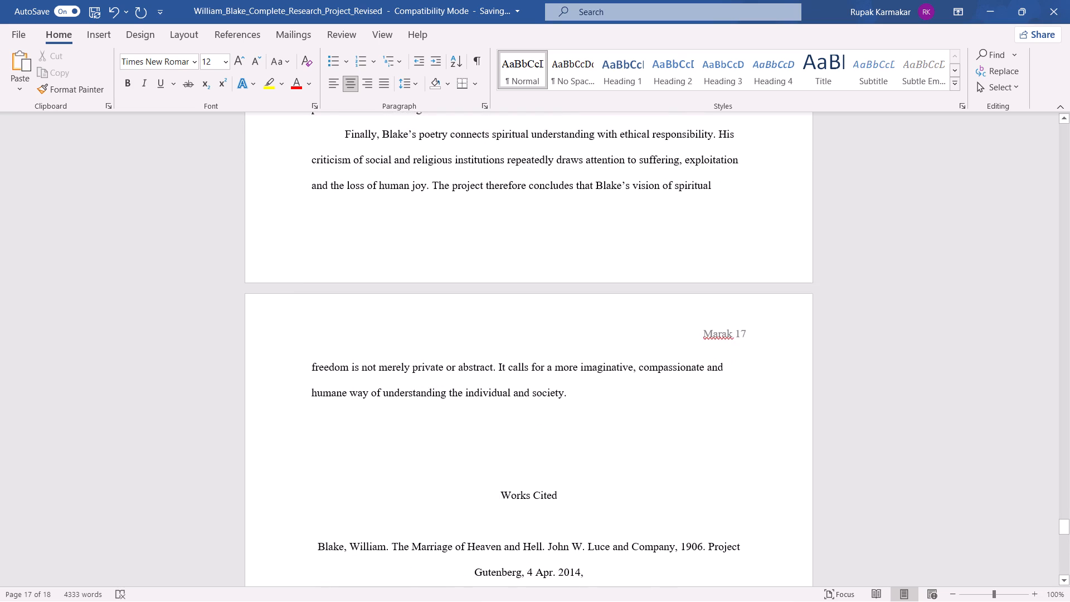
pyautogui.scroll(-4, 505, 372)
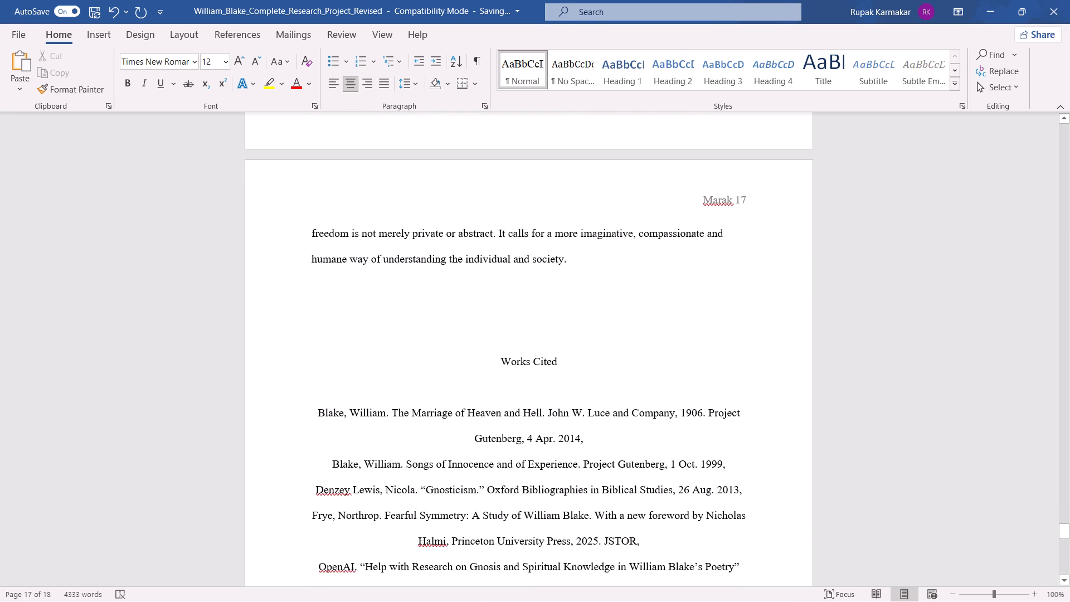
pyautogui.click(476, 443)
pyautogui.scroll(8, 437, 378)
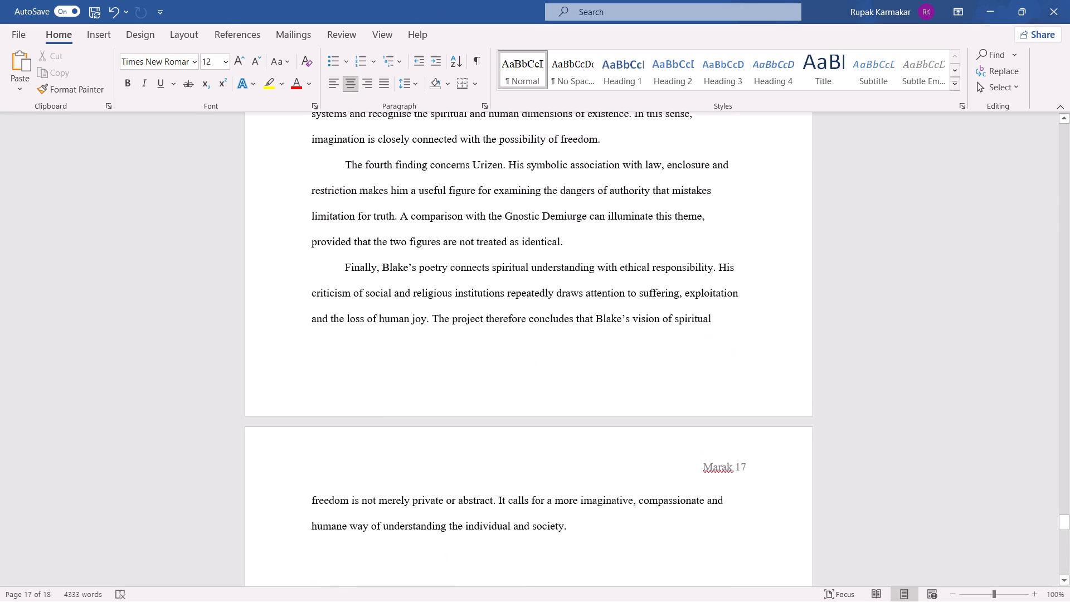
pyautogui.click(396, 374)
pyautogui.click(748, 328)
pyautogui.scroll(-2, 586, 415)
pyautogui.scroll(1, 585, 415)
pyautogui.scroll(-7, 585, 415)
# Add blank lines before the Works Cited heading until it starts at the top of page 18.
pyautogui.click(497, 365)
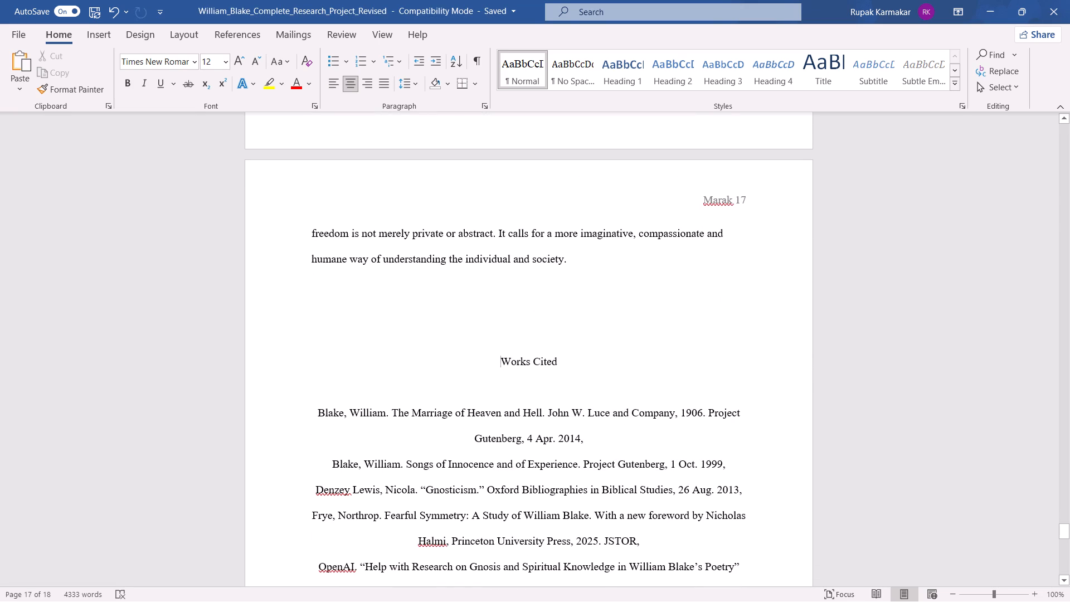
pyautogui.press('Return')
pyautogui.press('Return')
pyautogui.press('Return')
pyautogui.scroll(-5, 497, 365)
pyautogui.press('Return')
pyautogui.press('Return')
pyautogui.press('Return')
pyautogui.press('Return')
pyautogui.scroll(-3, 497, 365)
pyautogui.scroll(1, 497, 365)
pyautogui.scroll(-1, 497, 365)
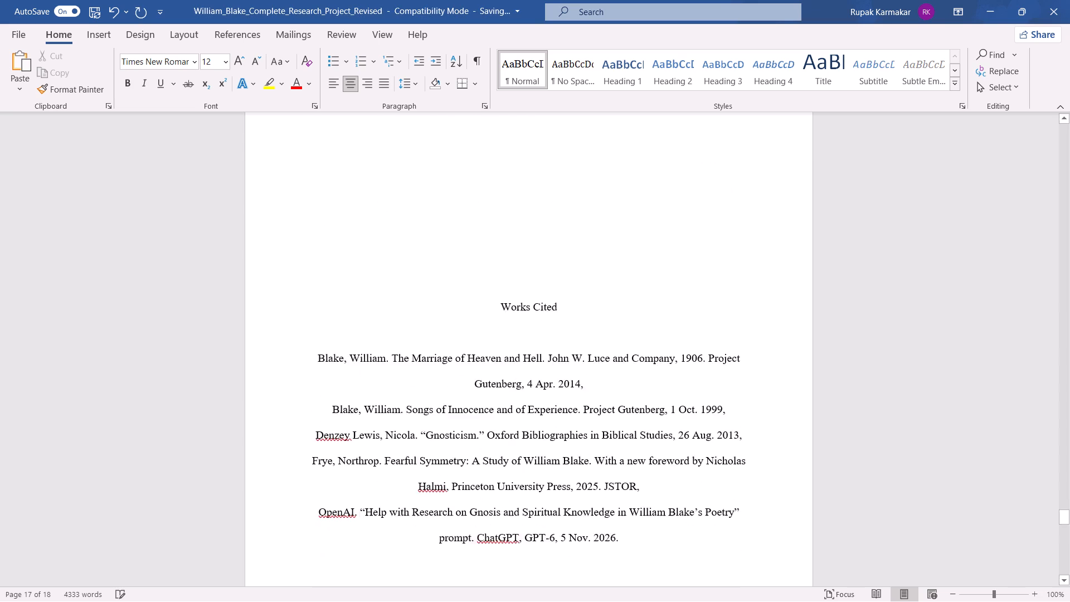
pyautogui.scroll(-2, 497, 365)
pyautogui.scroll(1, 497, 365)
pyautogui.scroll(-6, 497, 365)
pyautogui.press('Return')
pyautogui.press('Return')
pyautogui.press('Return')
pyautogui.press('Return')
pyautogui.press('Return')
pyautogui.press('Return')
pyautogui.press('Return')
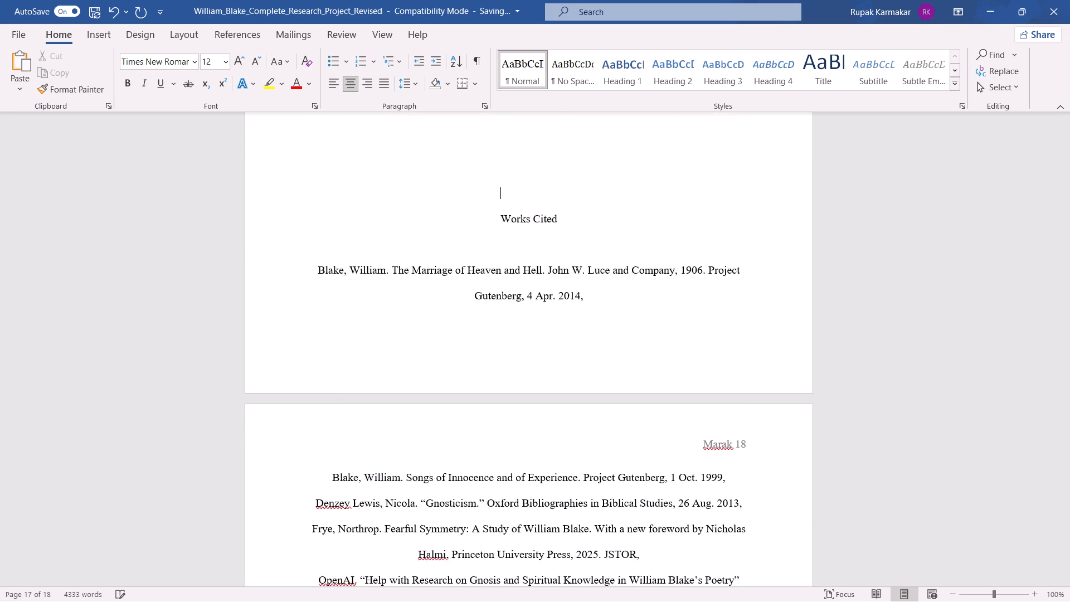
pyautogui.press('Return')
pyautogui.press('Return')
pyautogui.press('Return')
pyautogui.press('Return')
pyautogui.scroll(-6, 497, 365)
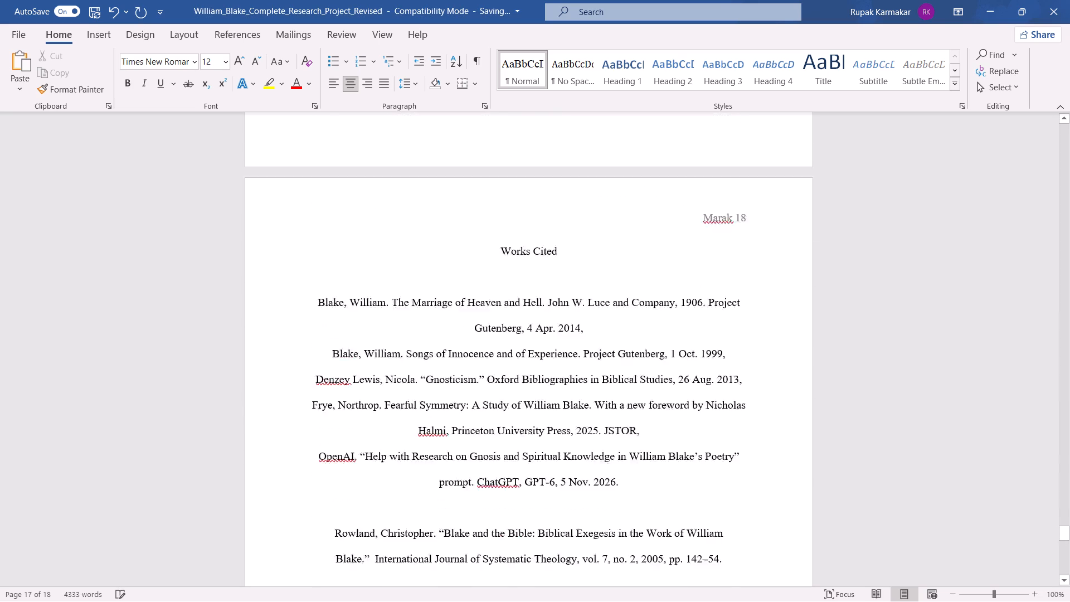
# Review the end of the reference list and the final submission checklist through the last page.
pyautogui.scroll(-5, 497, 365)
pyautogui.scroll(2, 497, 365)
pyautogui.scroll(-15, 497, 365)
pyautogui.scroll(1, 517, 352)
pyautogui.scroll(-5, 517, 352)
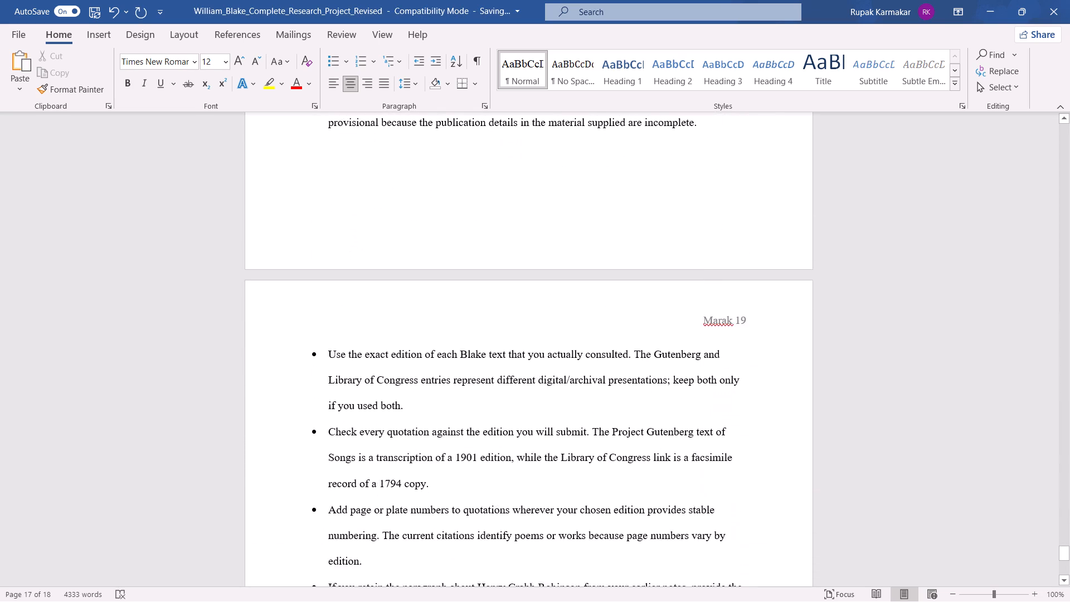
pyautogui.scroll(-15, 517, 352)
pyautogui.scroll(1, 517, 352)
pyautogui.scroll(-10, 517, 352)
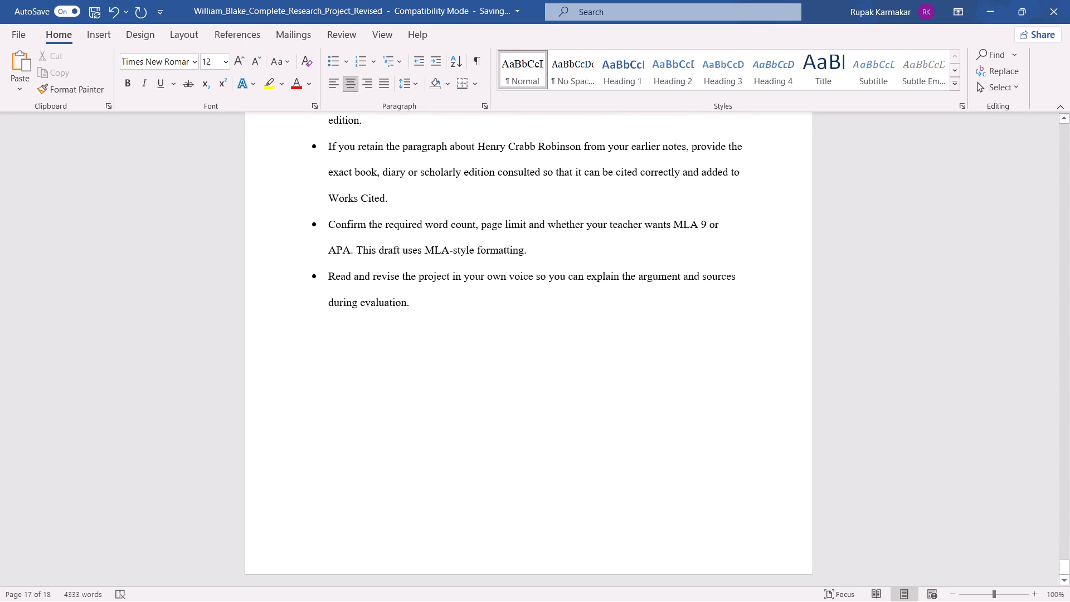
pyautogui.scroll(12, 514, 355)
pyautogui.scroll(-1, 514, 355)
pyautogui.scroll(13, 514, 355)
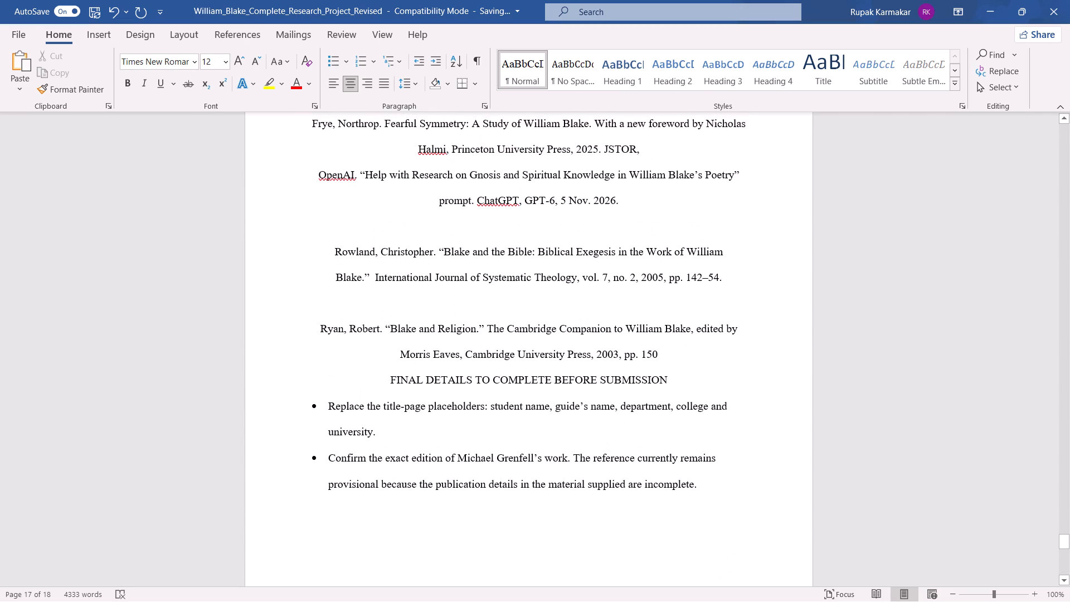
# Insert seven blank lines before the "FINAL DETAILS TO COMPLETE BEFORE SUBMISSION" heading to move it onto page 19.
pyautogui.click(387, 387)
pyautogui.press('Return')
pyautogui.press('Return')
pyautogui.press('Return')
pyautogui.press('Return')
pyautogui.press('Return')
pyautogui.press('Return')
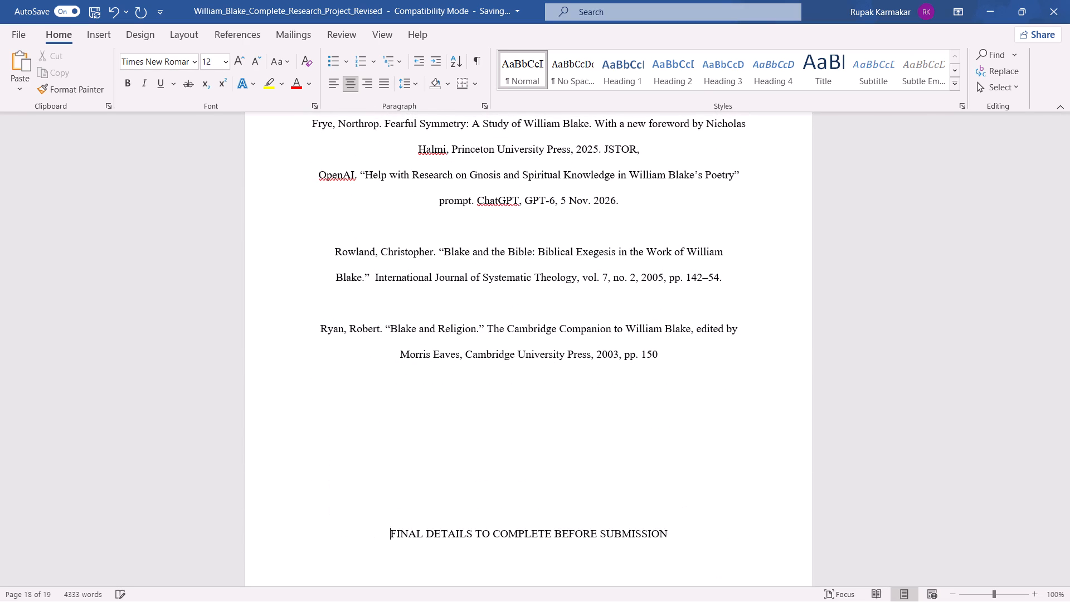
pyautogui.press('Return')
# Review the final details checklist on page 19, from its heading through the closing bullets.
pyautogui.scroll(-11, 387, 387)
pyautogui.scroll(1, 390, 385)
pyautogui.scroll(-7, 390, 385)
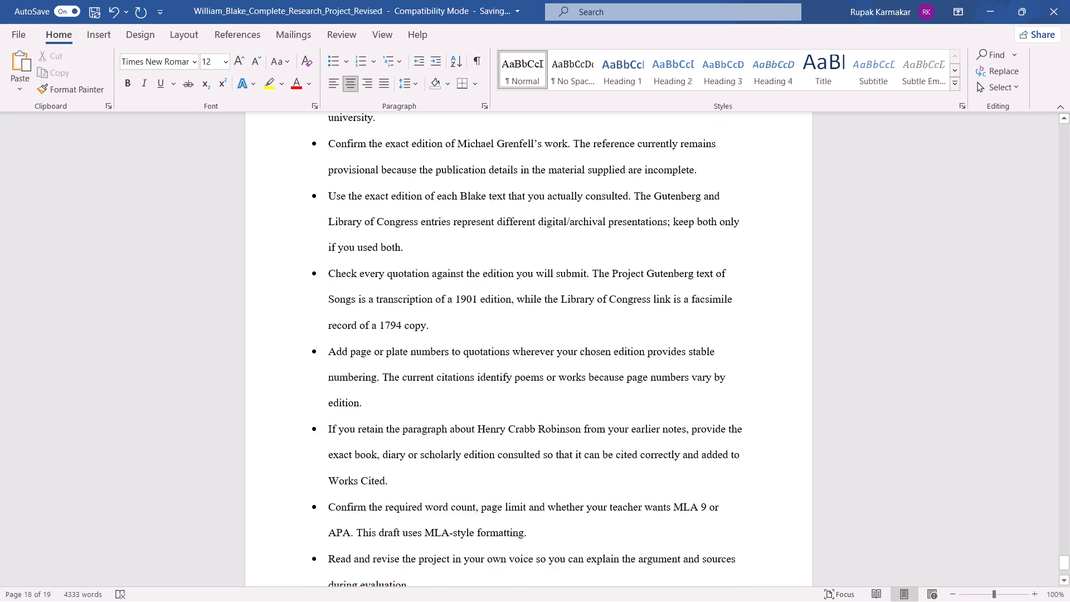
pyautogui.scroll(8, 390, 385)
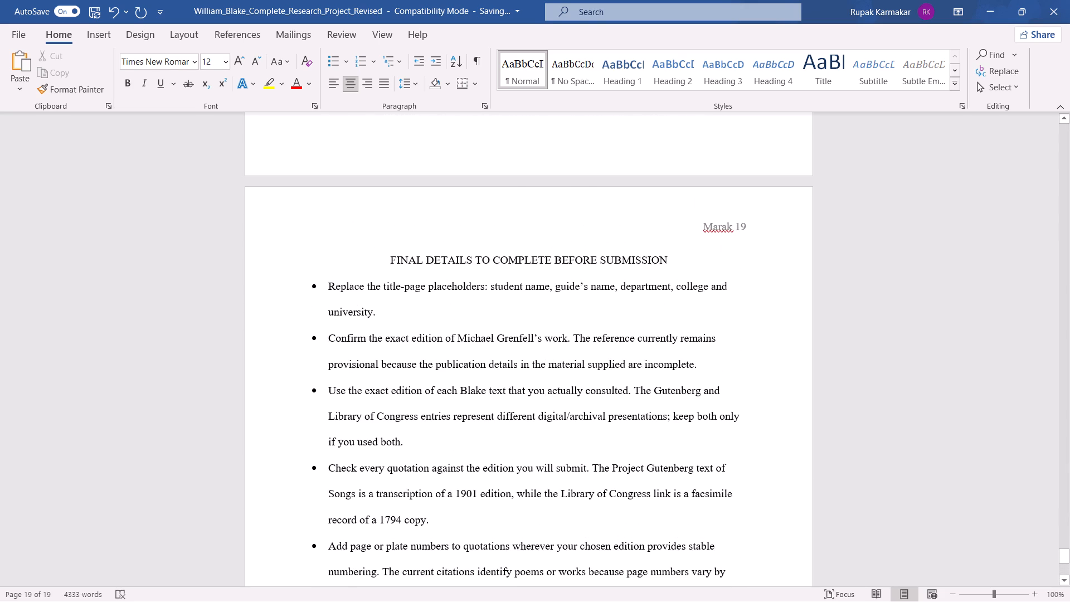
pyautogui.scroll(-1, 584, 290)
pyautogui.scroll(1, 584, 291)
pyautogui.scroll(-14, 584, 292)
pyautogui.scroll(7, 584, 292)
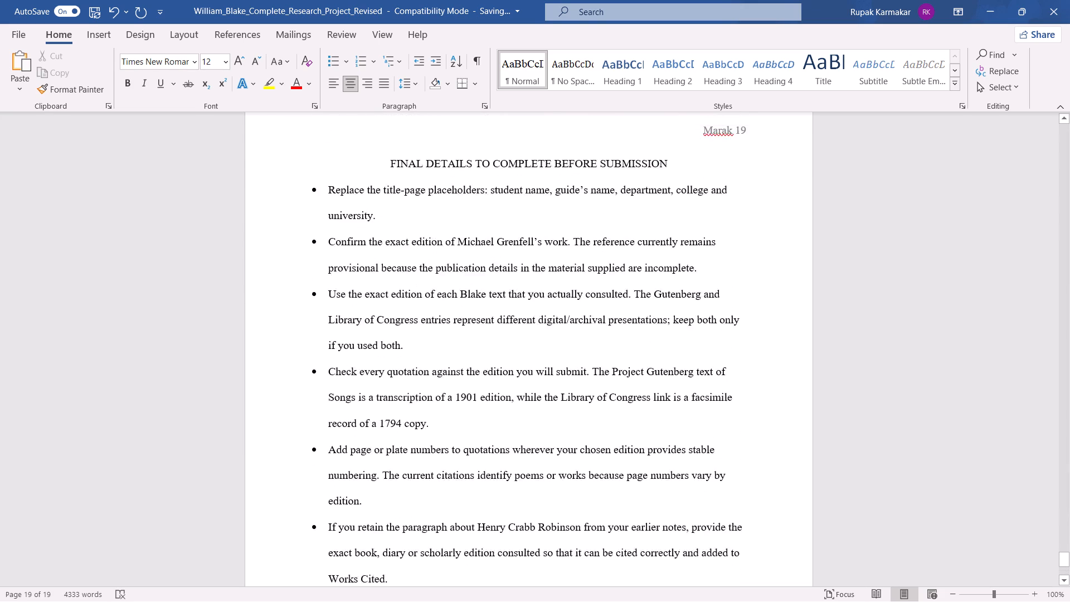
# Review the page breaks around the Works Cited page, from the end of the body text to the submission checklist.
pyautogui.scroll(20, 584, 292)
pyautogui.scroll(5, 584, 292)
pyautogui.scroll(-1, 584, 292)
pyautogui.scroll(3, 584, 292)
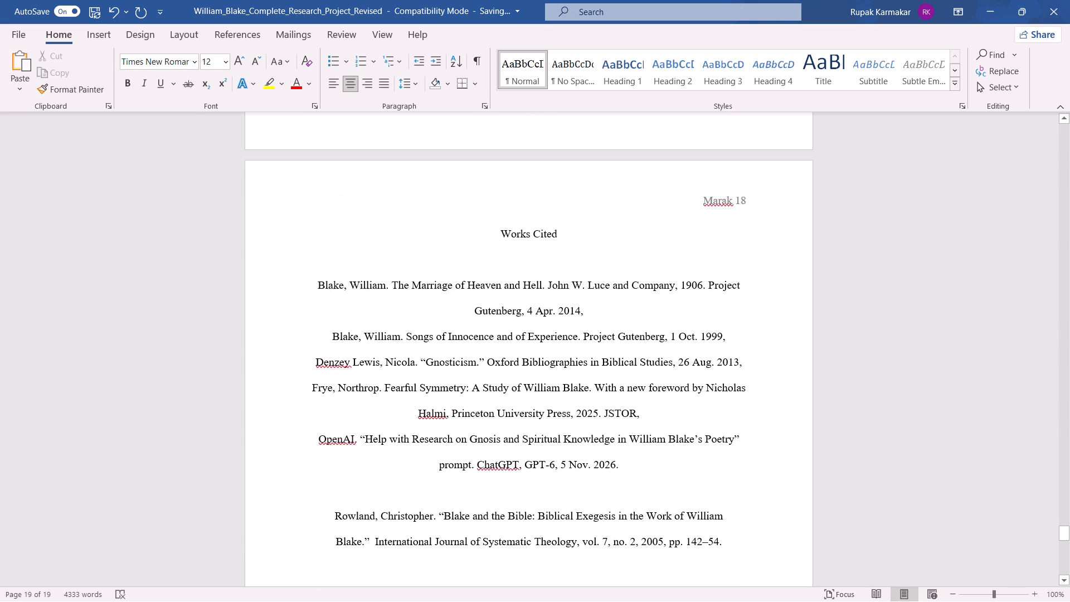
pyautogui.scroll(12, 584, 292)
pyautogui.scroll(-1, 584, 292)
pyautogui.scroll(18, 584, 292)
pyautogui.scroll(-18, 584, 292)
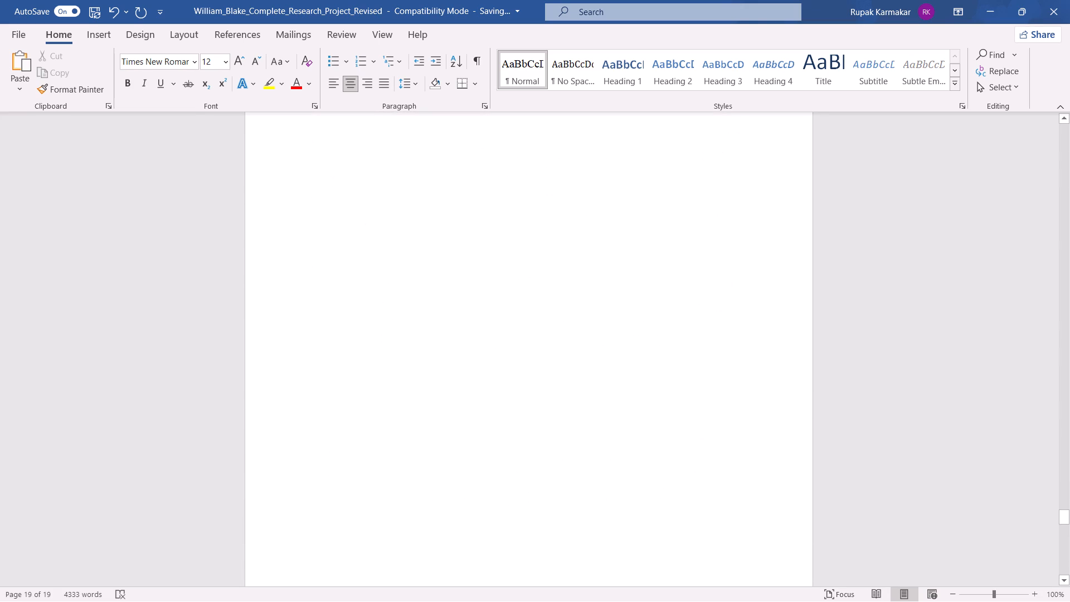
pyautogui.scroll(-10, 584, 292)
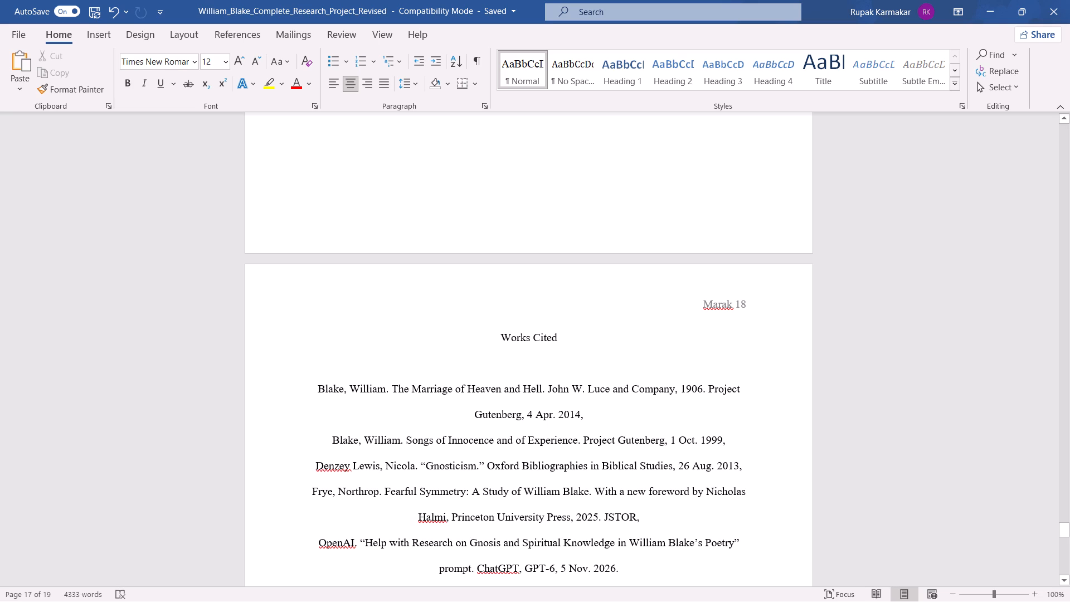
# Left-align the first Works Cited entry's continuation line "Gutenberg, 4 Apr. 2014," and indent it with leading spaces.
pyautogui.click(476, 416)
pyautogui.press('BackSpace')
pyautogui.press('space')
pyautogui.press('space')
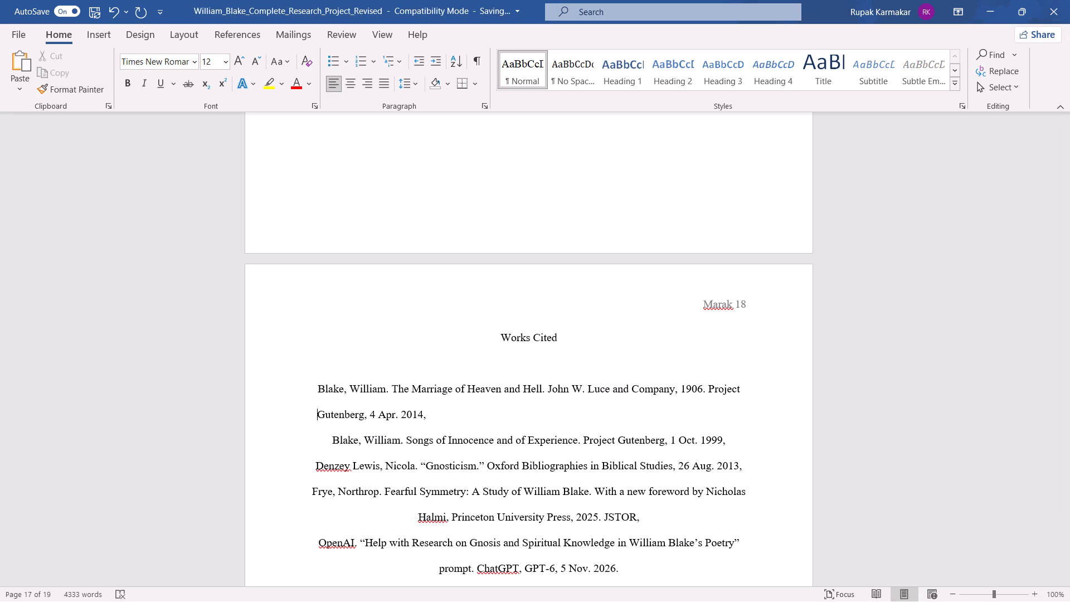
pyautogui.press('space')
pyautogui.press('space')
pyautogui.press('space')
pyautogui.press('space')
pyautogui.press('space')
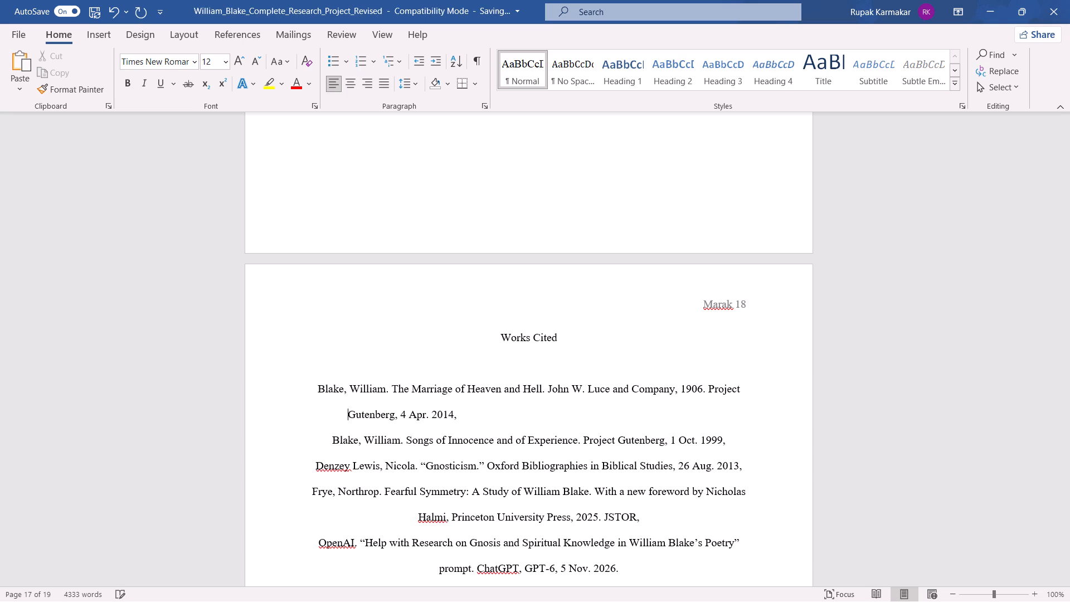
pyautogui.press('space')
pyautogui.press('space')
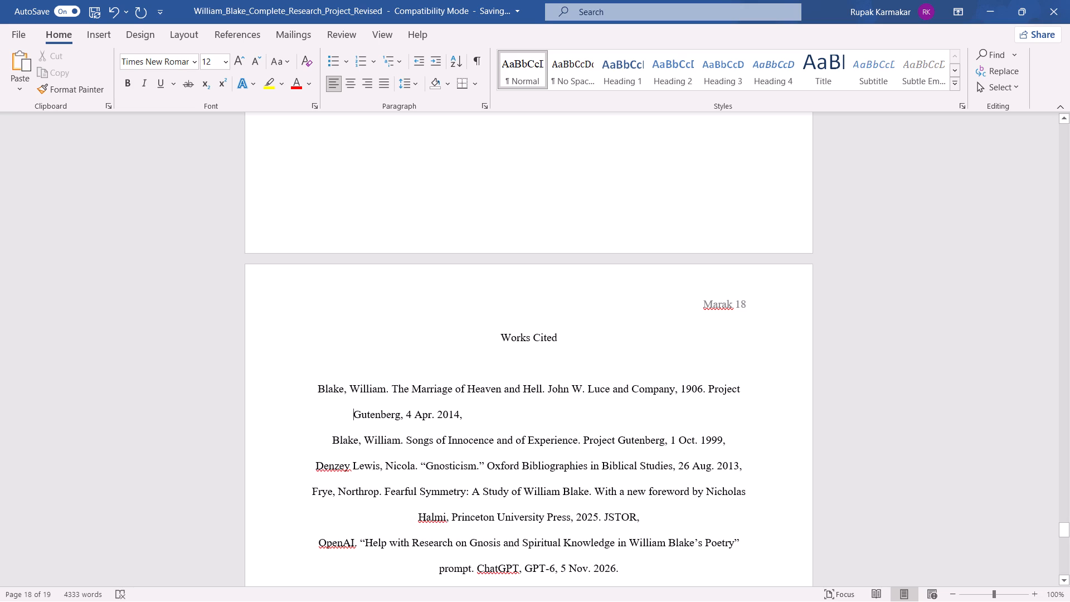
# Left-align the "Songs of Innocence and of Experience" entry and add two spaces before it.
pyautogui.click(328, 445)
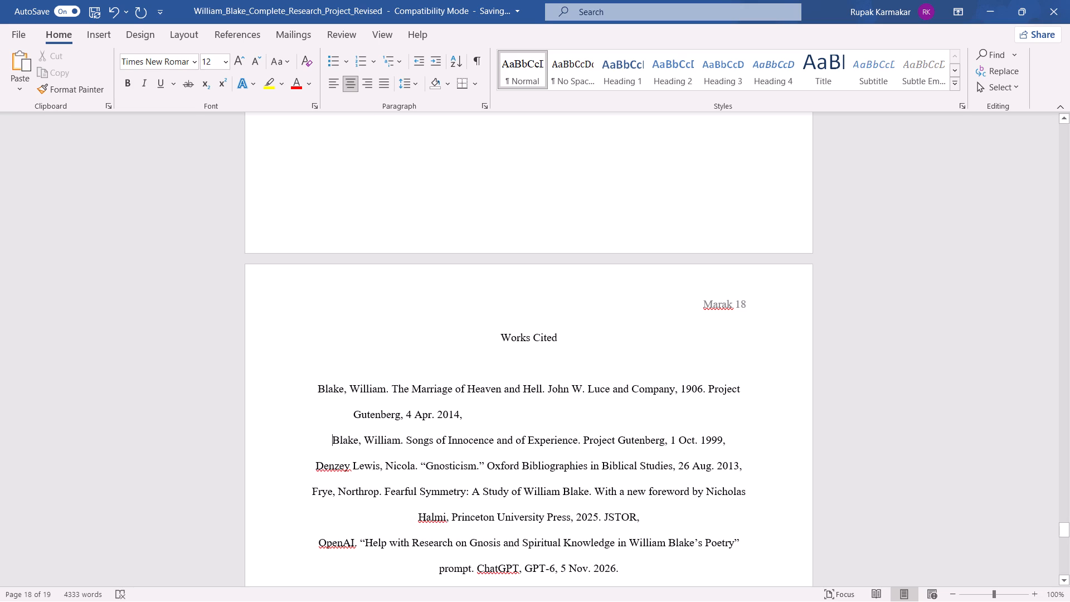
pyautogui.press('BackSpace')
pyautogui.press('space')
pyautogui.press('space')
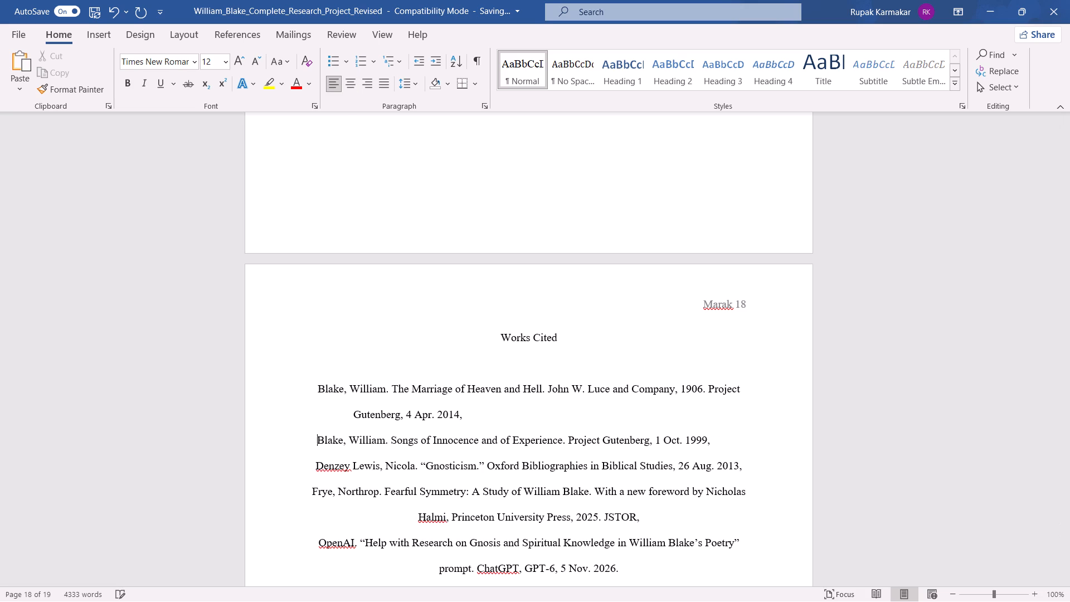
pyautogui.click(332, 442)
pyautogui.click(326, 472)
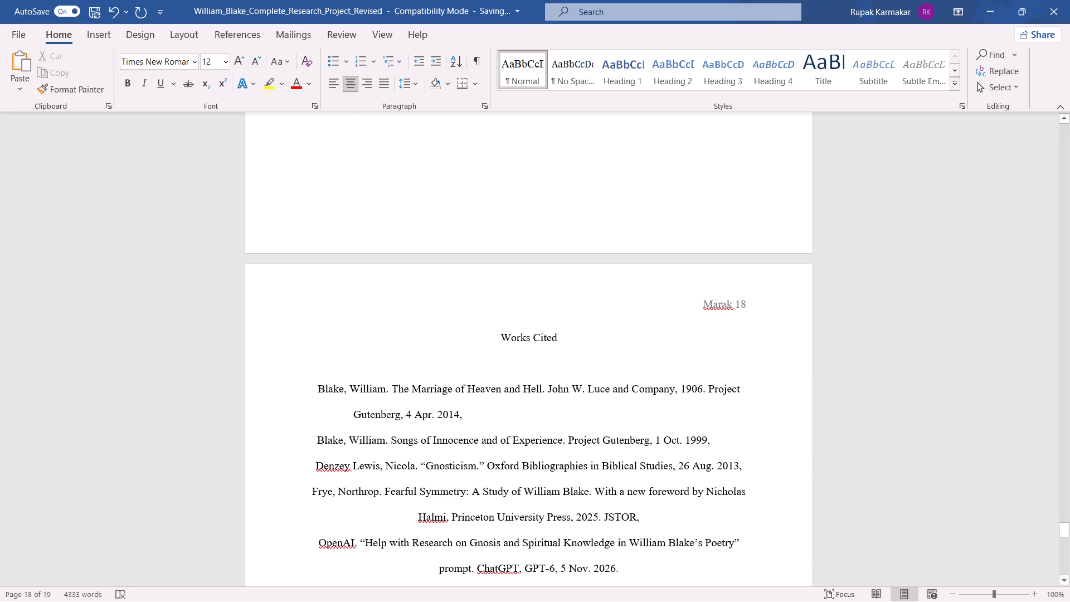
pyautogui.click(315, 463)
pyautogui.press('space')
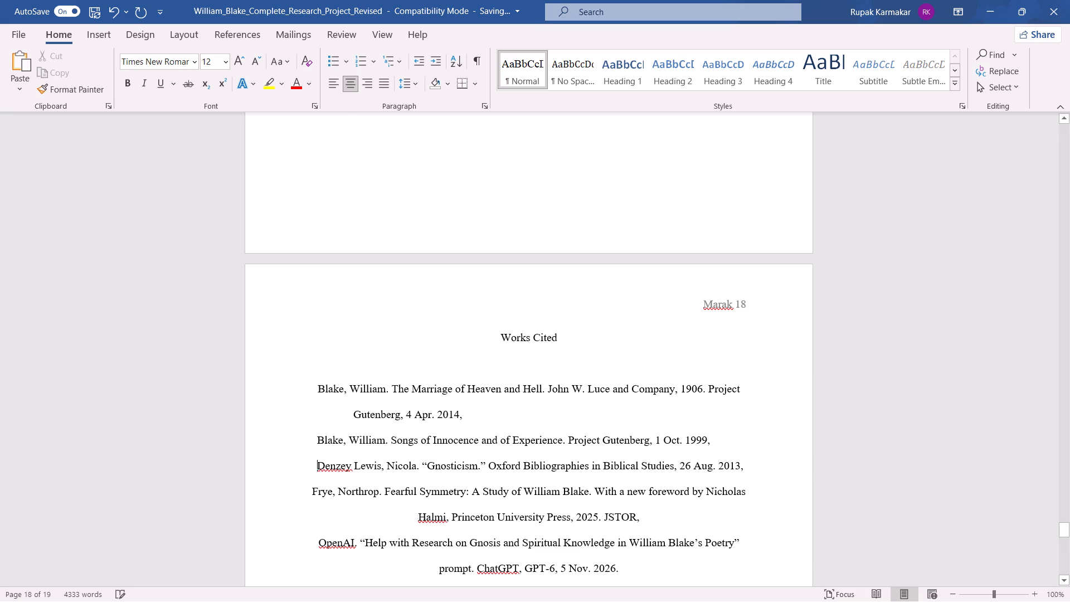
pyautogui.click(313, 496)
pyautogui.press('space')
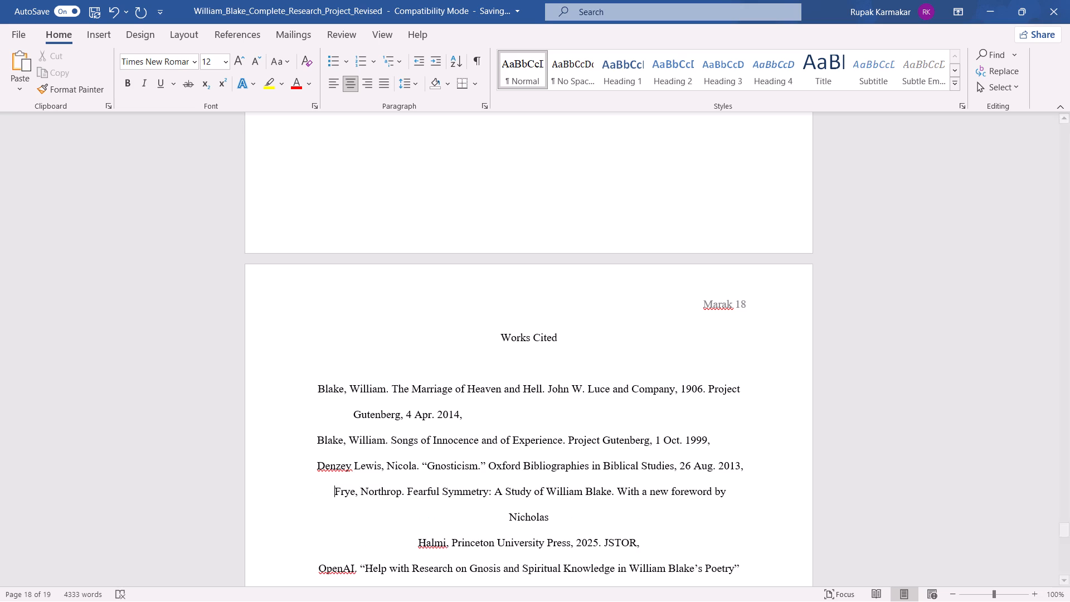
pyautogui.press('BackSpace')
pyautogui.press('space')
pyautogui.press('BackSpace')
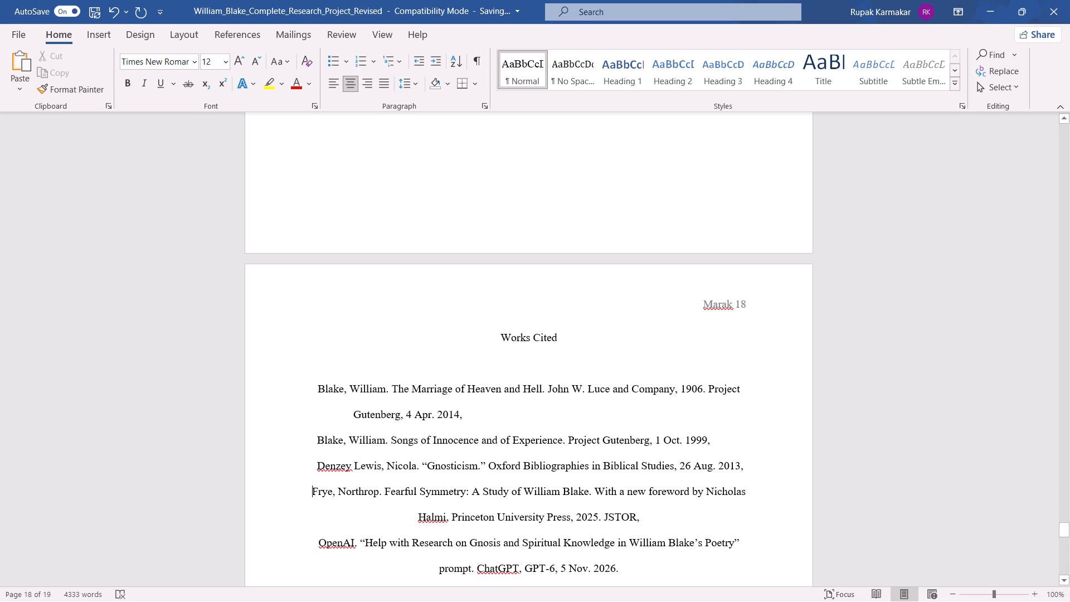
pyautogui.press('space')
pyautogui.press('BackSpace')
# Left-align all the Works Cited entries, from the first Blake entry through the Ryan entry.
pyautogui.scroll(-1, 337, 425)
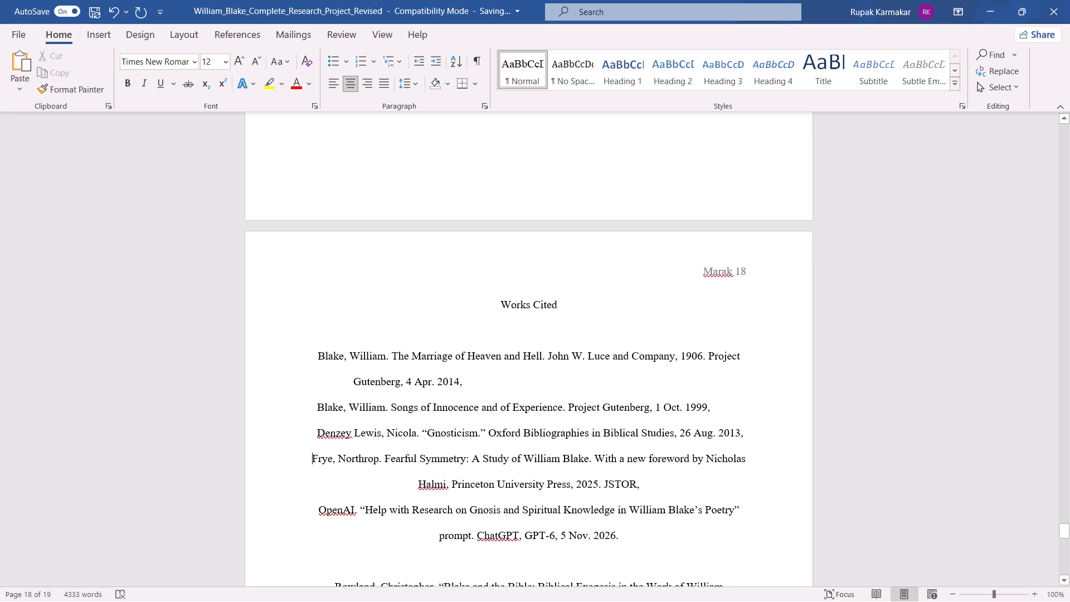
pyautogui.moveTo(317, 349); pyautogui.dragTo(338, 440)
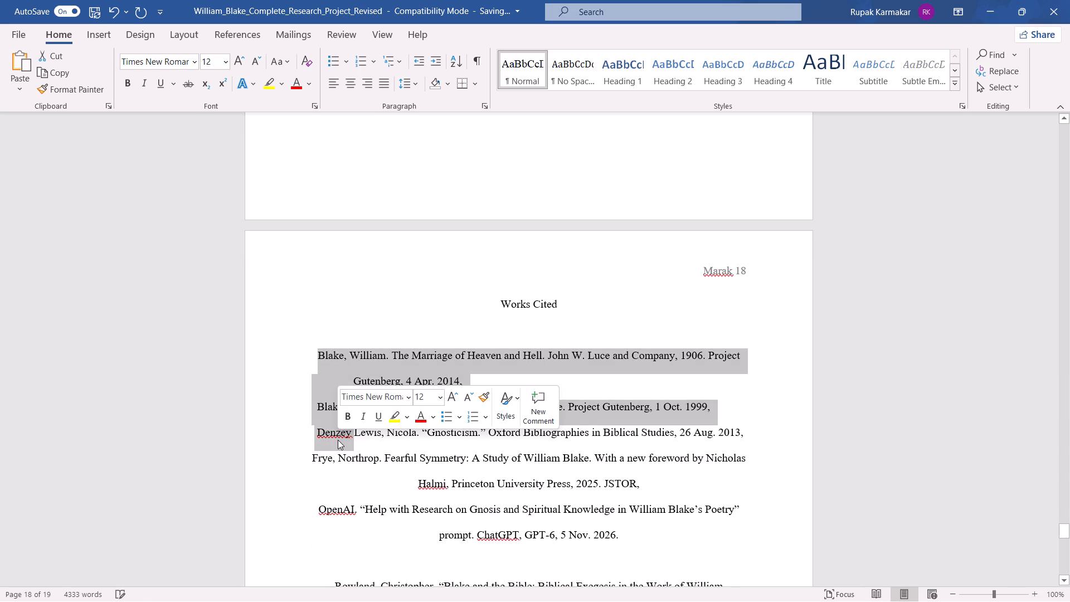
pyautogui.click(334, 352)
pyautogui.scroll(-3, 332, 351)
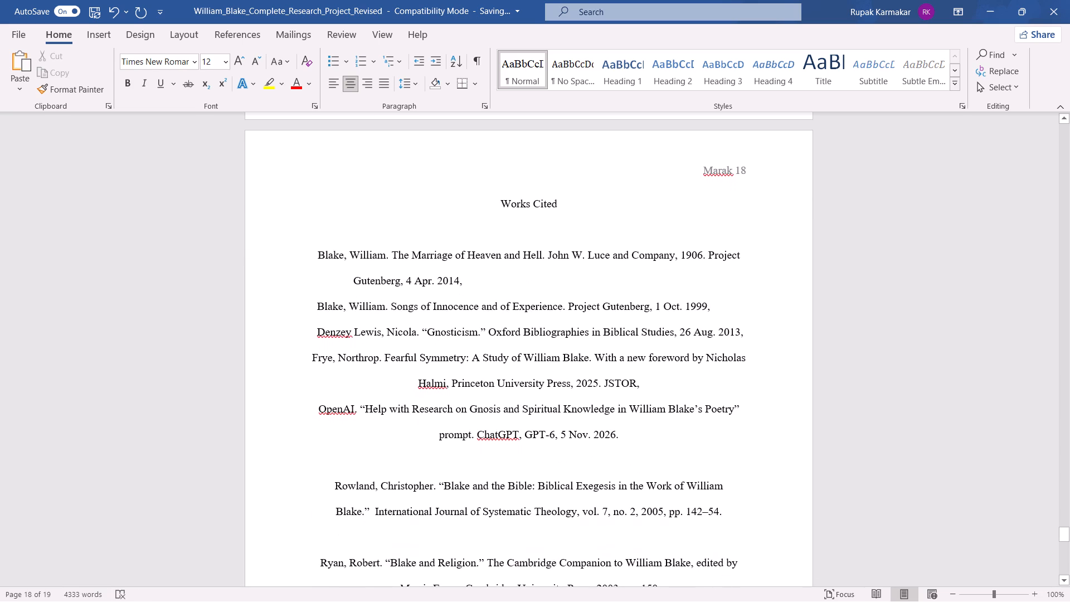
pyautogui.moveTo(315, 255); pyautogui.dragTo(396, 463)
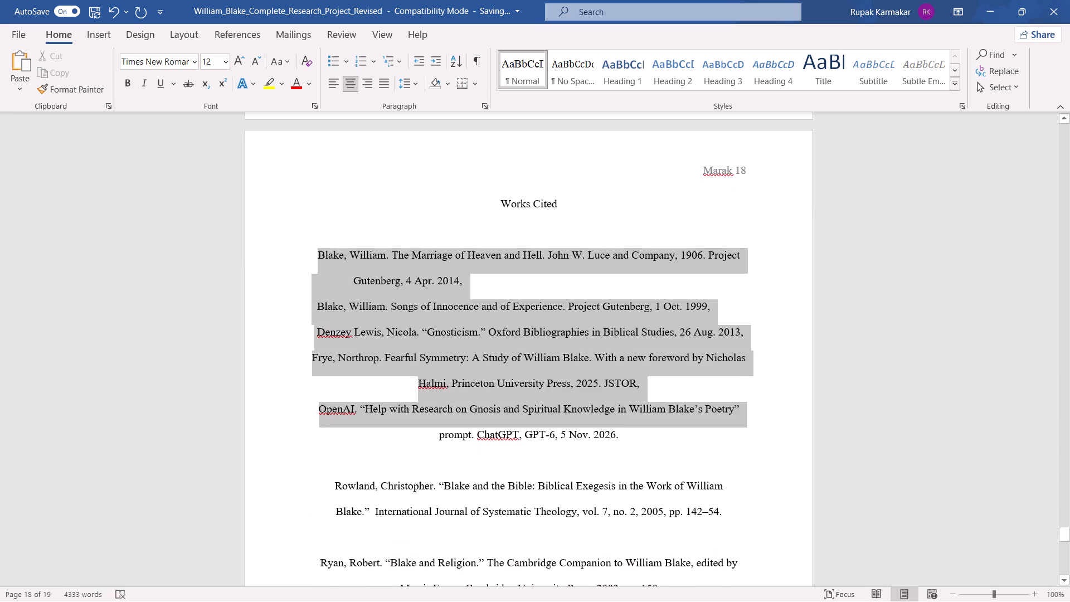
pyautogui.moveTo(396, 463); pyautogui.dragTo(431, 601)
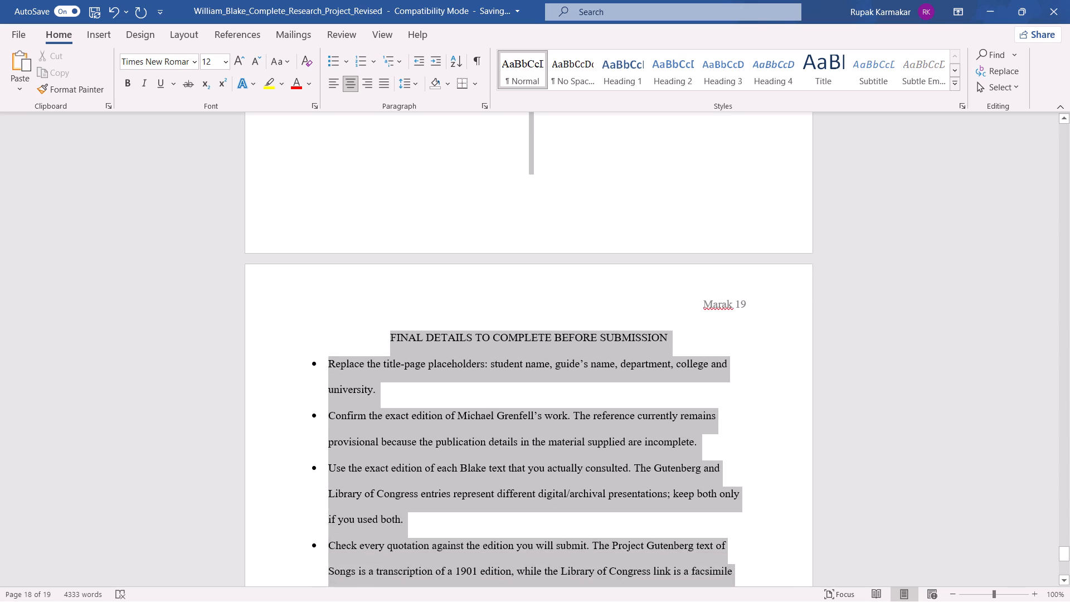
pyautogui.moveTo(431, 601); pyautogui.dragTo(480, 581)
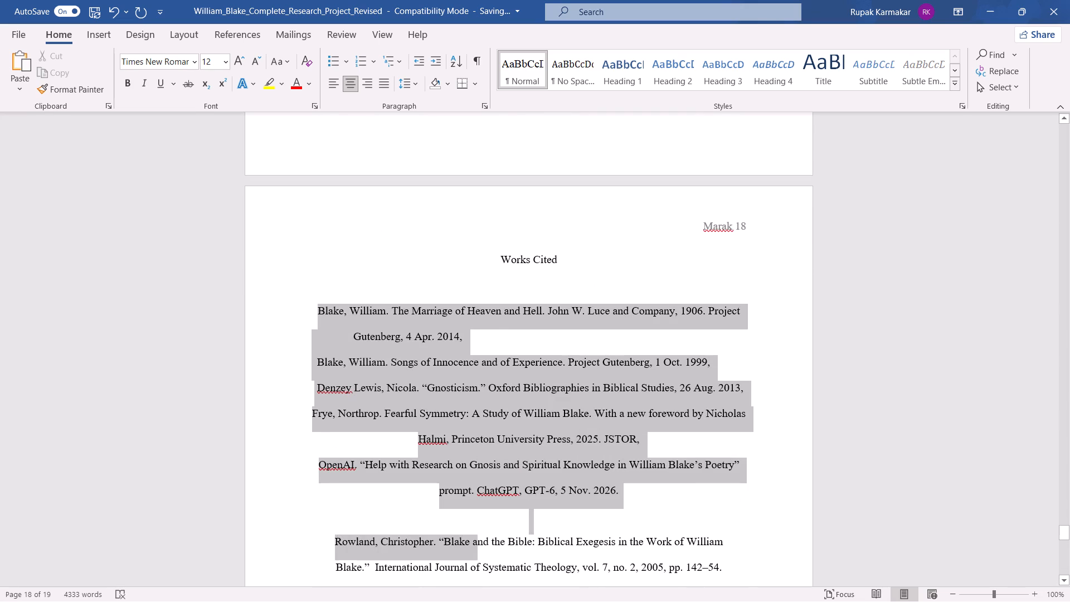
pyautogui.moveTo(480, 581); pyautogui.dragTo(540, 463)
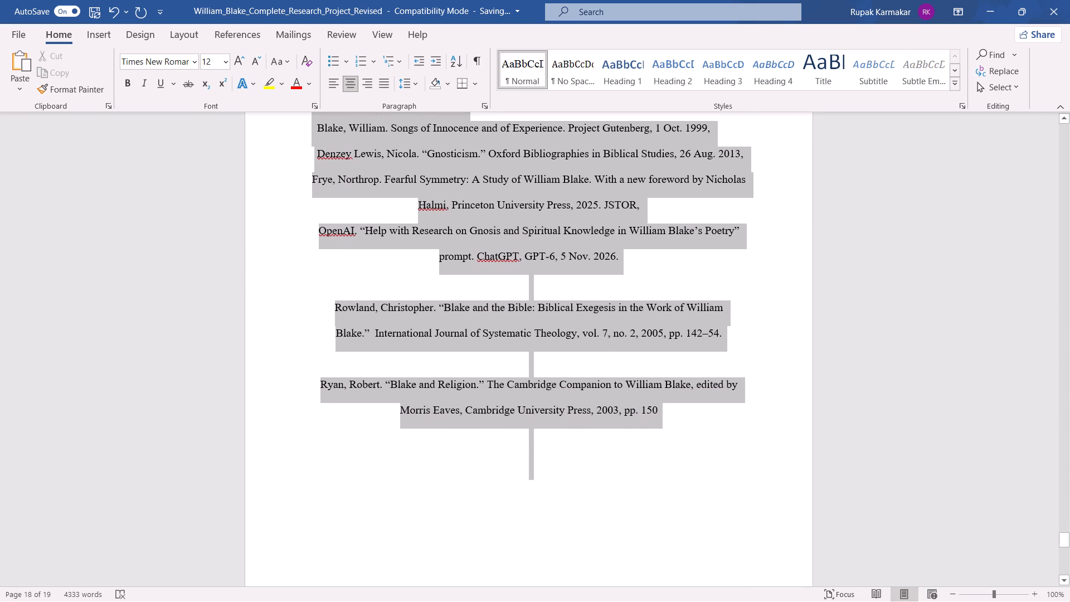
pyautogui.moveTo(540, 463); pyautogui.dragTo(659, 425)
pyautogui.moveTo(659, 425); pyautogui.dragTo(662, 421)
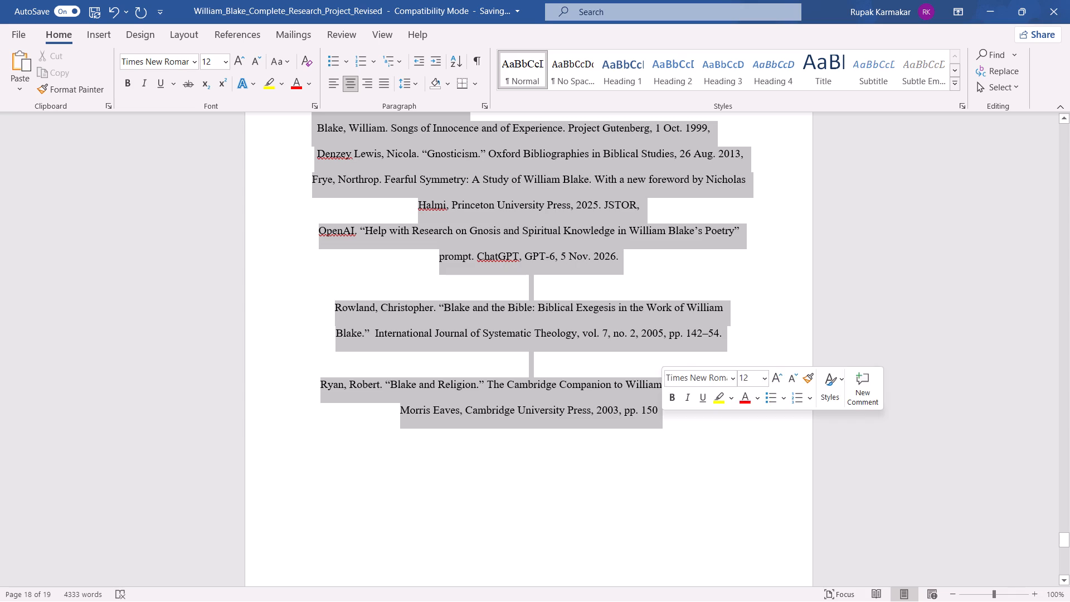
pyautogui.click(331, 82)
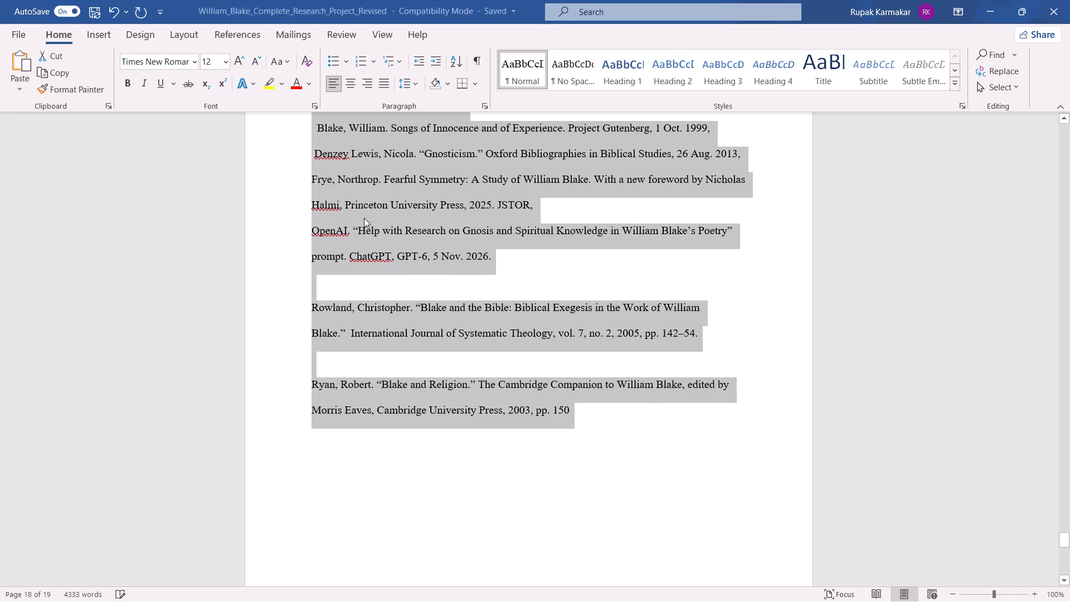
# Remove the leading spaces before the Denzey Lewis and "Songs of Innocence" entries, and trim two spaces from the "Gutenberg, 4 Apr. 2014," indent.
pyautogui.scroll(8, 367, 229)
pyautogui.click(380, 322)
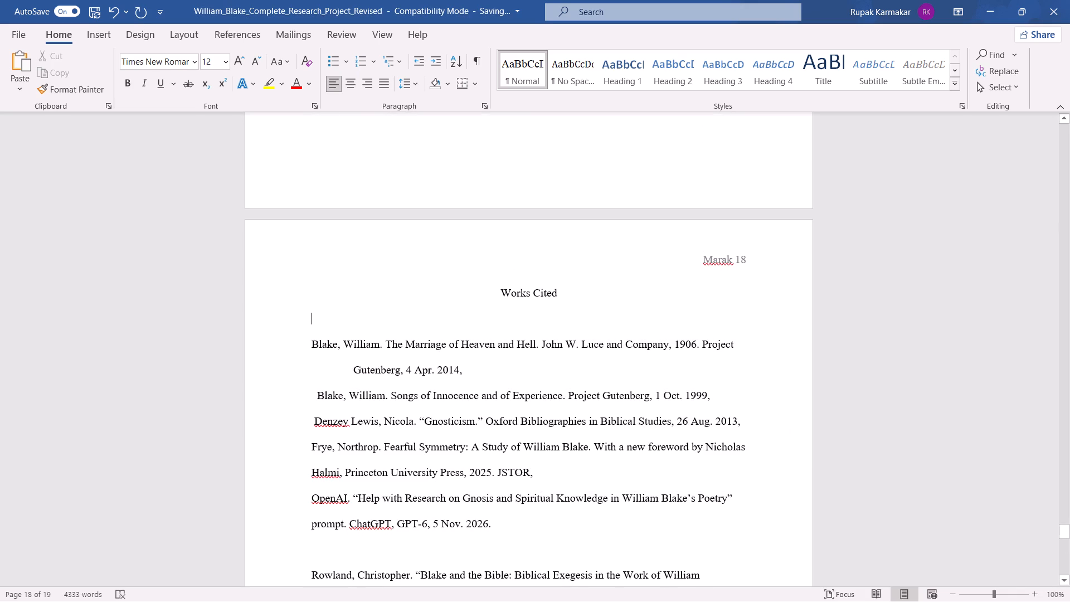
pyautogui.click(315, 423)
pyautogui.press('BackSpace')
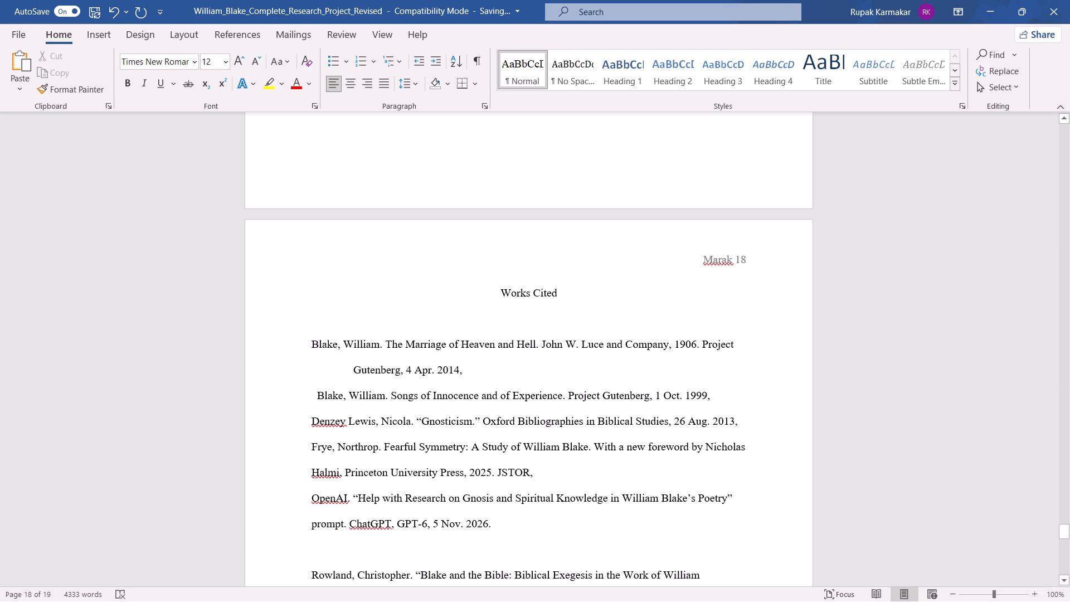
pyautogui.click(353, 375)
pyautogui.press('BackSpace')
pyautogui.press('BackSpace')
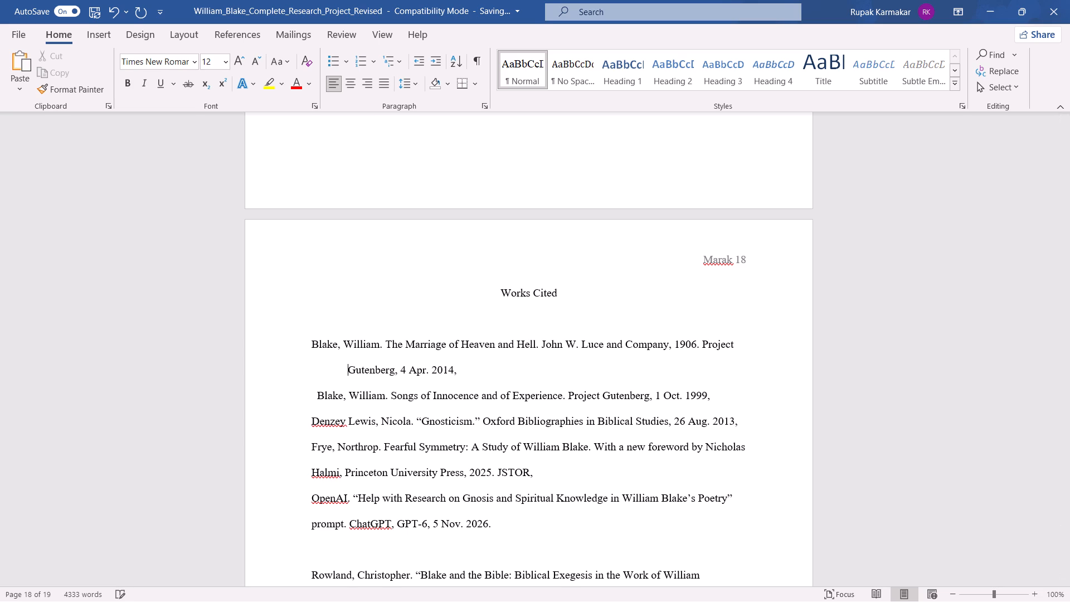
pyautogui.click(314, 399)
pyautogui.click(317, 399)
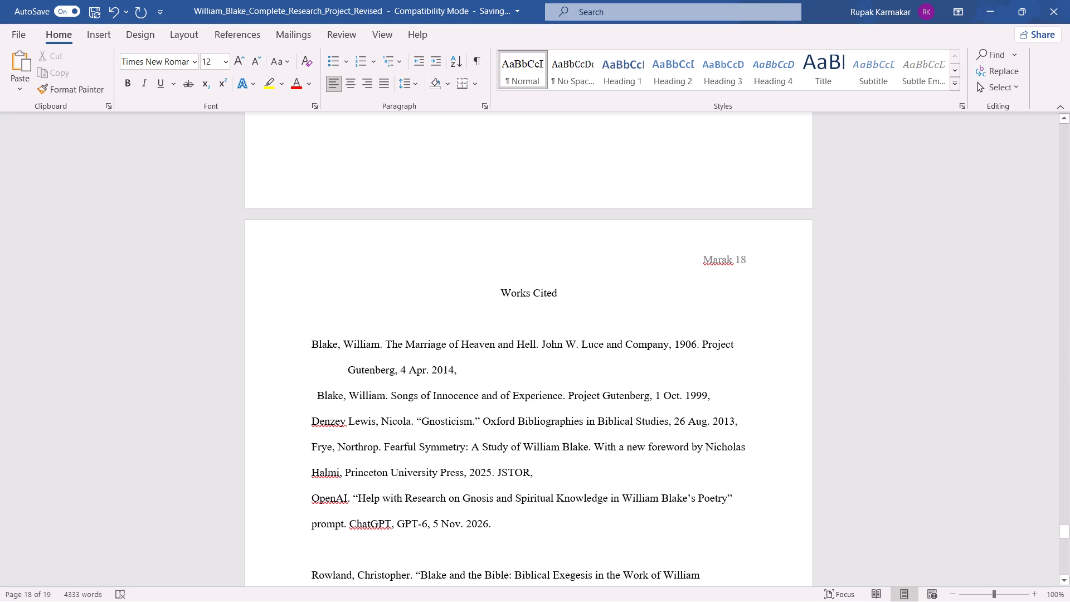
pyautogui.press('BackSpace')
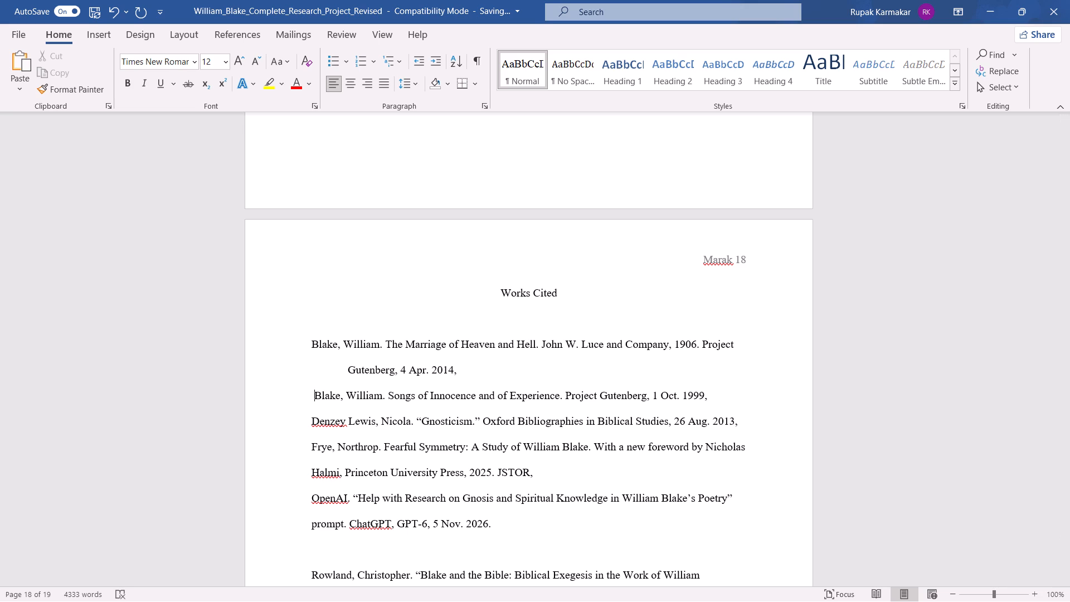
pyautogui.press('BackSpace')
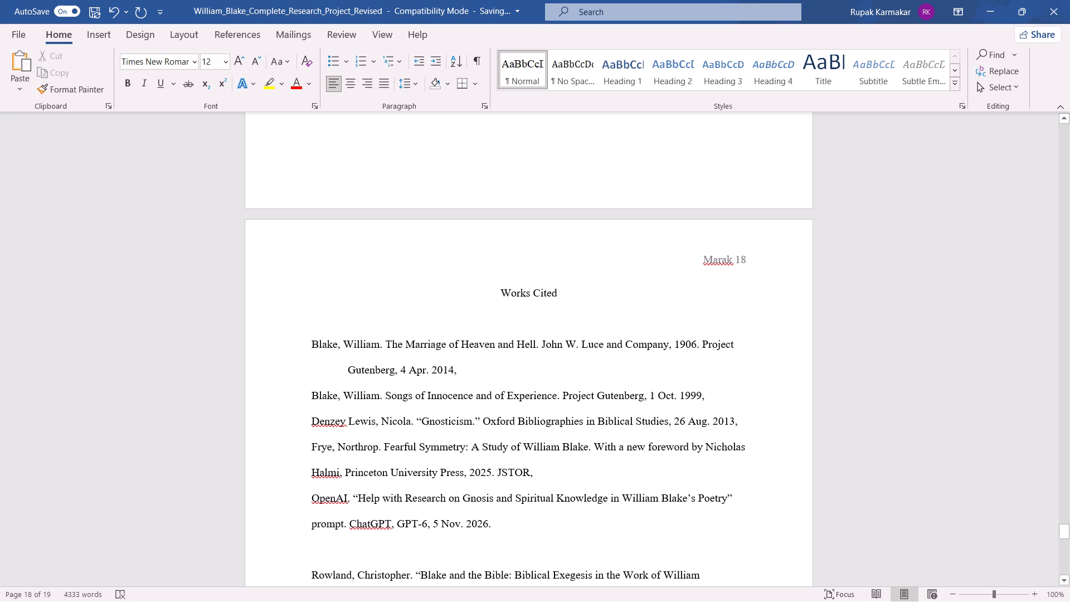
# Indent the Frye entry's continuation line, starting "Halmi, Princeton University Press", with leading spaces to match the "Gutenberg" line's indent.
pyautogui.click(313, 475)
pyautogui.press('space')
pyautogui.press('space')
pyautogui.press('space')
pyautogui.press('space')
pyautogui.press('space')
pyautogui.press('space')
pyautogui.press('space')
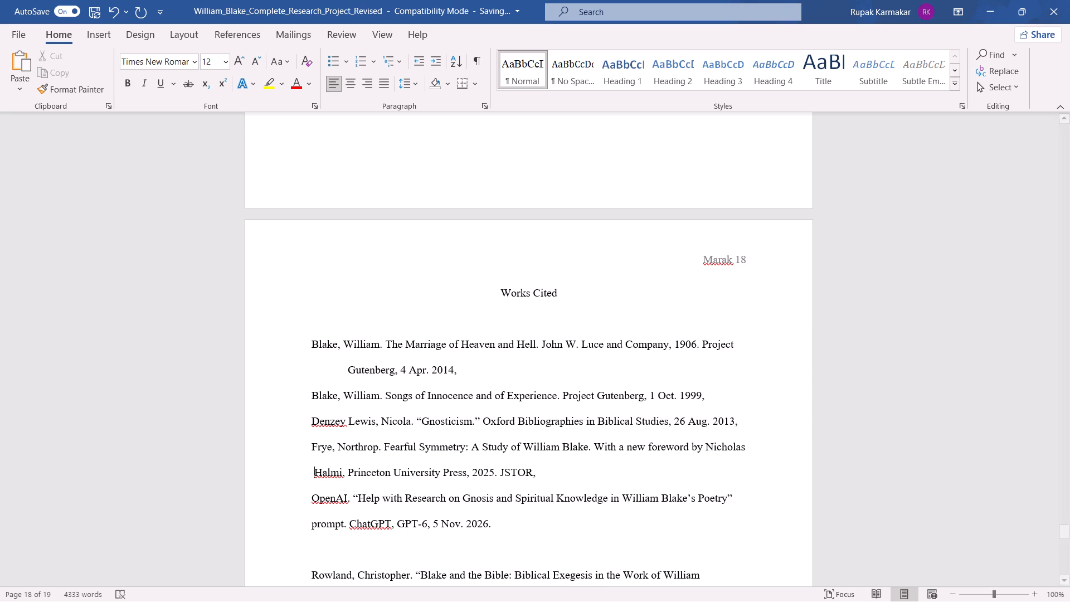
pyautogui.press('space')
pyautogui.press('space')
pyautogui.press('space')
pyautogui.press('space')
pyautogui.press('space')
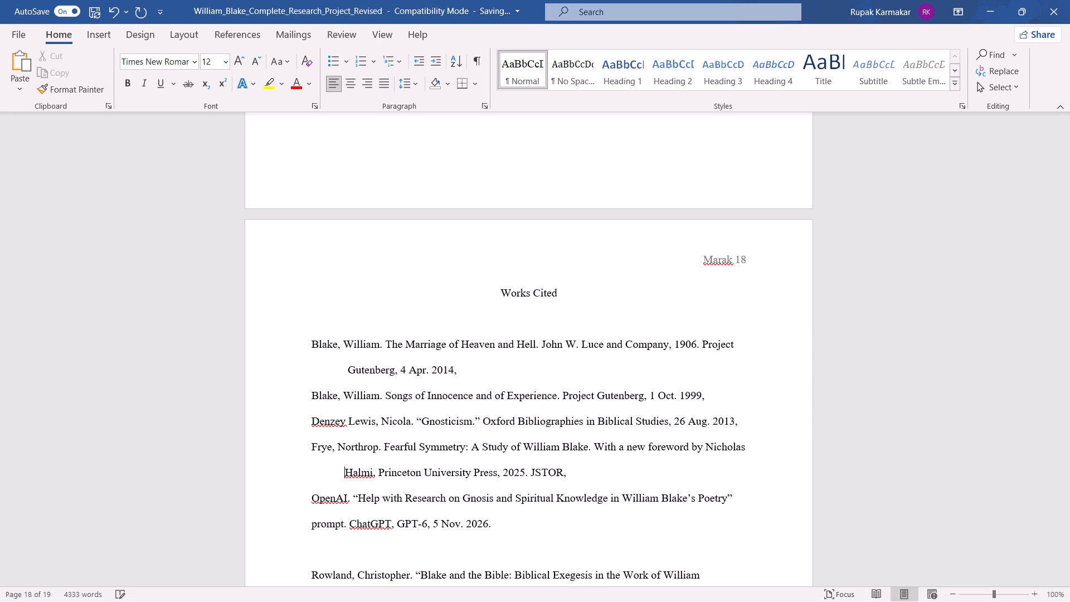
pyautogui.press('space')
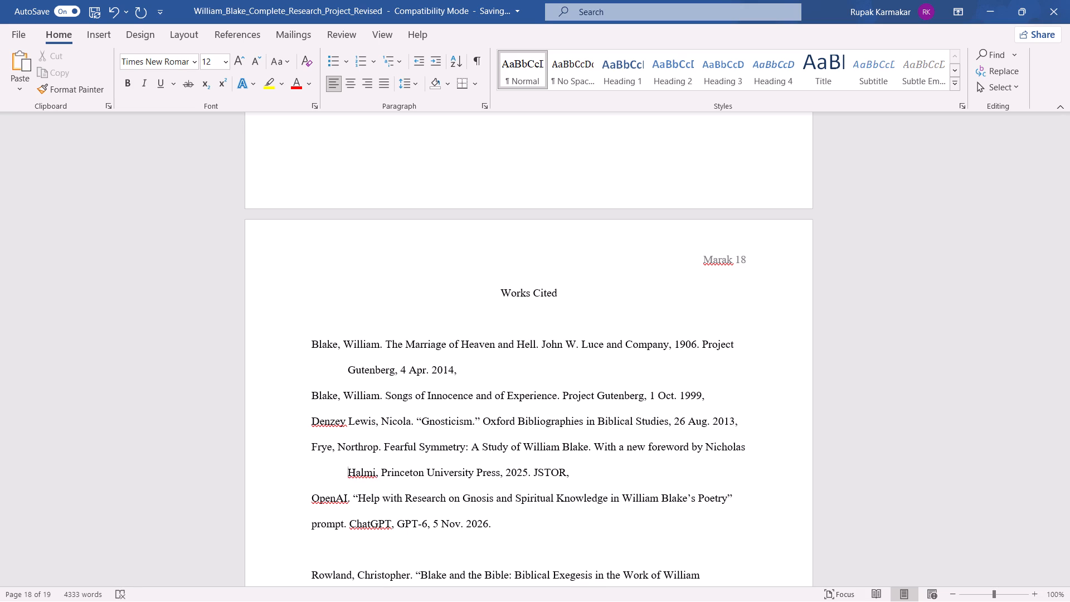
# Trim one leading space from the indent of the Frye entry's "Halmi, Princeton University Press" continuation line.
pyautogui.press('BackSpace')
# Indent the OpenAI entry's continuation line, starting "prompt. ChatGPT, GPT-6", with eleven leading spaces.
pyautogui.scroll(-1, 315, 475)
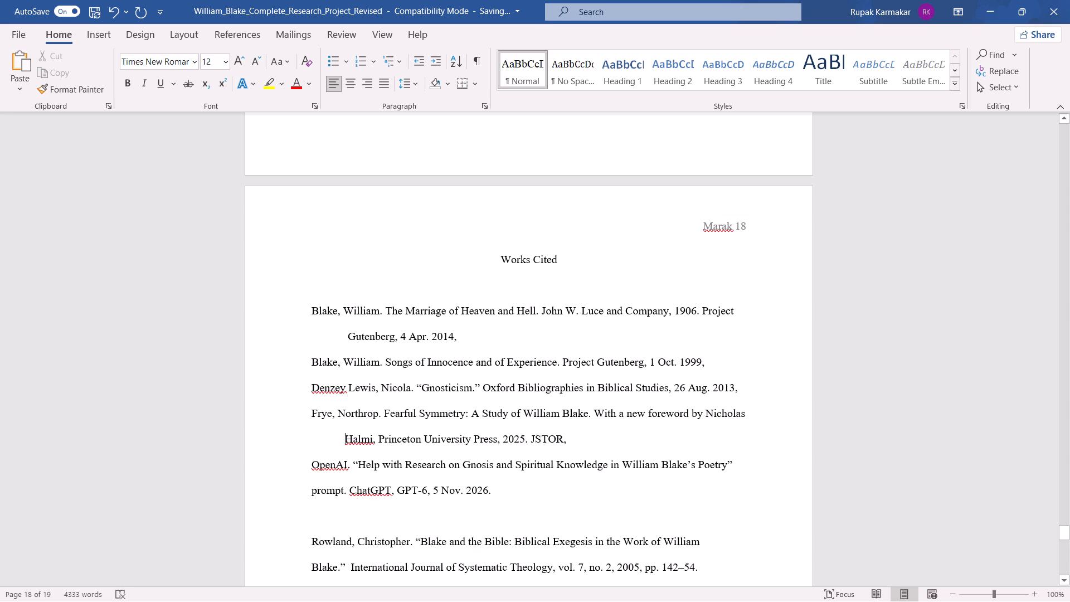
pyautogui.click(309, 494)
pyautogui.press('space')
pyautogui.press('space')
pyautogui.press('space')
pyautogui.press('space')
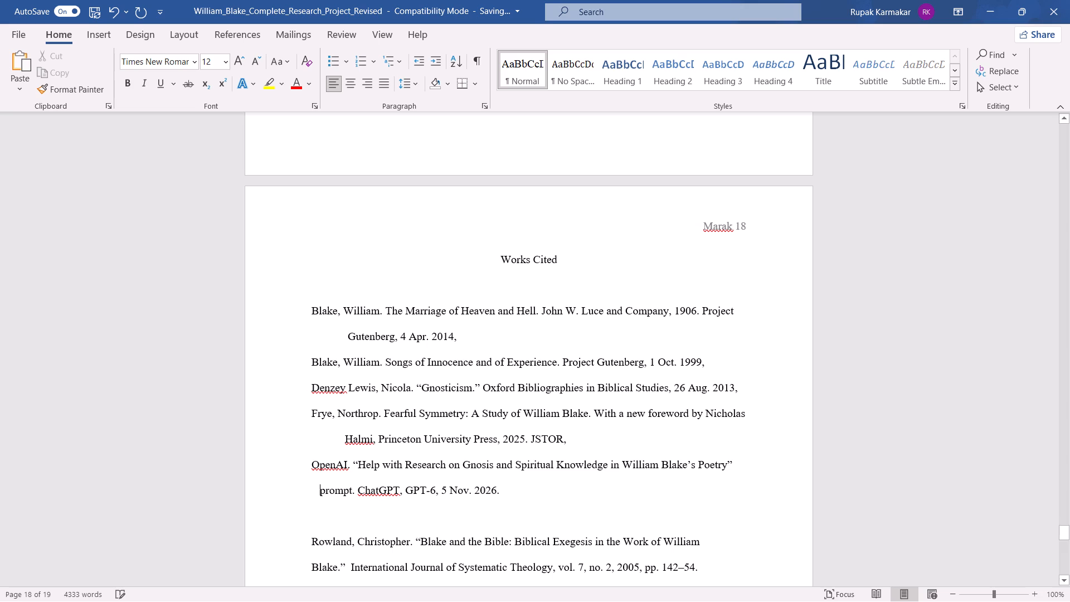
pyautogui.press('space')
pyautogui.press('space')
pyautogui.press('space')
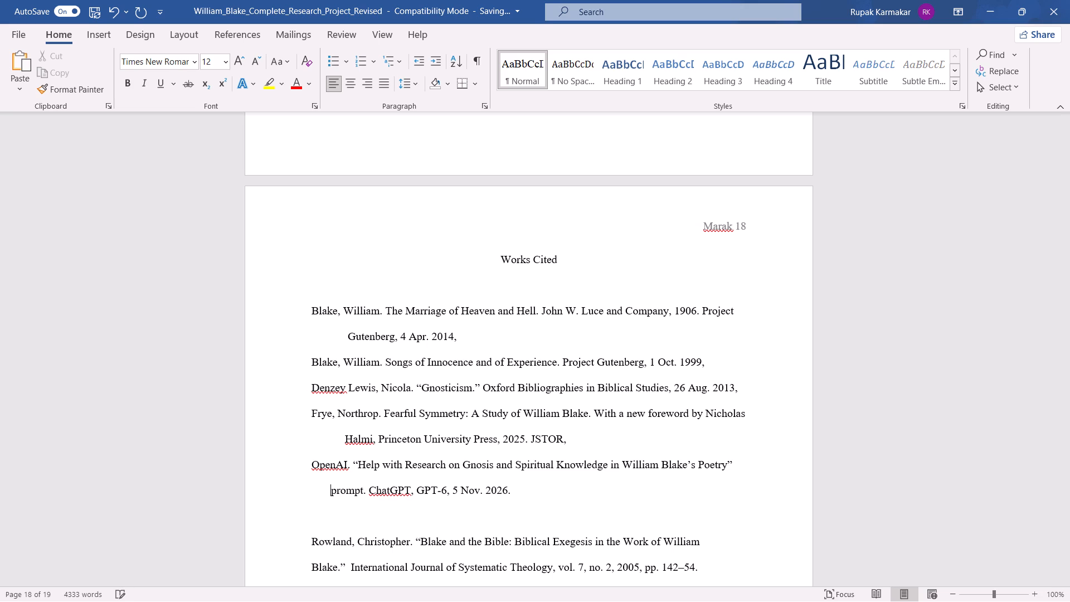
pyautogui.press('space')
pyautogui.press('space')
pyautogui.press('space')
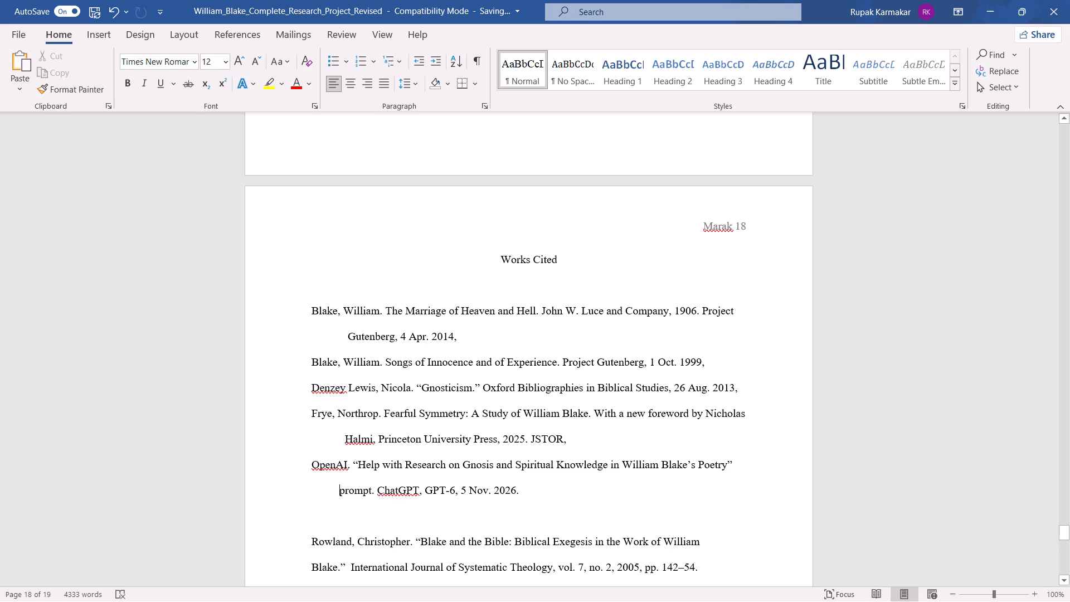
pyautogui.press('space')
# Review the Works Cited page through the Ryan entry, checking entry spacing and continuation-line indents.
pyautogui.scroll(-2, 328, 501)
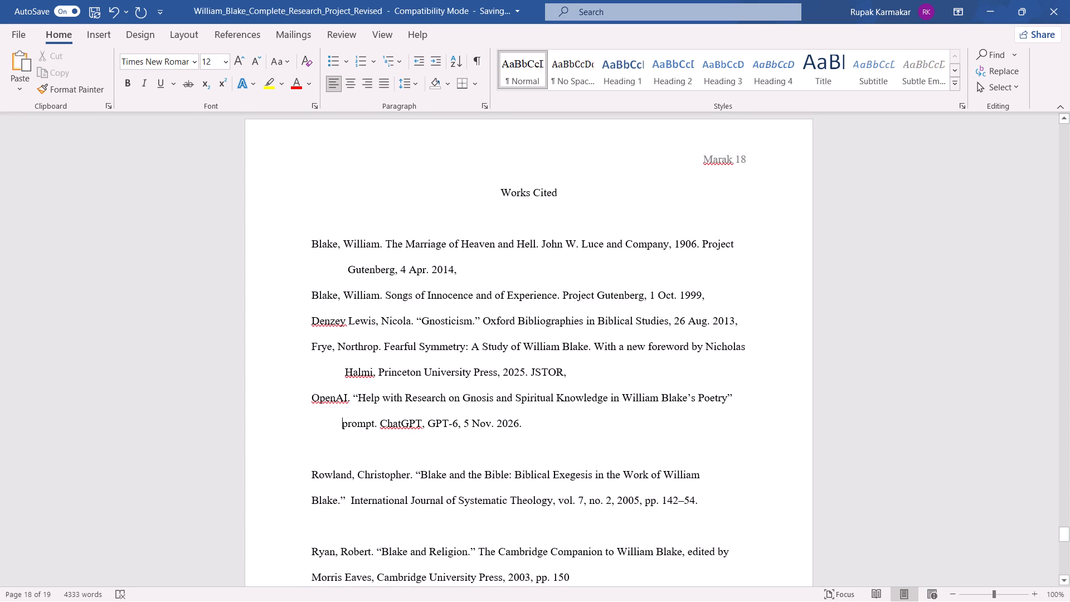
pyautogui.scroll(-1, 334, 492)
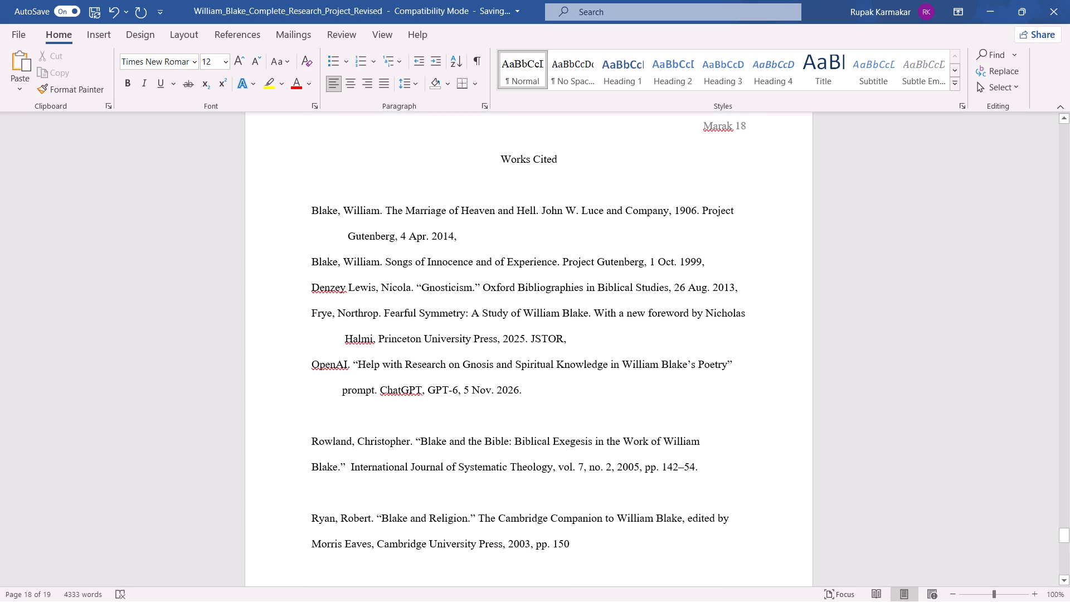
pyautogui.scroll(-1, 325, 470)
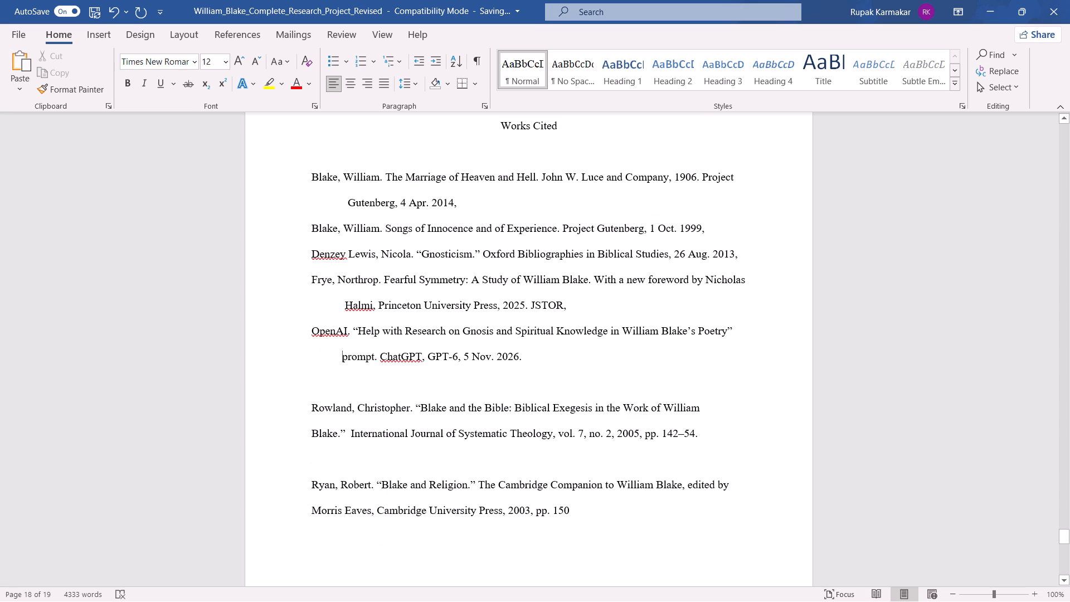
pyautogui.scroll(-1, 332, 467)
pyautogui.scroll(1, 332, 467)
pyautogui.scroll(-1, 332, 467)
pyautogui.scroll(4, 332, 467)
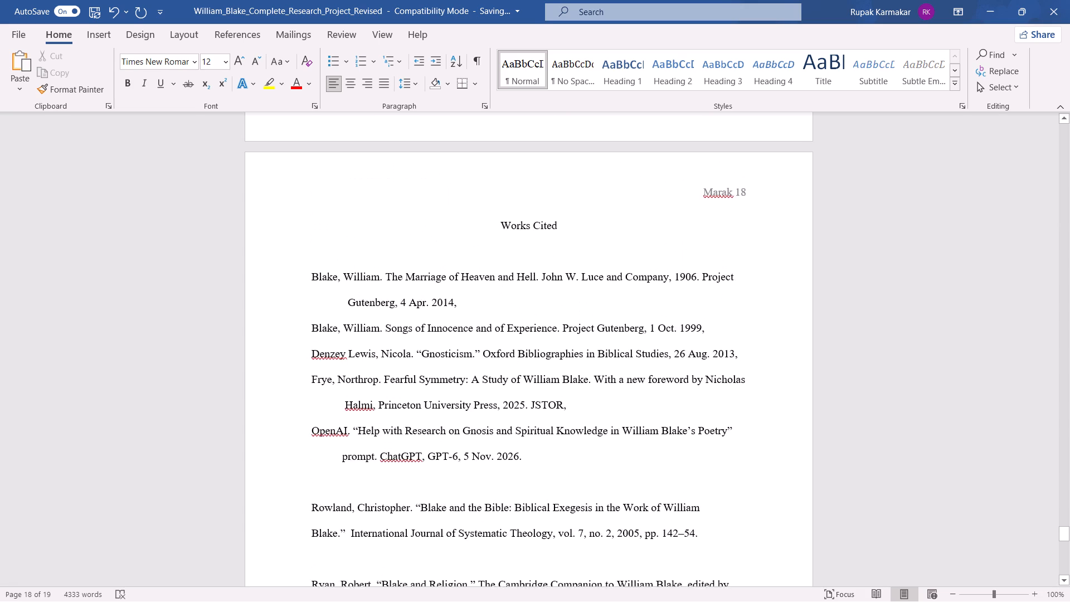
pyautogui.scroll(-2, 332, 467)
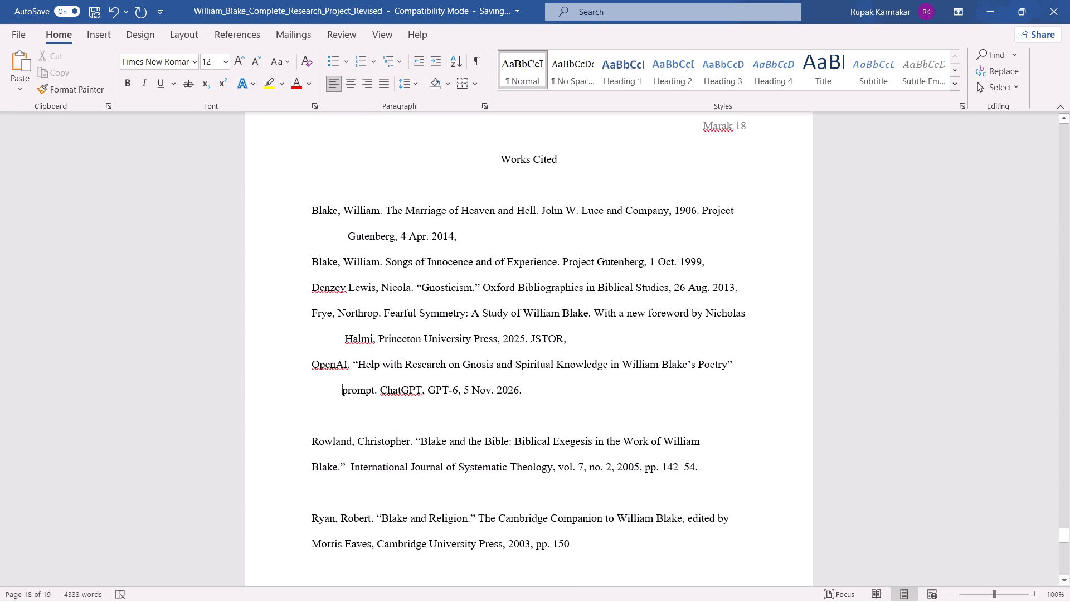
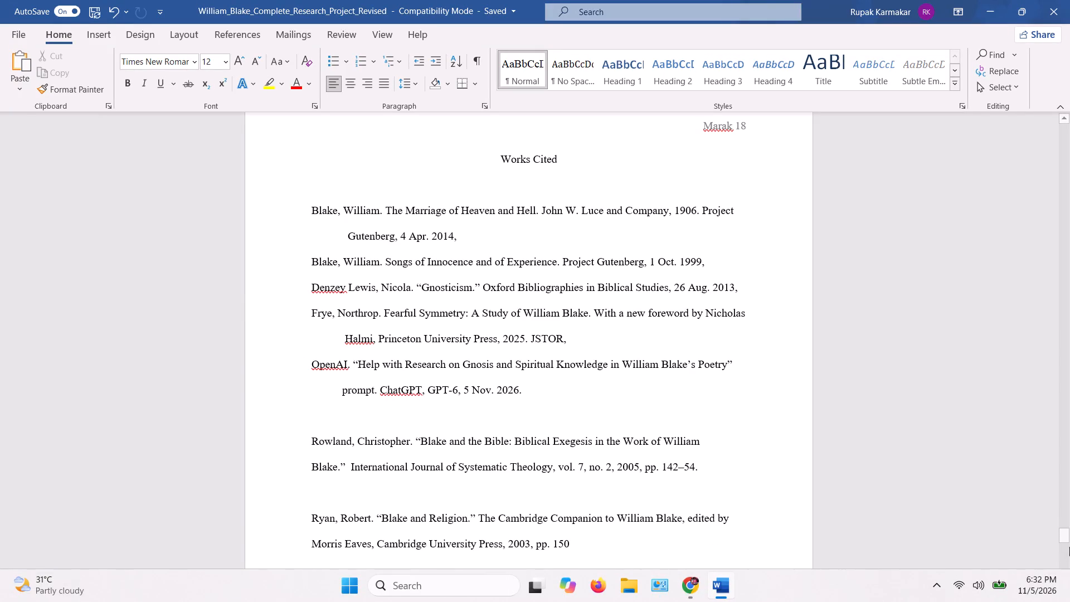
# Review the whole project from the title page through the abstract and body chapters to the Works Cited page.
pyautogui.moveTo(1066, 538); pyautogui.dragTo(1069, 137)
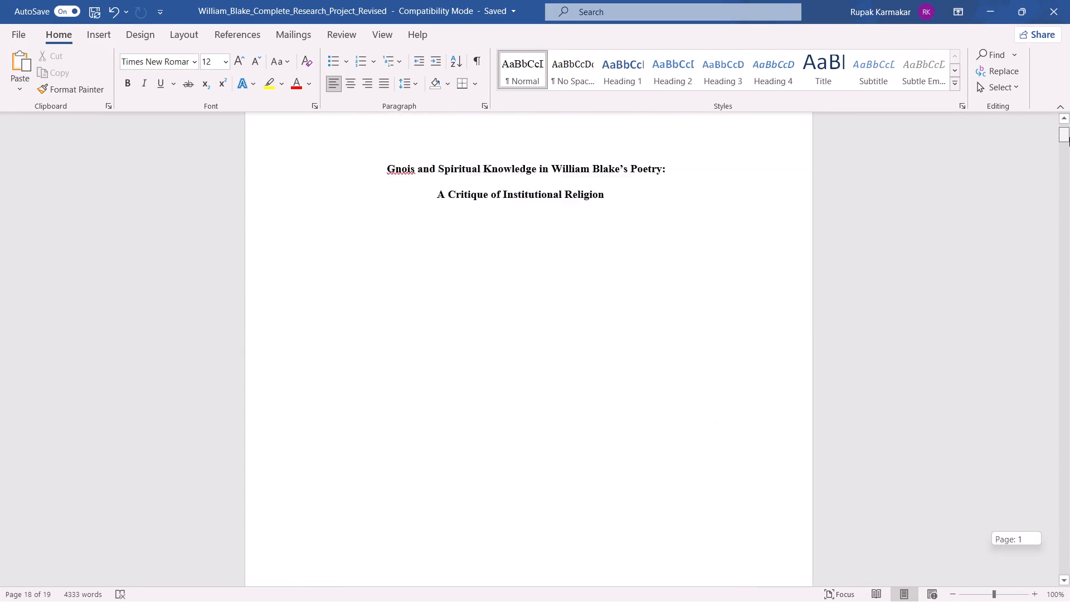
pyautogui.moveTo(1069, 137); pyautogui.dragTo(1069, 132)
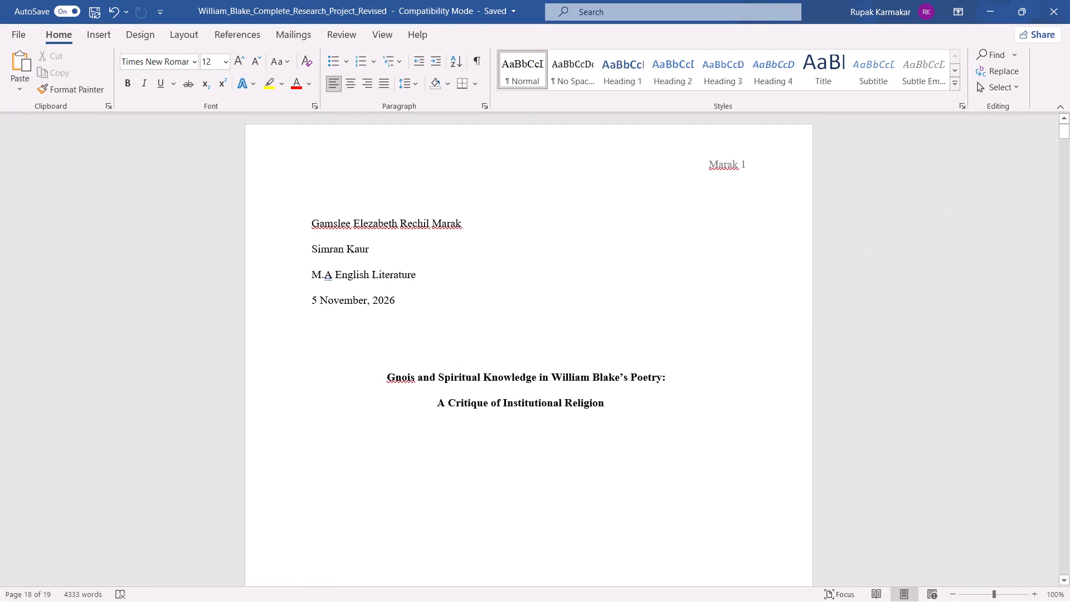
pyautogui.scroll(-9, 554, 329)
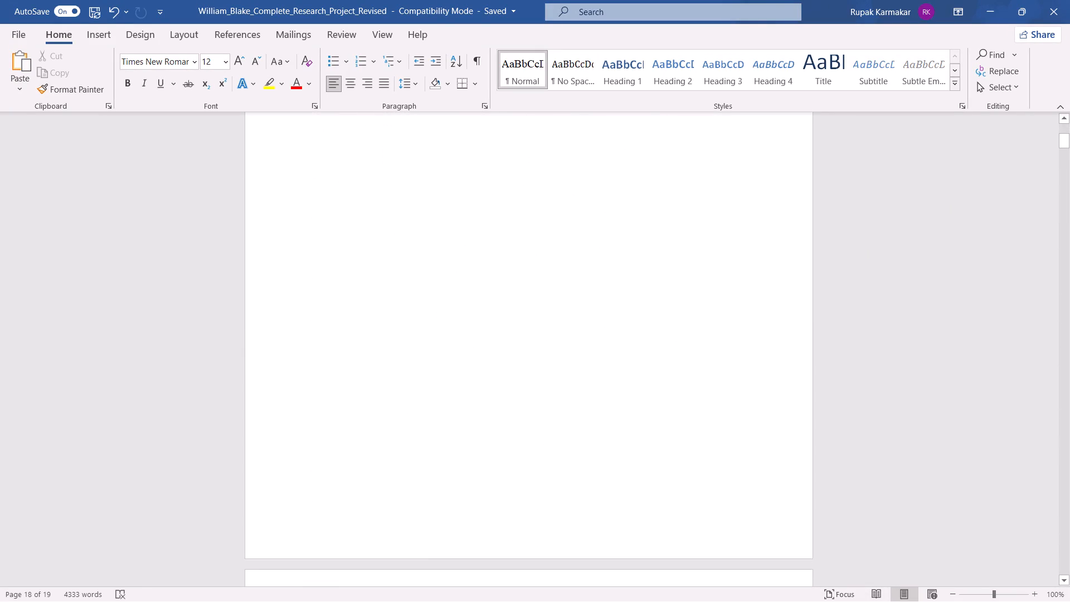
pyautogui.scroll(-9, 555, 329)
pyautogui.scroll(1, 555, 329)
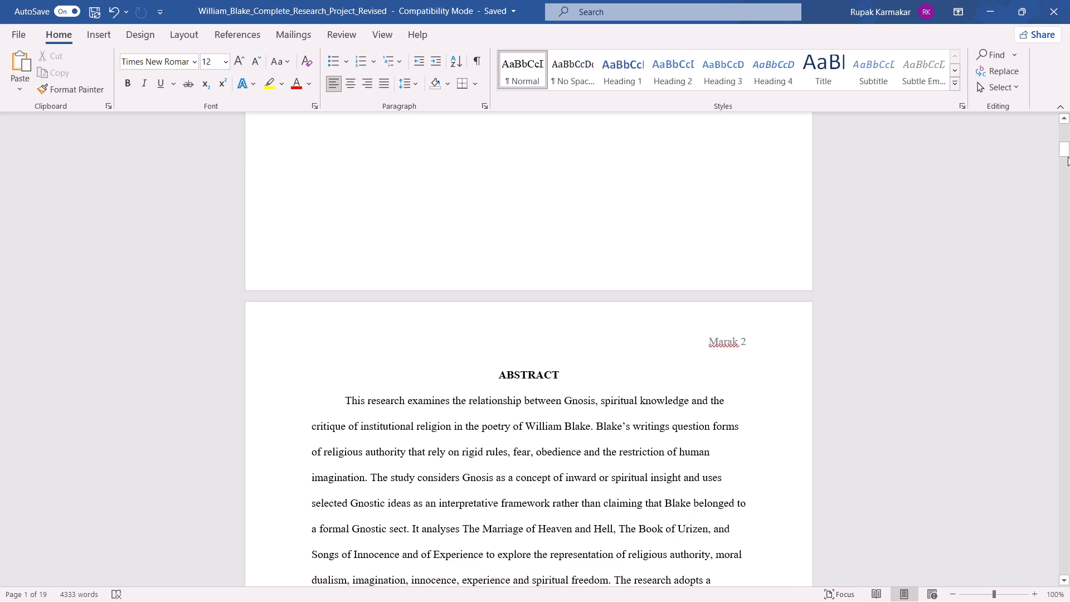
pyautogui.moveTo(1068, 151); pyautogui.dragTo(1069, 246)
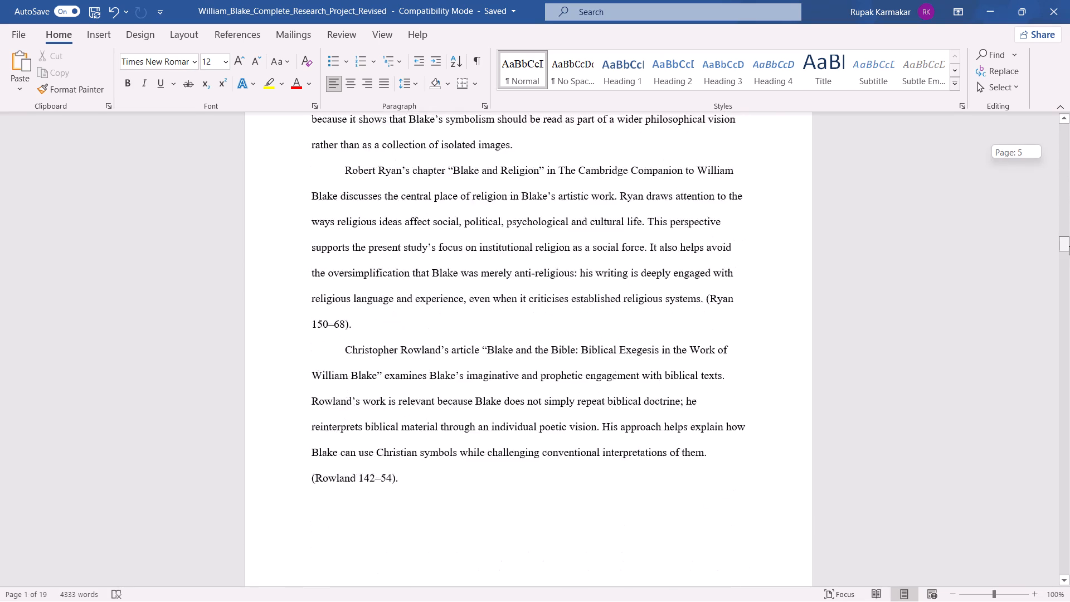
pyautogui.moveTo(1069, 246); pyautogui.dragTo(1067, 382)
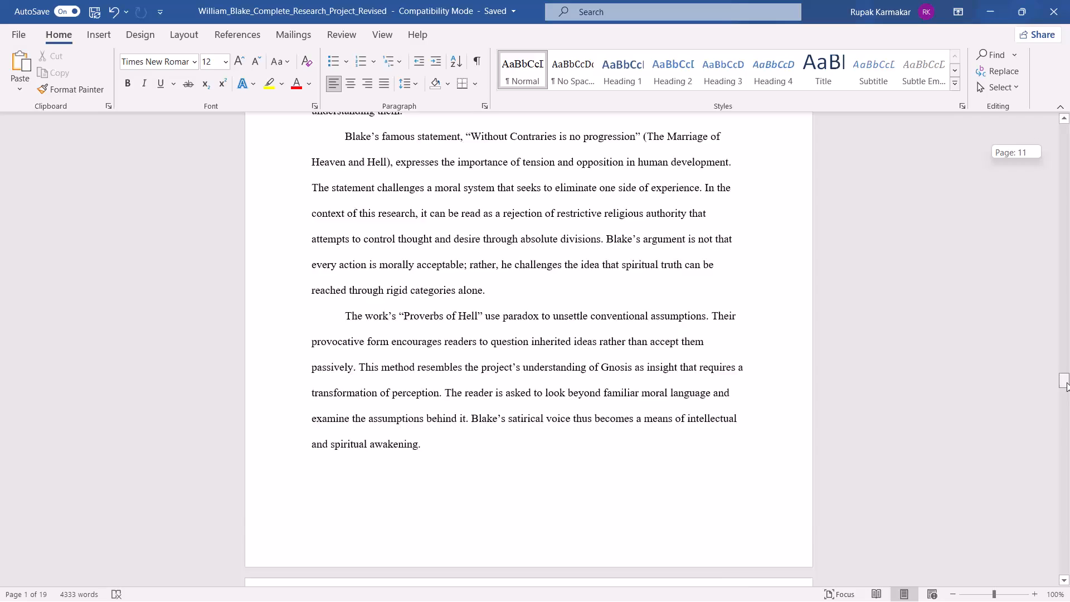
pyautogui.moveTo(1067, 382); pyautogui.dragTo(1067, 434)
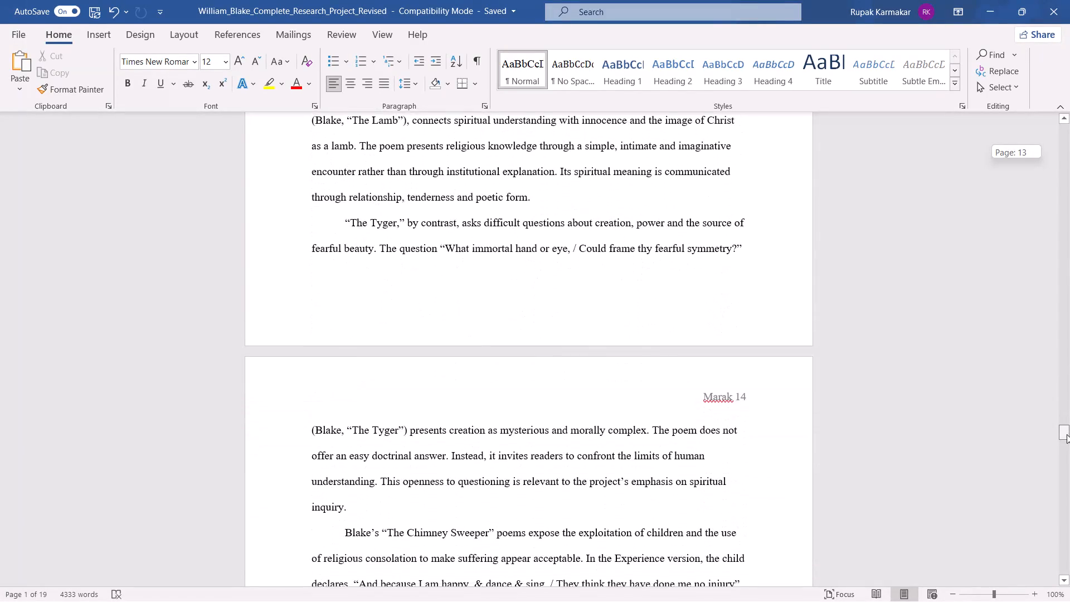
pyautogui.moveTo(1067, 434); pyautogui.dragTo(1069, 488)
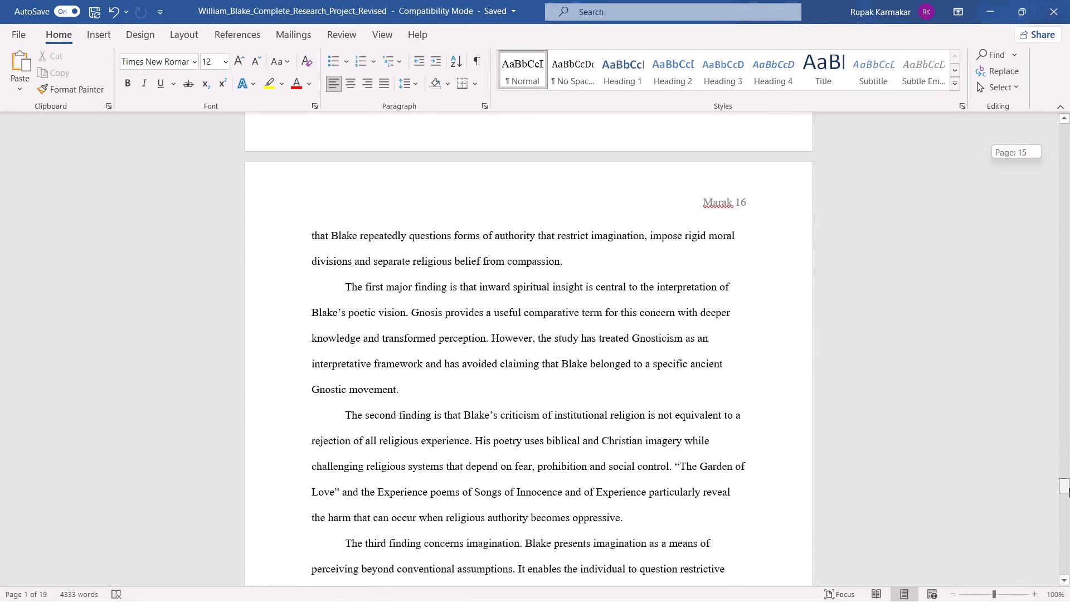
pyautogui.moveTo(1069, 488); pyautogui.dragTo(1069, 530)
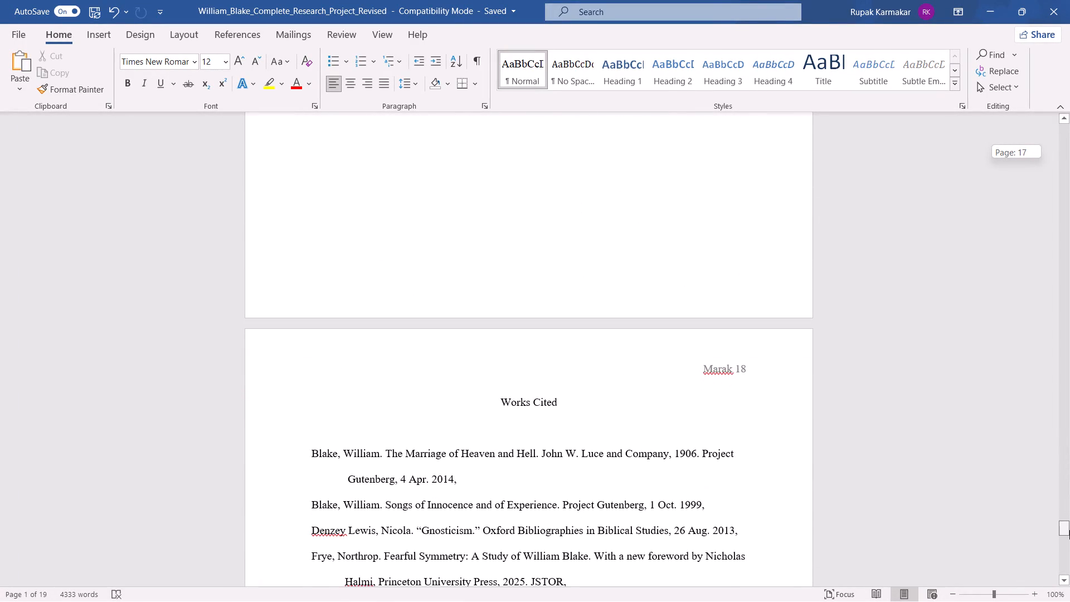
pyautogui.moveTo(1069, 530); pyautogui.dragTo(1069, 543)
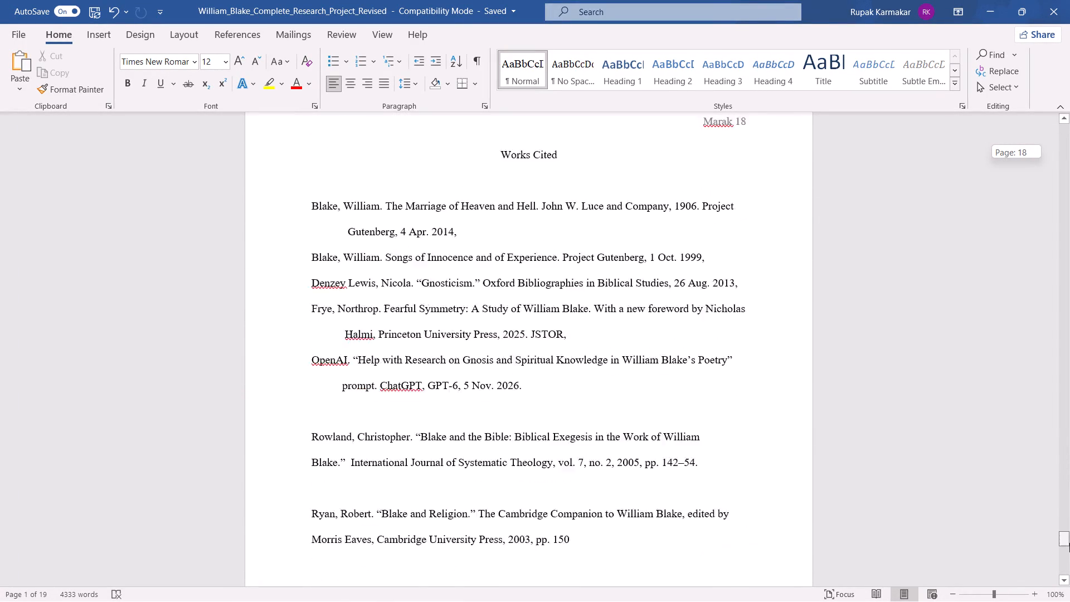
pyautogui.moveTo(1069, 543); pyautogui.dragTo(1069, 537)
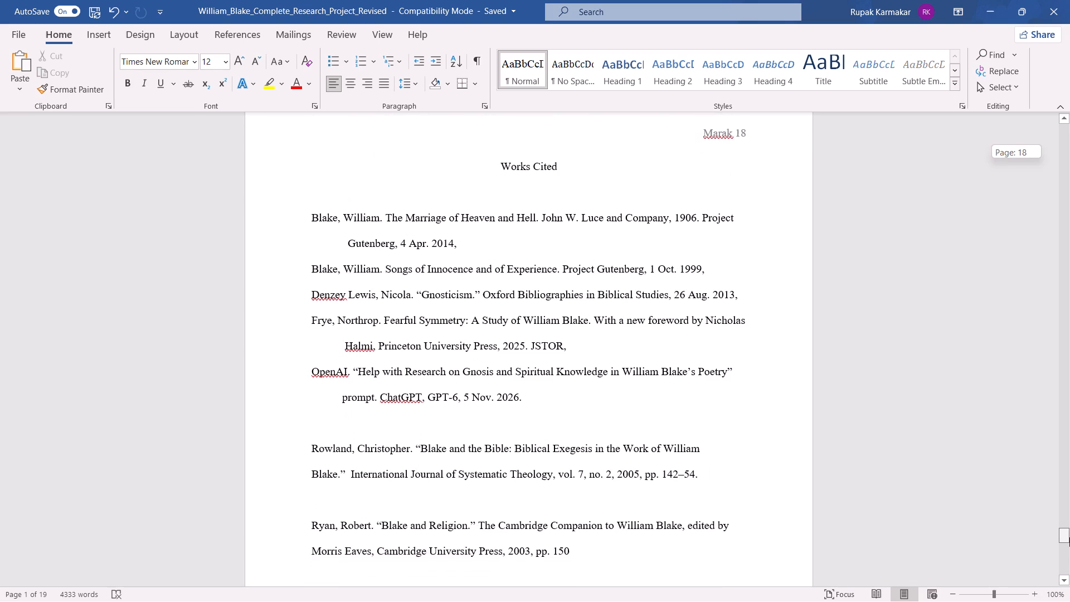
pyautogui.moveTo(1069, 537); pyautogui.dragTo(1069, 536)
pyautogui.scroll(-2, 1014, 446)
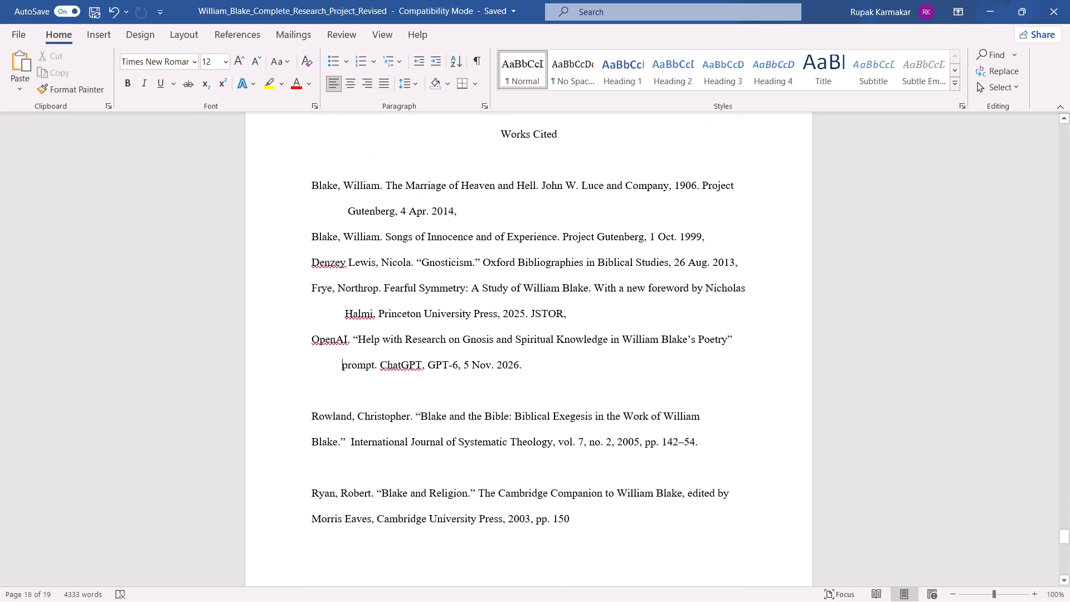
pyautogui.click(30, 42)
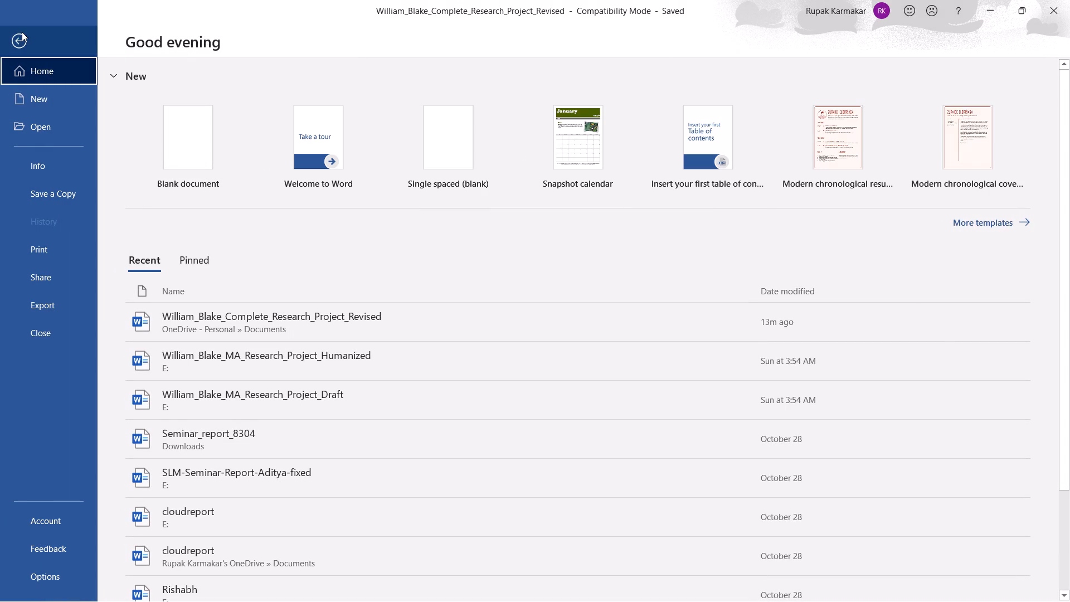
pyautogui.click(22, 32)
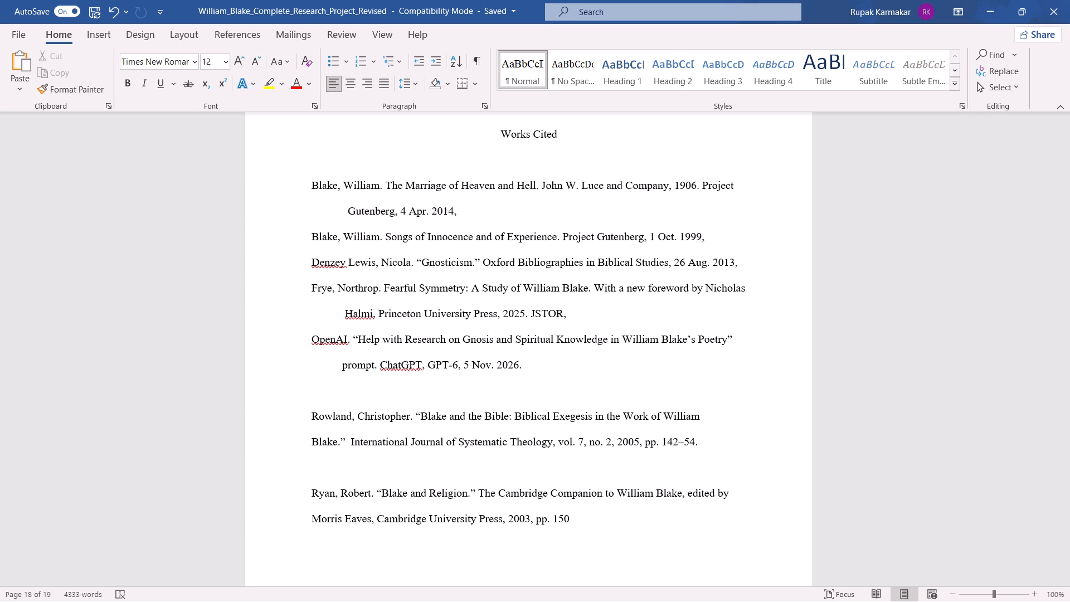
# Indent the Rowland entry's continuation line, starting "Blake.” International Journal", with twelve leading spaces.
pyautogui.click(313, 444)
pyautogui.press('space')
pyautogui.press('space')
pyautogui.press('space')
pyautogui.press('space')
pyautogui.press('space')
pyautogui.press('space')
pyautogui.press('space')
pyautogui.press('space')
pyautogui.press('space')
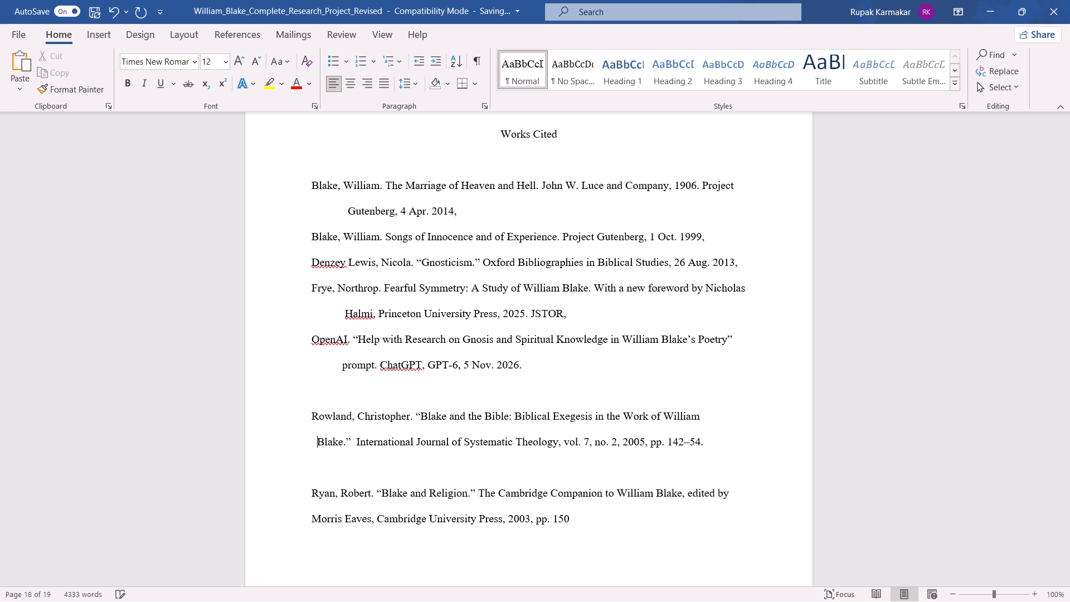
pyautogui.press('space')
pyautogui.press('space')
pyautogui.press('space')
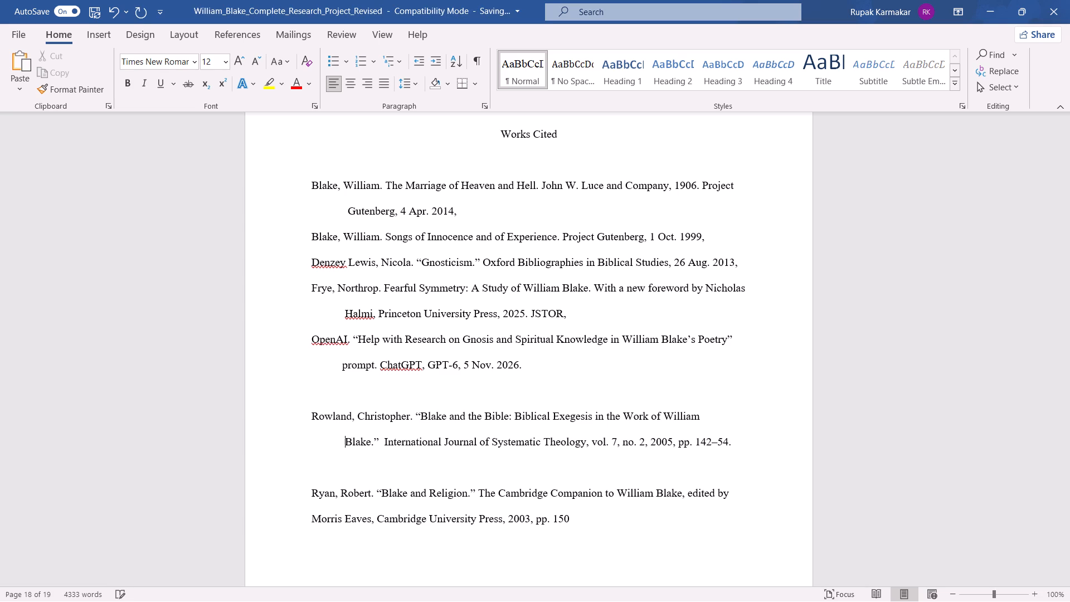
# Replace eleven of the leading spaces before the Rowland entry's "Blake.” International Journal" continuation line with a single tab indent.
pyautogui.press('BackSpace')
pyautogui.press('BackSpace')
pyautogui.press('BackSpace')
pyautogui.press('BackSpace')
pyautogui.press('BackSpace')
pyautogui.press('BackSpace')
pyautogui.press('BackSpace')
pyautogui.press('BackSpace')
pyautogui.press('BackSpace')
pyautogui.press('BackSpace')
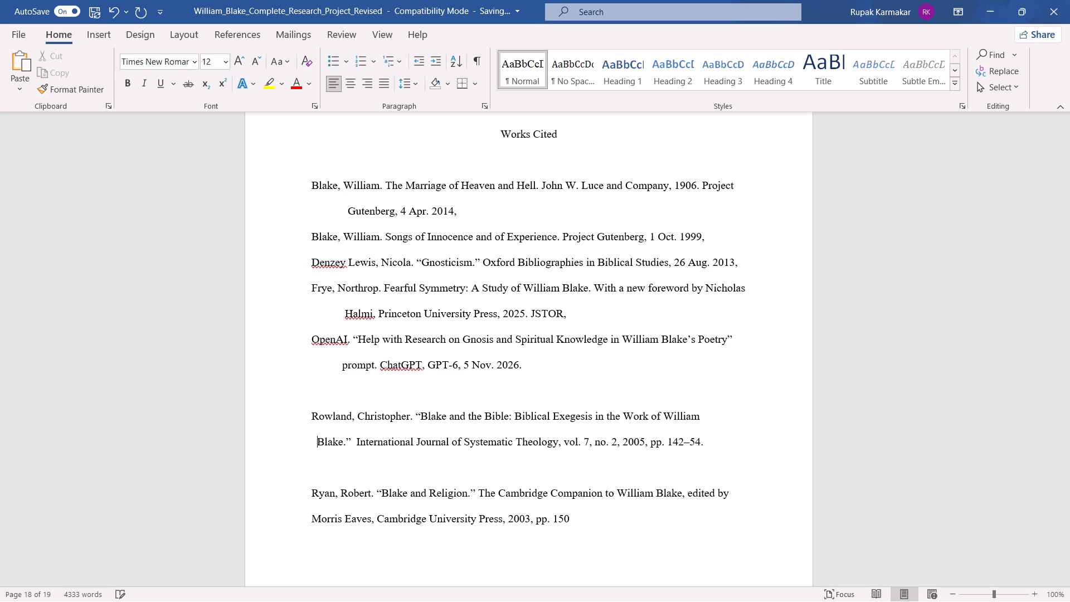
pyautogui.press('BackSpace')
pyautogui.press('Tab')
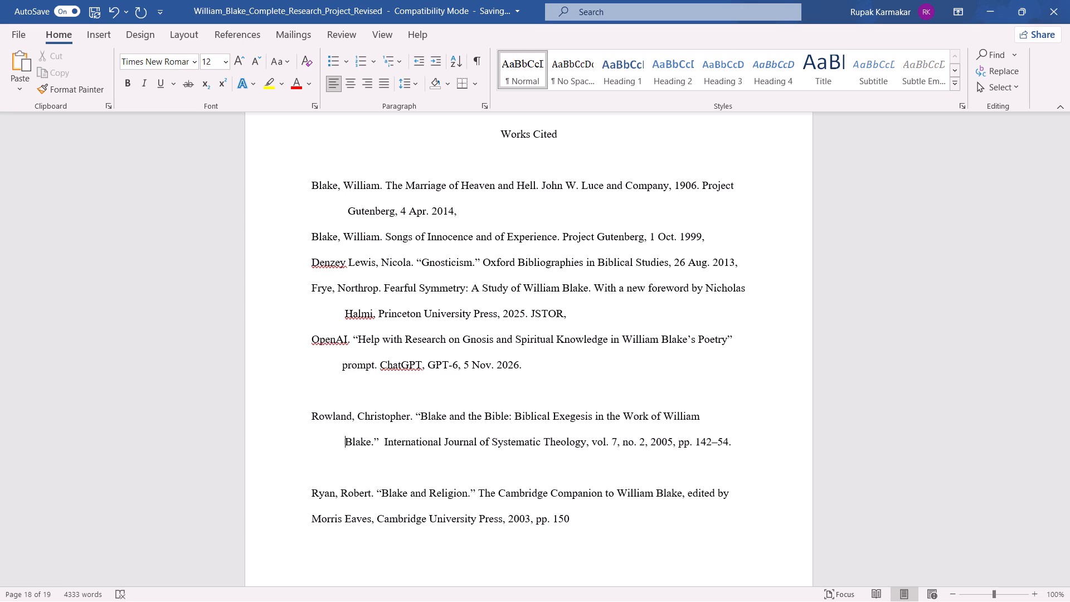
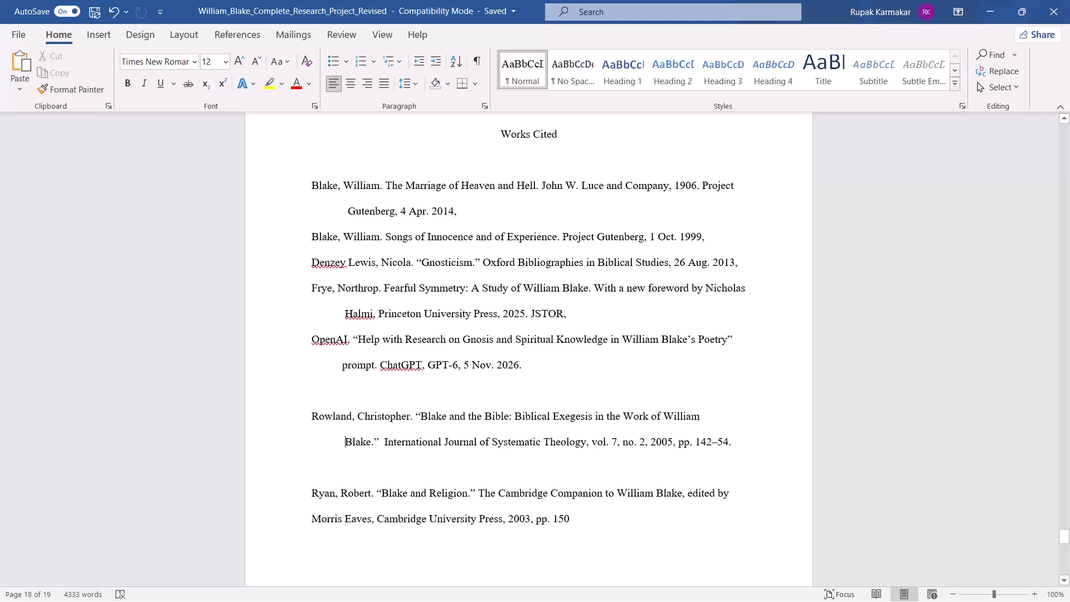
# Delete the "ABSTRACT" heading text above the abstract paragraph on page 2.
pyautogui.moveTo(1066, 540); pyautogui.dragTo(1069, 216)
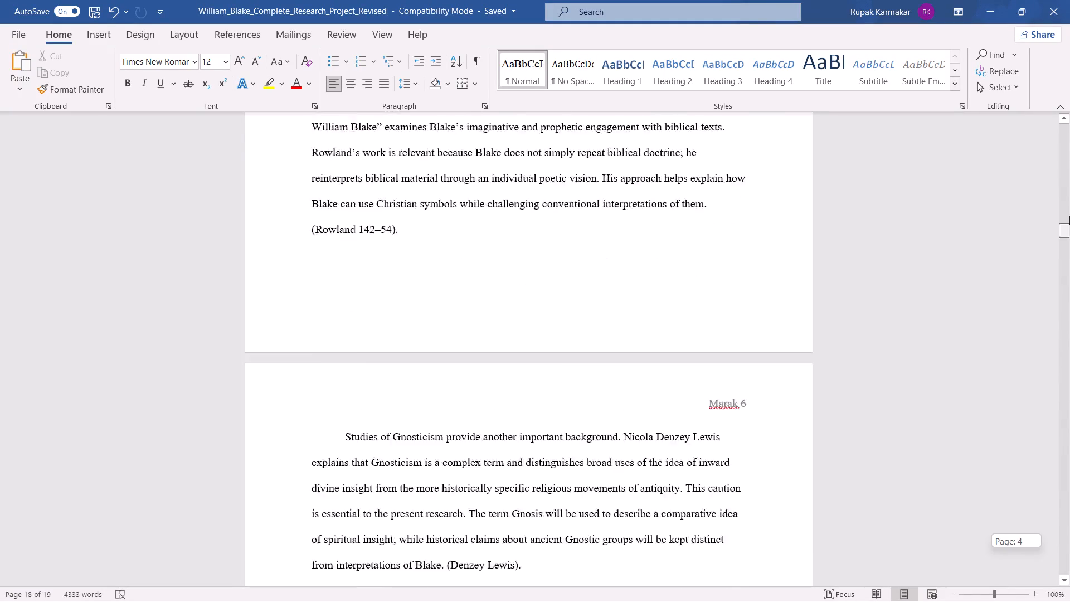
pyautogui.moveTo(1069, 216); pyautogui.dragTo(1069, 130)
pyautogui.scroll(-8, 635, 362)
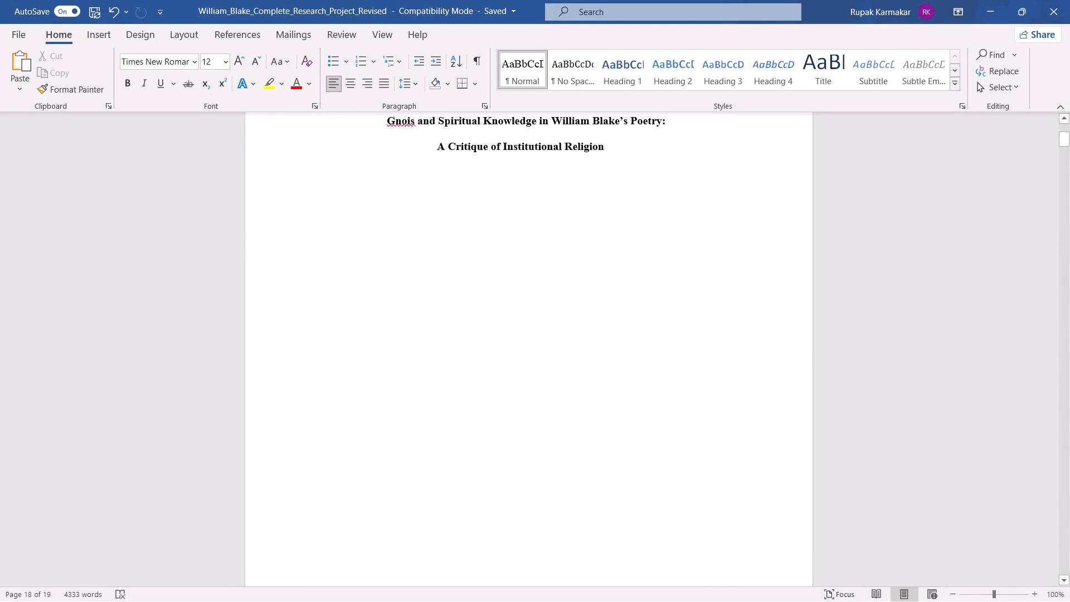
pyautogui.scroll(-7, 633, 365)
pyautogui.scroll(3, 633, 365)
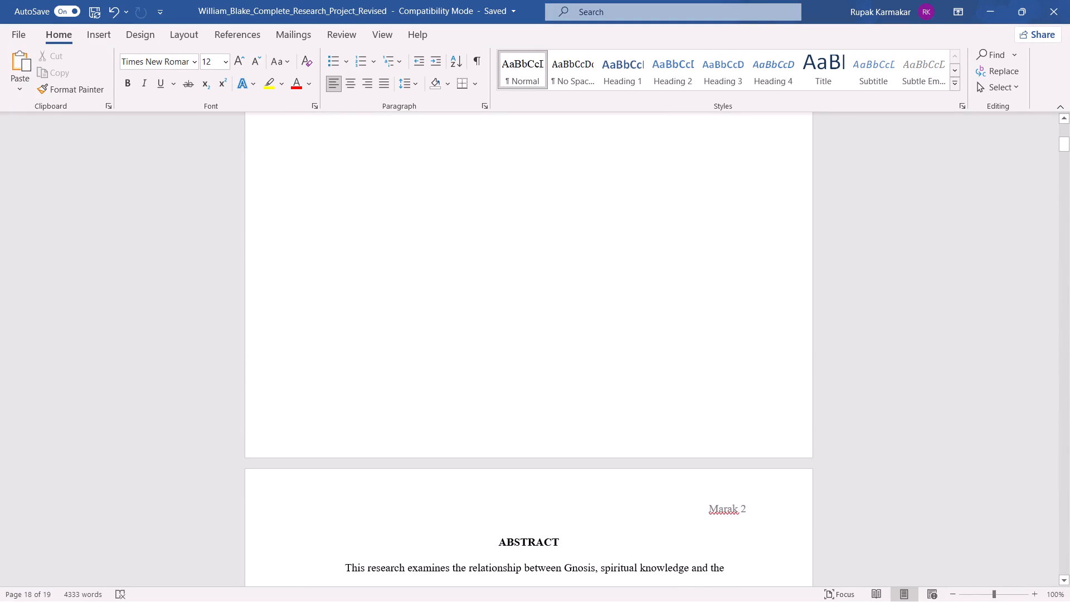
pyautogui.scroll(-3, 633, 365)
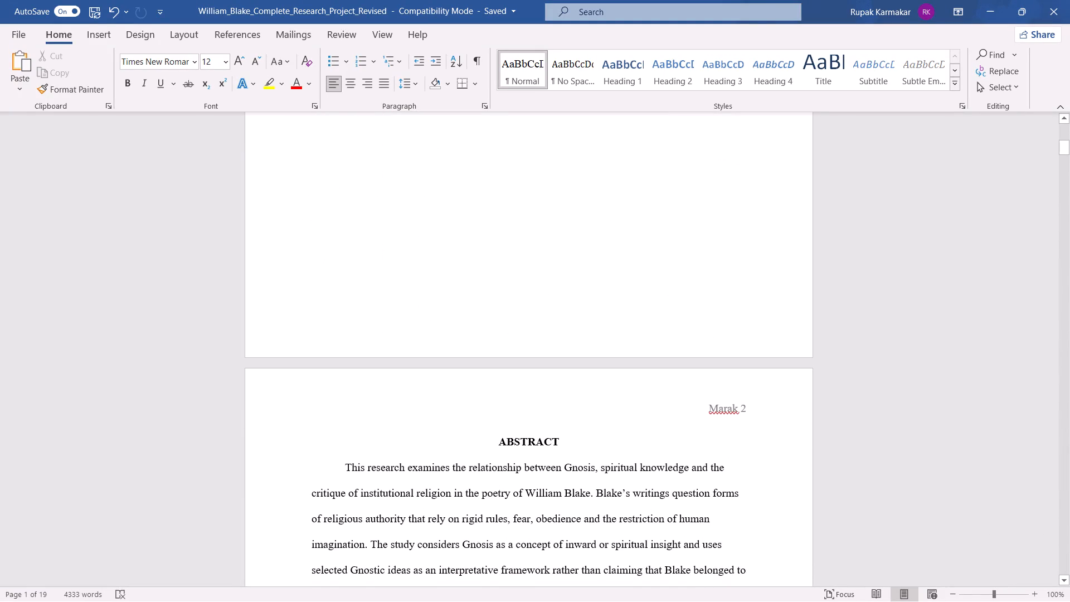
pyautogui.scroll(3, 633, 365)
pyautogui.scroll(-5, 633, 365)
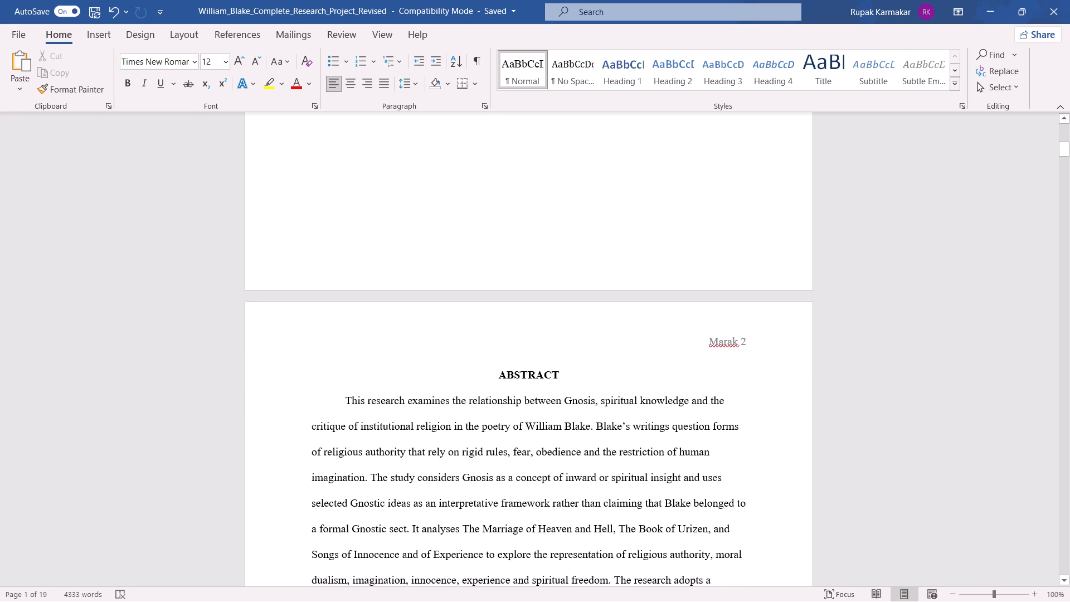
pyautogui.click(582, 375)
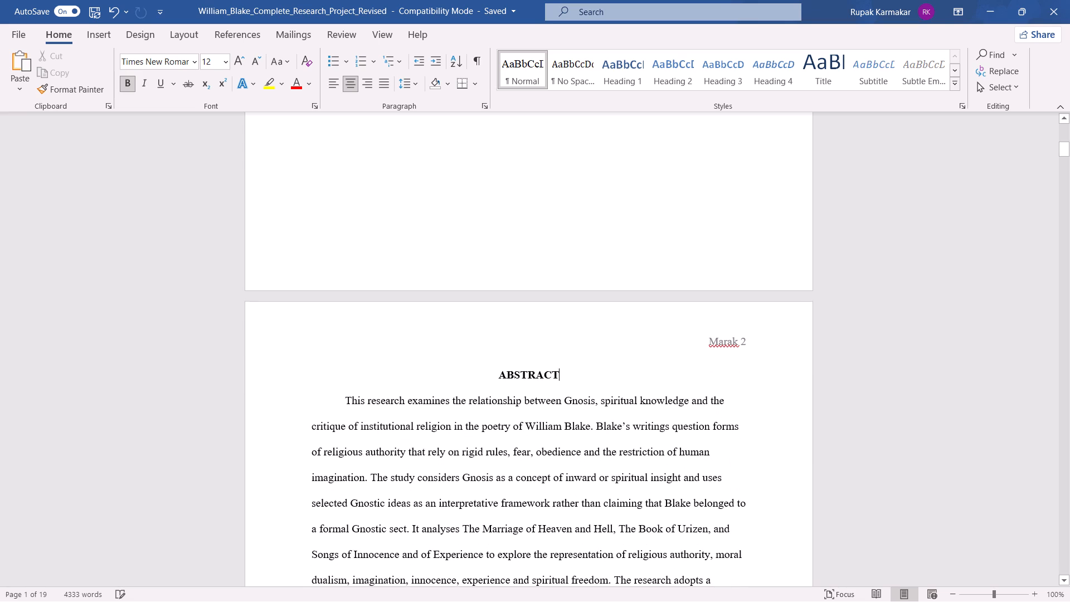
pyautogui.press('BackSpace')
pyautogui.press('BackSpace')
pyautogui.press('BackSpace')
pyautogui.press('BackSpace')
pyautogui.press('BackSpace')
pyautogui.press('BackSpace')
pyautogui.press('BackSpace')
pyautogui.press('BackSpace')
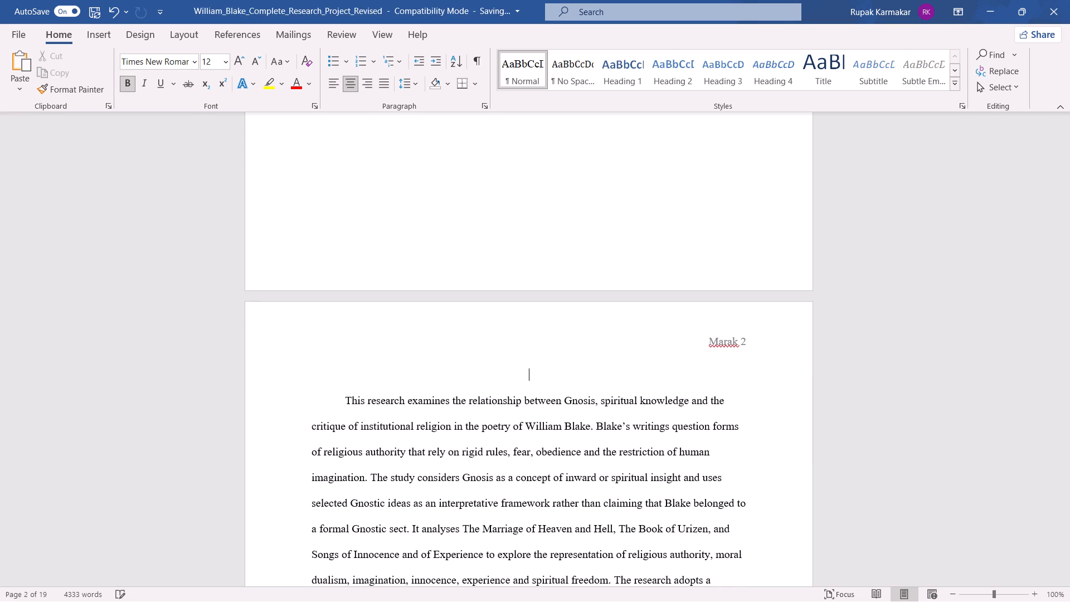
# Remove the emptied heading line and the page break before it, so the abstract follows the title on page 1.
pyautogui.press('BackSpace')
pyautogui.press('BackSpace')
pyautogui.press('BackSpace')
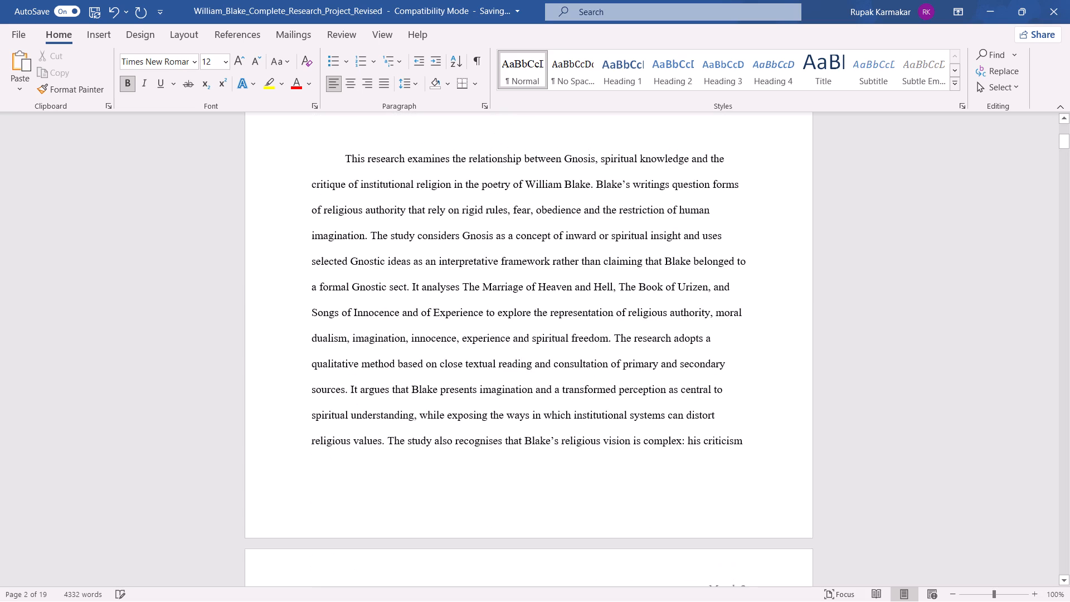
# Examine the first two pages, from the student details and title through the abstract to the Keywords line.
pyautogui.scroll(7, 533, 381)
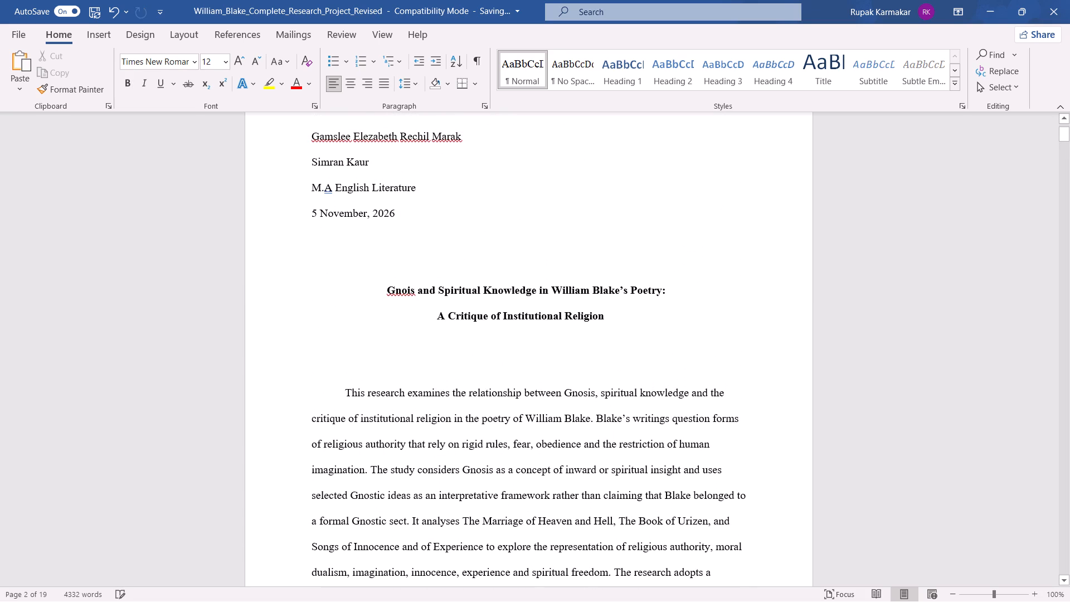
pyautogui.scroll(-3, 547, 349)
pyautogui.scroll(8, 546, 349)
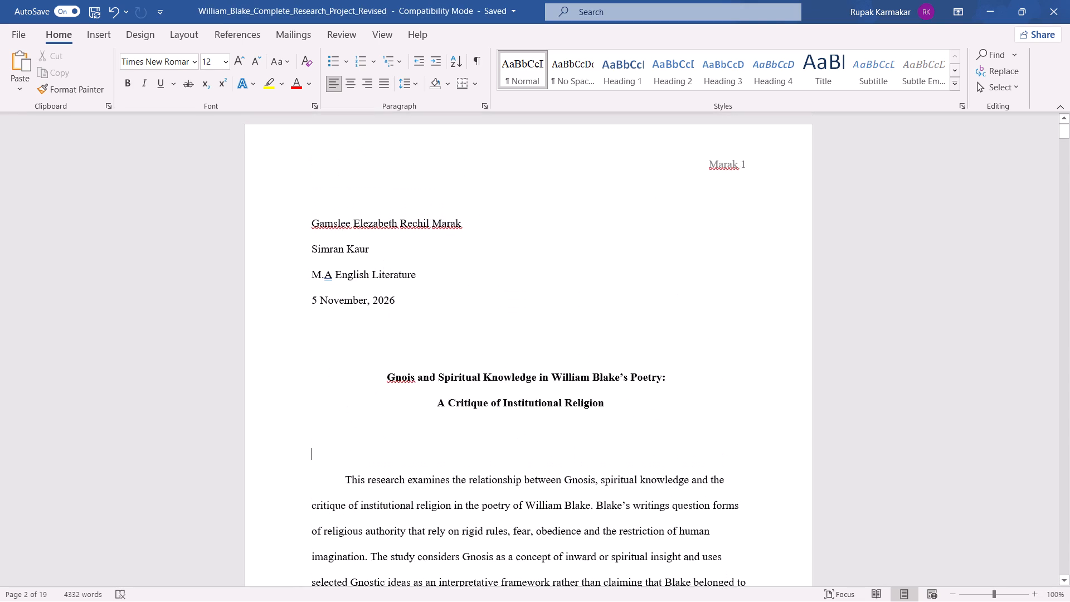
pyautogui.scroll(-20, 546, 349)
pyautogui.scroll(1, 546, 349)
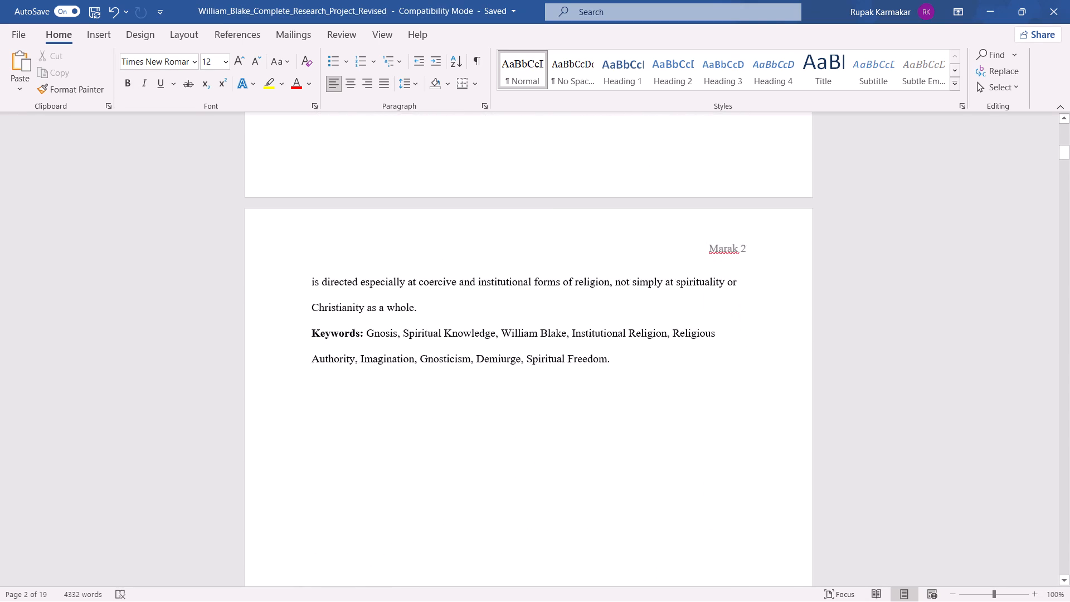
pyautogui.scroll(15, 546, 349)
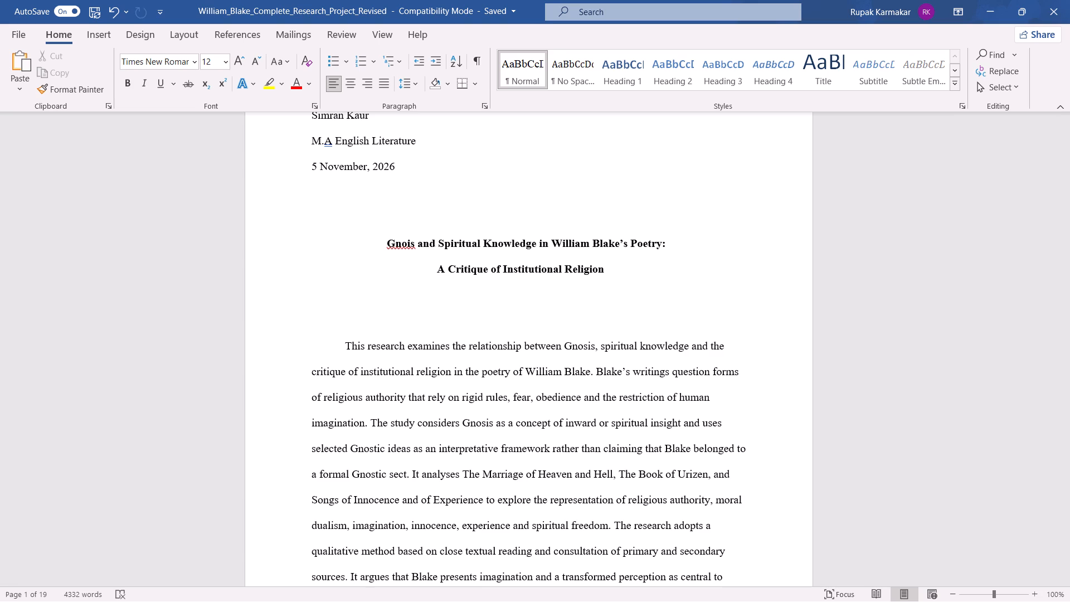
pyautogui.scroll(-6, 552, 375)
pyautogui.scroll(2, 552, 375)
pyautogui.scroll(-7, 552, 375)
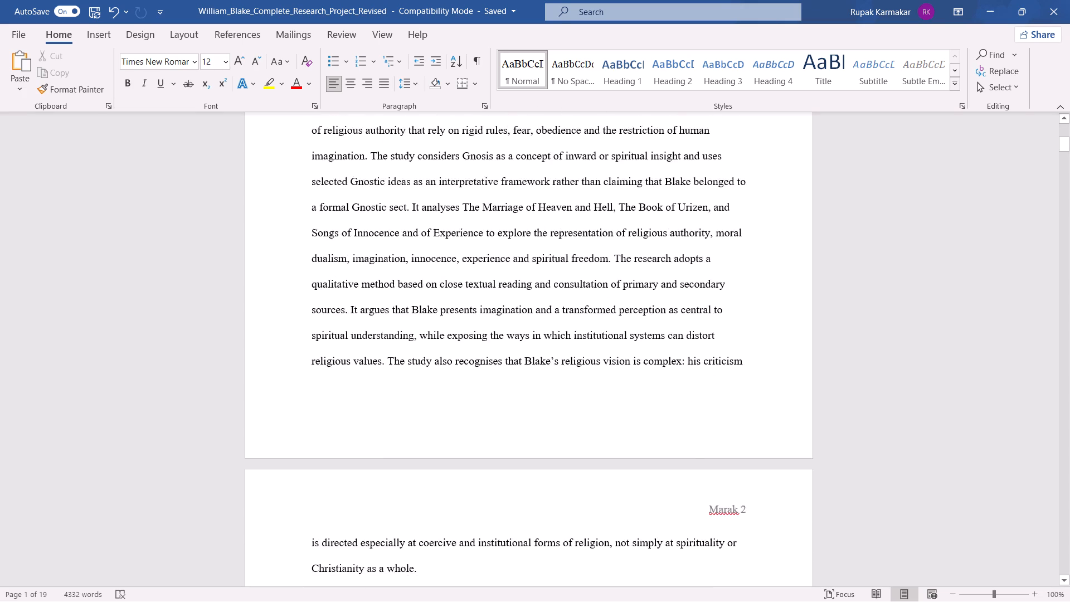
pyautogui.scroll(-8, 552, 375)
pyautogui.scroll(-3, 531, 430)
pyautogui.scroll(1, 531, 433)
pyautogui.scroll(-6, 531, 433)
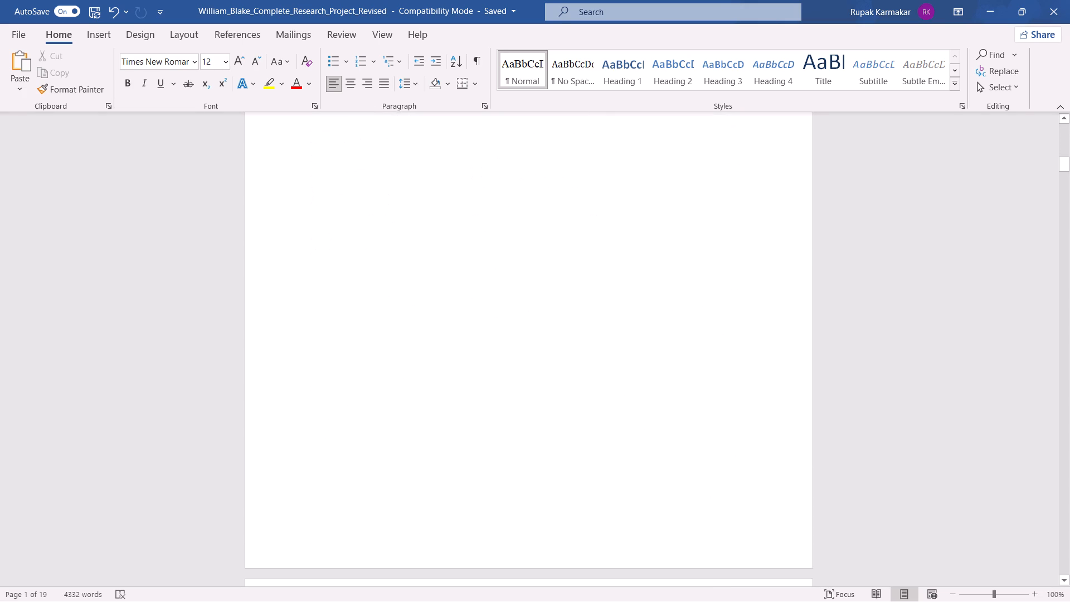
pyautogui.scroll(-8, 531, 433)
pyautogui.scroll(13, 531, 433)
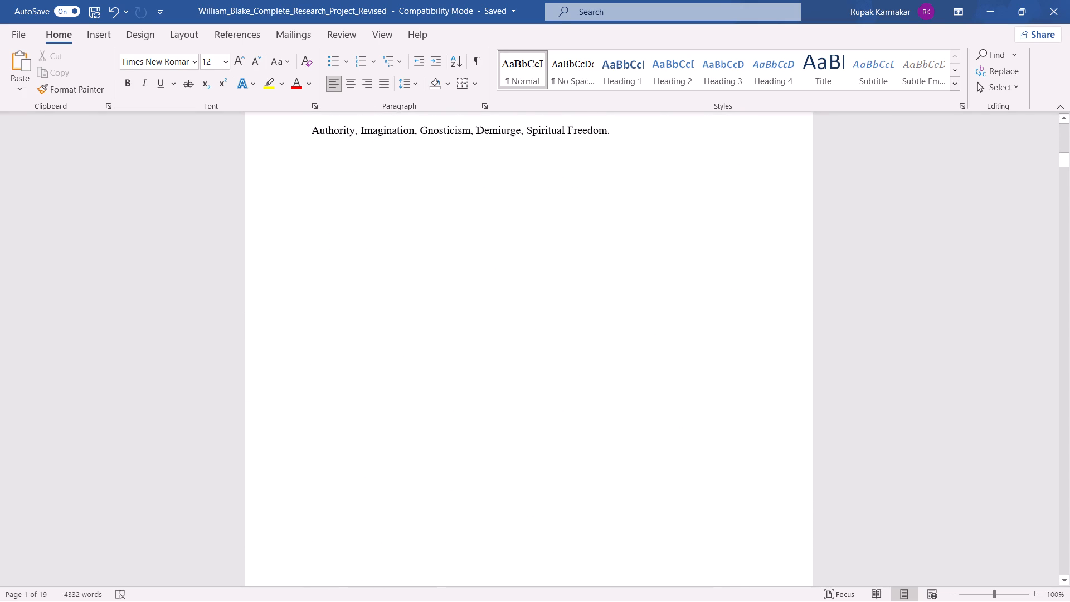
pyautogui.scroll(-5, 531, 433)
pyautogui.scroll(8, 531, 433)
pyautogui.scroll(-1, 531, 433)
pyautogui.scroll(9, 531, 433)
pyautogui.scroll(-1, 531, 433)
pyautogui.scroll(1, 531, 433)
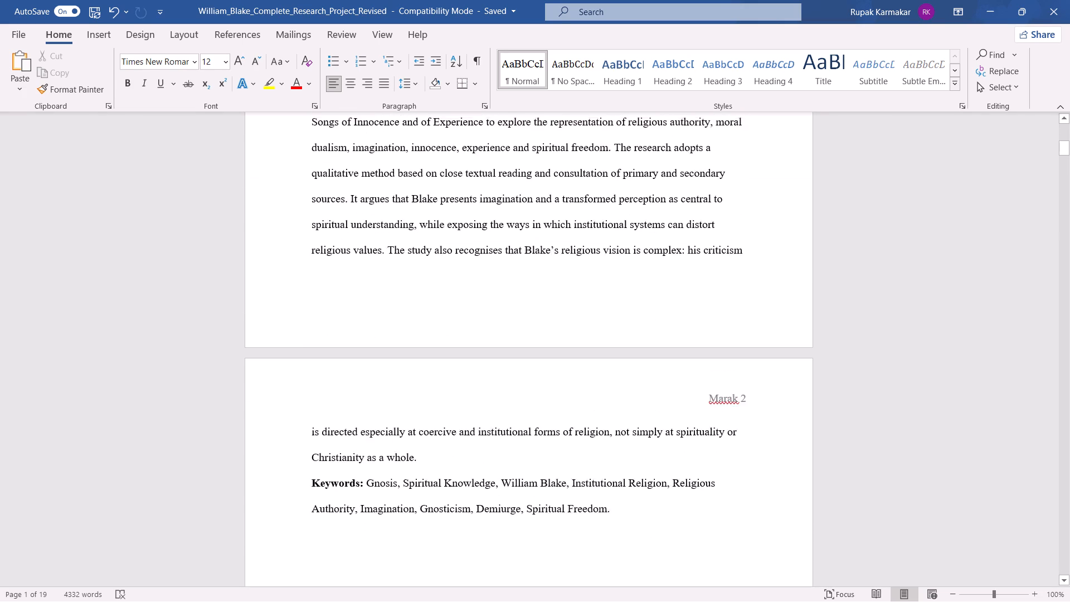
pyautogui.scroll(1, 531, 433)
pyautogui.scroll(-1, 531, 433)
pyautogui.scroll(2, 531, 433)
pyautogui.scroll(-1, 531, 433)
pyautogui.scroll(5, 531, 433)
pyautogui.scroll(-1, 531, 433)
pyautogui.scroll(9, 531, 433)
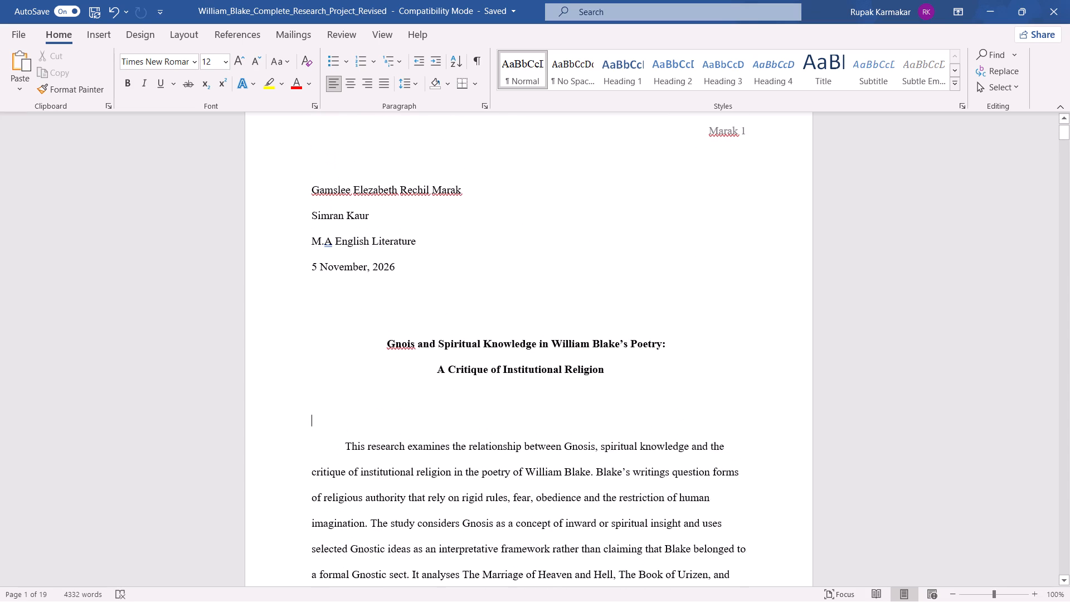
pyautogui.scroll(5, 531, 433)
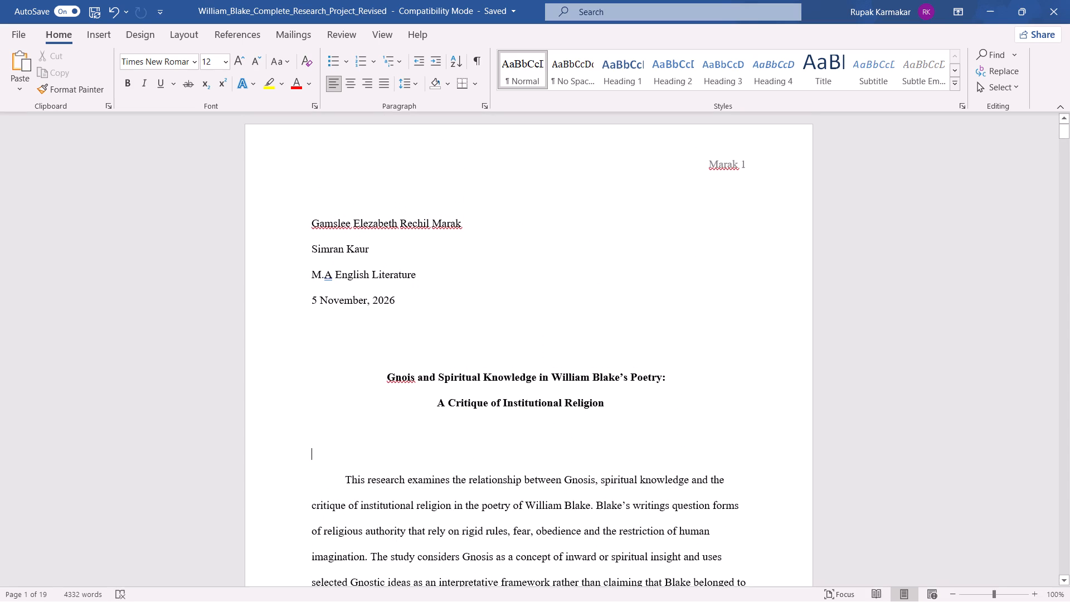
pyautogui.scroll(1, 523, 436)
pyautogui.scroll(-9, 523, 436)
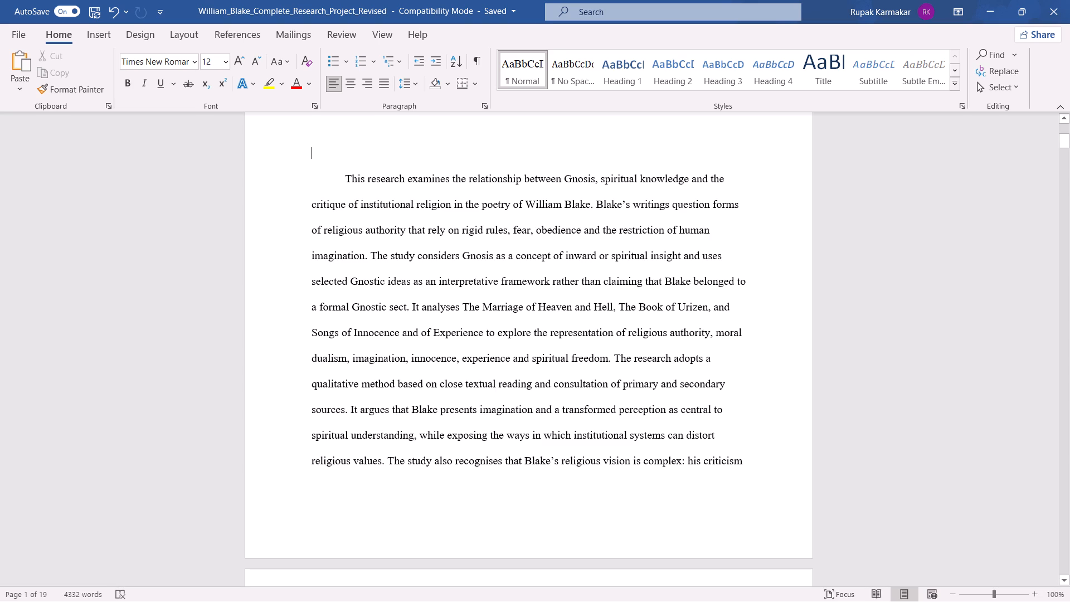
# Delete one blank line between the subtitle "A Critique of Institutional Religion" and the abstract paragraph.
pyautogui.scroll(7, 560, 377)
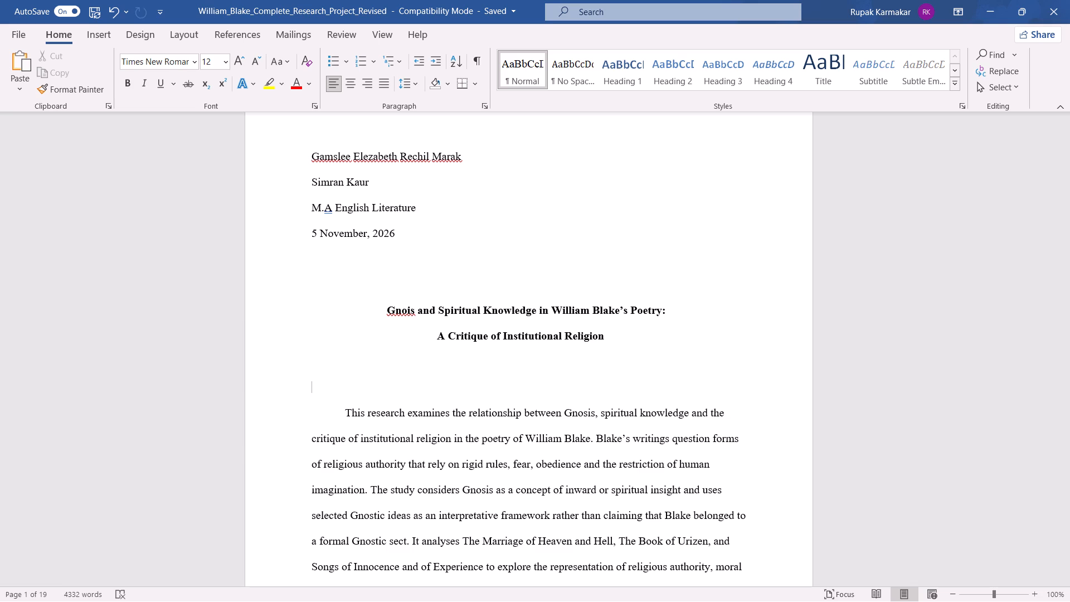
pyautogui.press('BackSpace')
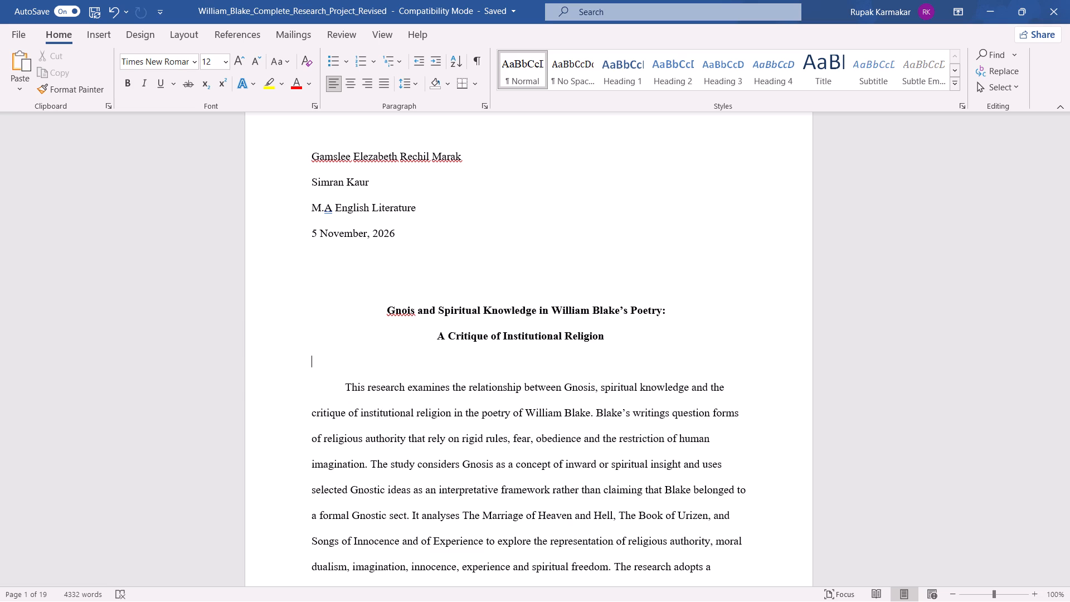
# Place the text cursor on the empty line above the student's name on page 1.
pyautogui.scroll(6, 329, 381)
pyautogui.click(323, 169)
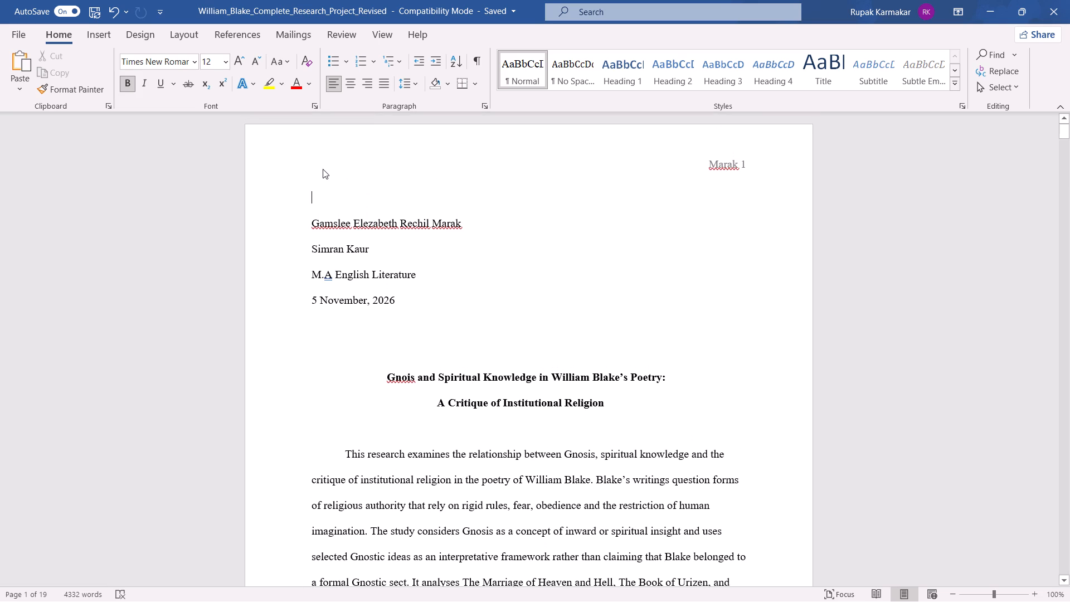
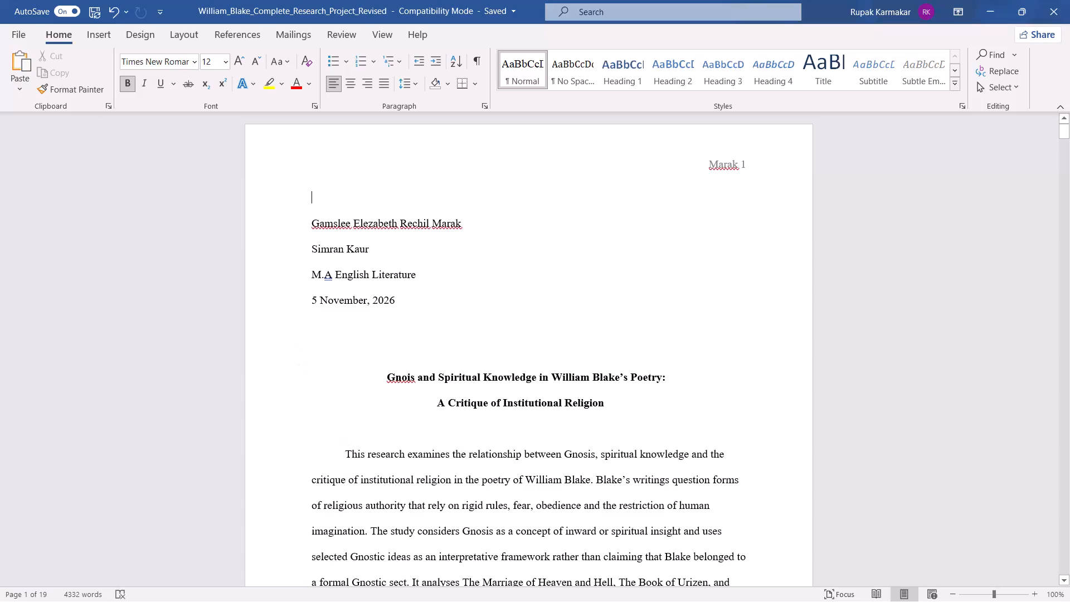
# Delete the empty line above the student's name on page 1.
pyautogui.click(343, 449)
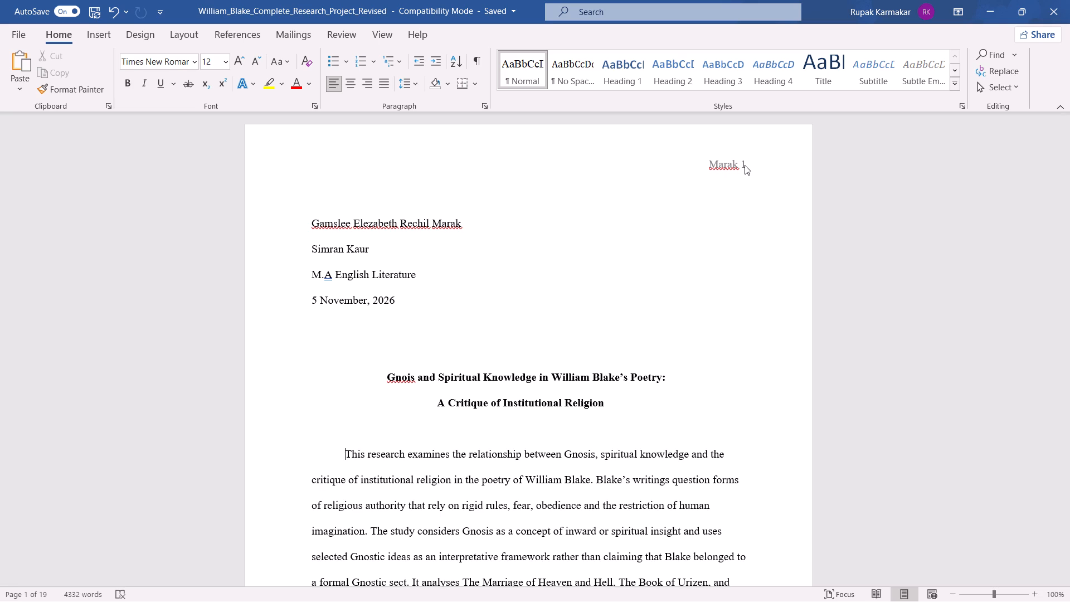
pyautogui.scroll(-1, 684, 322)
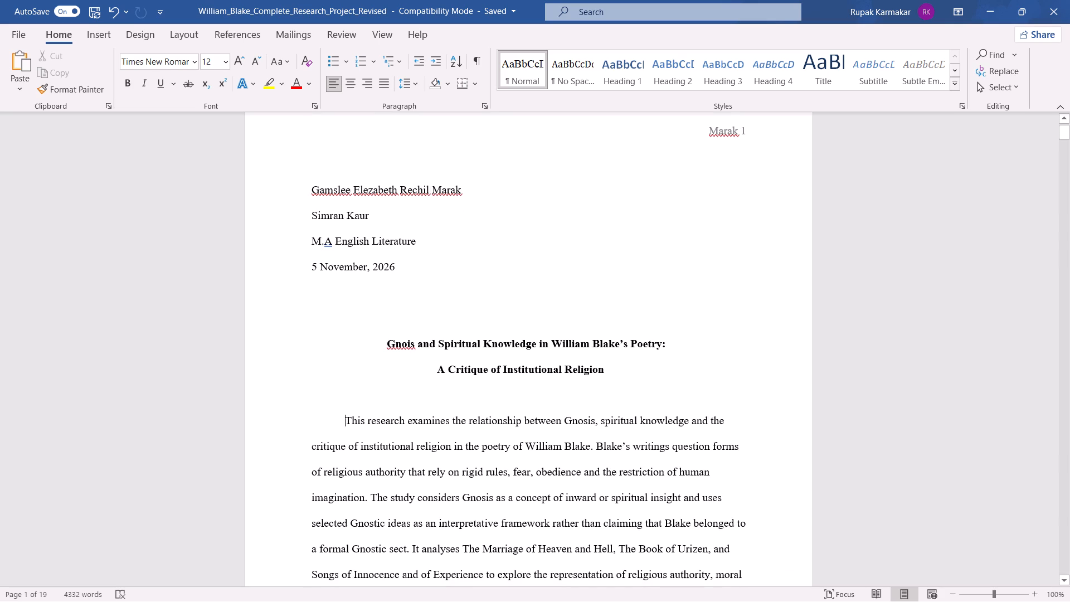
pyautogui.scroll(3, 684, 322)
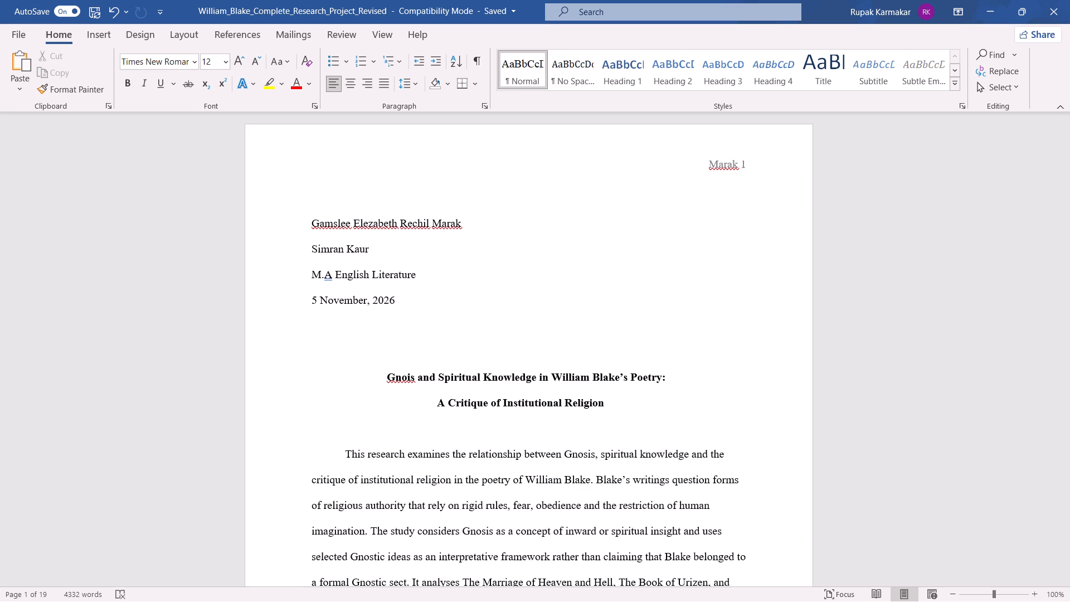
pyautogui.click(309, 224)
pyautogui.press('BackSpace')
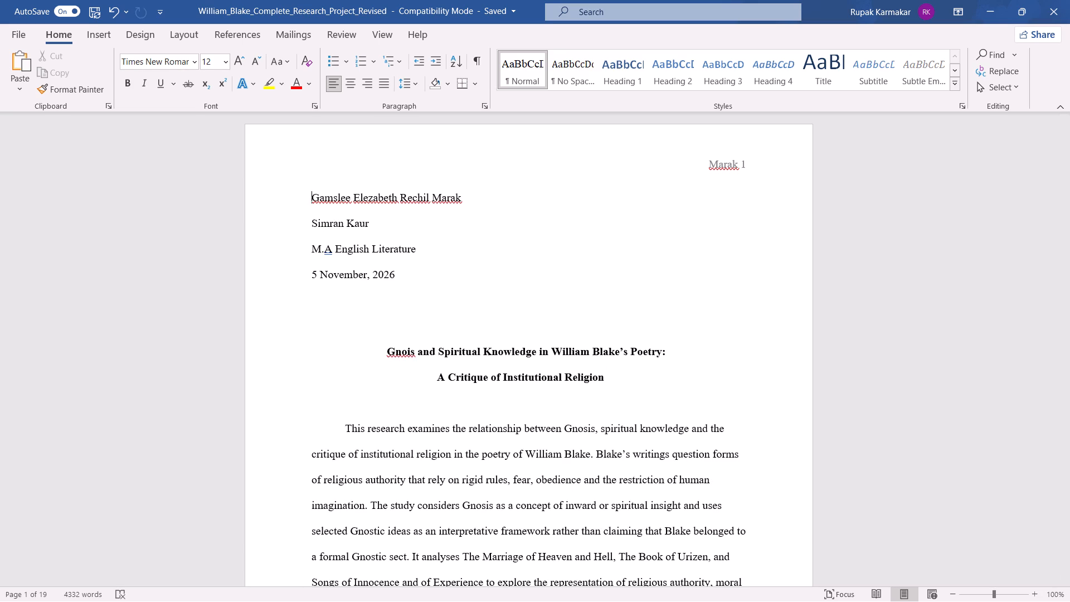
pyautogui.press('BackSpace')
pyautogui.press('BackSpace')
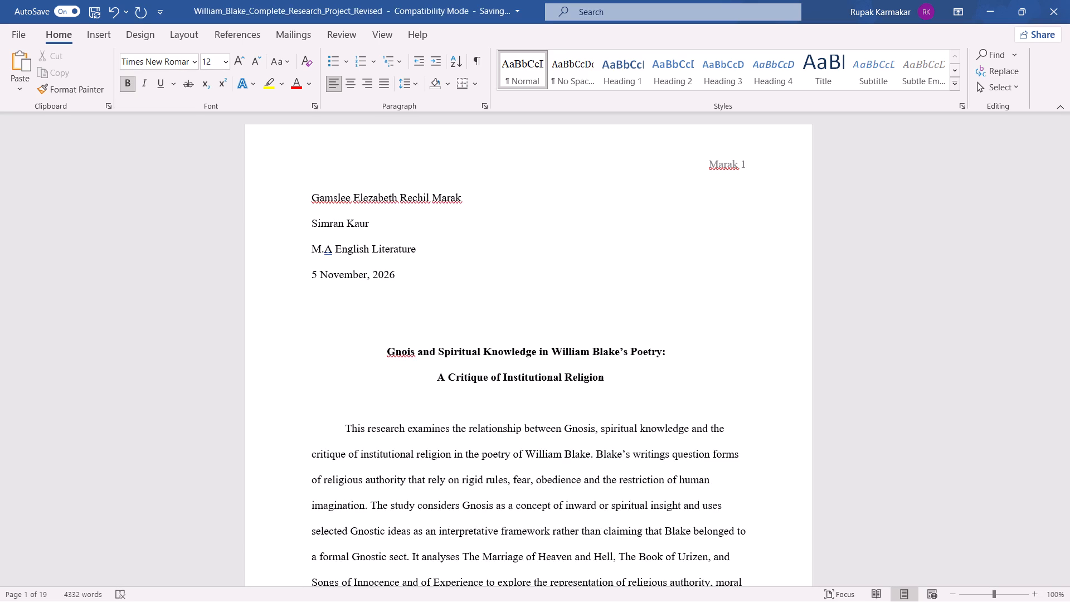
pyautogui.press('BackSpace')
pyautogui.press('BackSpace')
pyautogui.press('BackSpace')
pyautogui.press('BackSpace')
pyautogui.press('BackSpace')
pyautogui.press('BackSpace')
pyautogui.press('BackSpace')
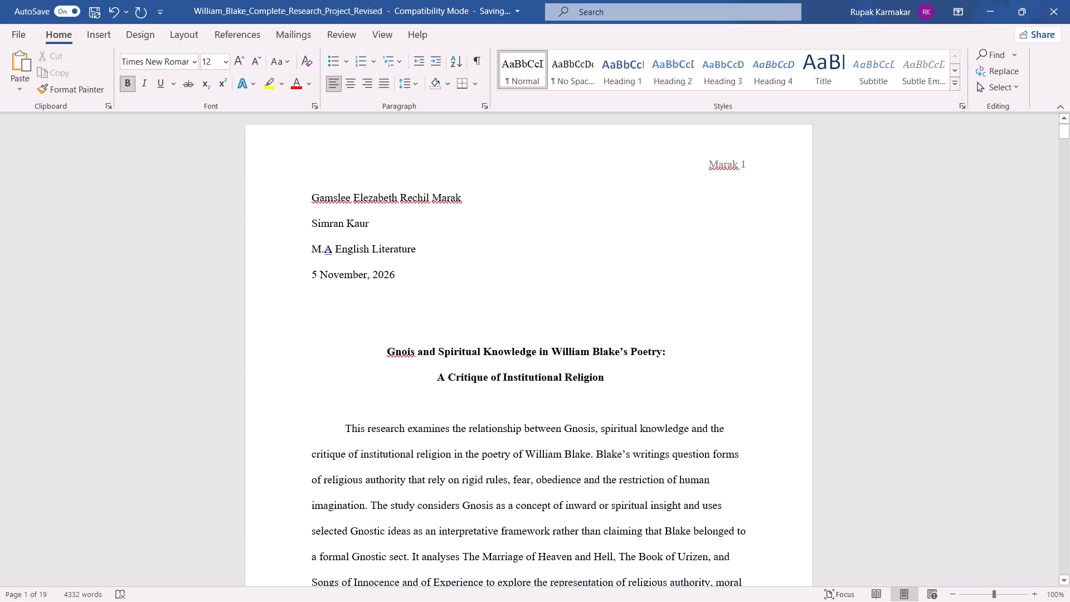
# Delete the two blank lines between the date "5 November, 2026" and the first title line.
pyautogui.click(387, 355)
pyautogui.press('BackSpace')
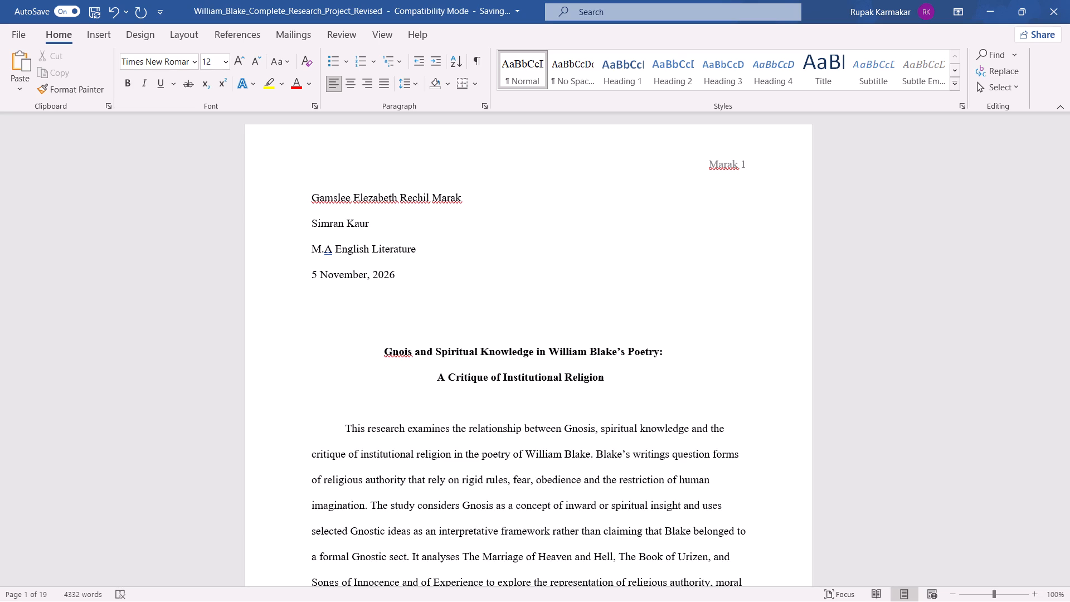
pyautogui.press('Left')
pyautogui.press('Left')
pyautogui.press('Left')
pyautogui.press('Left')
pyautogui.press('Left')
pyautogui.press('Left')
pyautogui.press('Left')
pyautogui.press('Left')
pyautogui.press('Left')
pyautogui.press('Left')
pyautogui.press('Left')
pyautogui.press('Left')
pyautogui.press('Left')
pyautogui.press('Left')
pyautogui.press('Left')
pyautogui.press('Left')
pyautogui.press('Left')
pyautogui.press('Left')
pyautogui.press('Left')
pyautogui.press('Left')
pyautogui.press('Right')
pyautogui.press('Right')
pyautogui.press('Right')
pyautogui.press('Right')
pyautogui.press('Right')
pyautogui.press('Right')
pyautogui.press('Right')
pyautogui.press('Right')
pyautogui.press('BackSpace')
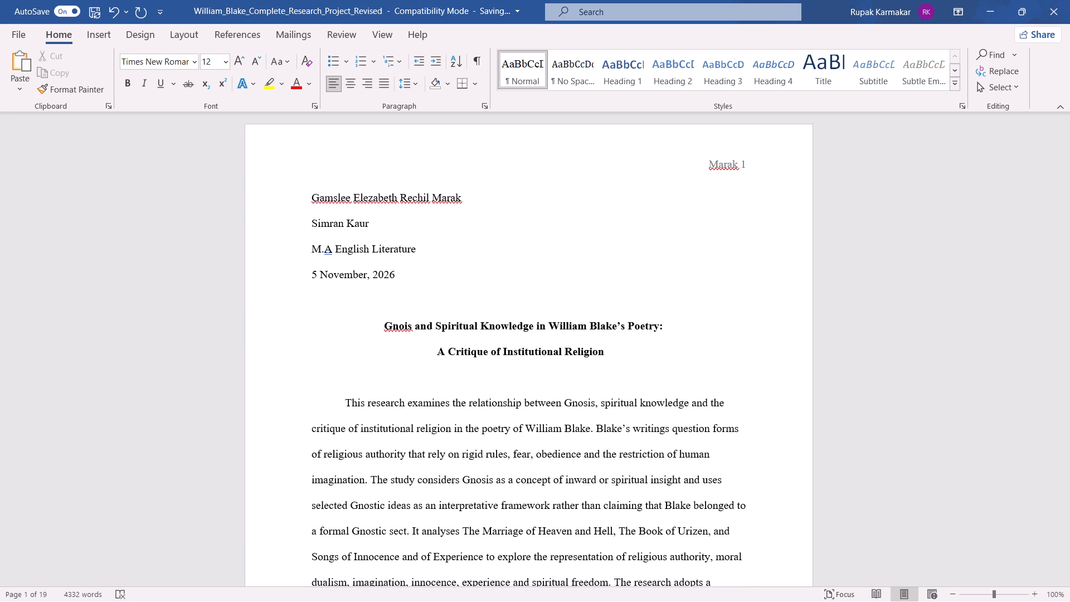
pyautogui.press('BackSpace')
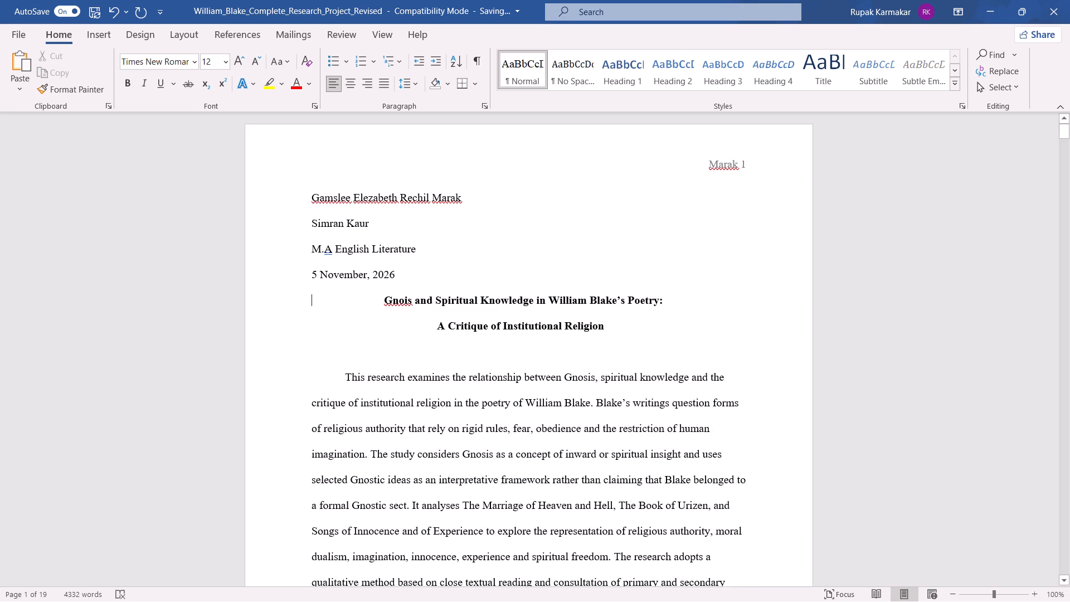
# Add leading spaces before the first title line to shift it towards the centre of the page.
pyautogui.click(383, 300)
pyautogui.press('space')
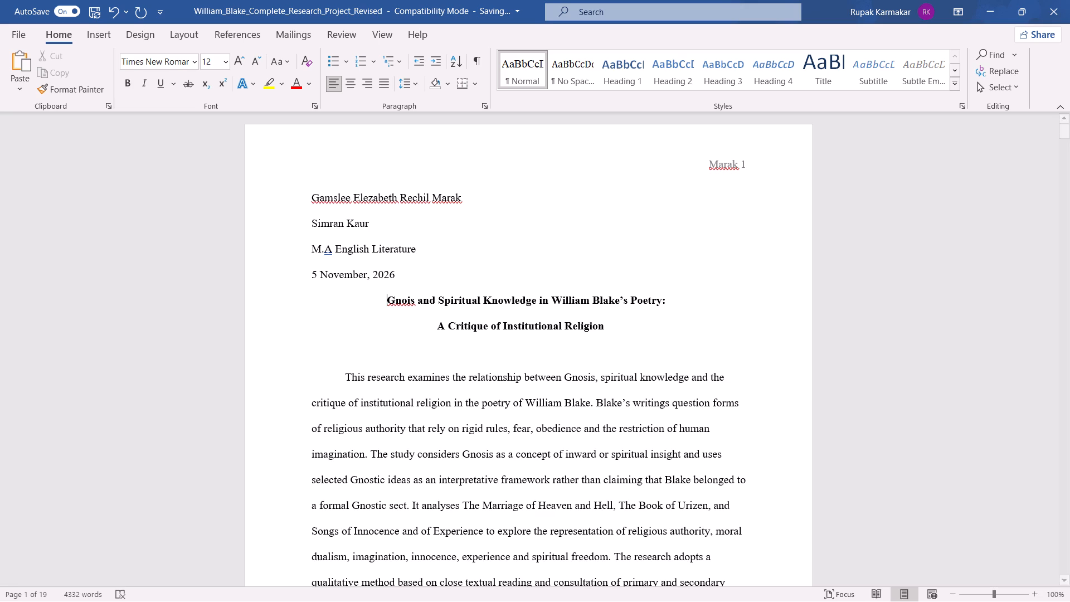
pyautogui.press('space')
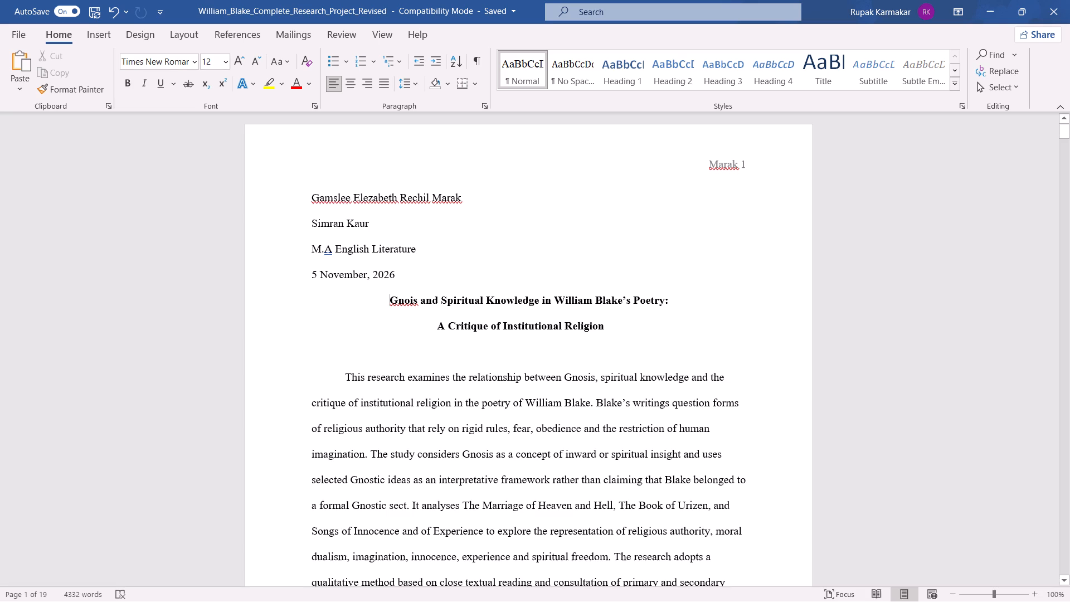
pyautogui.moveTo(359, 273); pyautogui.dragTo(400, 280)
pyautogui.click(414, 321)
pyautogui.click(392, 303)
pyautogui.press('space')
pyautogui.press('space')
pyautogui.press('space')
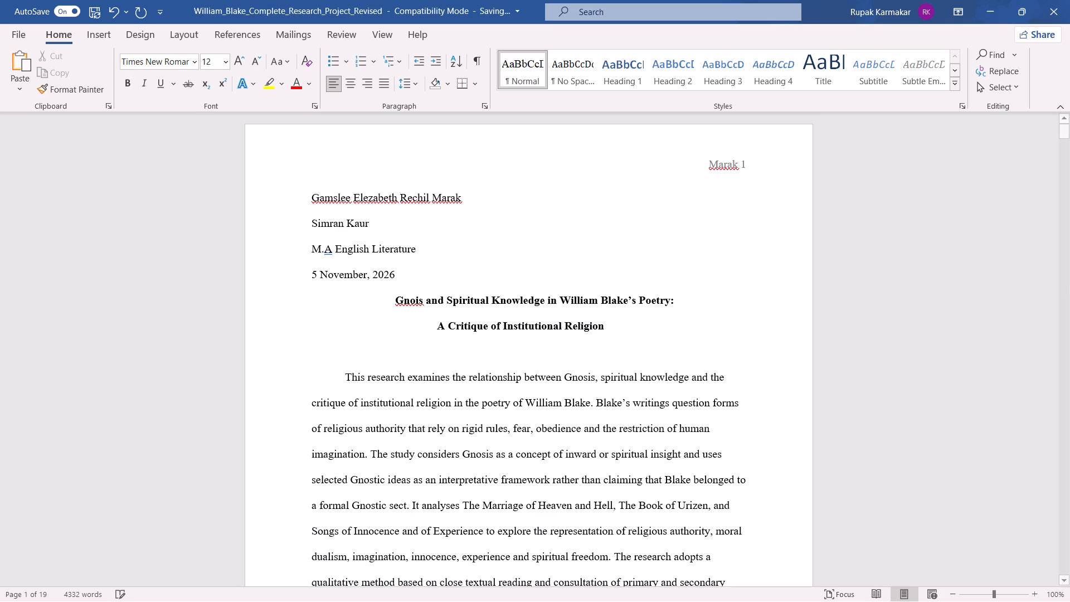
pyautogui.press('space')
# Centre-align both title lines, from "Gnois and Spiritual Knowledge" through "A Critique of Institutional Religion".
pyautogui.moveTo(401, 302); pyautogui.dragTo(577, 324)
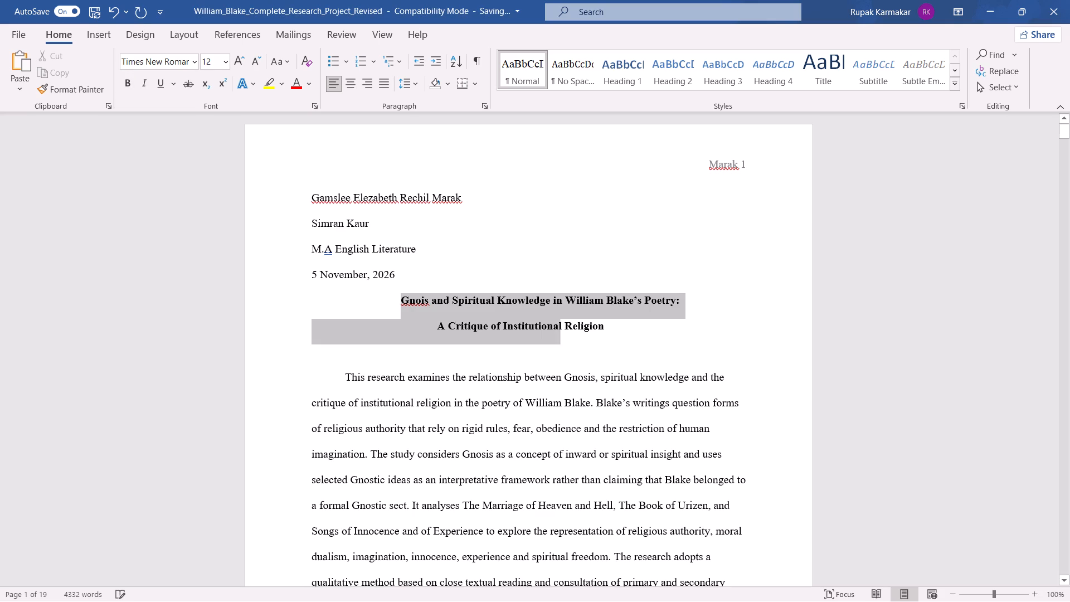
pyautogui.moveTo(577, 324); pyautogui.dragTo(620, 324)
pyautogui.click(351, 89)
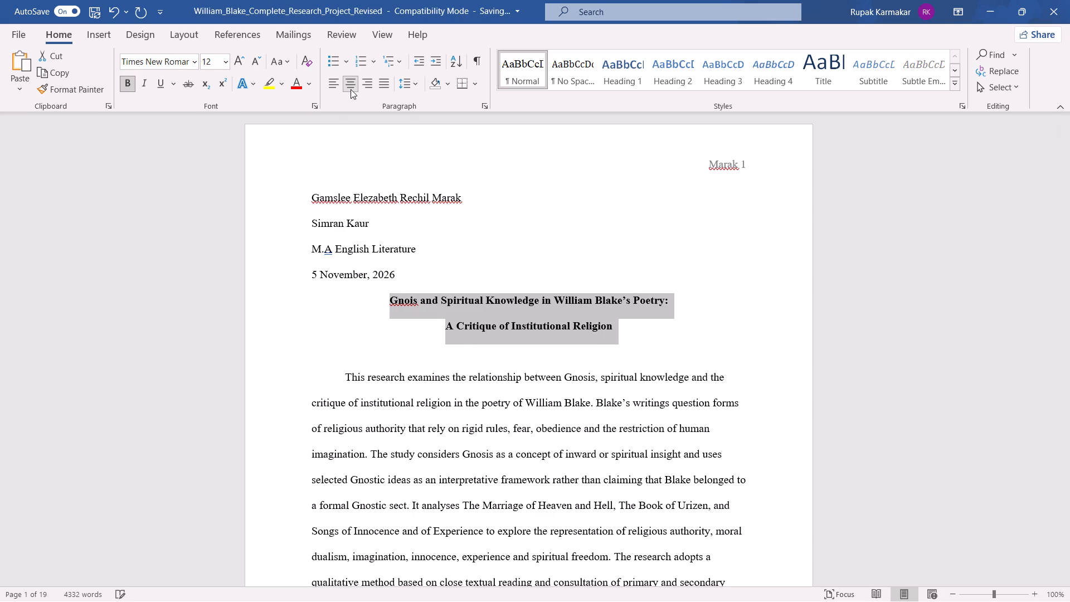
pyautogui.click(465, 322)
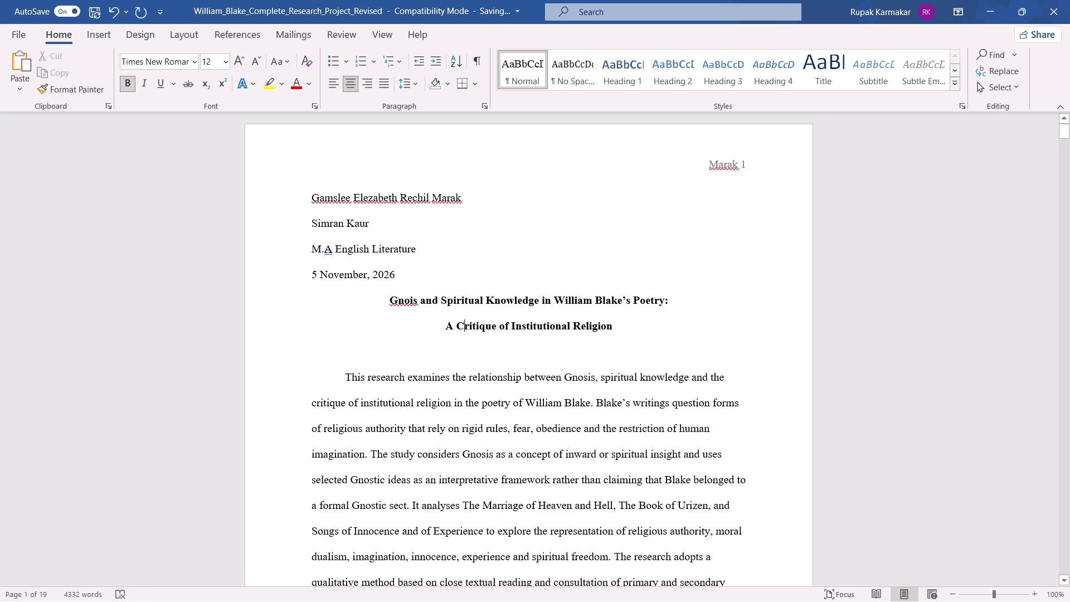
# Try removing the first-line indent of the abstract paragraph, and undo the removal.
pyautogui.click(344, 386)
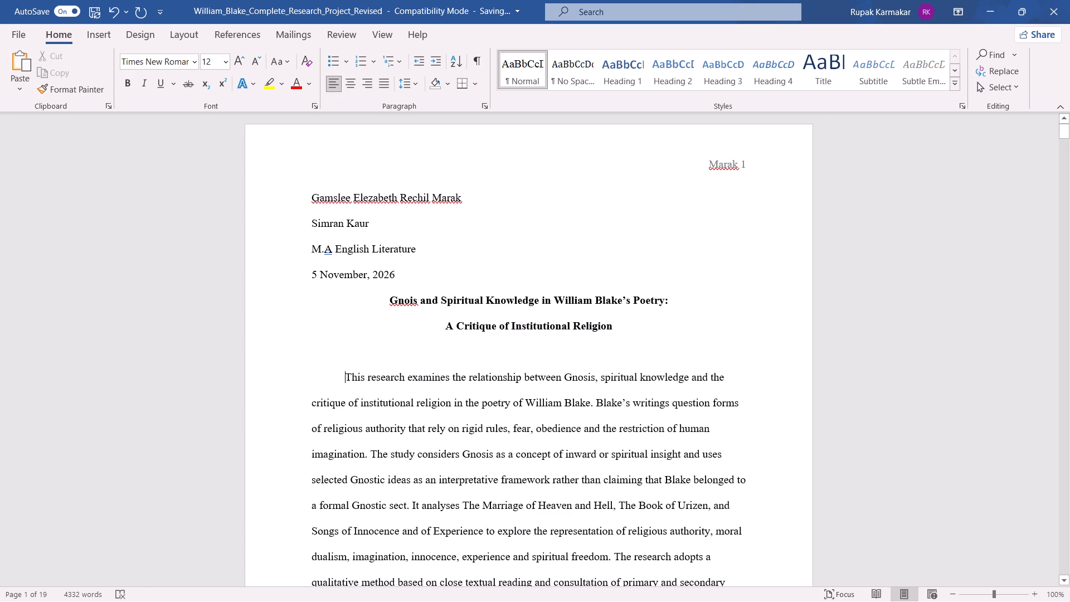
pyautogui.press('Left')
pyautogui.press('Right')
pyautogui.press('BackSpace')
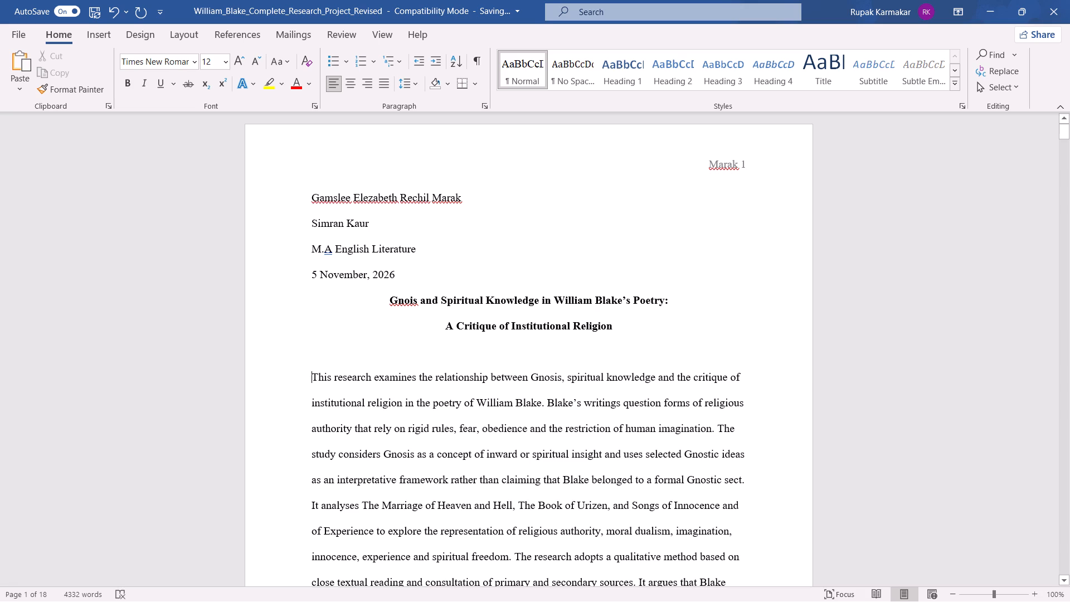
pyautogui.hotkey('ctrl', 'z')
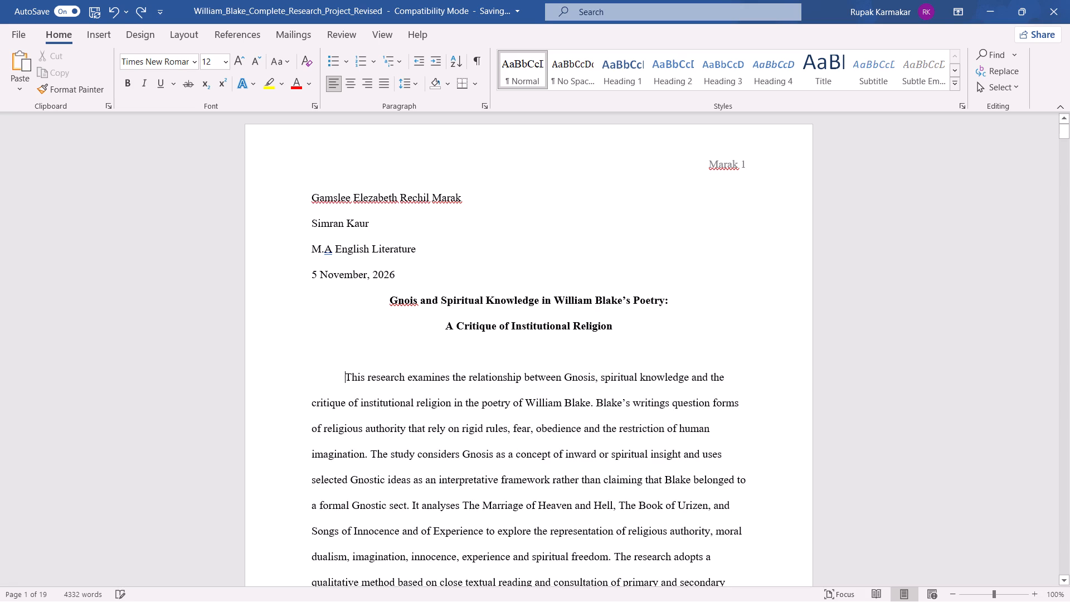
# Delete the blank line between the subtitle "A Critique of Institutional Religion" and the abstract paragraph.
pyautogui.click(320, 352)
pyautogui.press('BackSpace')
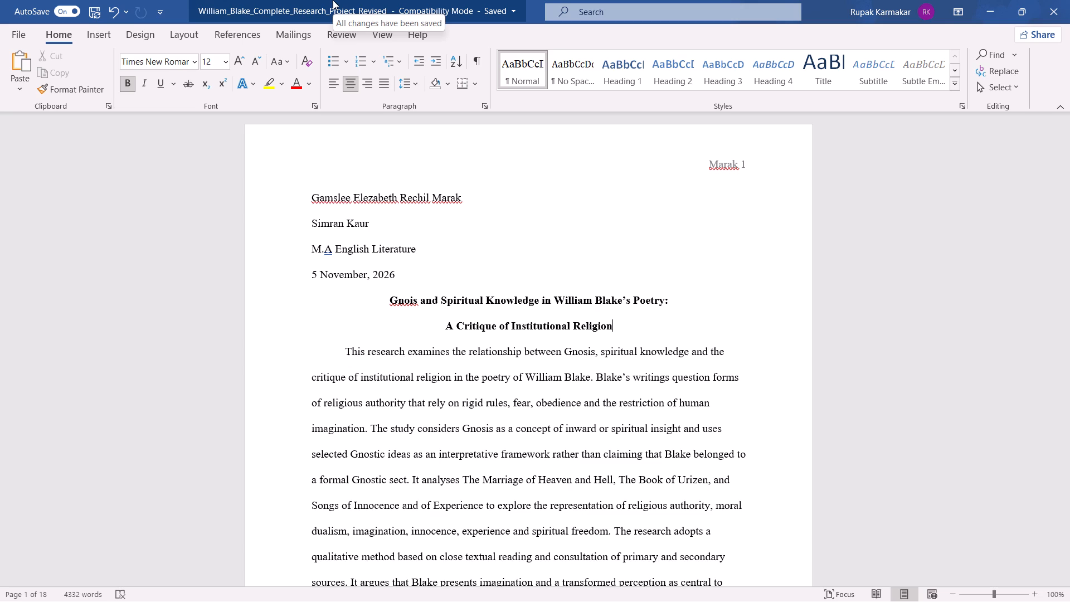
# Insert two blank lines above the student's name at the top of page 1.
pyautogui.click(312, 205)
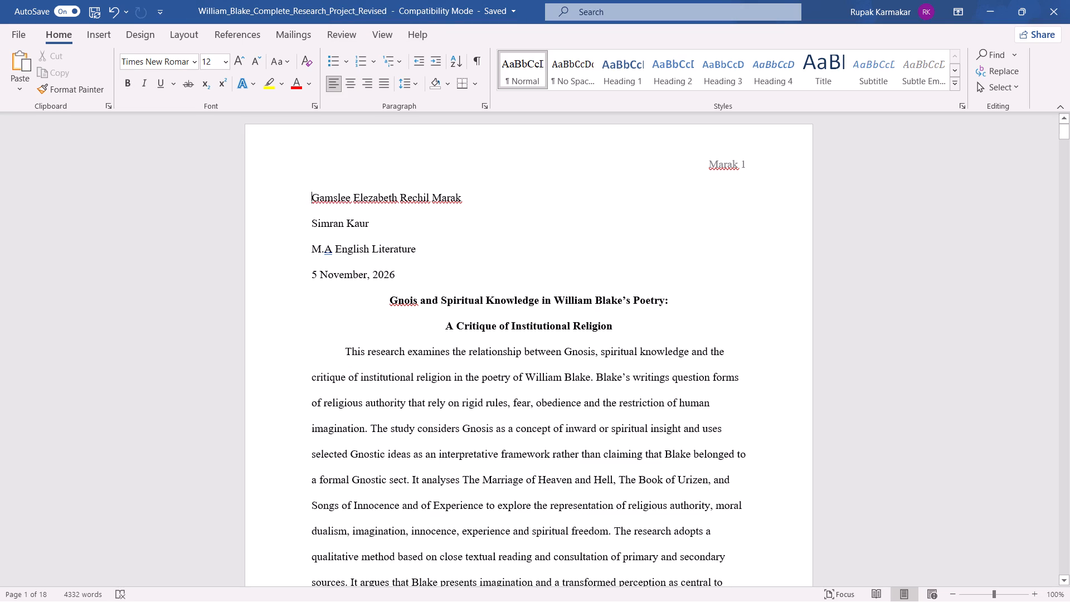
pyautogui.press('Return')
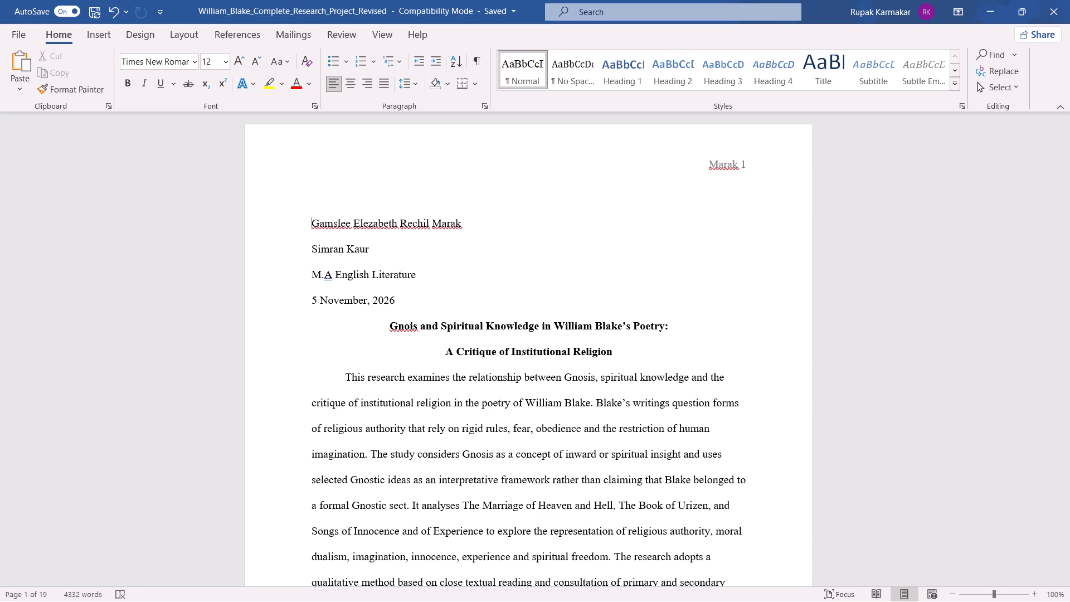
pyautogui.press('Return')
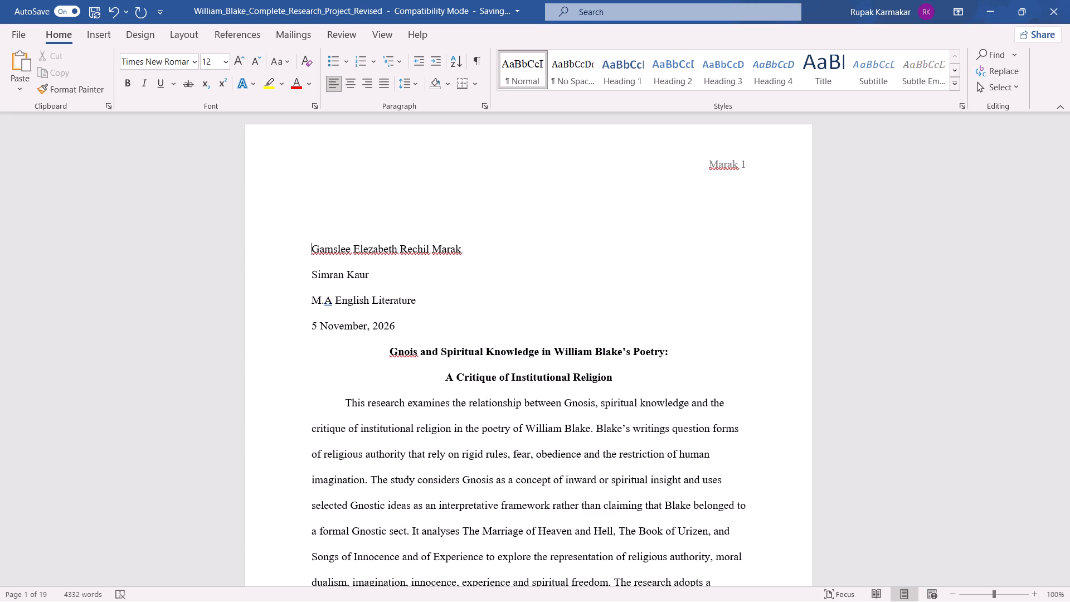
# Examine the layout of the first two pages, from the student details and abstract to the Keywords section.
pyautogui.scroll(-5, 333, 324)
pyautogui.scroll(-2, 385, 354)
pyautogui.scroll(1, 385, 355)
pyautogui.scroll(-1, 385, 355)
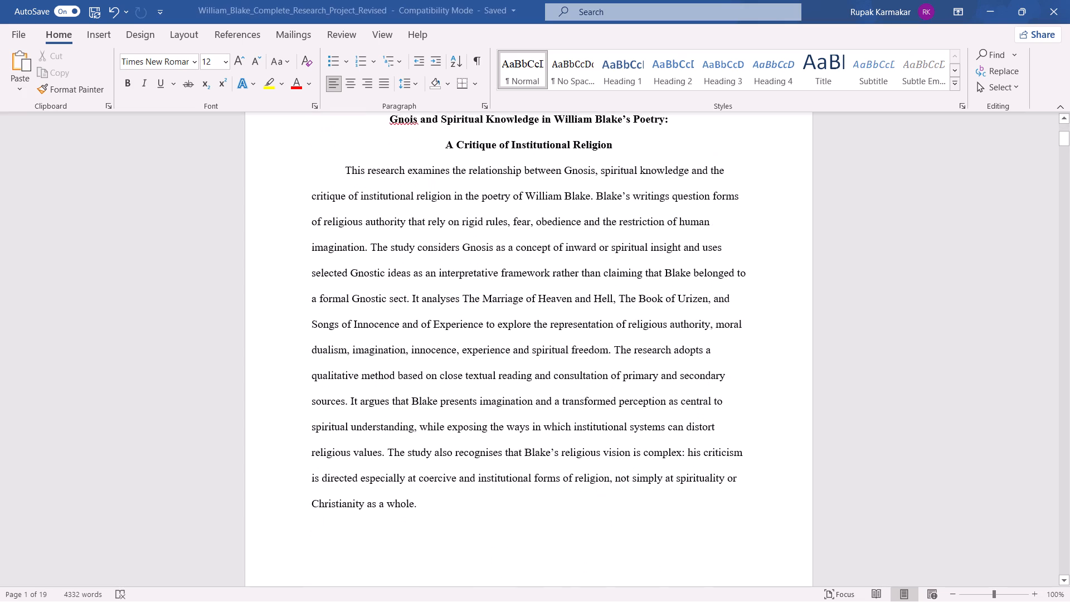
pyautogui.scroll(-20, 385, 355)
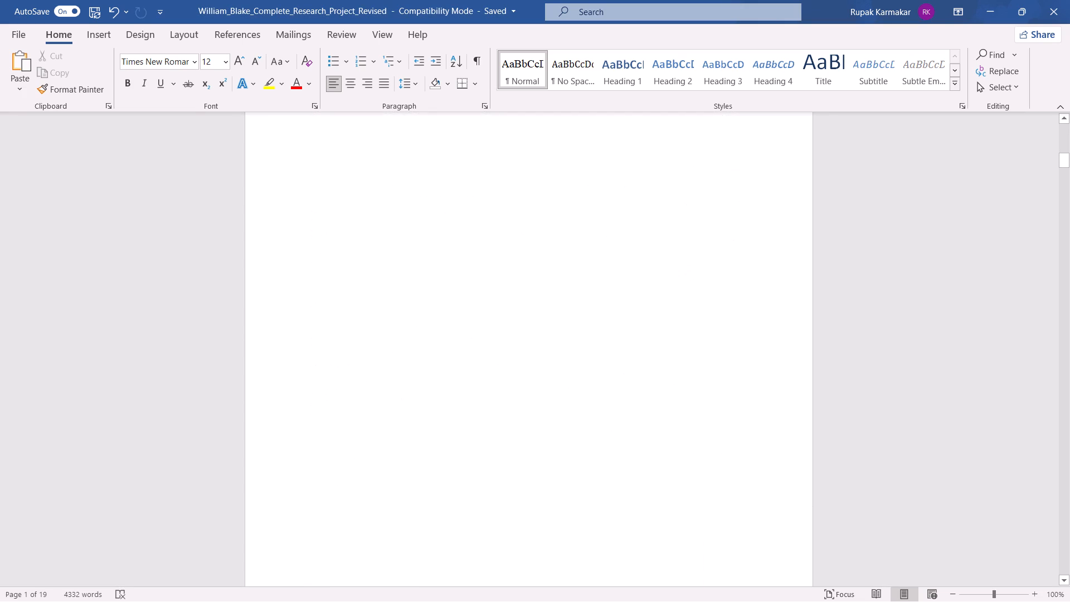
pyautogui.scroll(-3, 395, 368)
pyautogui.scroll(1, 395, 368)
pyautogui.scroll(-6, 395, 368)
pyautogui.scroll(4, 395, 368)
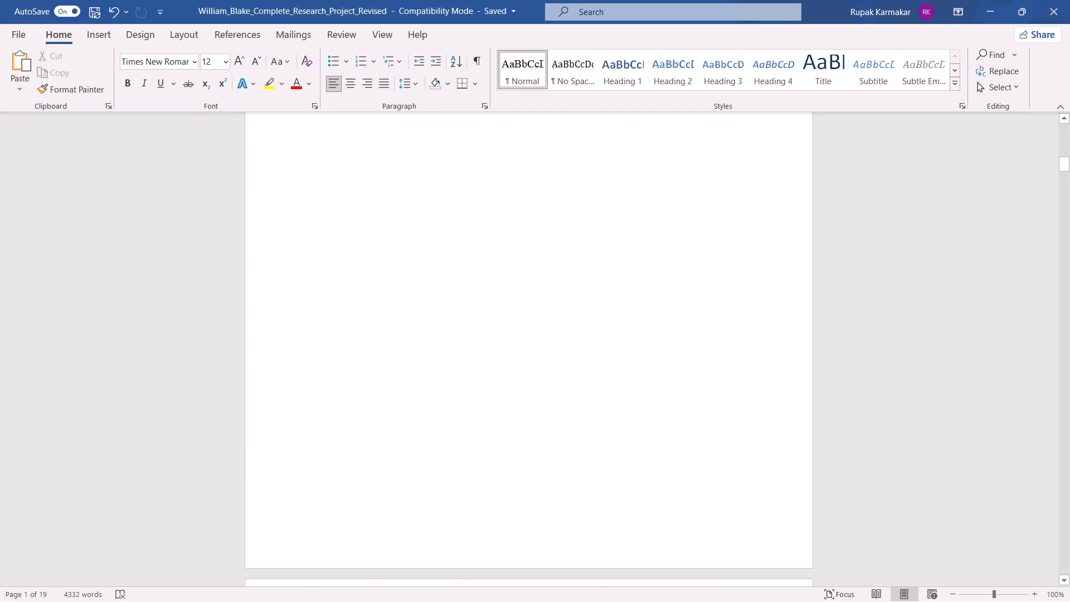
pyautogui.scroll(11, 395, 368)
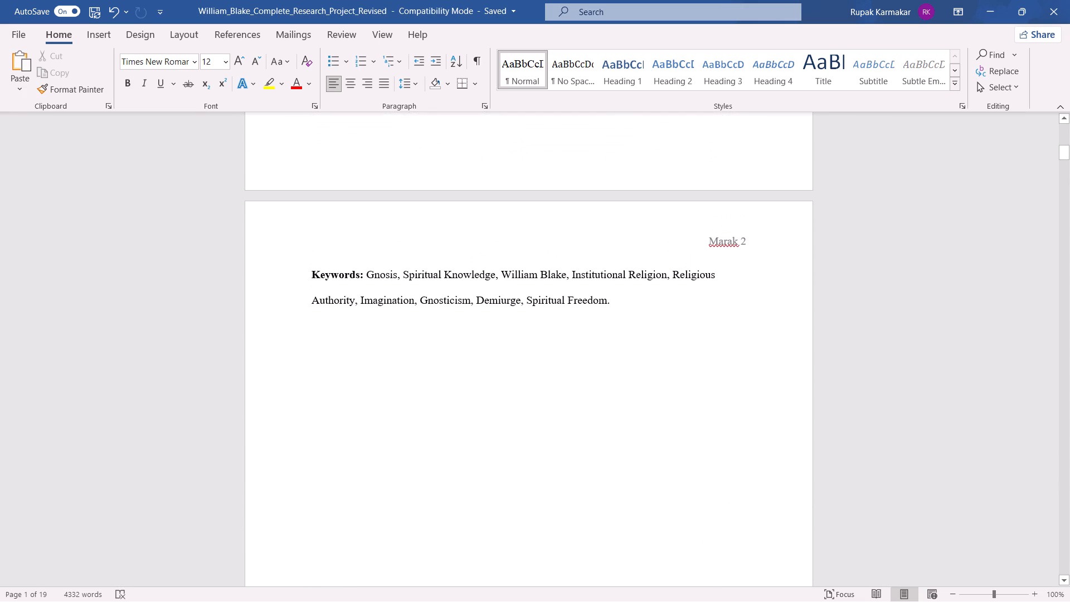
pyautogui.scroll(8, 397, 366)
pyautogui.scroll(-1, 397, 366)
pyautogui.scroll(2, 397, 366)
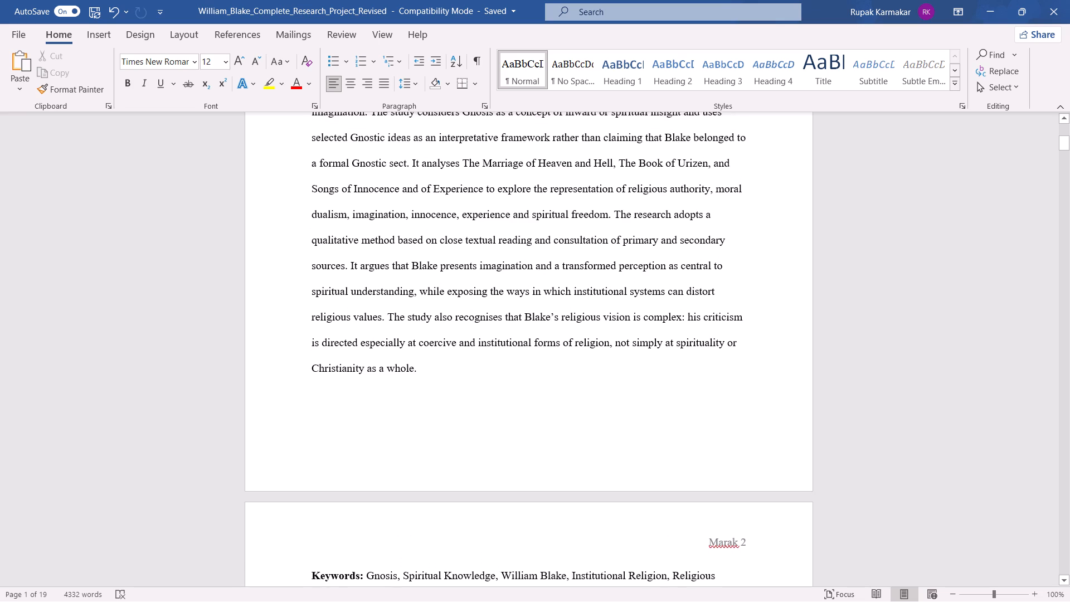
pyautogui.scroll(8, 397, 366)
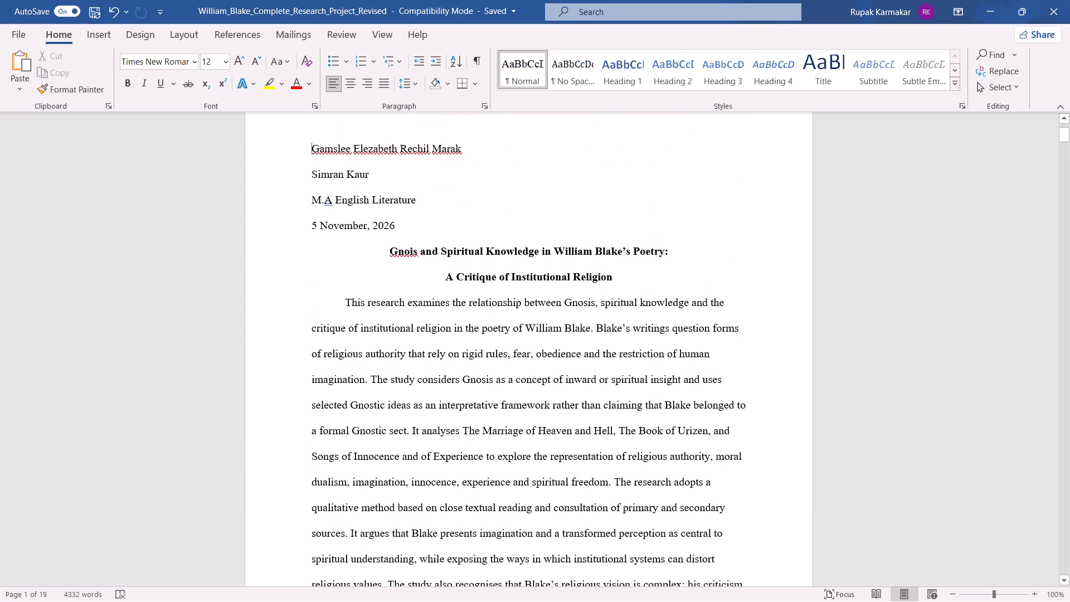
# Skim the body pages from the Introduction through section 5.4, and return to the title on page 1.
pyautogui.scroll(-2, 397, 365)
pyautogui.scroll(1, 397, 365)
pyautogui.scroll(-16, 397, 365)
pyautogui.scroll(1, 397, 366)
pyautogui.scroll(-9, 397, 366)
pyautogui.moveTo(1068, 164); pyautogui.dragTo(1068, 201)
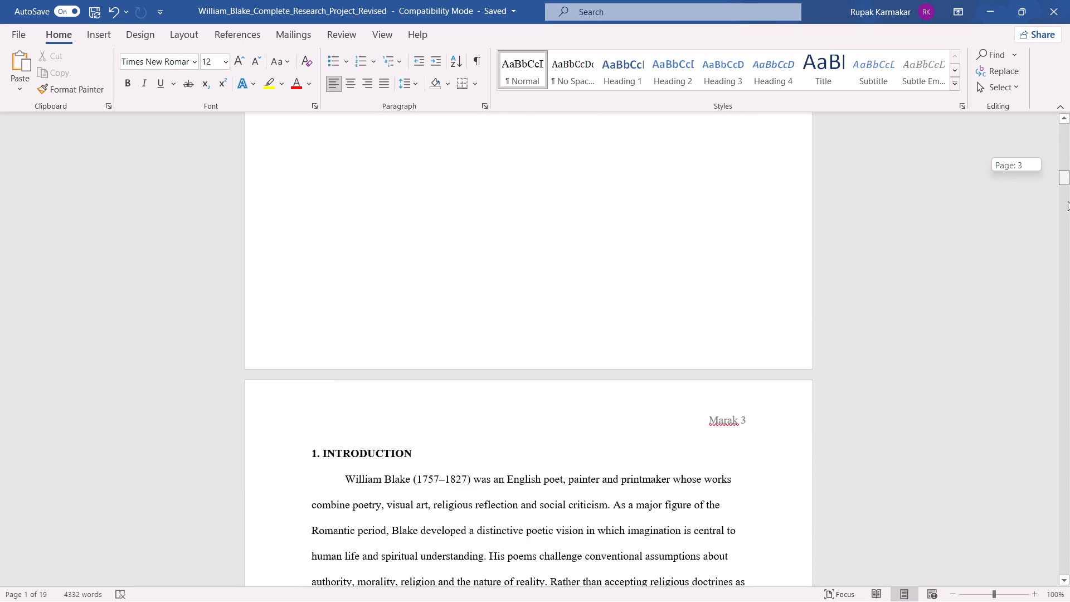
pyautogui.moveTo(1068, 201); pyautogui.dragTo(1069, 462)
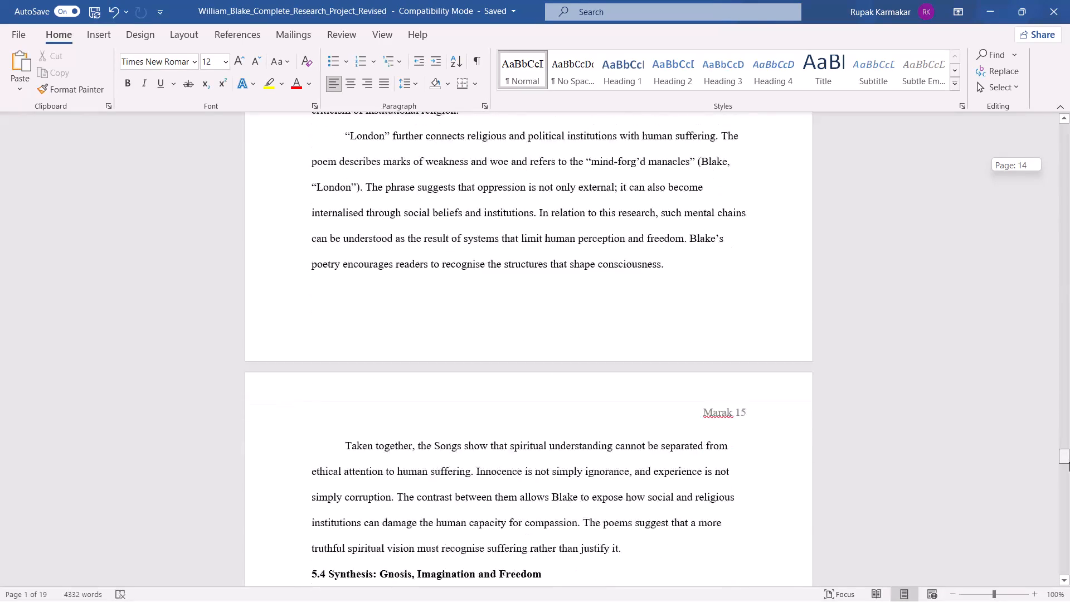
pyautogui.moveTo(1069, 462); pyautogui.dragTo(1068, 469)
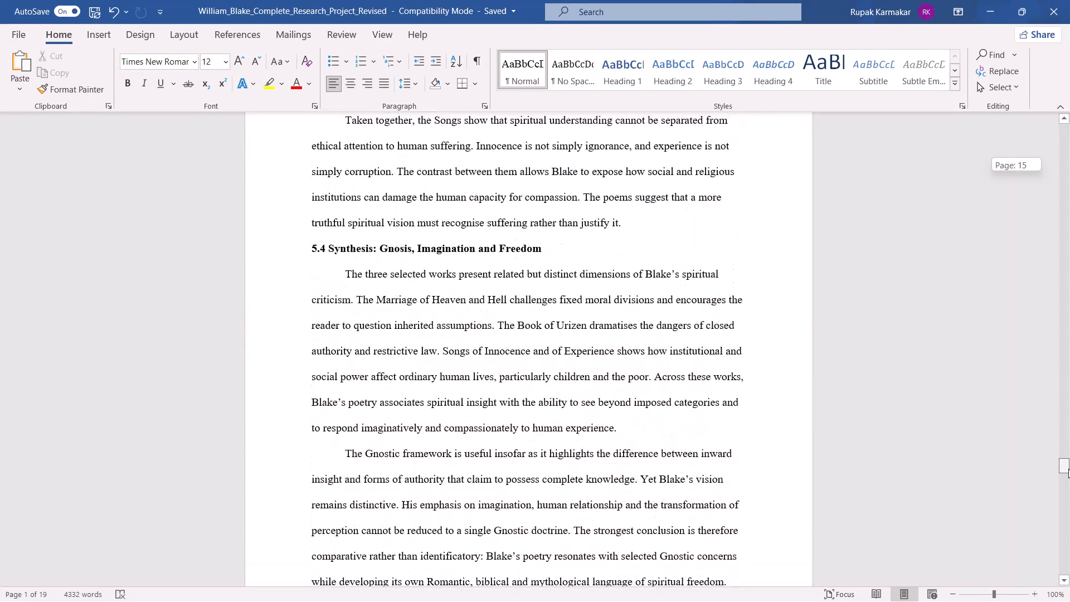
pyautogui.moveTo(1068, 469); pyautogui.dragTo(1048, 153)
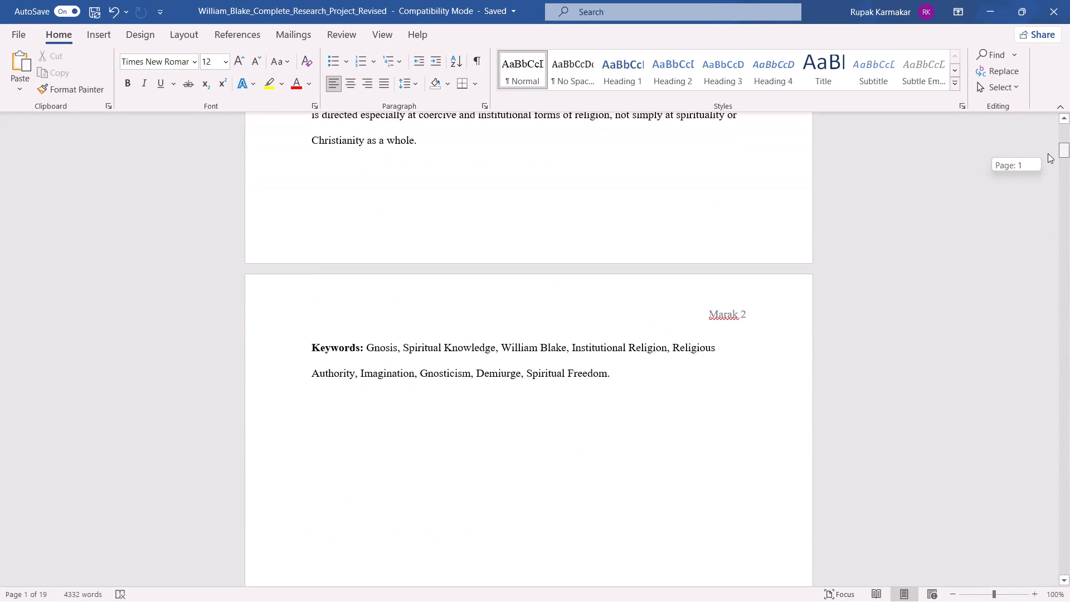
pyautogui.moveTo(1048, 153); pyautogui.dragTo(1048, 141)
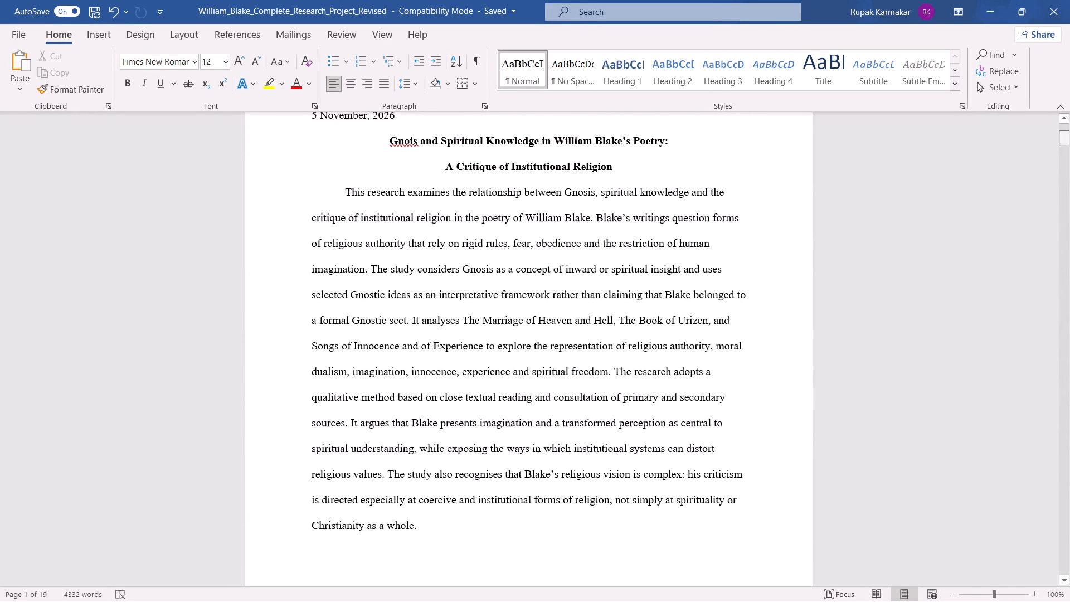
# Correct the misspelled first word of the page 1 title to "Gnosis".
pyautogui.scroll(1, 425, 175)
pyautogui.click(408, 172)
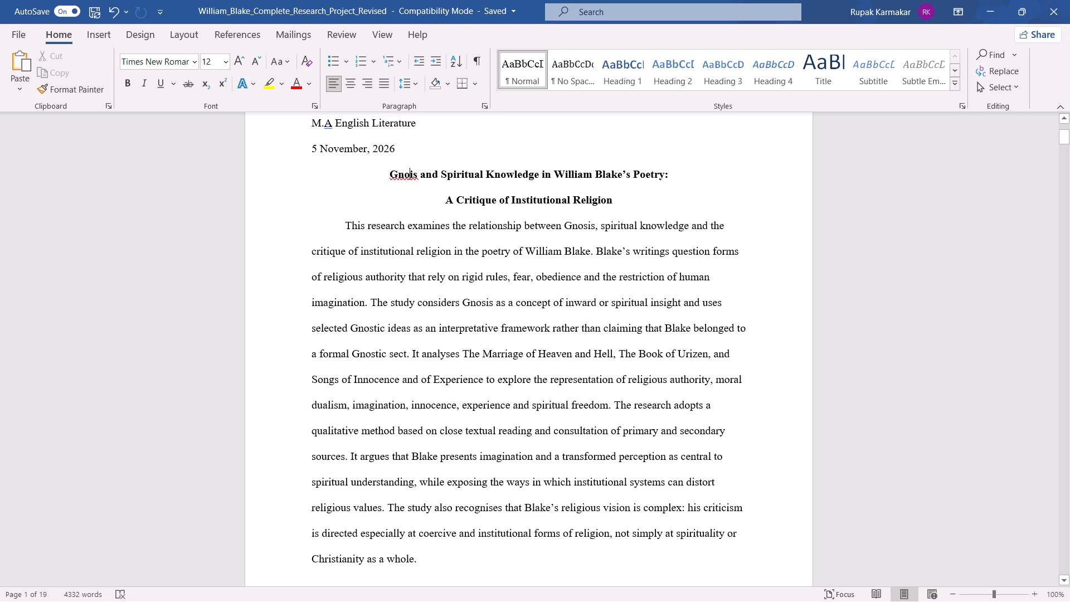
pyautogui.press('s')
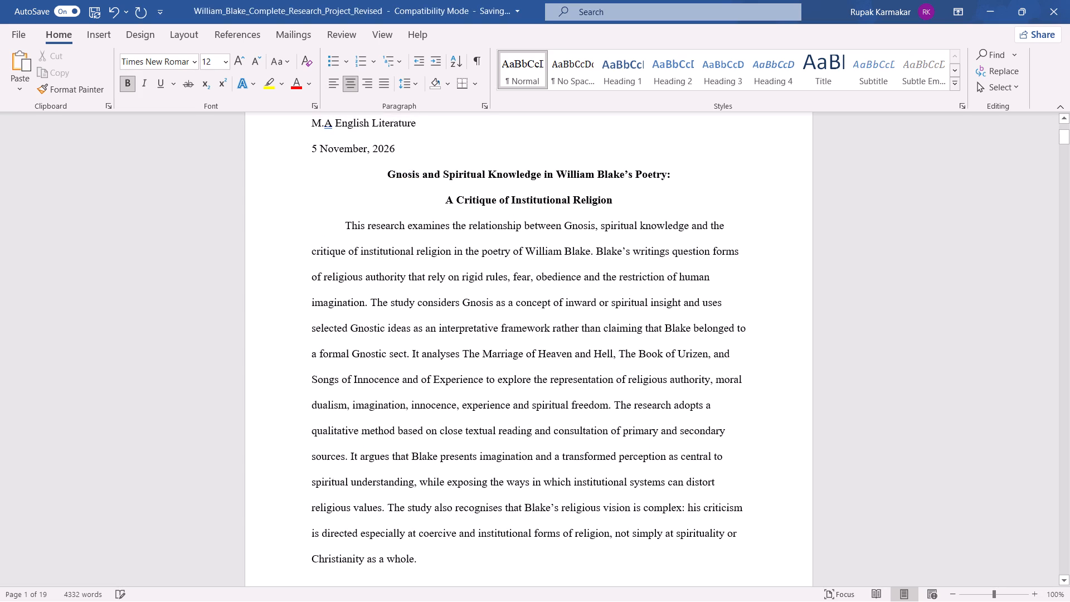
# Indent the second line of the last Works Cited entry, Ryan's "Blake and Religion", by one tab.
pyautogui.scroll(-2, 821, 269)
pyautogui.moveTo(1068, 137); pyautogui.dragTo(1066, 238)
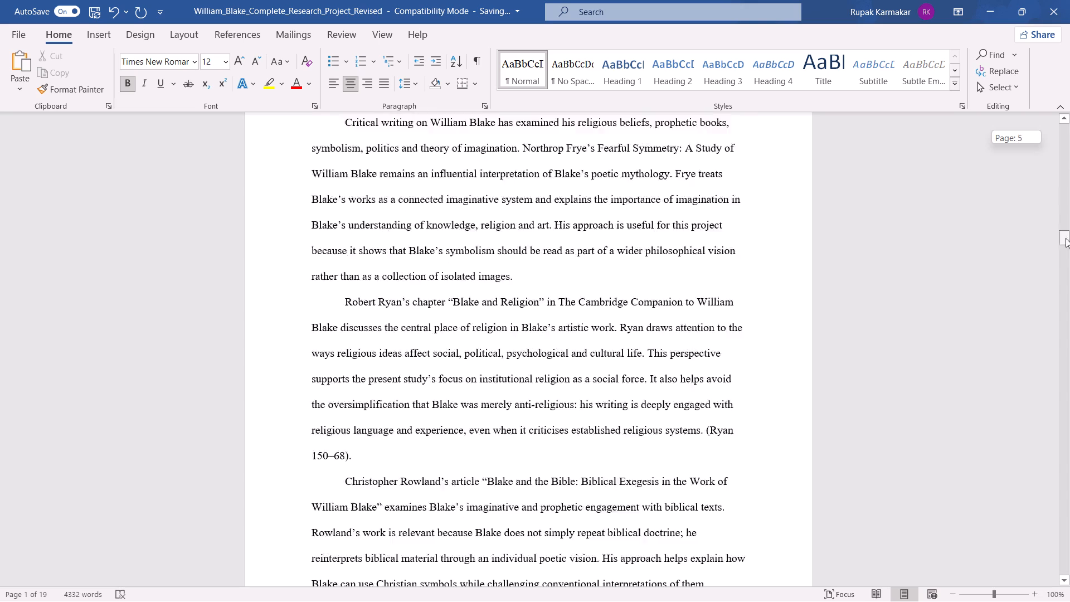
pyautogui.moveTo(1066, 238); pyautogui.dragTo(1063, 371)
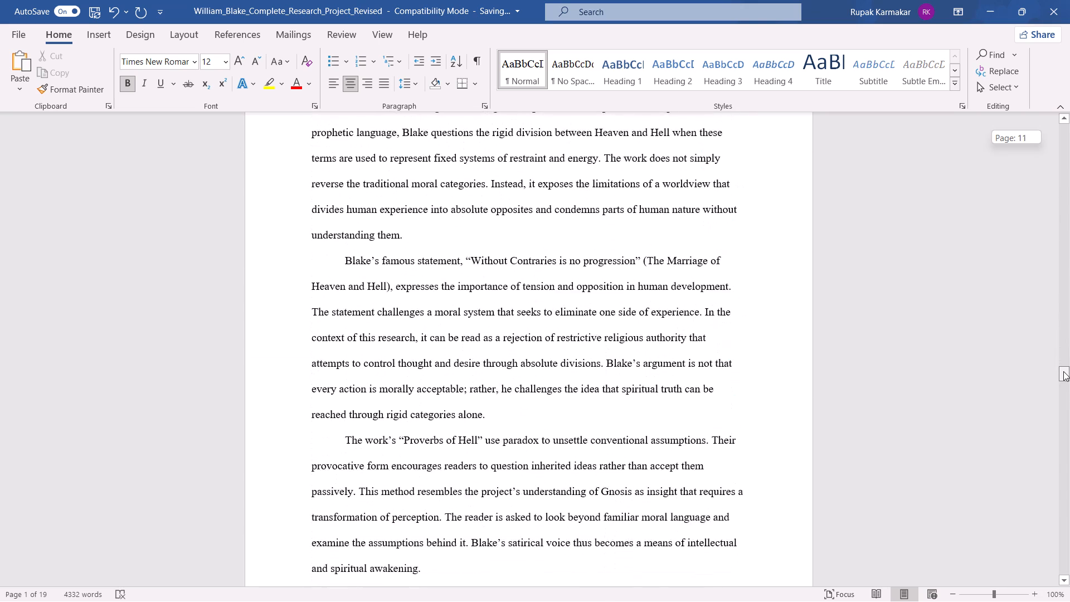
pyautogui.moveTo(1063, 371); pyautogui.dragTo(1069, 450)
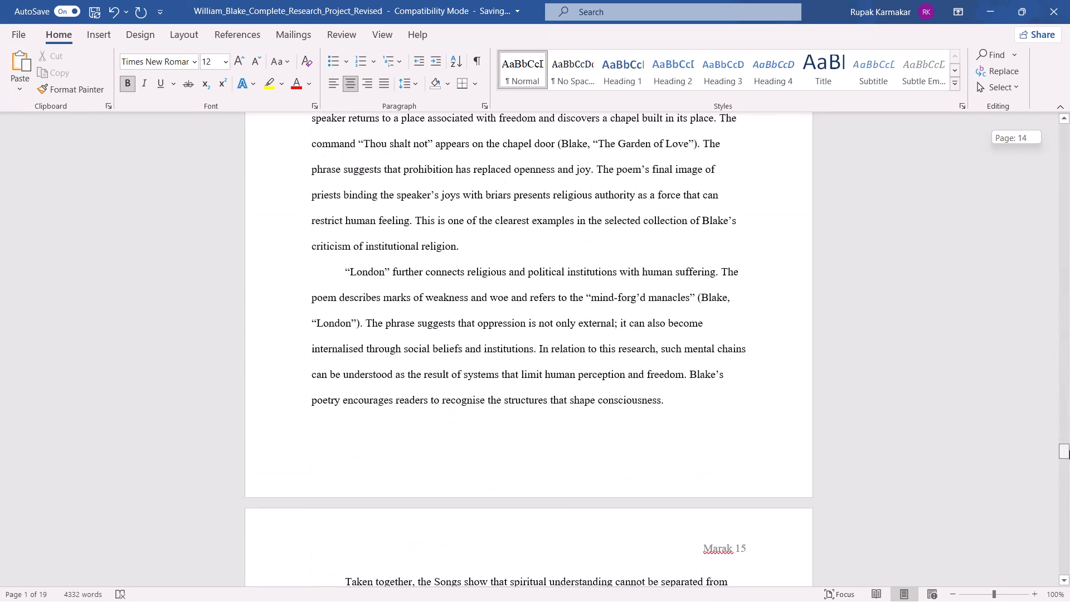
pyautogui.moveTo(1069, 450); pyautogui.dragTo(1069, 501)
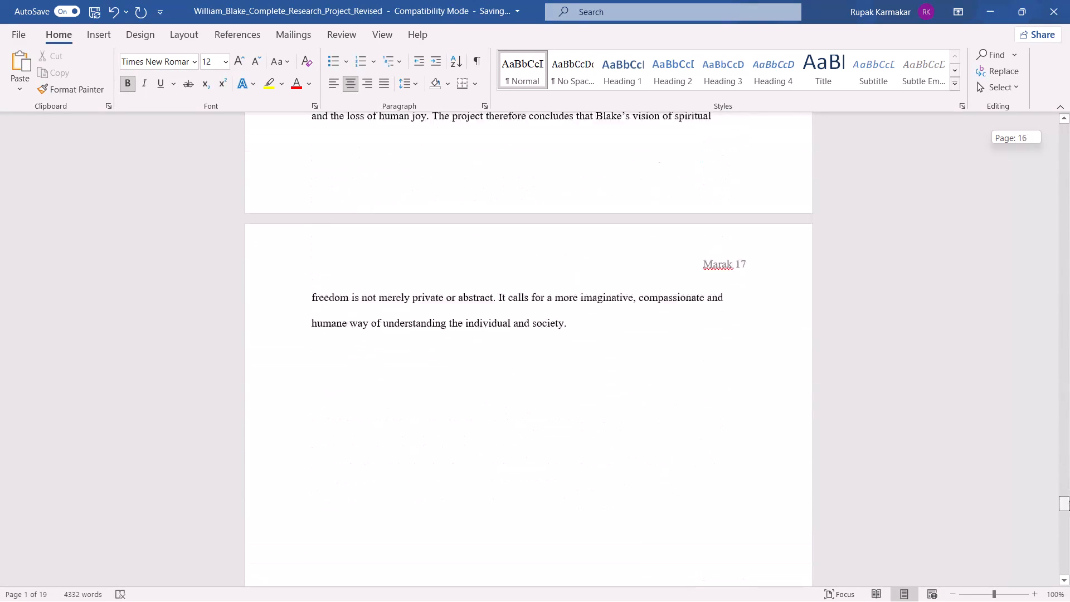
pyautogui.moveTo(1069, 501); pyautogui.dragTo(1069, 458)
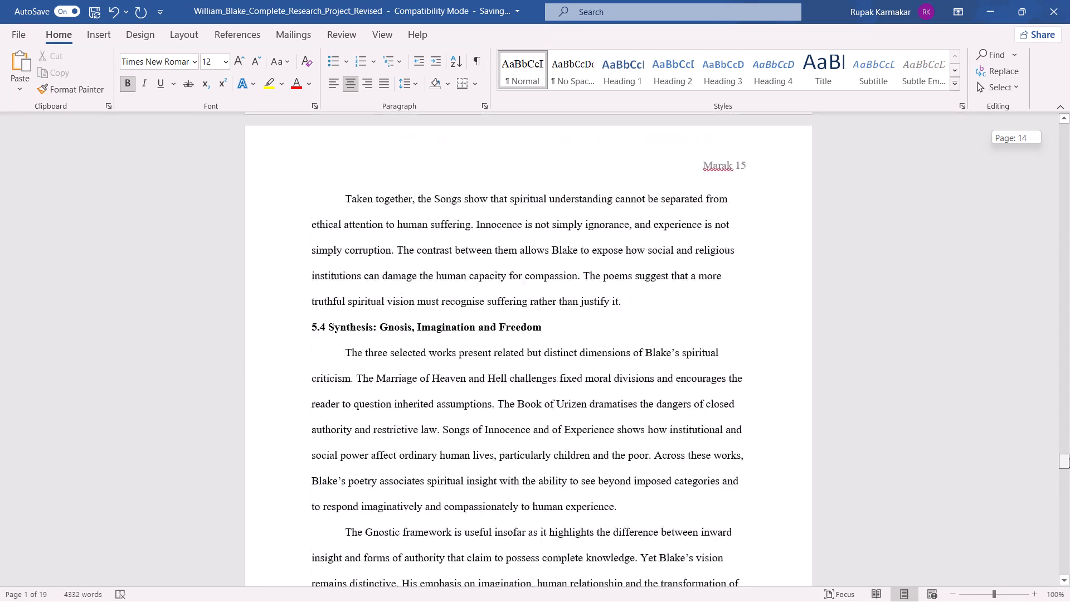
pyautogui.moveTo(1069, 458); pyautogui.dragTo(1066, 431)
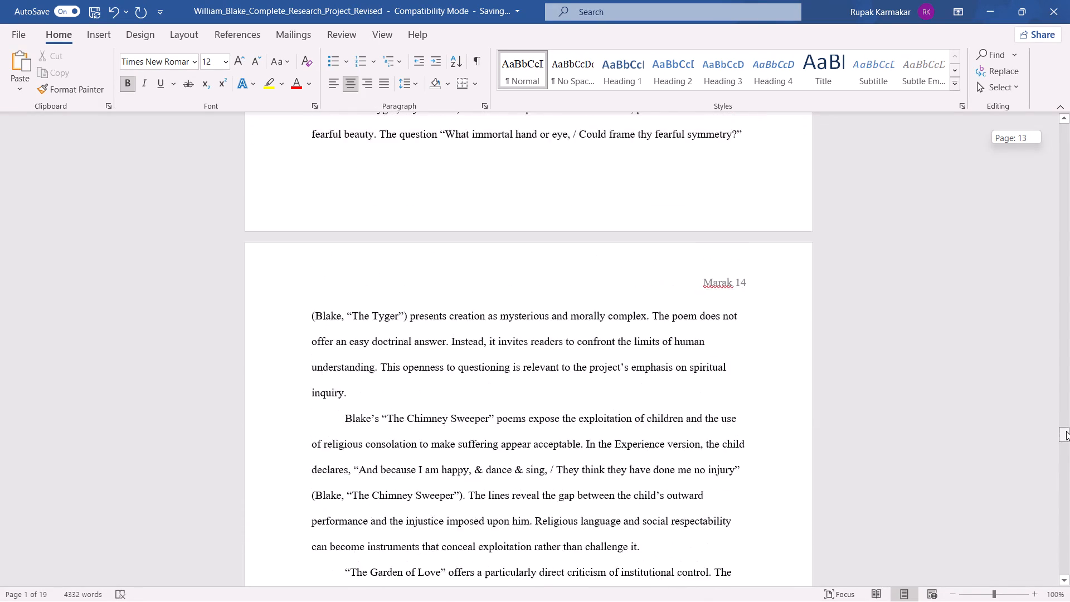
pyautogui.moveTo(1066, 431); pyautogui.dragTo(1069, 512)
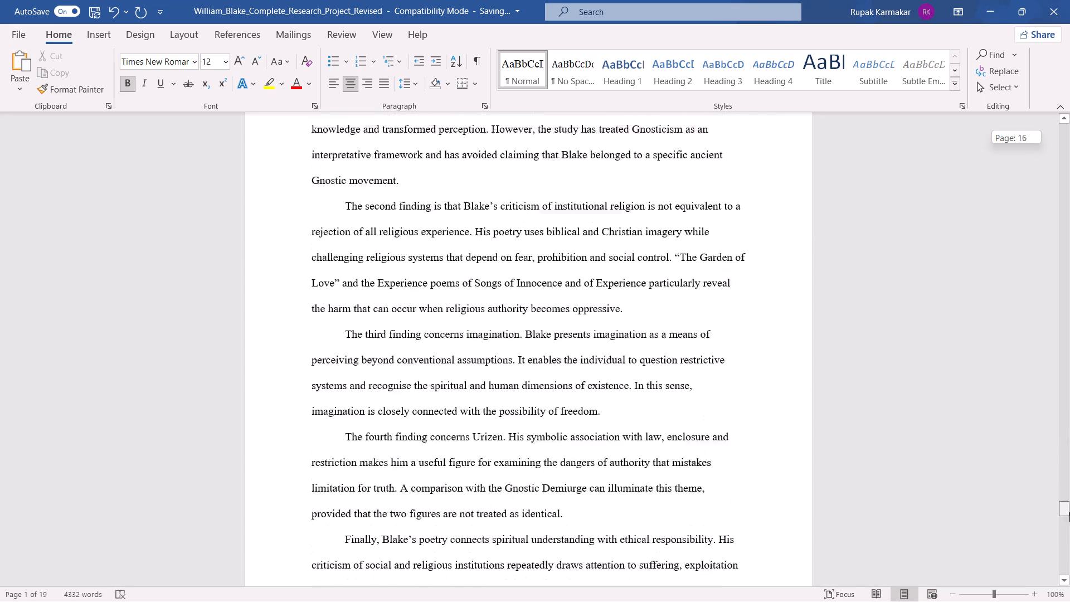
pyautogui.moveTo(1069, 512); pyautogui.dragTo(1069, 533)
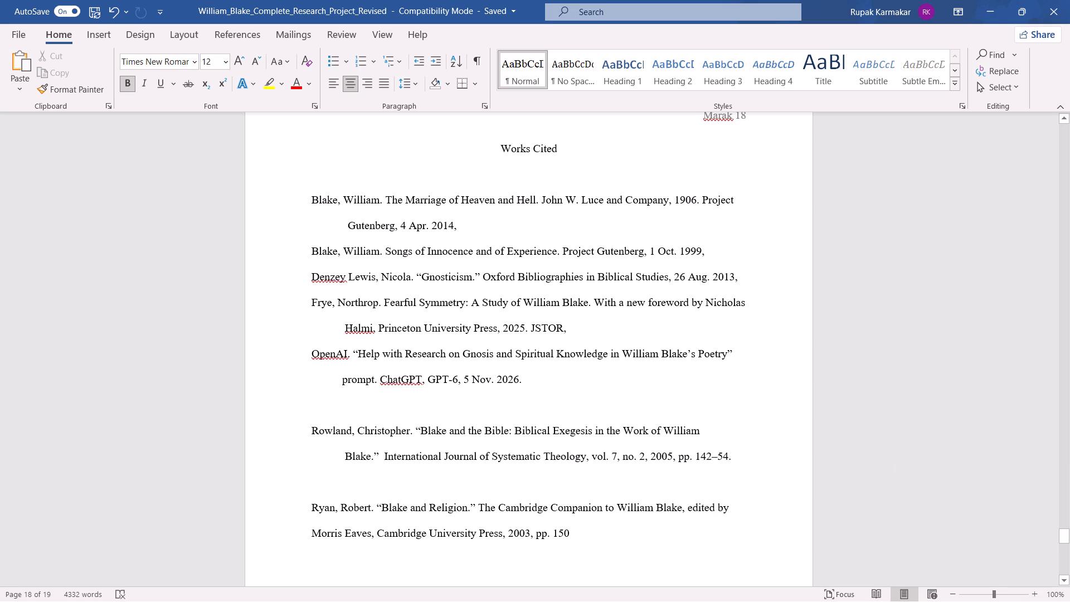
pyautogui.click(312, 536)
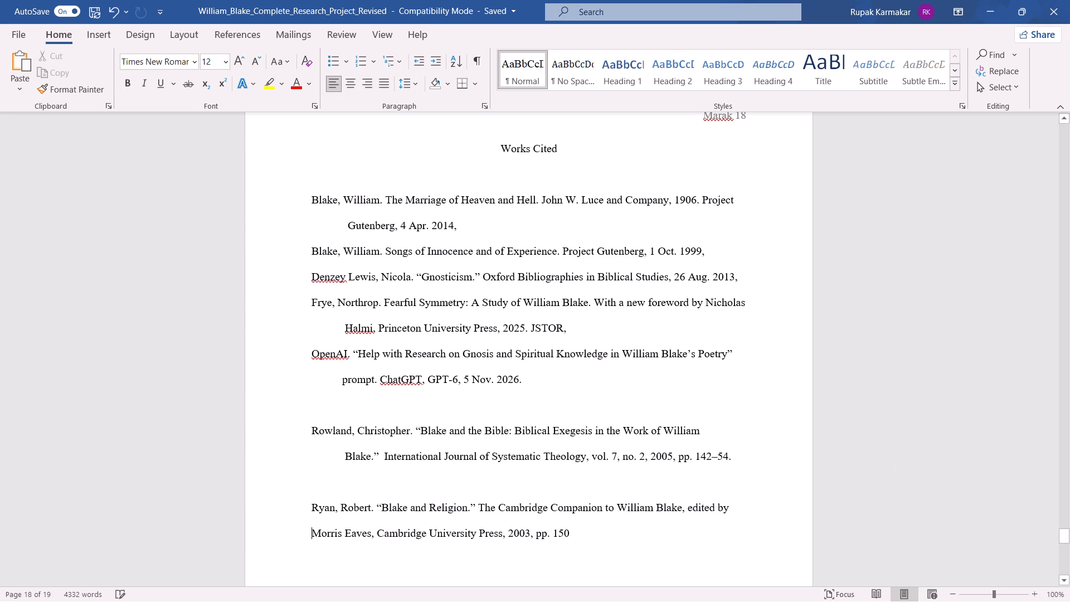
pyautogui.press('Tab')
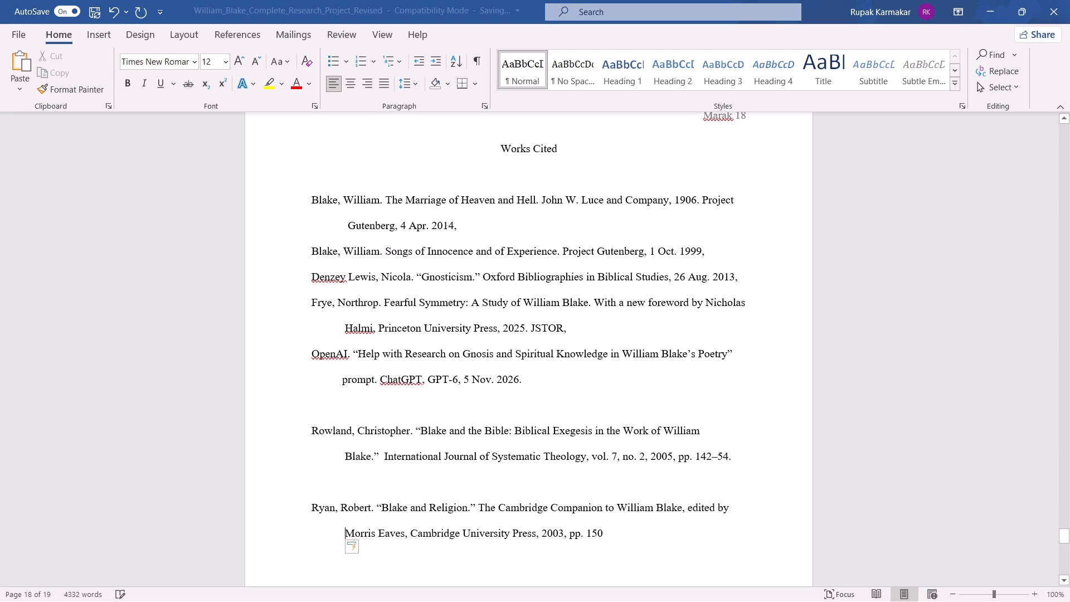
# Examine the Works Cited page and the end of the conclusion across pages 16 and 17.
pyautogui.scroll(-3, 390, 439)
pyautogui.scroll(6, 388, 435)
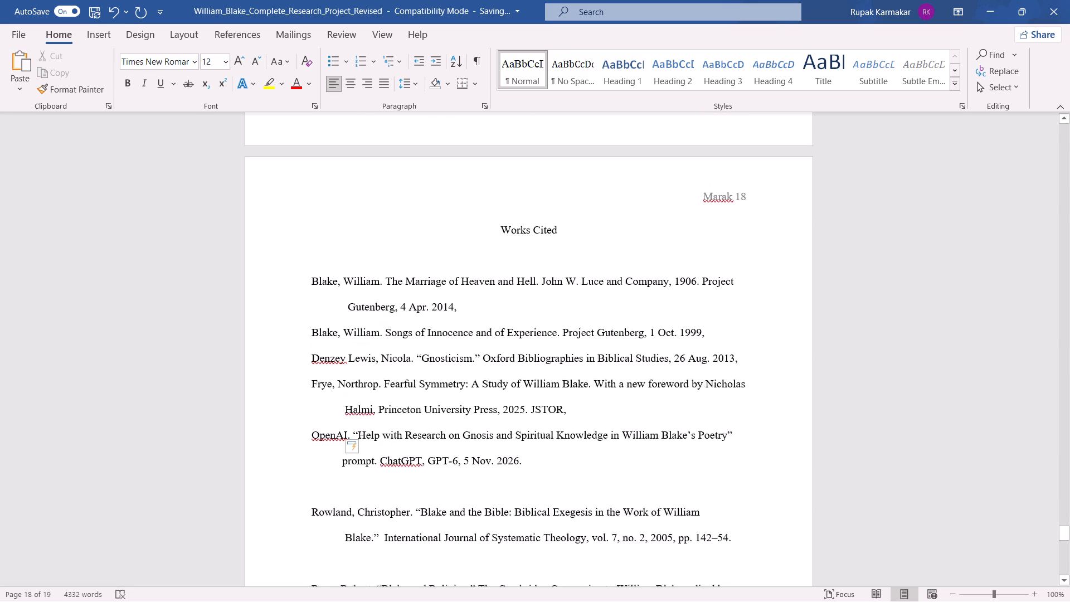
pyautogui.scroll(6, 388, 435)
pyautogui.scroll(-7, 388, 435)
pyautogui.scroll(1, 388, 435)
pyautogui.scroll(-2, 388, 435)
pyautogui.scroll(2, 388, 435)
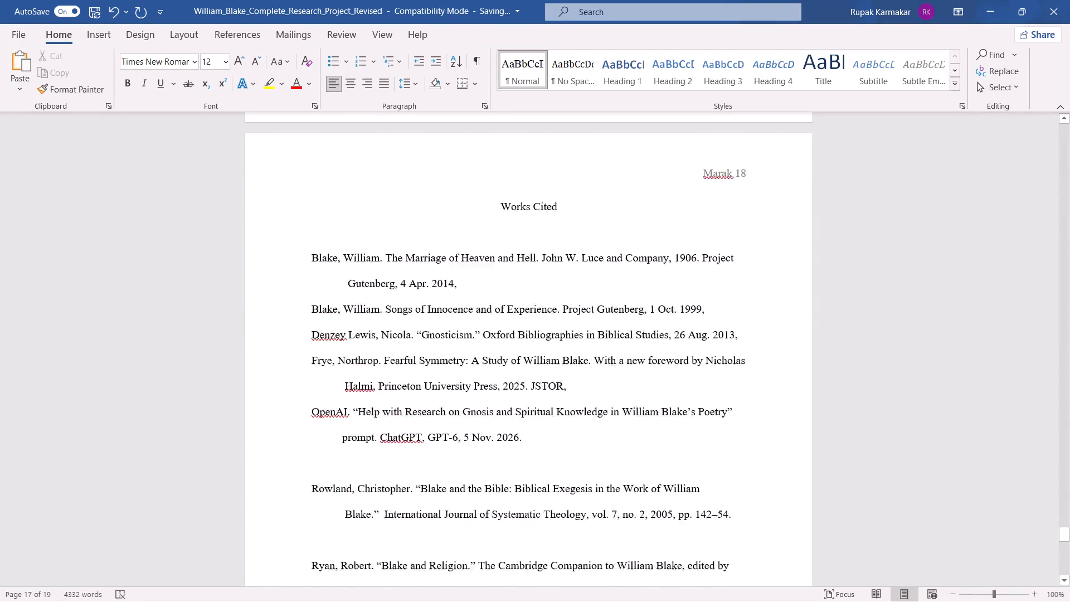
pyautogui.scroll(2, 388, 435)
pyautogui.scroll(7, 483, 316)
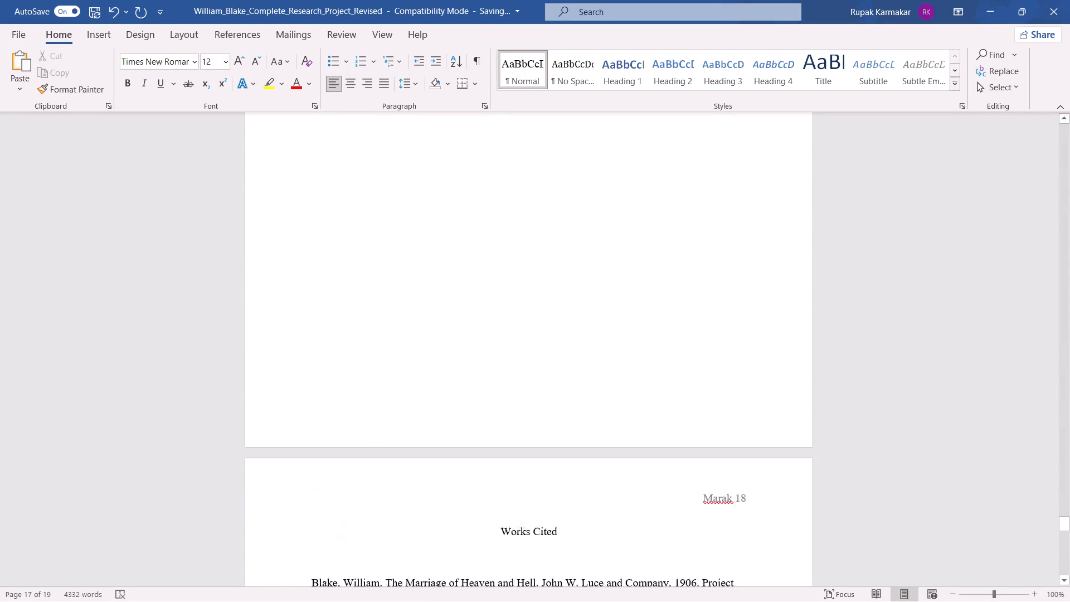
pyautogui.scroll(16, 483, 316)
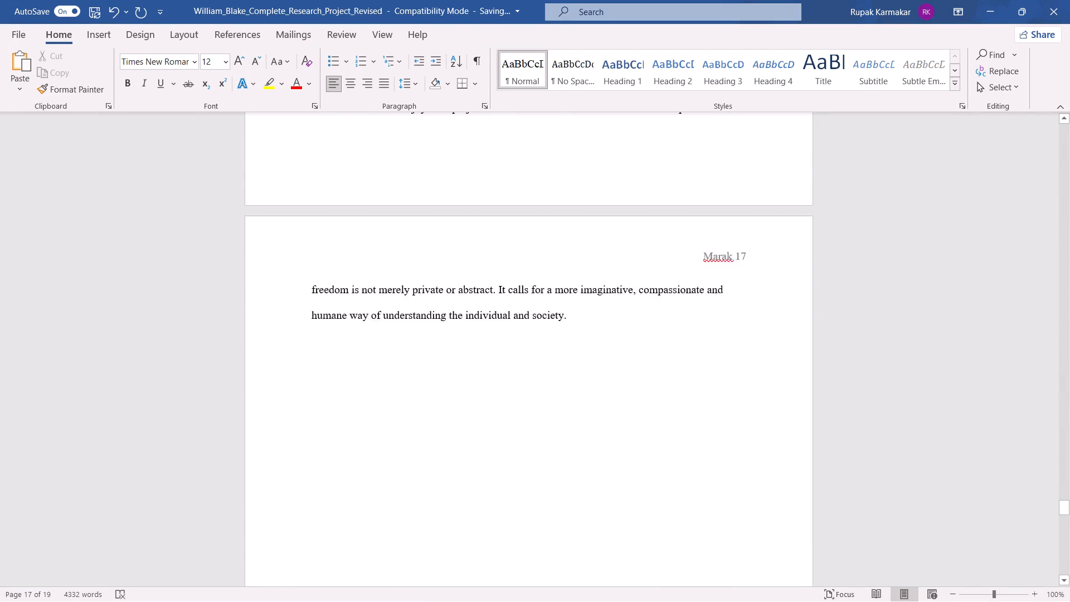
pyautogui.scroll(-2, 483, 316)
pyautogui.scroll(4, 483, 316)
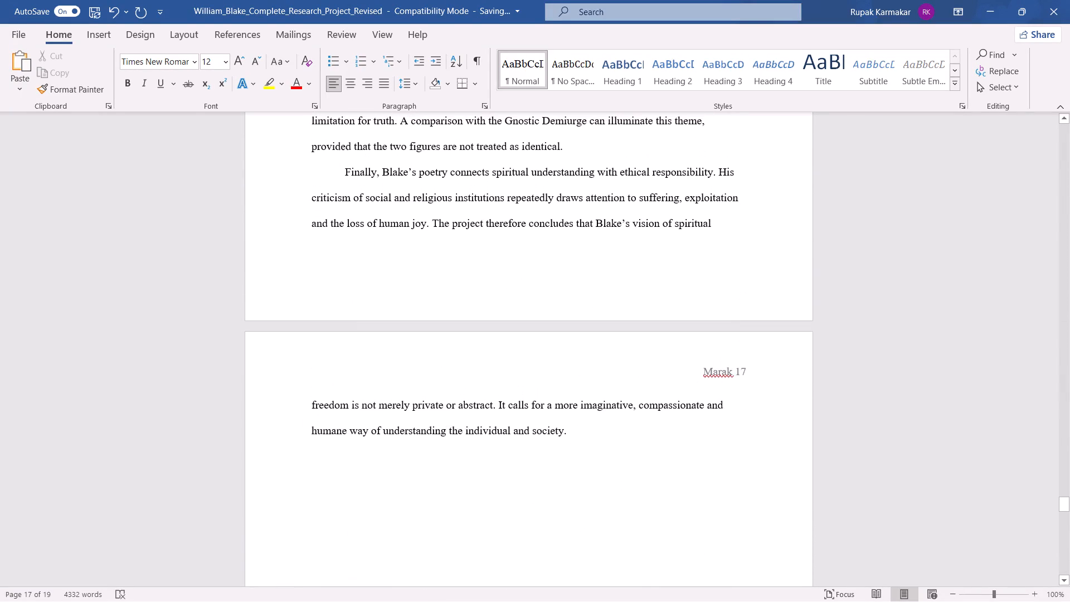
# Review the closing pages from page 17 through Works Cited to the "FINAL DETAILS TO COMPLETE BEFORE SUBMISSION" list on page 19.
pyautogui.scroll(-5, 483, 316)
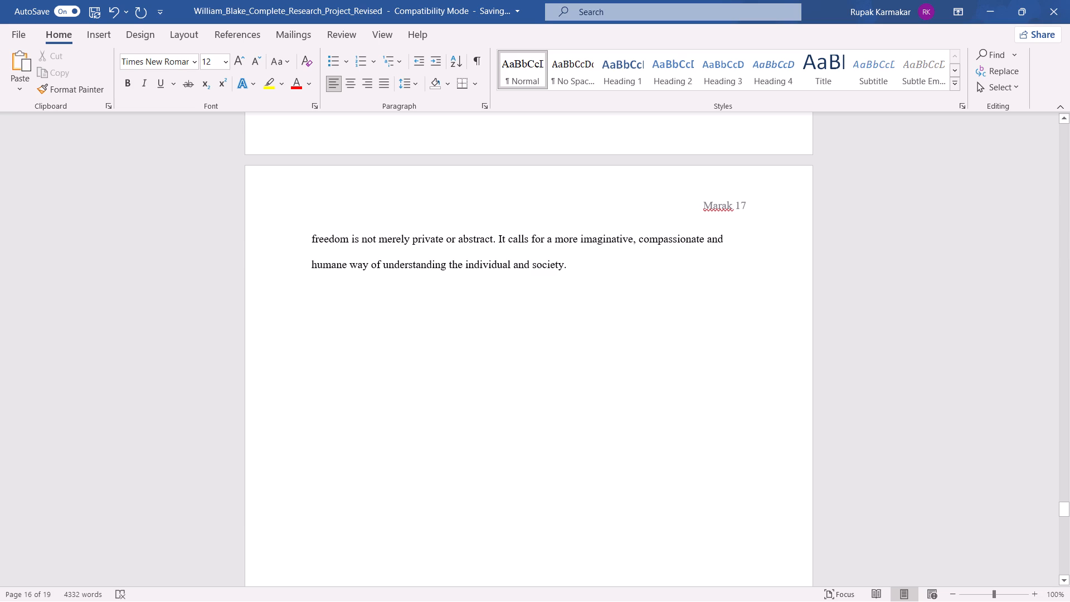
pyautogui.scroll(-7, 479, 316)
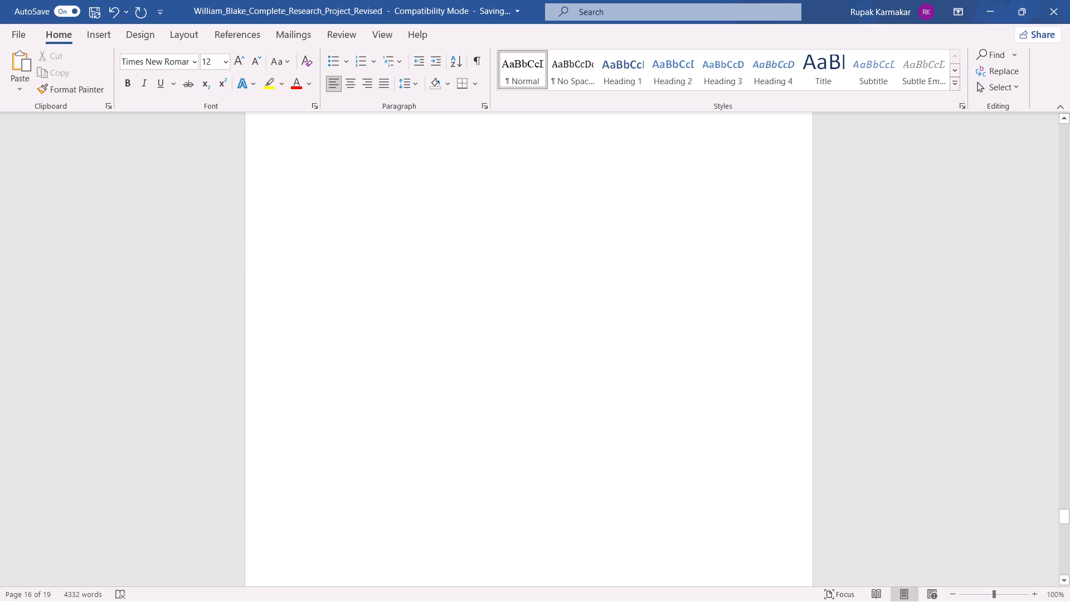
pyautogui.scroll(-6, 479, 322)
pyautogui.scroll(1, 479, 322)
pyautogui.scroll(-9, 479, 322)
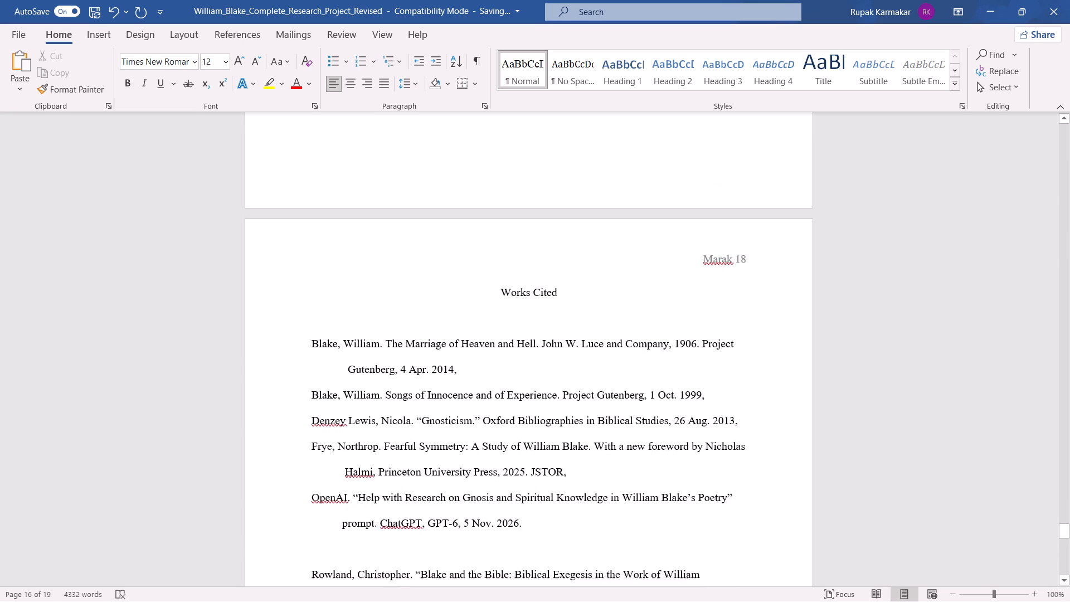
pyautogui.scroll(-7, 479, 322)
pyautogui.scroll(1, 479, 322)
pyautogui.scroll(-3, 479, 322)
pyautogui.scroll(1, 479, 322)
pyautogui.scroll(-12, 479, 322)
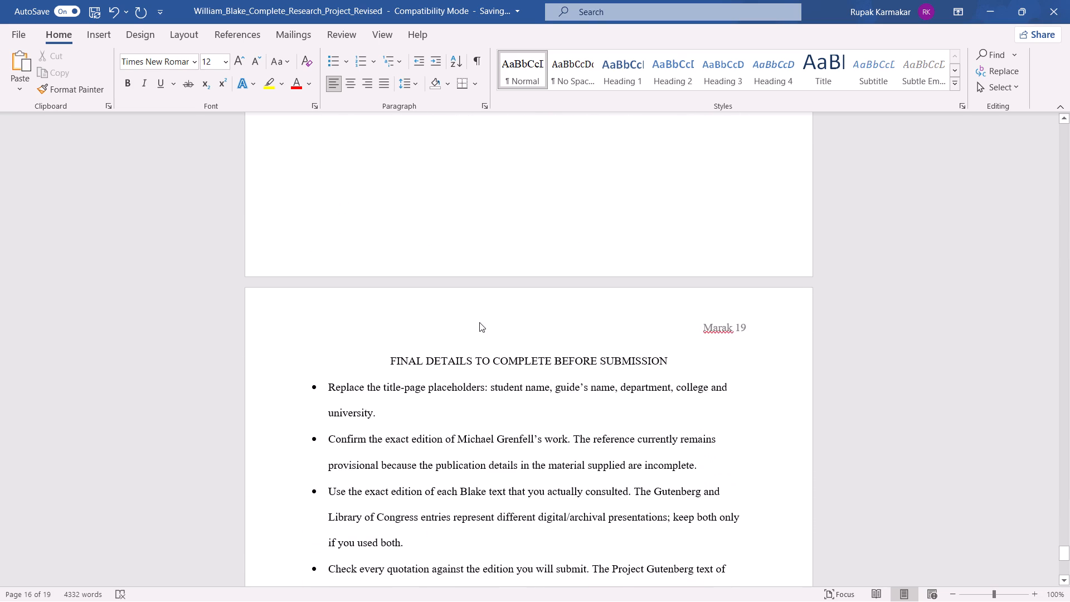
pyautogui.scroll(-5, 479, 322)
pyautogui.scroll(14, 479, 322)
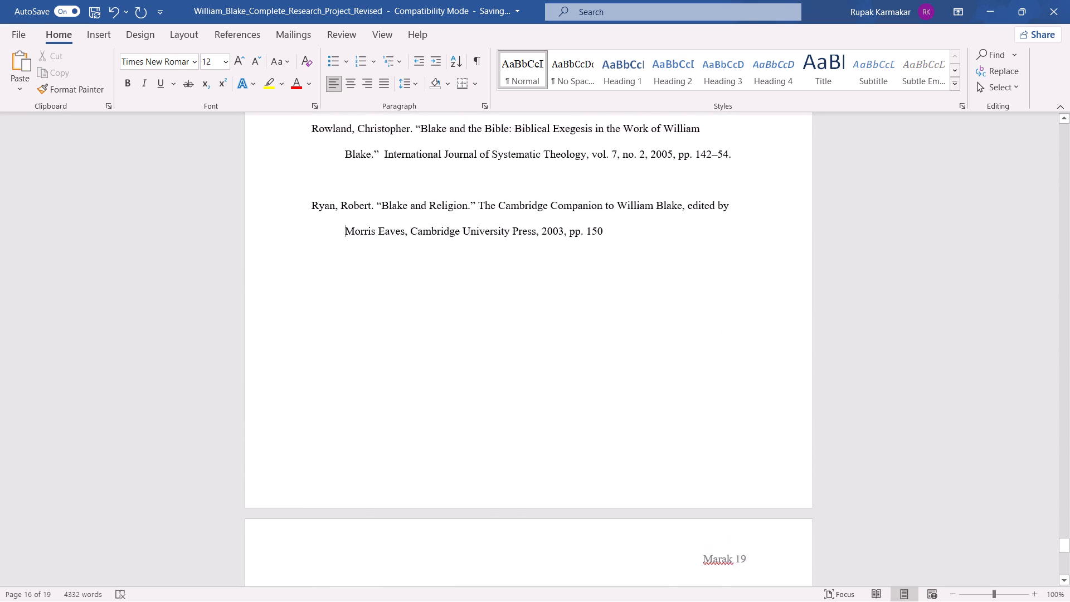
pyautogui.scroll(2, 479, 322)
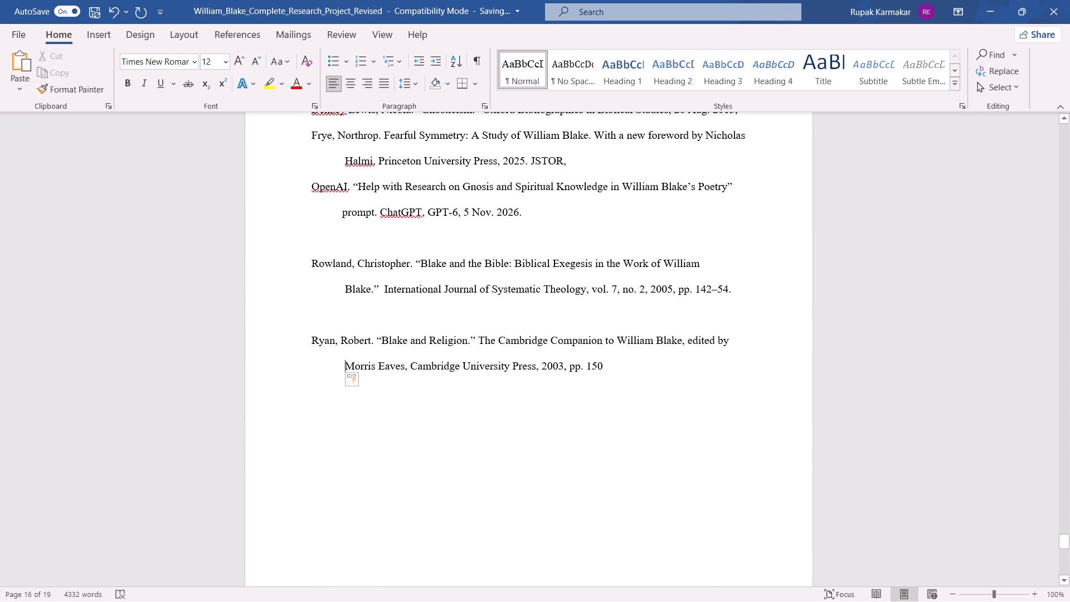
pyautogui.scroll(20, 475, 322)
pyautogui.scroll(3, 475, 322)
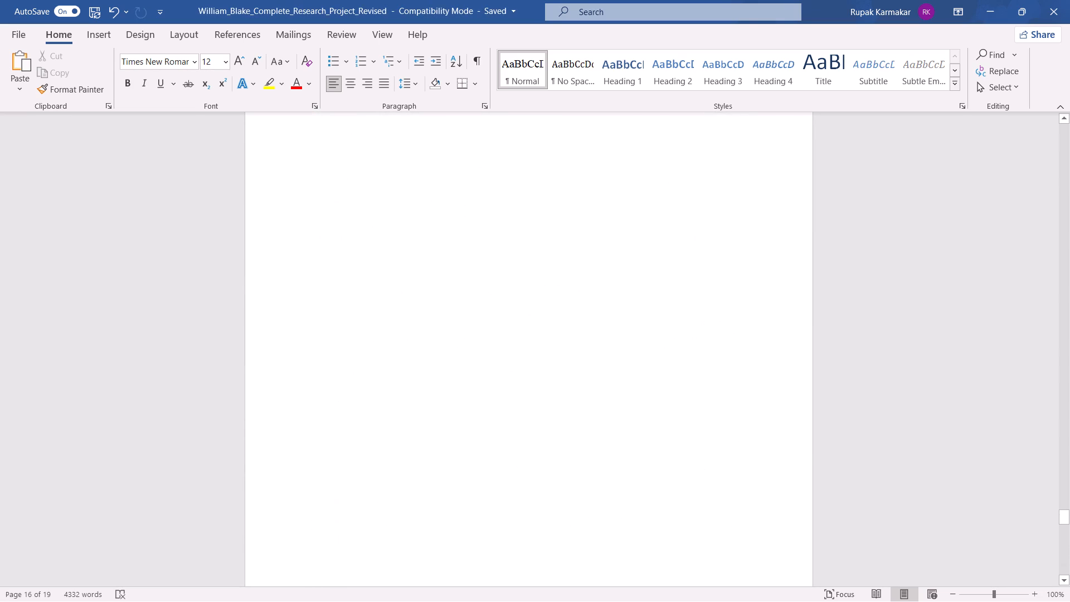
# Recheck the layout of the student details, title and abstract on page 1 and the Keywords page after it.
pyautogui.moveTo(1067, 511); pyautogui.dragTo(1056, 218)
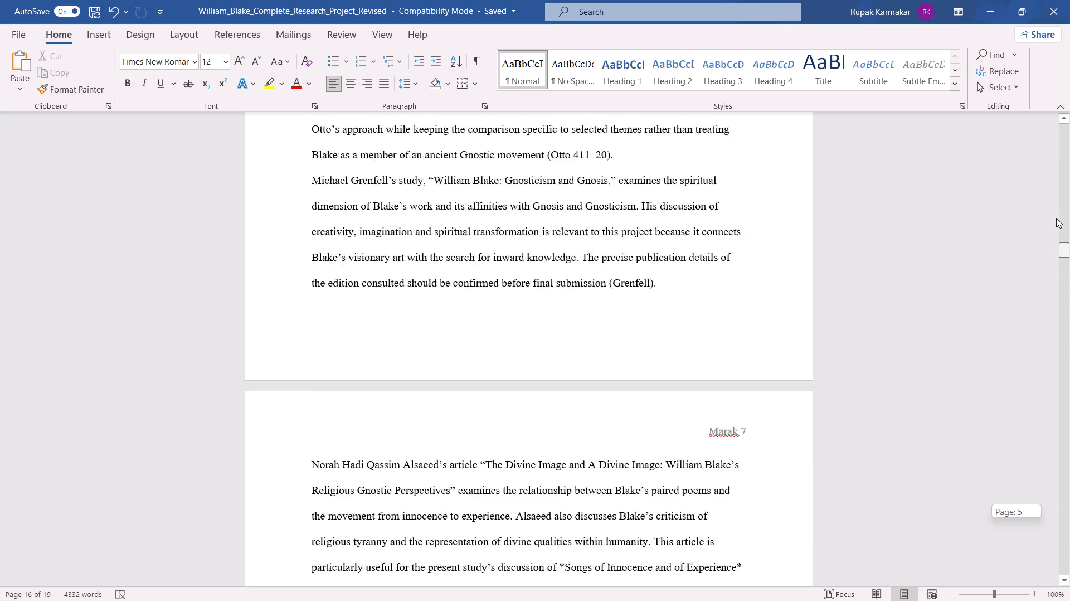
pyautogui.moveTo(1056, 218); pyautogui.dragTo(1056, 132)
pyautogui.scroll(2, 711, 304)
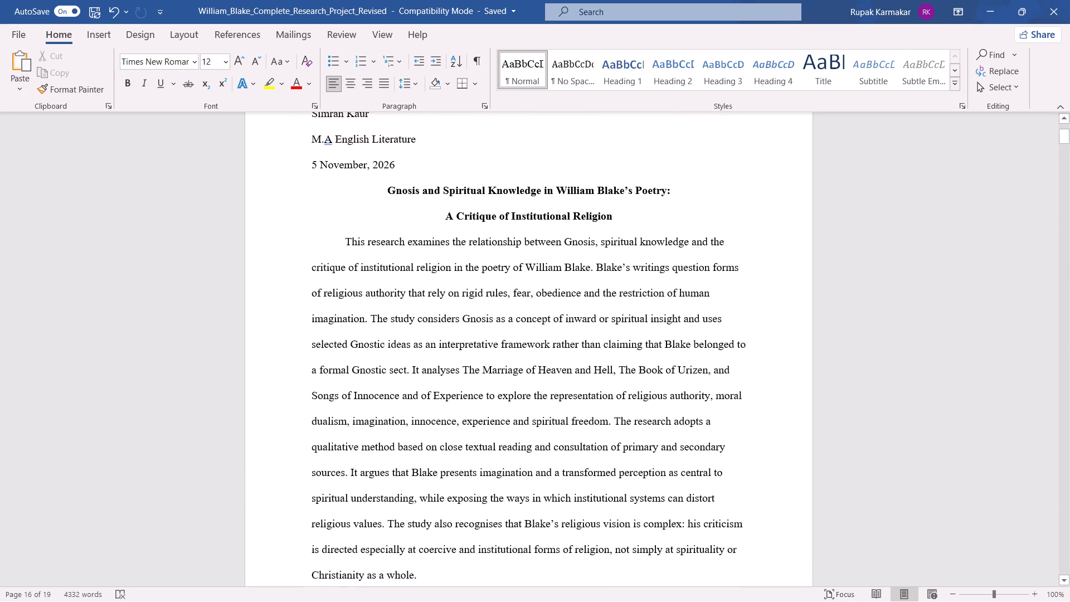
pyautogui.scroll(-6, 711, 304)
pyautogui.scroll(2, 711, 304)
pyautogui.scroll(-19, 711, 304)
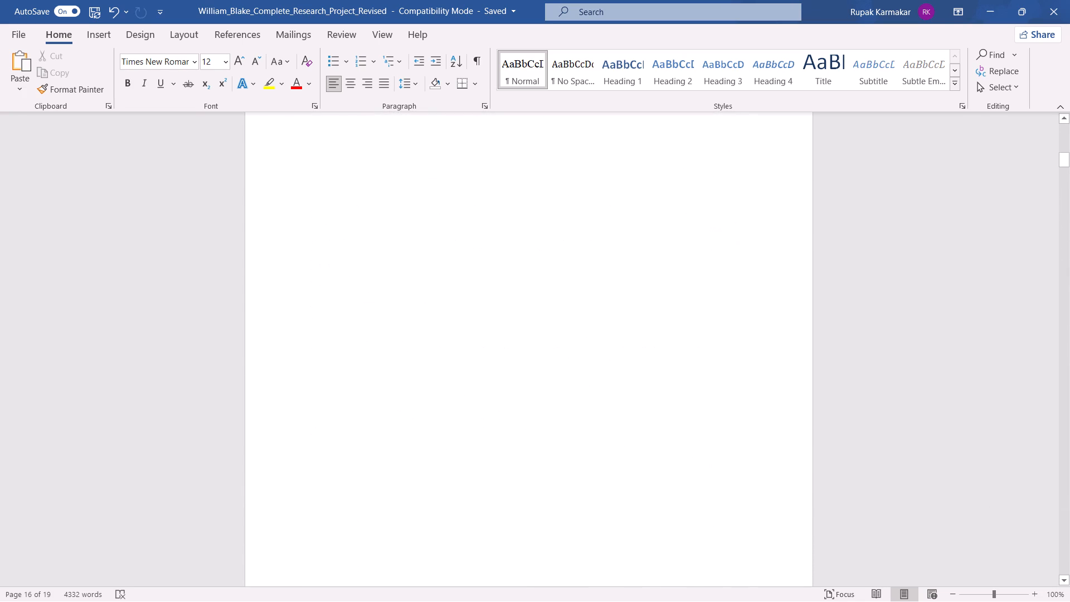
pyautogui.scroll(-9, 711, 304)
pyautogui.scroll(3, 711, 304)
pyautogui.scroll(-1, 711, 304)
pyautogui.scroll(16, 711, 304)
pyautogui.scroll(14, 711, 304)
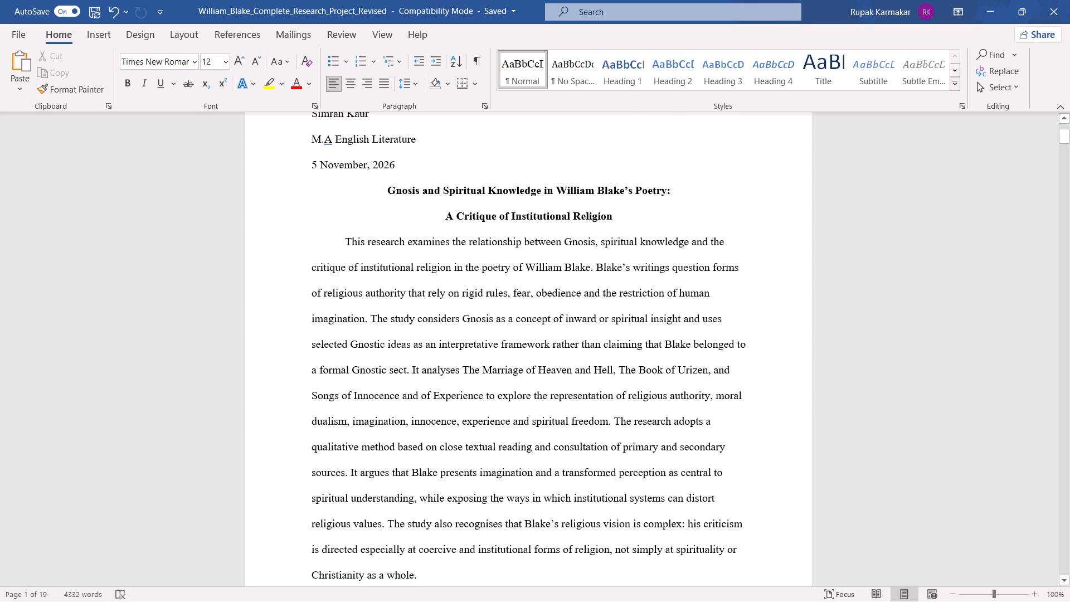
pyautogui.scroll(-3, 711, 304)
pyautogui.scroll(1, 711, 304)
pyautogui.scroll(-1, 711, 304)
pyautogui.scroll(6, 711, 304)
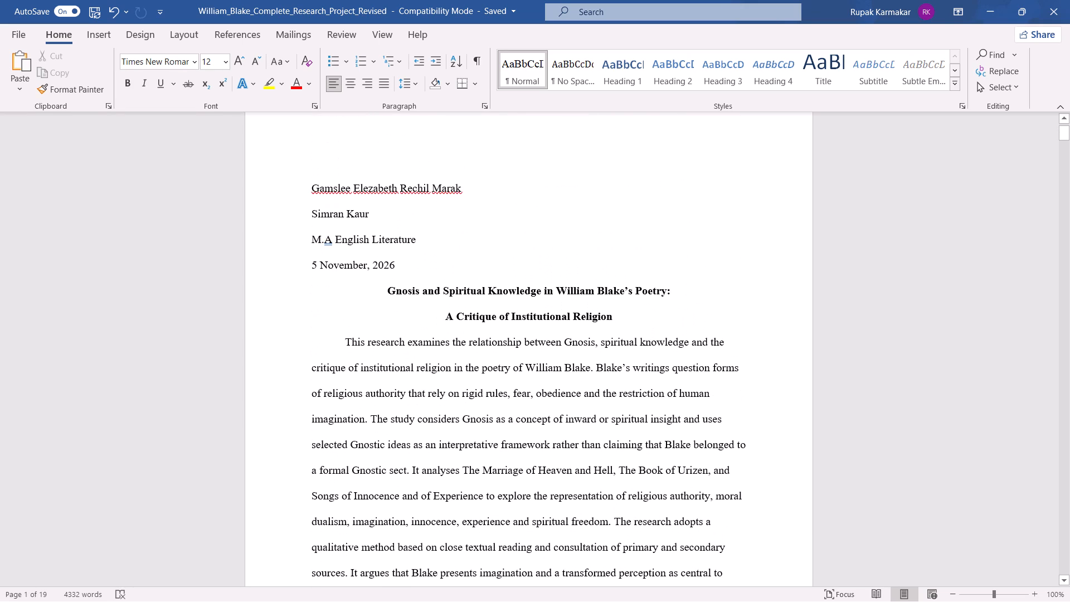
pyautogui.scroll(-7, 711, 304)
pyautogui.scroll(1, 711, 304)
pyautogui.scroll(-5, 711, 304)
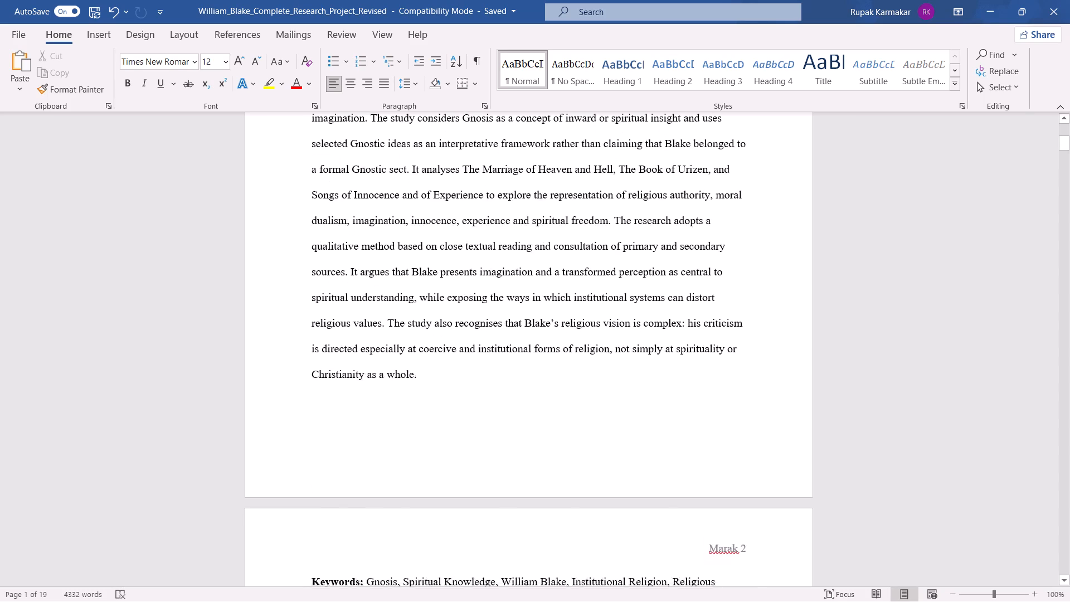
# Examine the page flow from the end of the abstract through the Keywords page to the "1. INTRODUCTION" heading on page 3.
pyautogui.scroll(-2, 711, 304)
pyautogui.scroll(1, 711, 304)
pyautogui.scroll(-15, 711, 304)
pyautogui.scroll(1, 711, 304)
pyautogui.scroll(-6, 711, 304)
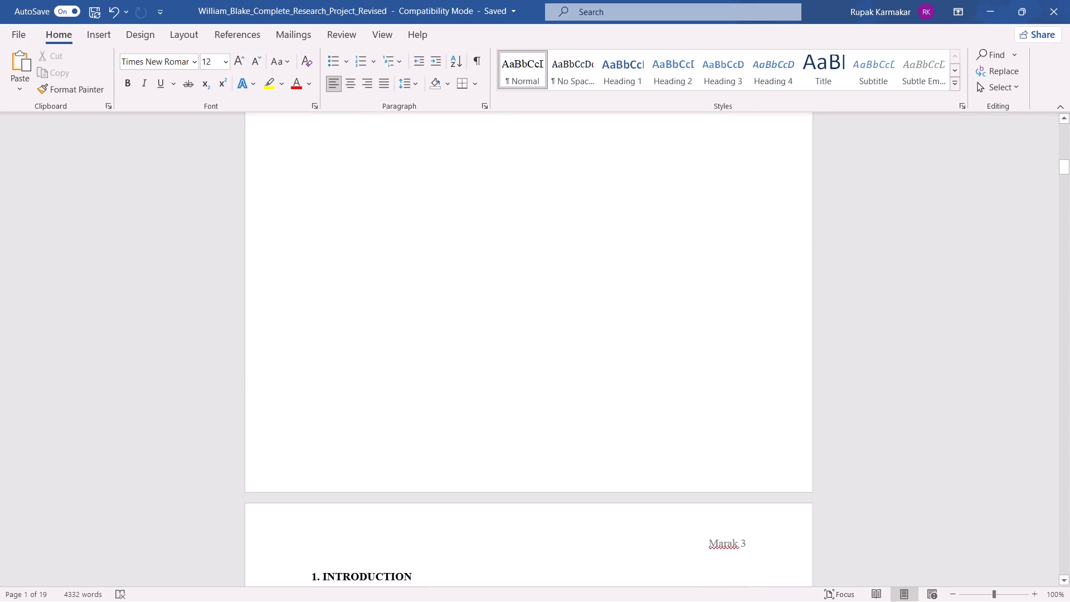
pyautogui.scroll(-6, 711, 304)
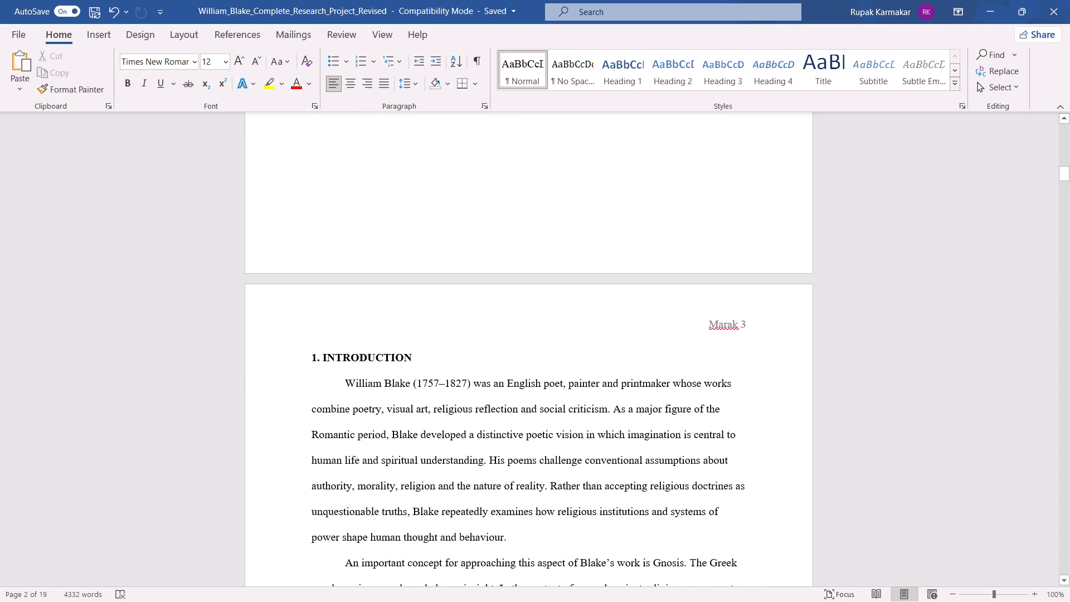
pyautogui.click(414, 356)
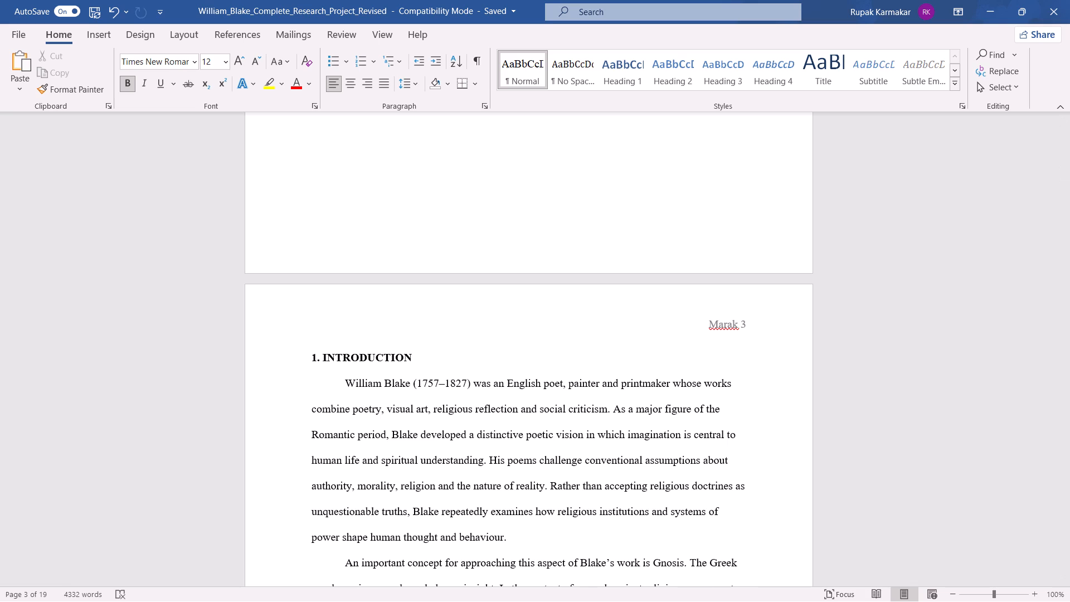
pyautogui.scroll(10, 414, 361)
pyautogui.scroll(-1, 414, 361)
pyautogui.scroll(15, 414, 361)
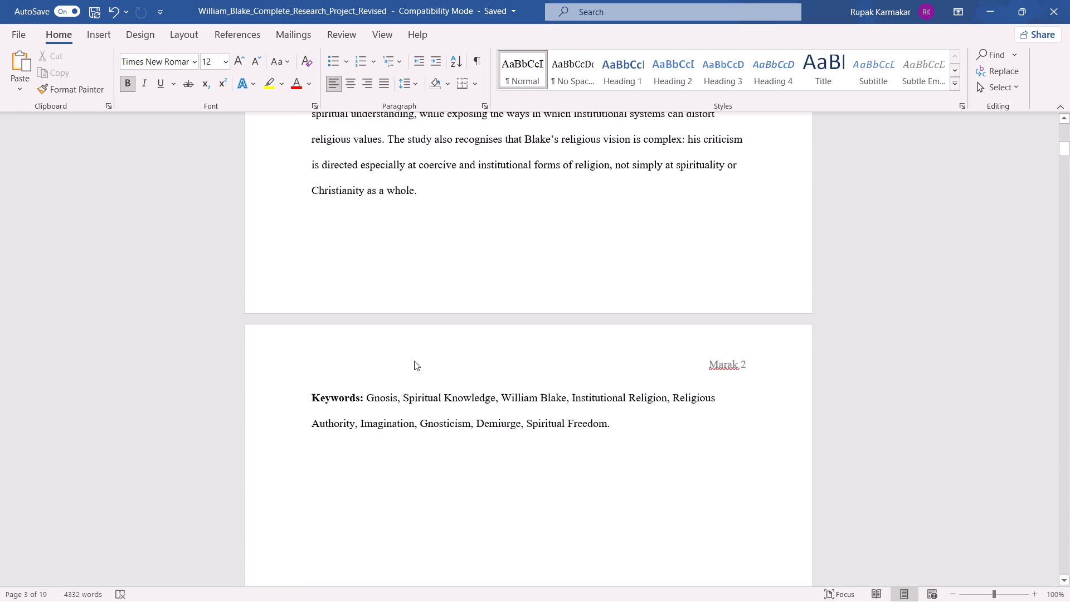
pyautogui.scroll(2, 414, 361)
pyautogui.scroll(-1, 414, 361)
pyautogui.scroll(3, 414, 361)
pyautogui.scroll(-2, 414, 361)
pyautogui.scroll(5, 414, 361)
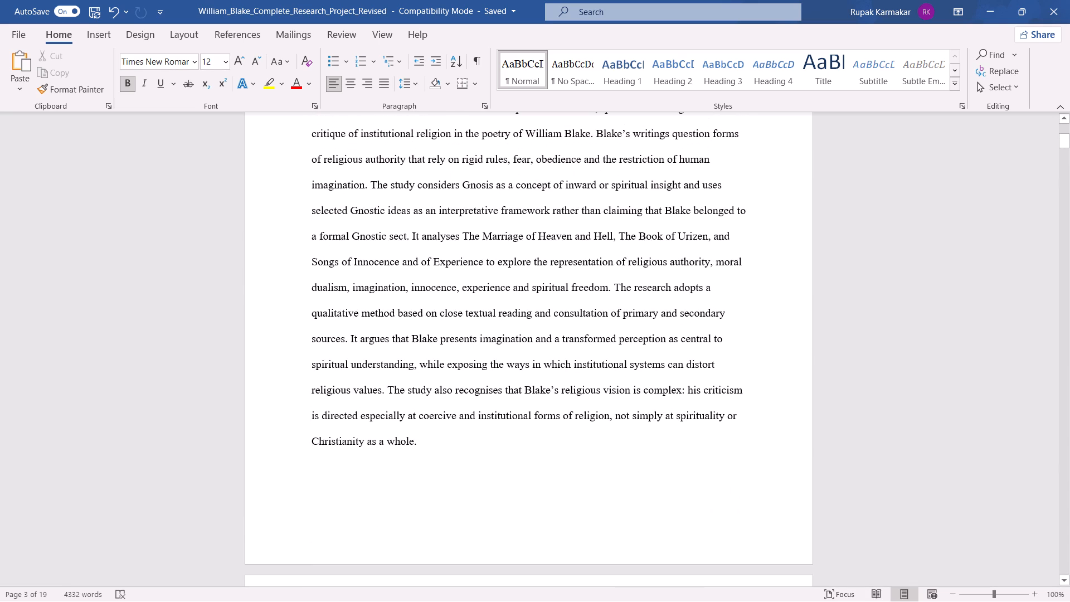
pyautogui.scroll(-7, 414, 361)
pyautogui.scroll(1, 414, 361)
pyautogui.scroll(-6, 414, 361)
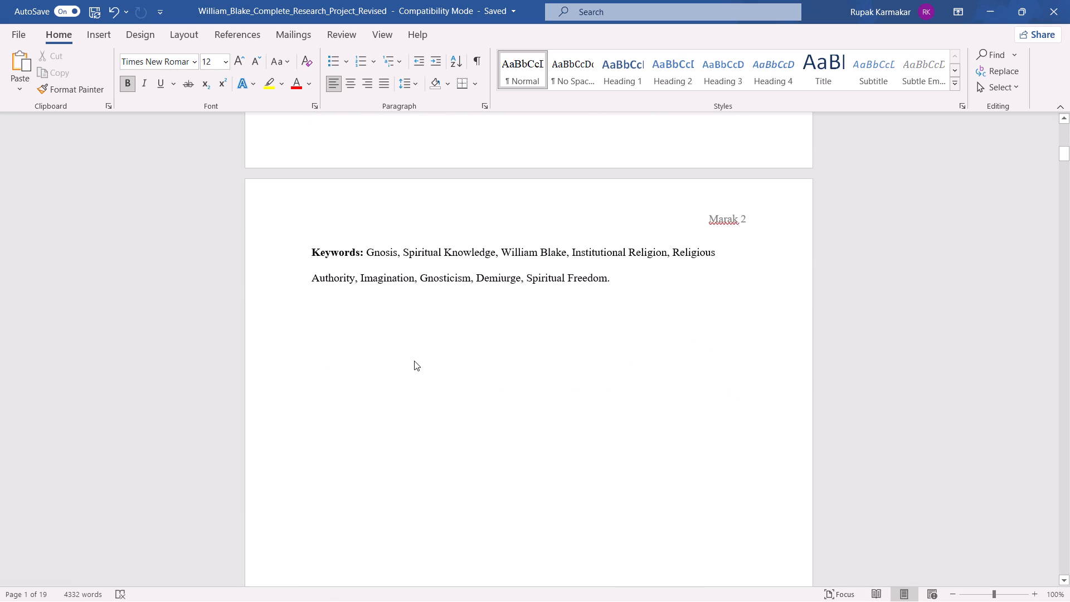
pyautogui.scroll(-3, 414, 396)
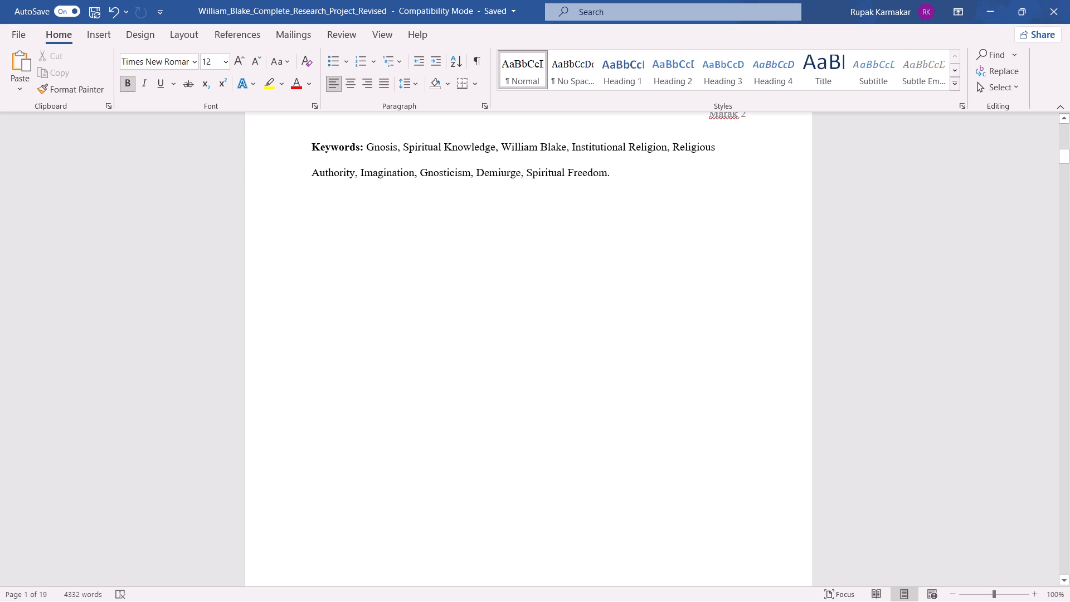
pyautogui.scroll(-9, 409, 412)
pyautogui.scroll(-5, 391, 511)
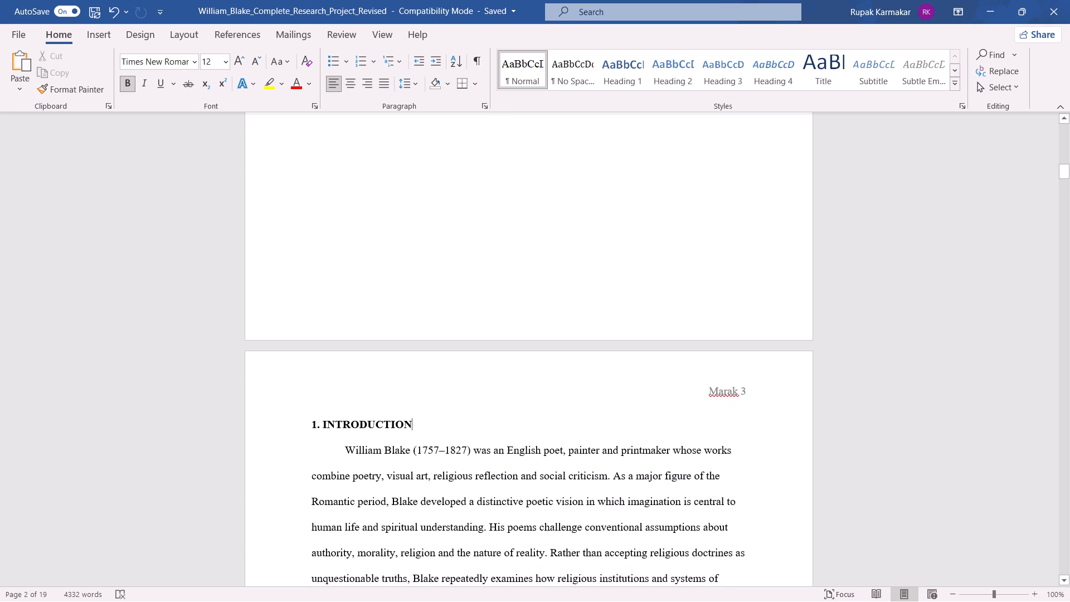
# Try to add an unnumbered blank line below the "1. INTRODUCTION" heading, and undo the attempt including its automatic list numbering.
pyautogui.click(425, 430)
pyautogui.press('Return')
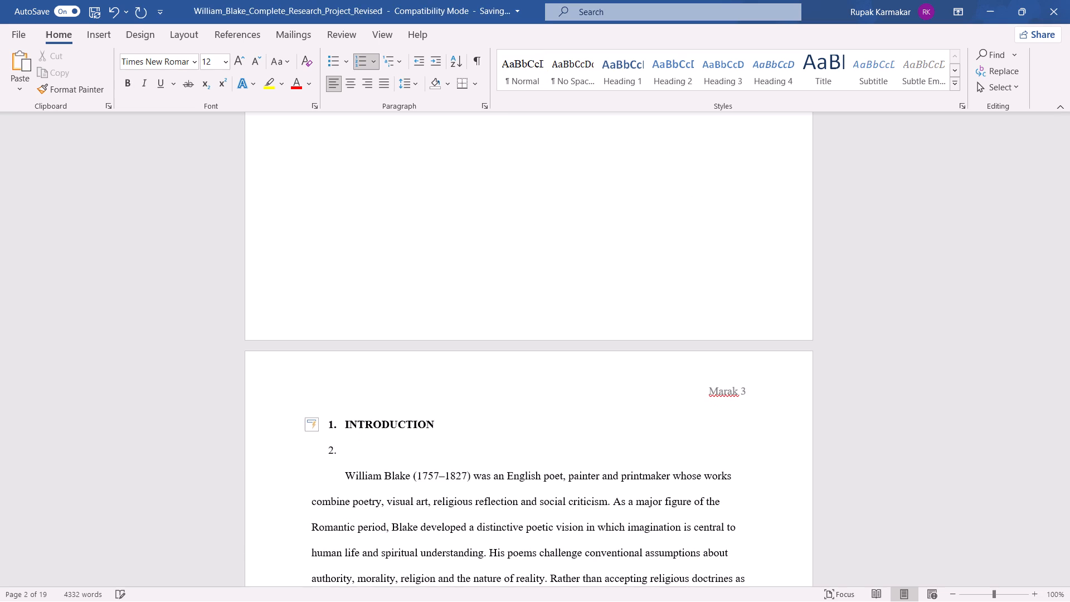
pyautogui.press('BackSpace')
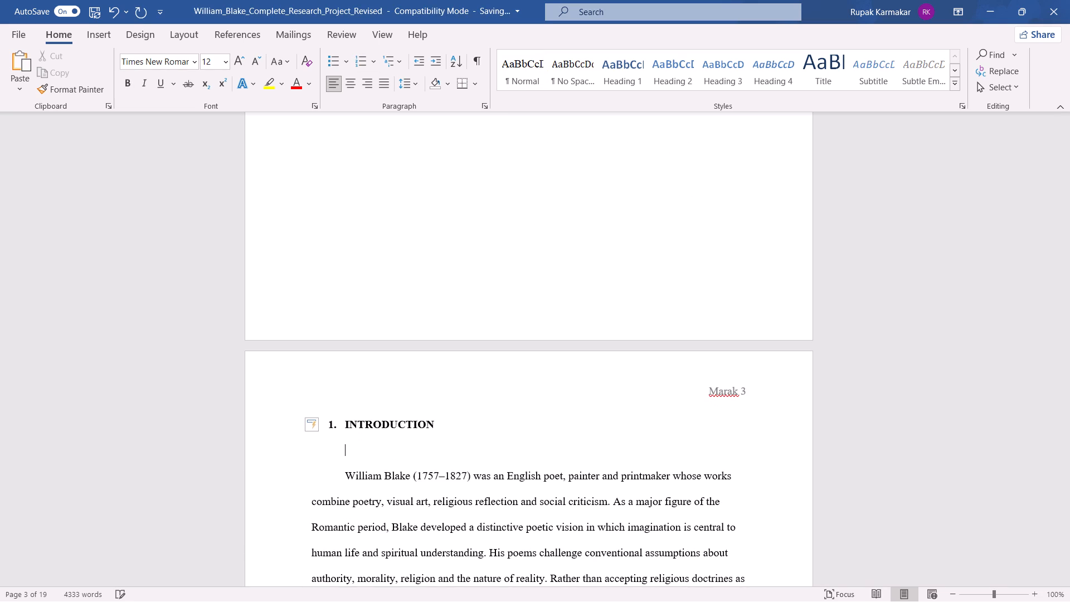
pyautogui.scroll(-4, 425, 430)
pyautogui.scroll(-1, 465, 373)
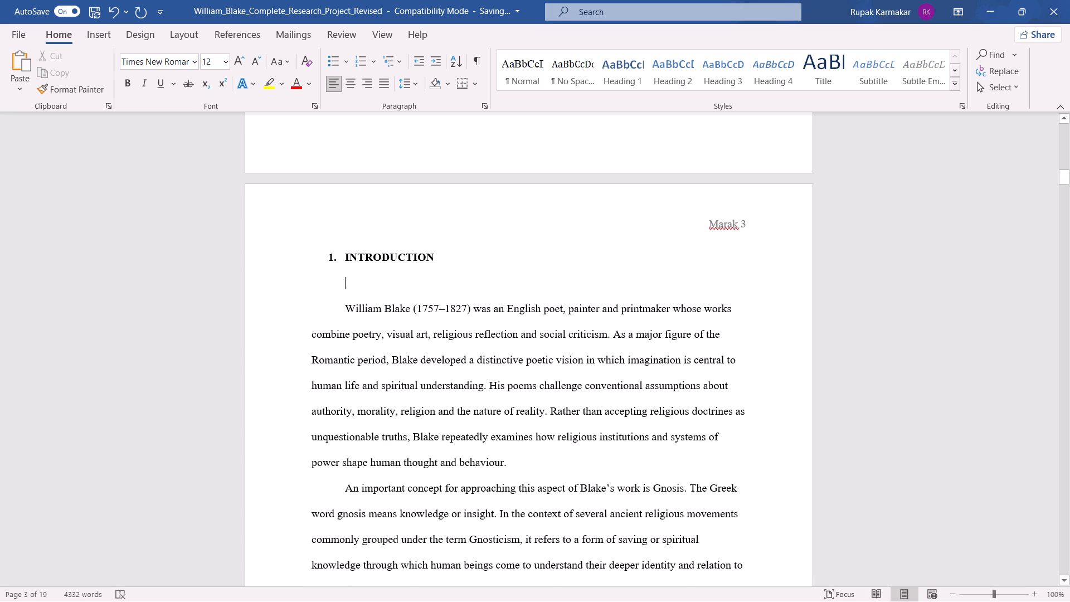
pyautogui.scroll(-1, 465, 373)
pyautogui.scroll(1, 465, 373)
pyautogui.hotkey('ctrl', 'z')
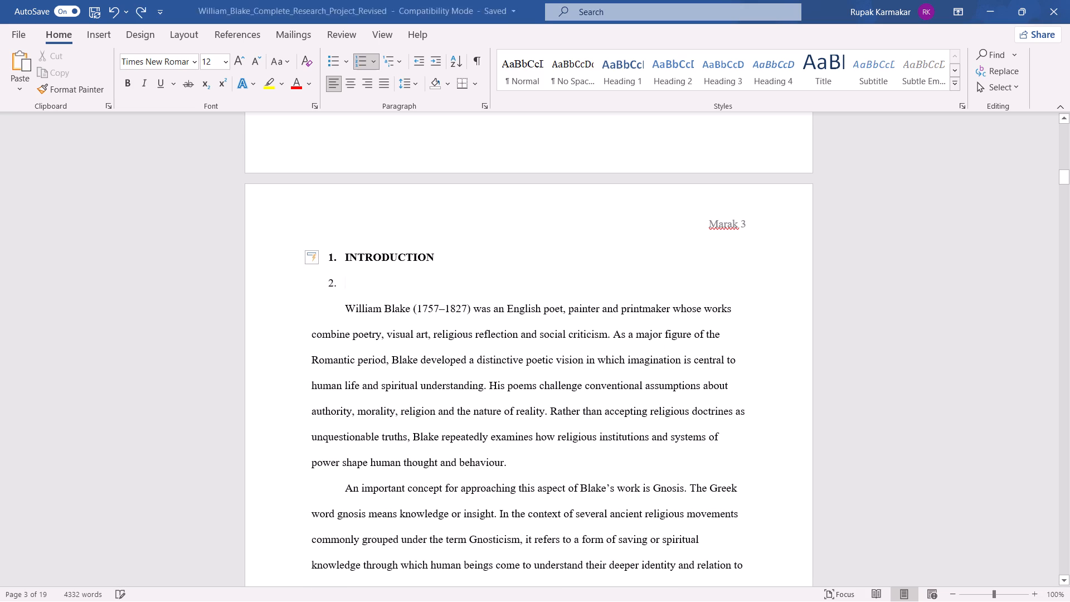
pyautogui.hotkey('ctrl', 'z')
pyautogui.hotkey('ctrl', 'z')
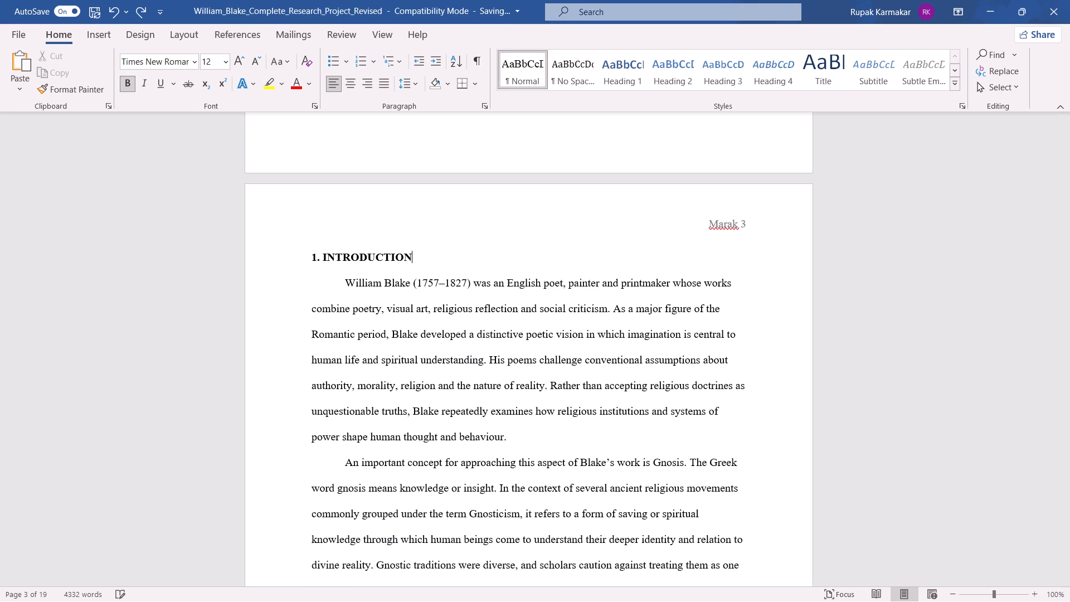
# Insert one blank line directly below the "1. INTRODUCTION" heading.
pyautogui.press('Return')
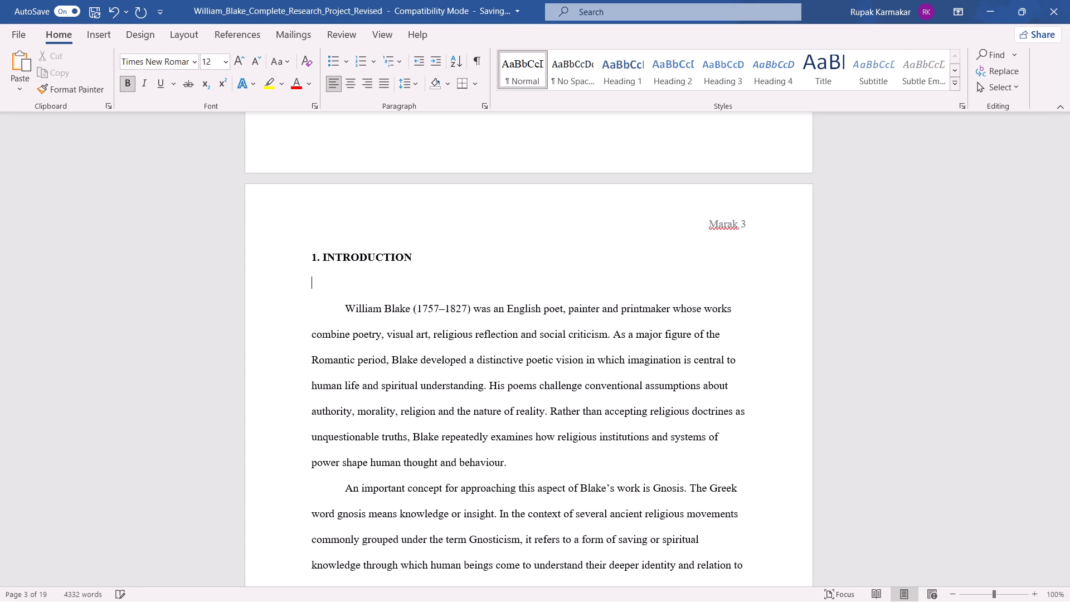
# Check the spacing between the "1. INTRODUCTION" heading and the opening paragraphs on page 3.
pyautogui.scroll(-2, 609, 356)
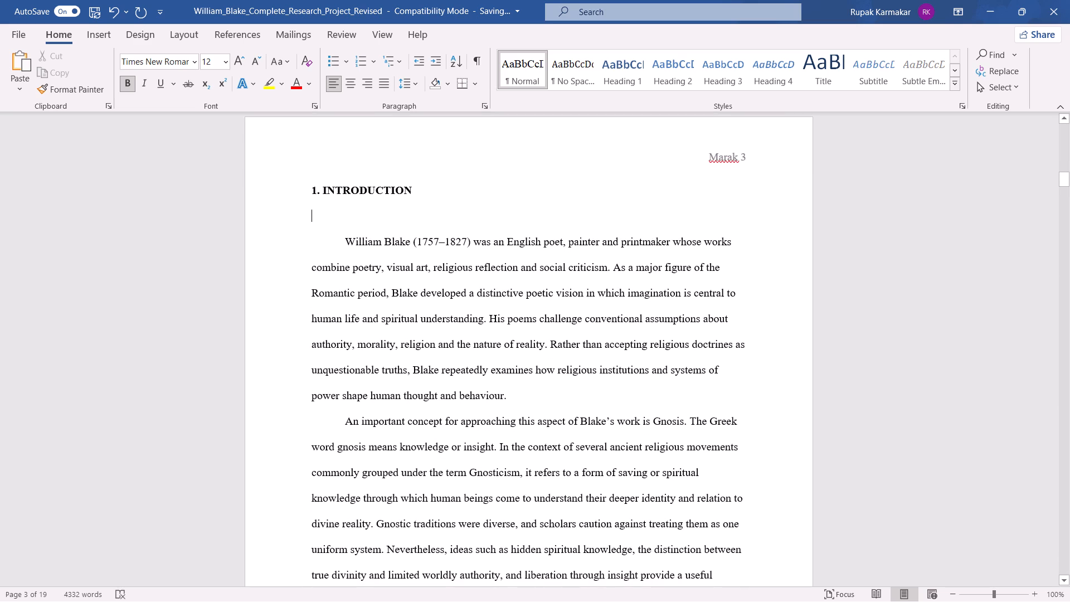
pyautogui.scroll(-6, 609, 356)
pyautogui.scroll(3, 609, 356)
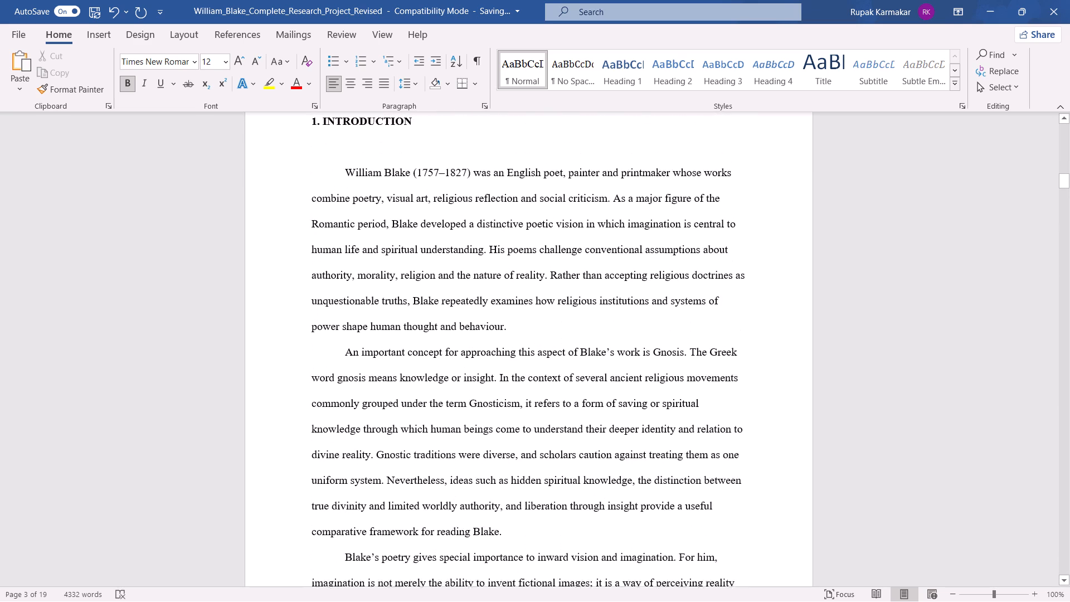
pyautogui.scroll(2, 609, 356)
pyautogui.scroll(-1, 609, 356)
pyautogui.scroll(5, 609, 356)
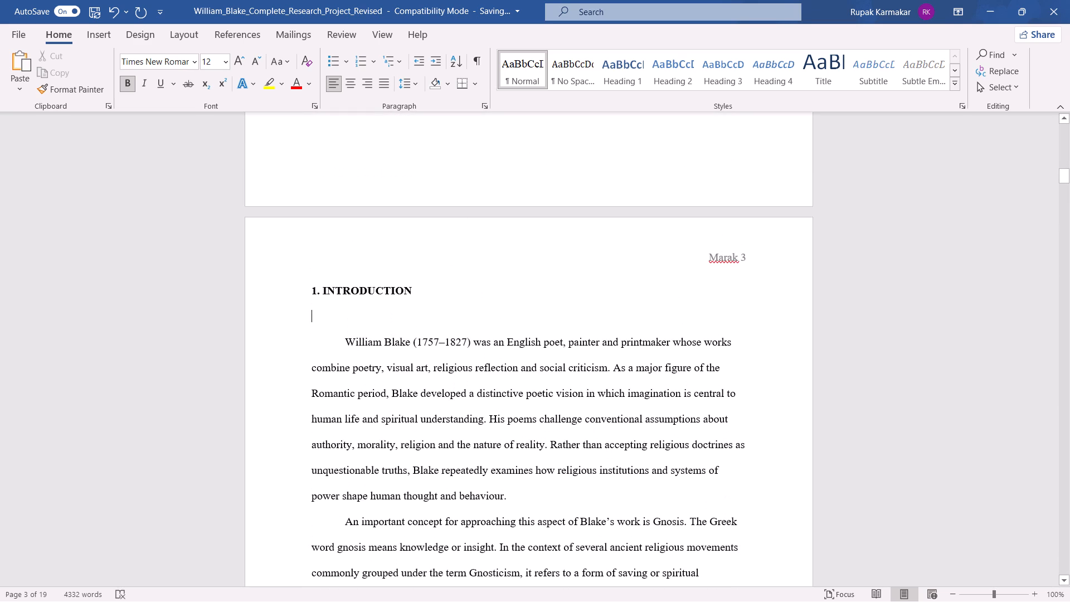
pyautogui.scroll(-2, 609, 356)
pyautogui.scroll(1, 609, 356)
pyautogui.scroll(-2, 609, 356)
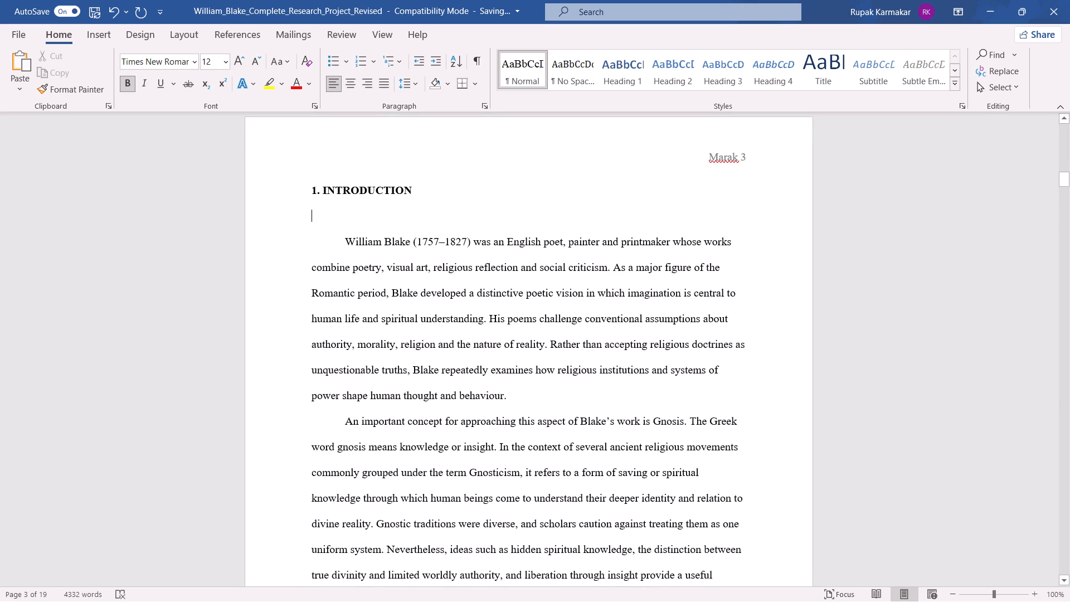
# Review the Introduction text and spacing from page 3 to the start of the Literature Review section on page 5, returning to the Introduction heading.
pyautogui.scroll(-8, 609, 325)
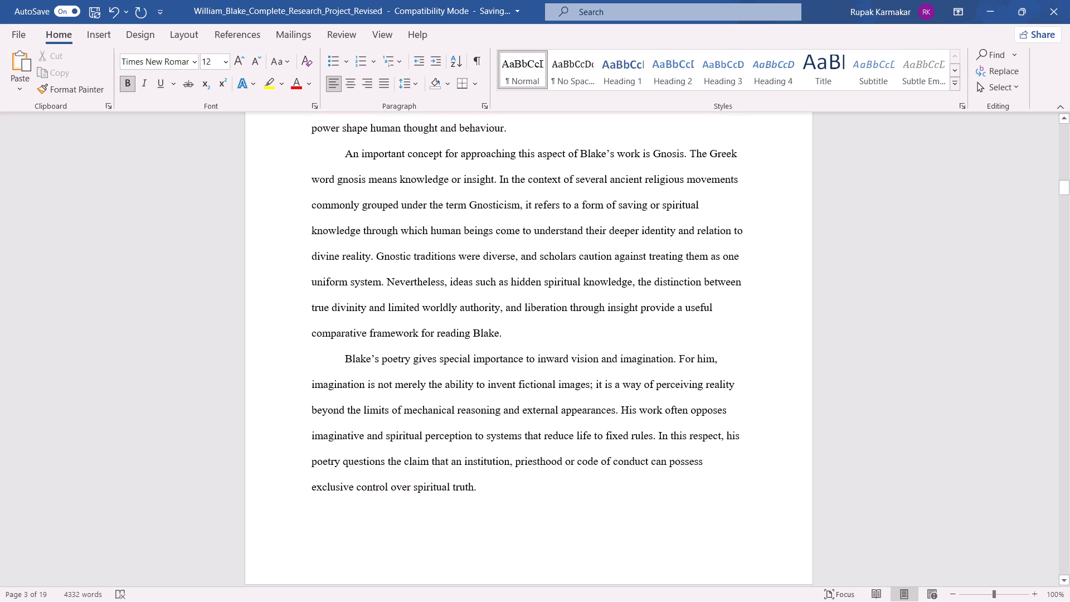
pyautogui.scroll(-13, 609, 325)
pyautogui.scroll(1, 609, 325)
pyautogui.scroll(-10, 609, 325)
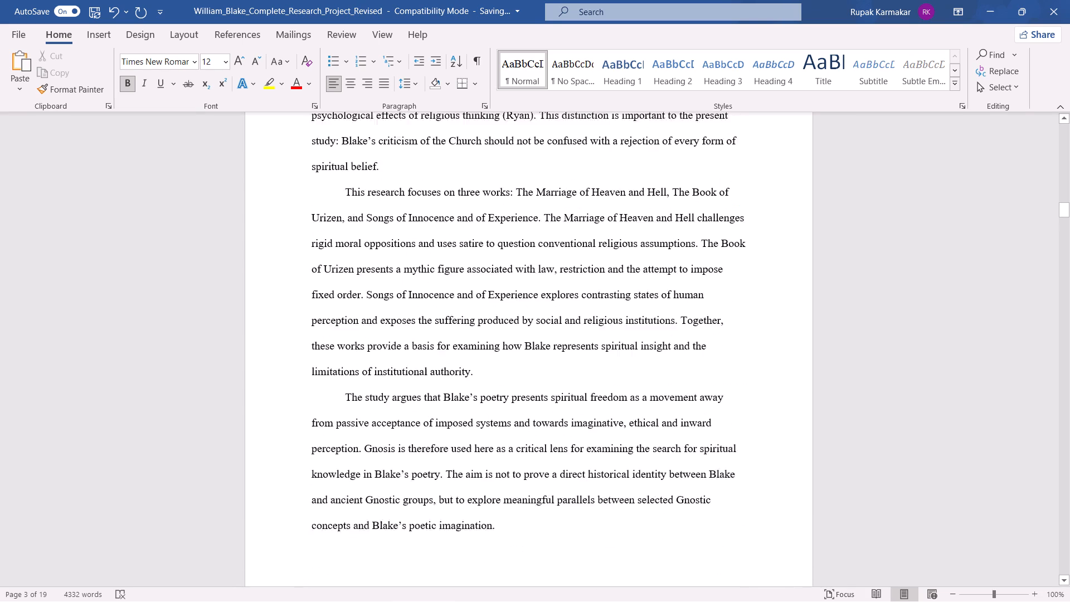
pyautogui.scroll(-2, 609, 325)
pyautogui.scroll(2, 609, 325)
pyautogui.scroll(-10, 609, 325)
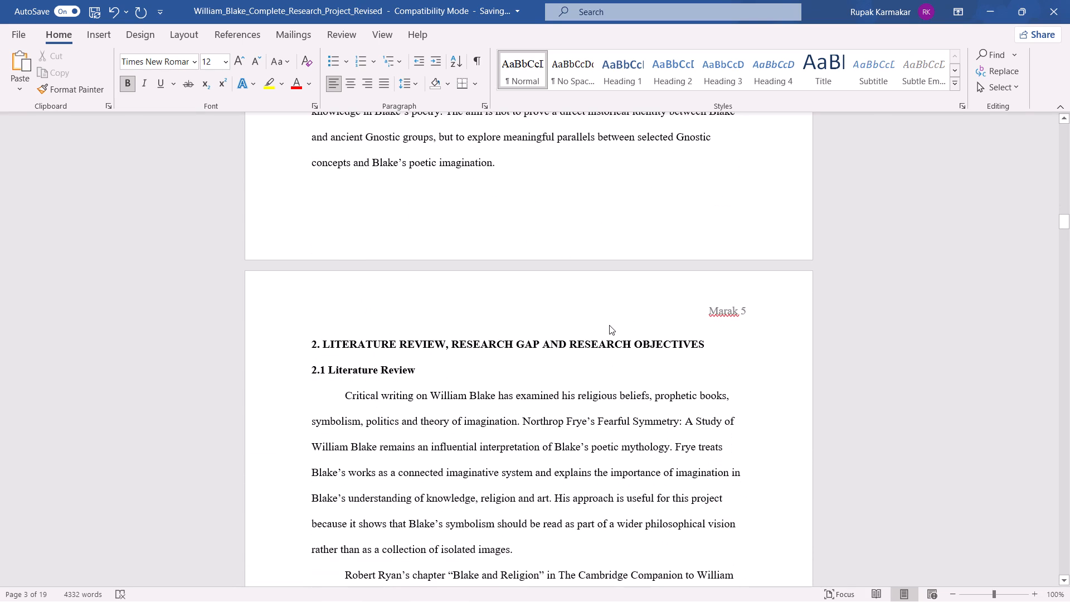
pyautogui.scroll(10, 609, 325)
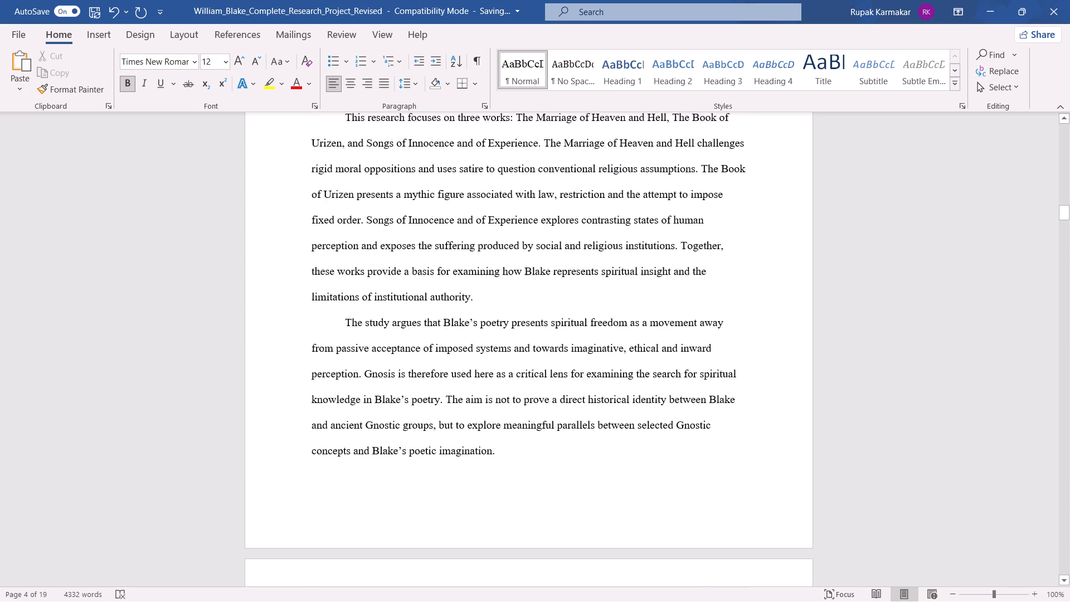
pyautogui.scroll(14, 609, 325)
pyautogui.scroll(-1, 609, 325)
pyautogui.scroll(3, 609, 325)
pyautogui.scroll(-1, 609, 325)
pyautogui.scroll(4, 609, 325)
pyautogui.scroll(-1, 609, 325)
pyautogui.scroll(4, 609, 325)
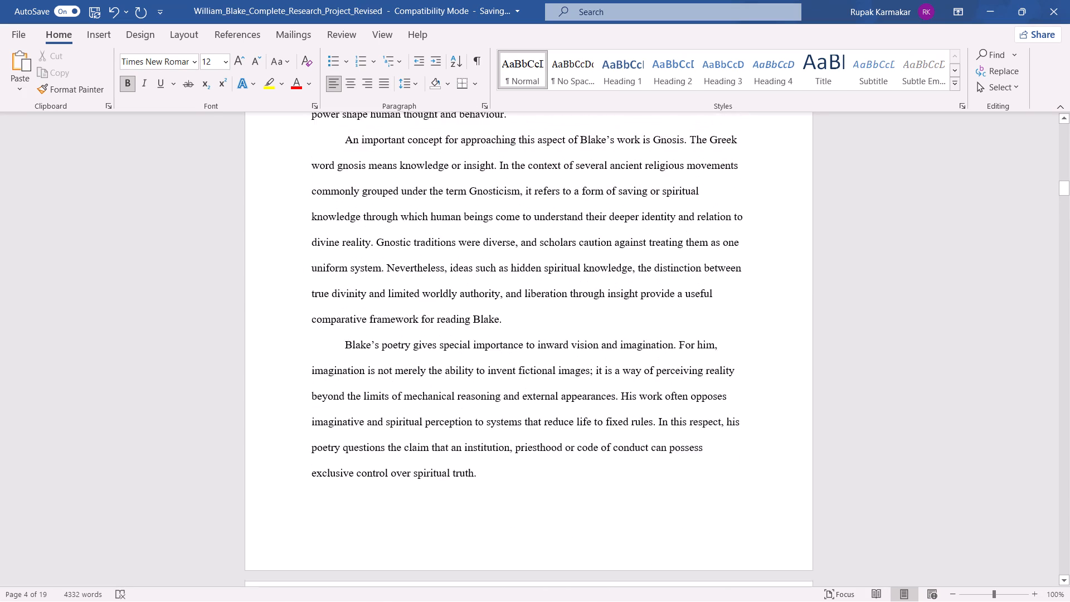
pyautogui.scroll(2, 609, 325)
pyautogui.scroll(-1, 609, 325)
pyautogui.scroll(2, 609, 325)
pyautogui.scroll(-1, 609, 325)
pyautogui.scroll(10, 609, 325)
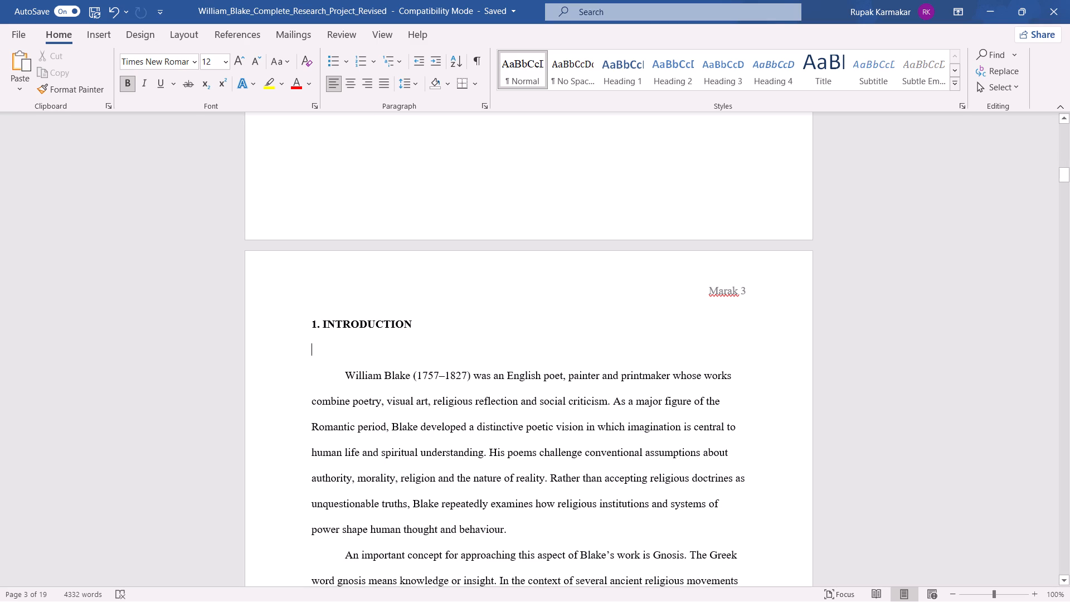
# Compare the layout of the Keywords page with the spacing under the "1. INTRODUCTION" heading on page 3.
pyautogui.scroll(13, 549, 303)
pyautogui.scroll(-1, 549, 303)
pyautogui.scroll(4, 549, 303)
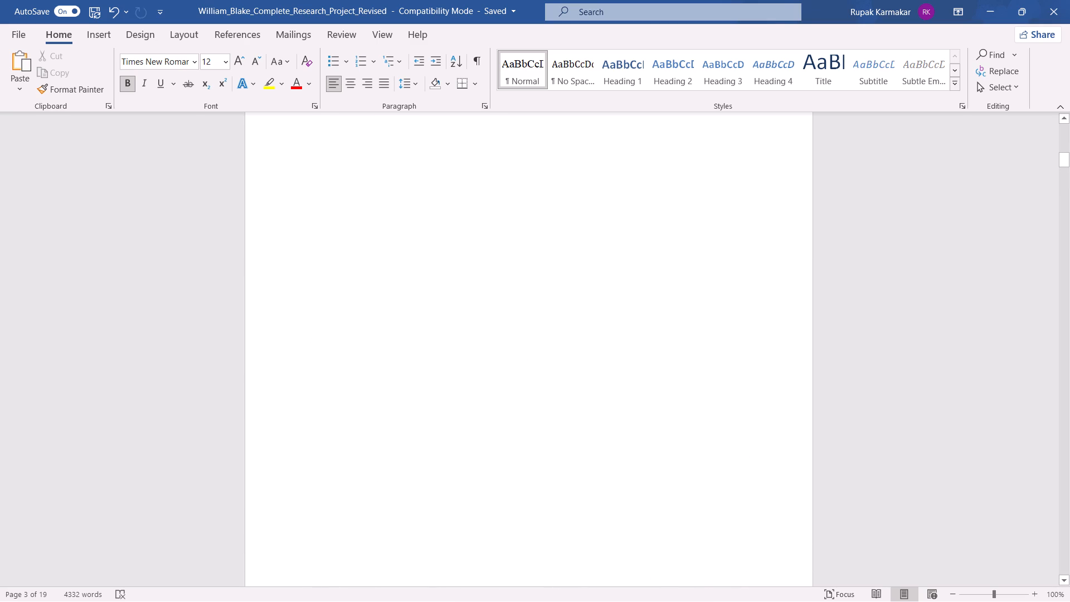
pyautogui.scroll(7, 549, 303)
pyautogui.scroll(-1, 549, 303)
pyautogui.scroll(5, 549, 303)
pyautogui.scroll(-4, 549, 303)
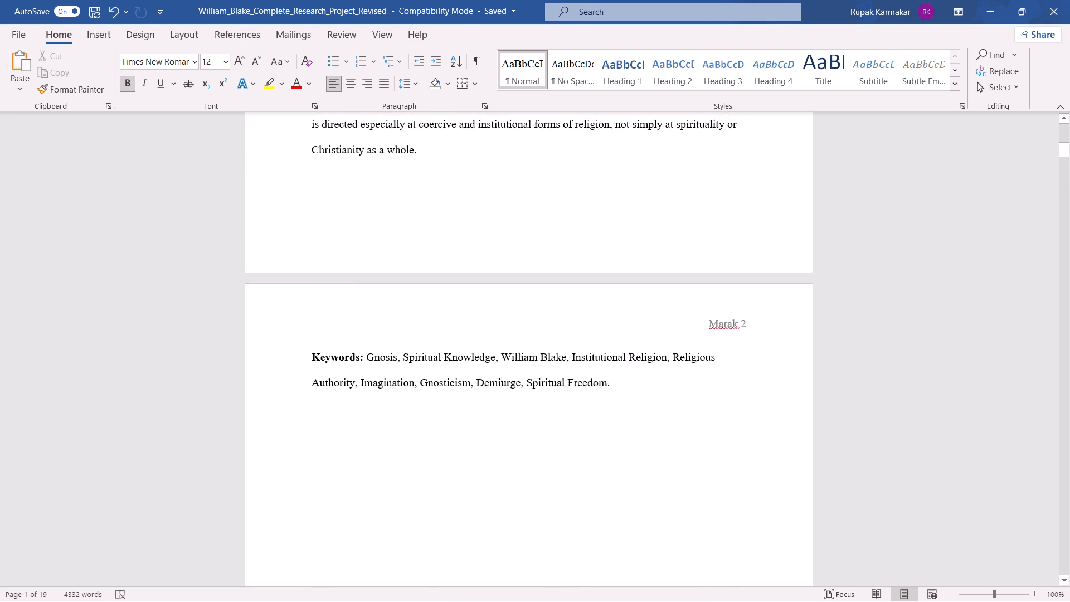
pyautogui.scroll(-2, 549, 303)
pyautogui.scroll(1, 549, 303)
pyautogui.scroll(-16, 549, 303)
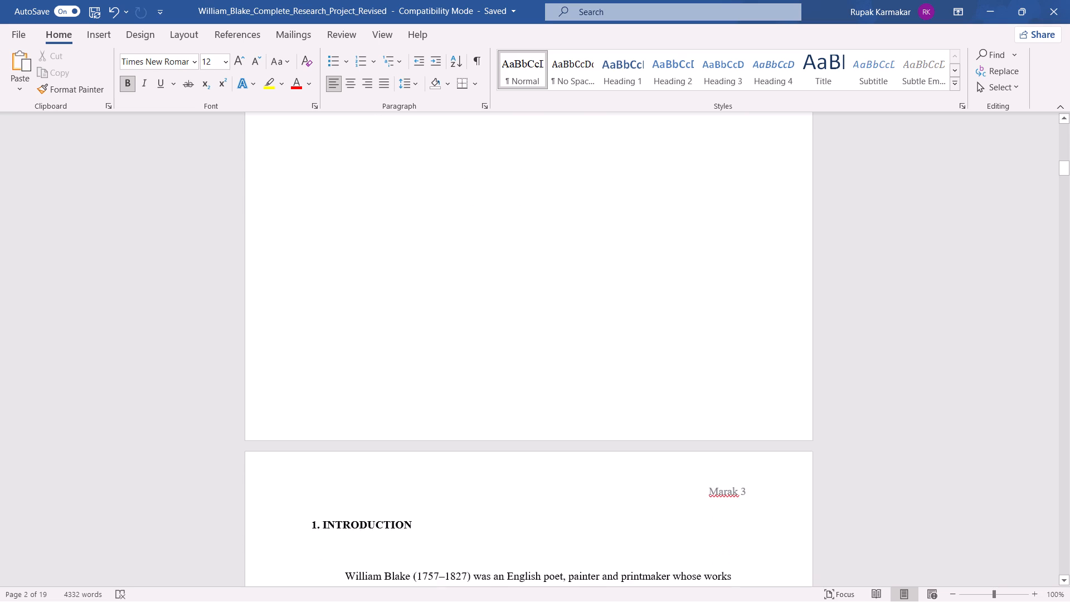
pyautogui.scroll(-5, 549, 303)
pyautogui.scroll(1, 549, 303)
pyautogui.scroll(-6, 549, 303)
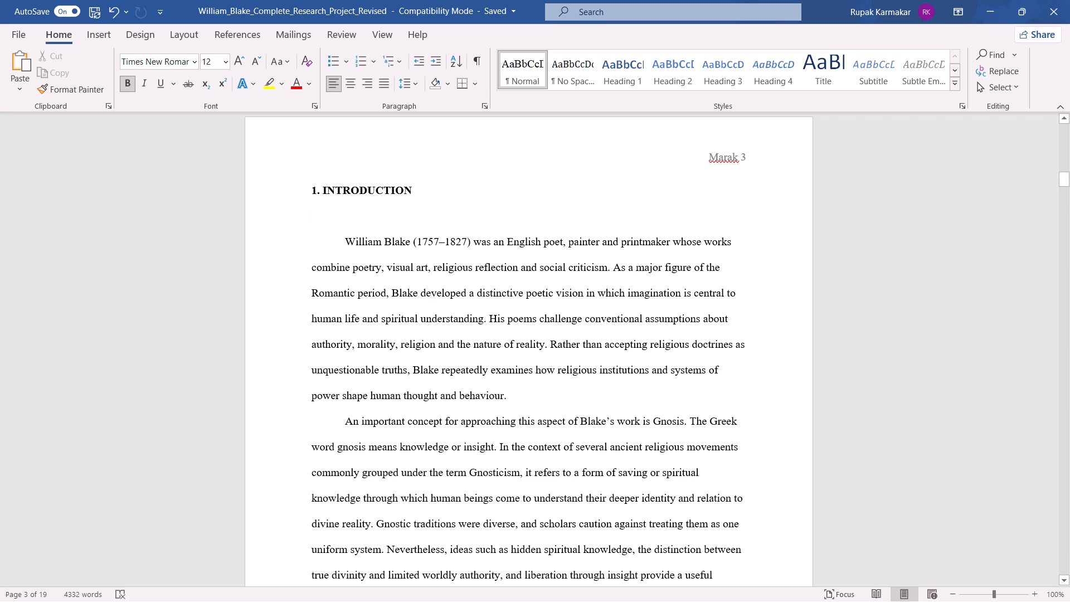
pyautogui.scroll(-4, 544, 325)
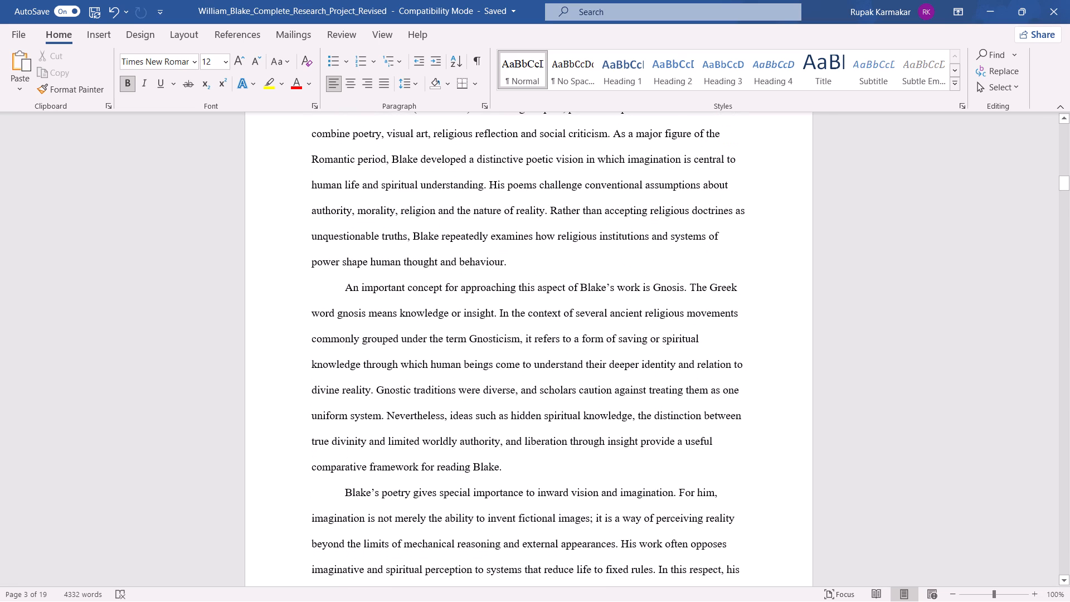
pyautogui.scroll(7, 544, 325)
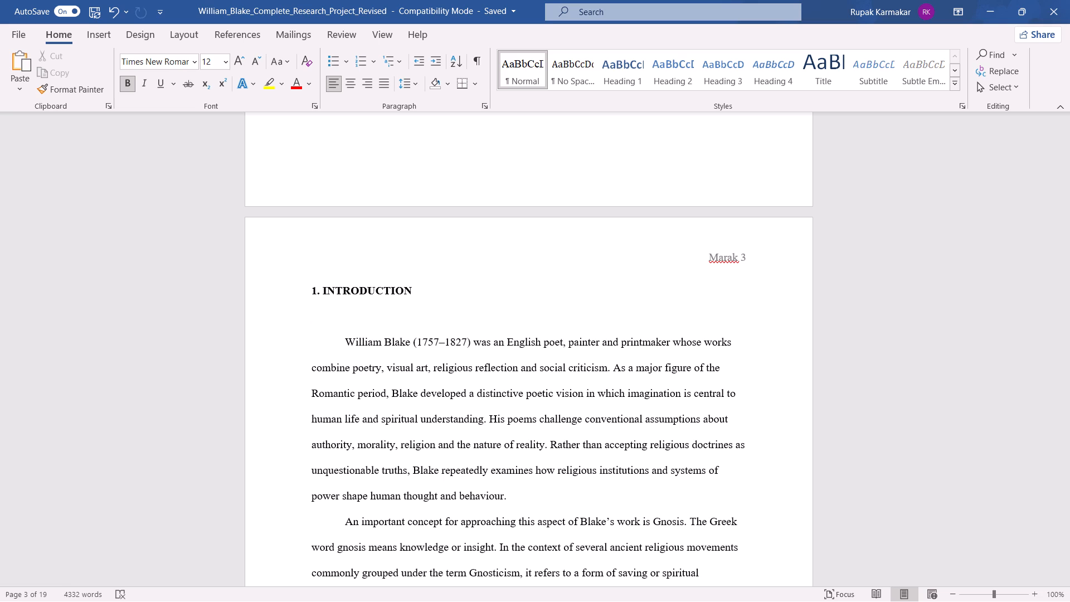
# Insert a blank line before the Introduction's opening paragraph "William Blake (1757–1827)" and delete the earlier blank line under the heading.
pyautogui.click(342, 346)
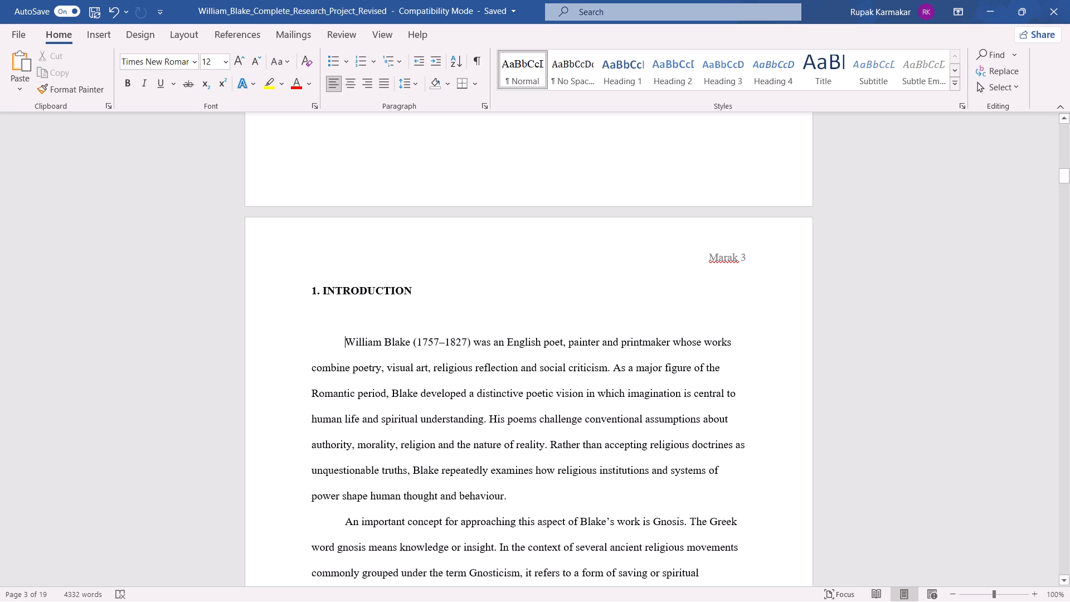
pyautogui.press('Return')
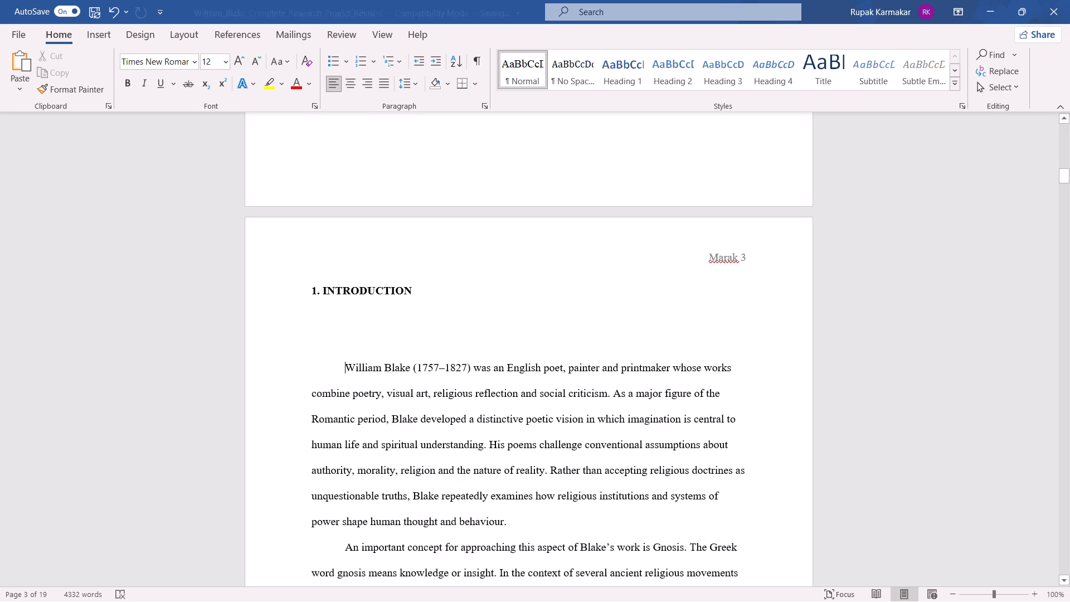
pyautogui.click(319, 333)
pyautogui.press('BackSpace')
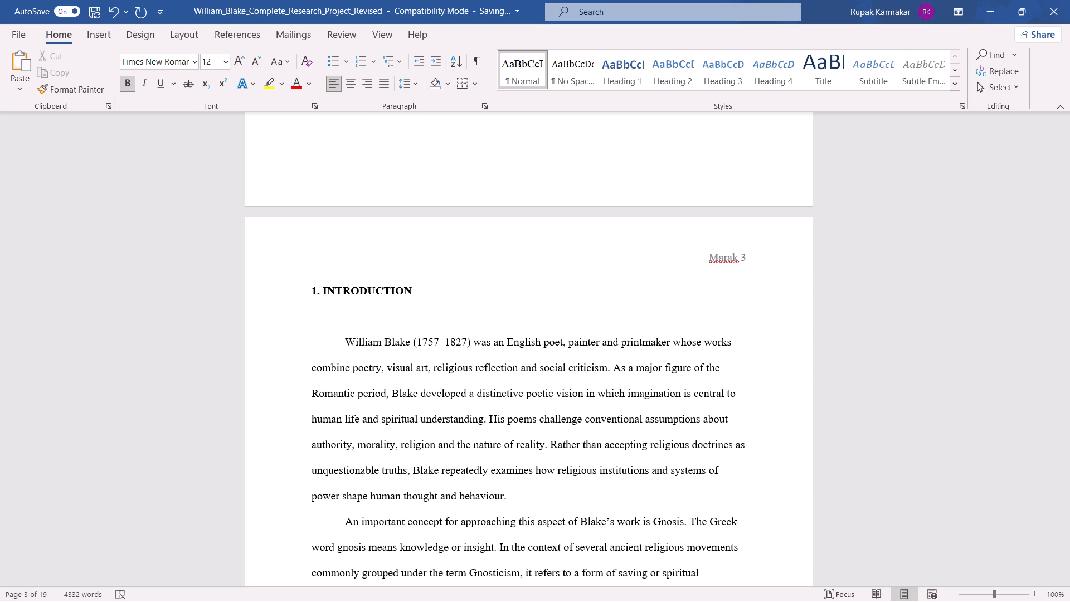
pyautogui.scroll(-1, 321, 329)
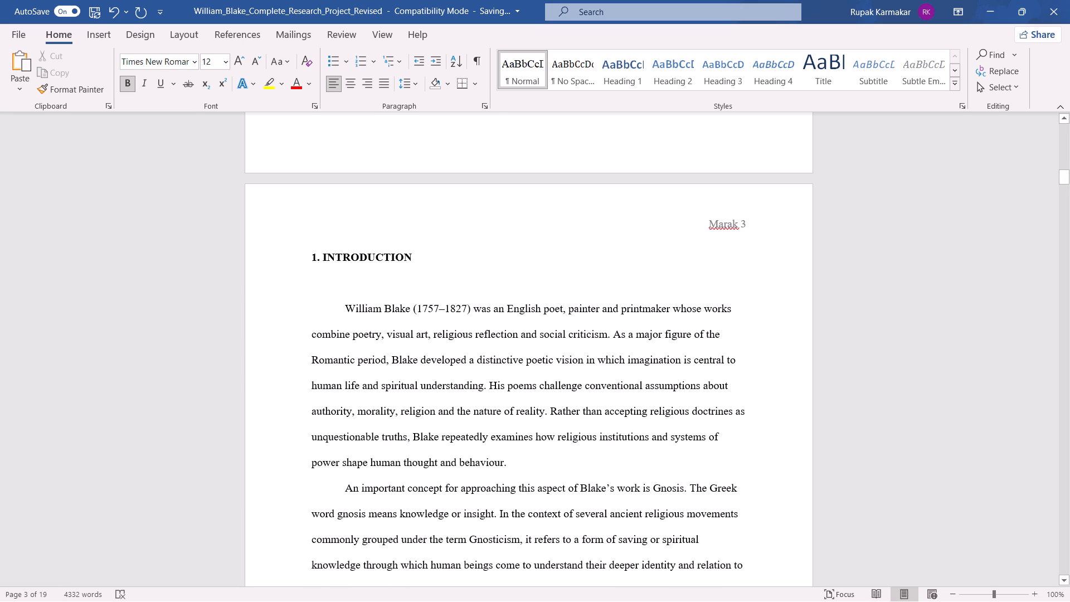
# Review the paragraph indents and spacing of the Introduction across pages 3 and 4.
pyautogui.scroll(-3, 312, 379)
pyautogui.scroll(-1, 354, 402)
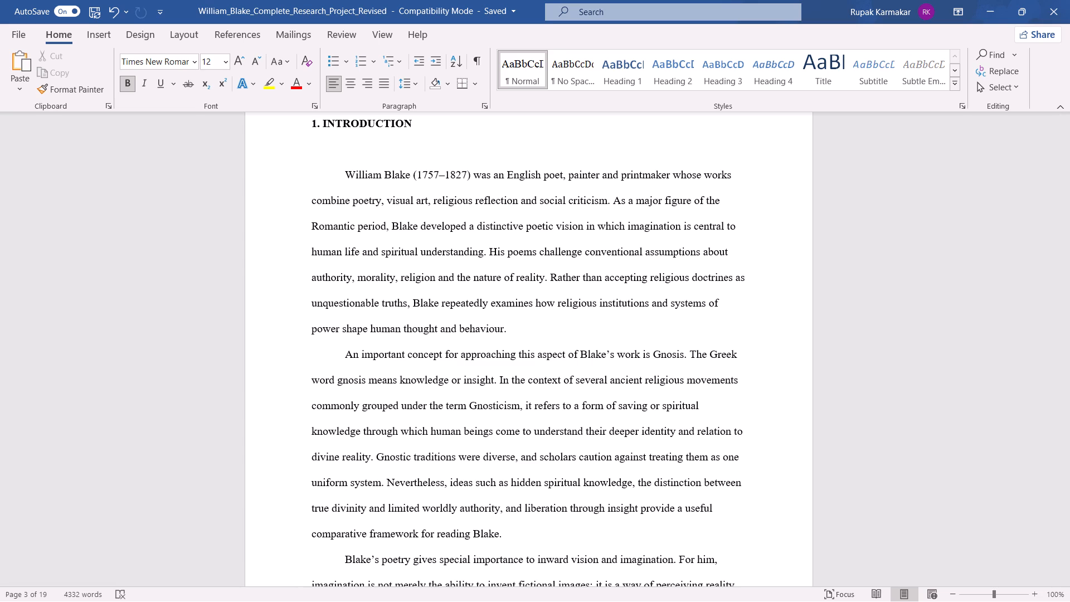
pyautogui.click(345, 354)
pyautogui.scroll(-9, 345, 354)
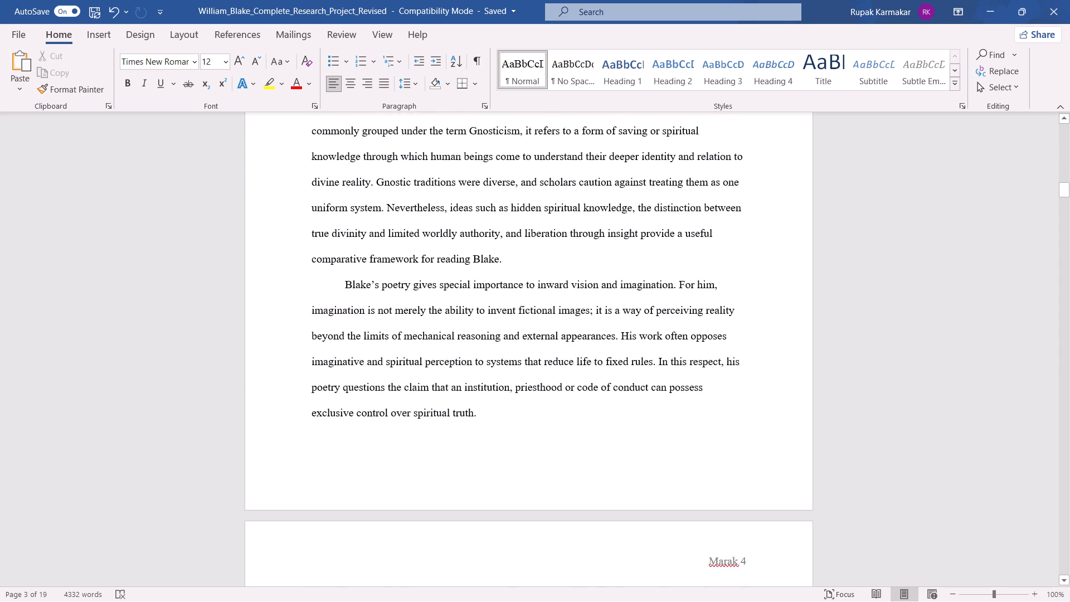
pyautogui.scroll(-4, 345, 354)
pyautogui.scroll(1, 345, 354)
pyautogui.scroll(-7, 345, 354)
pyautogui.scroll(3, 345, 354)
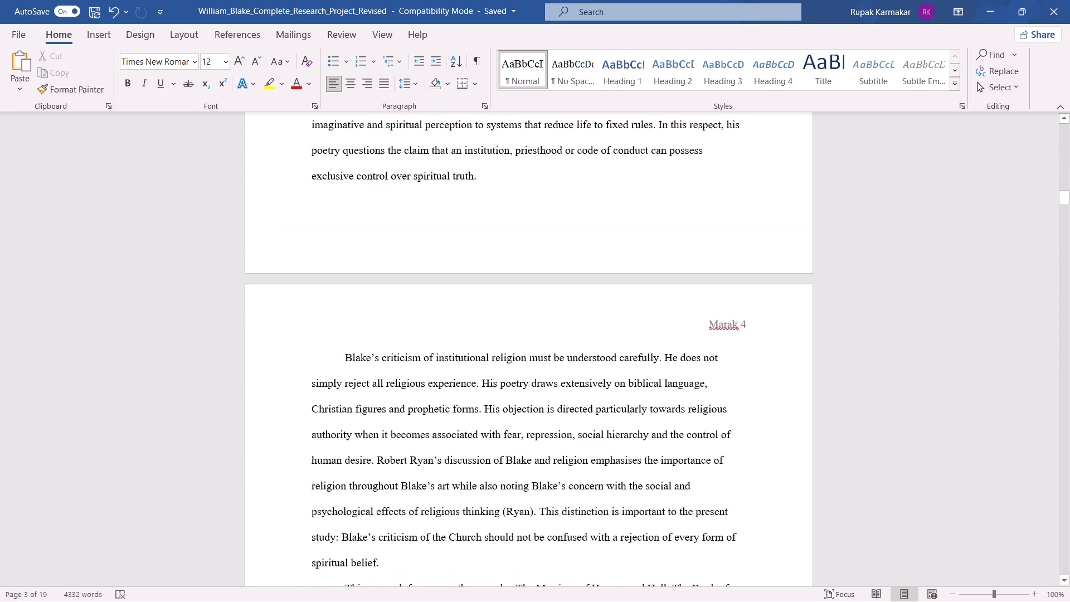
pyautogui.scroll(18, 345, 354)
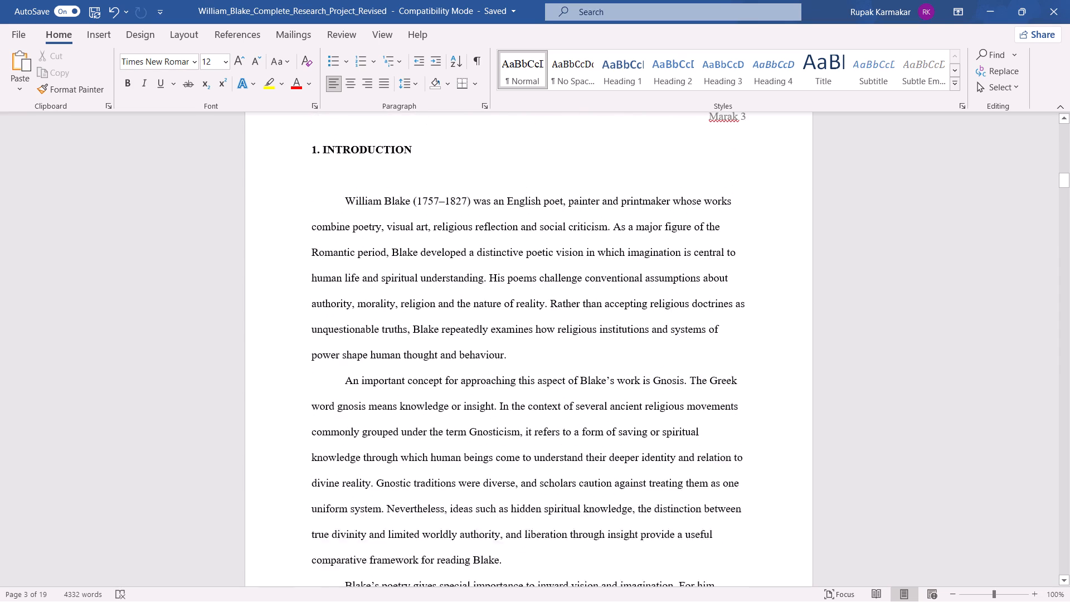
pyautogui.scroll(-16, 345, 354)
pyautogui.scroll(1, 345, 354)
pyautogui.scroll(-1, 345, 354)
pyautogui.scroll(1, 345, 354)
pyautogui.scroll(-1, 345, 354)
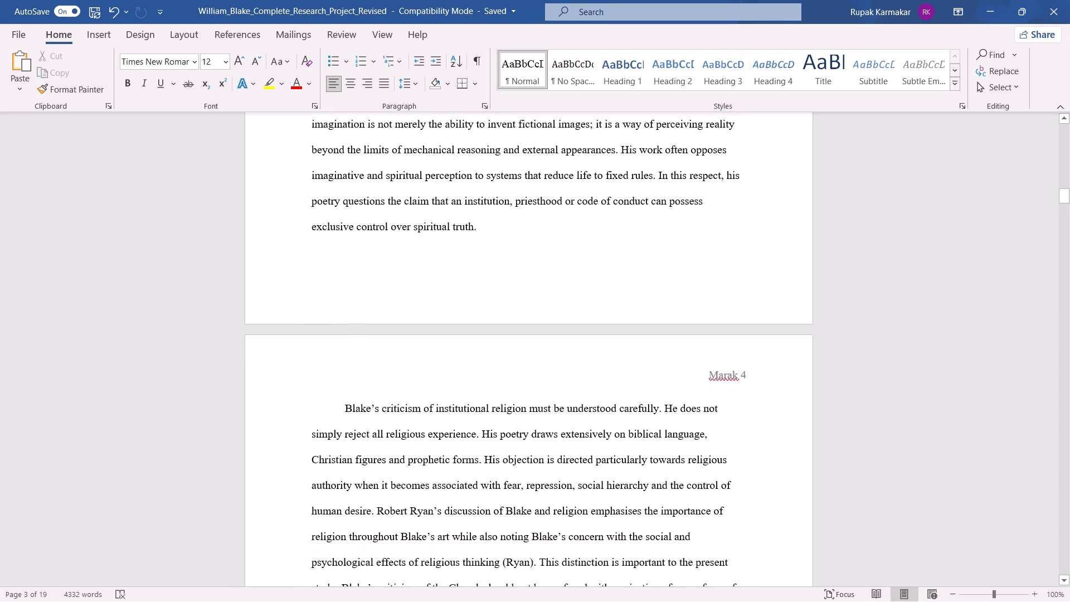
pyautogui.scroll(-13, 345, 354)
pyautogui.scroll(5, 345, 354)
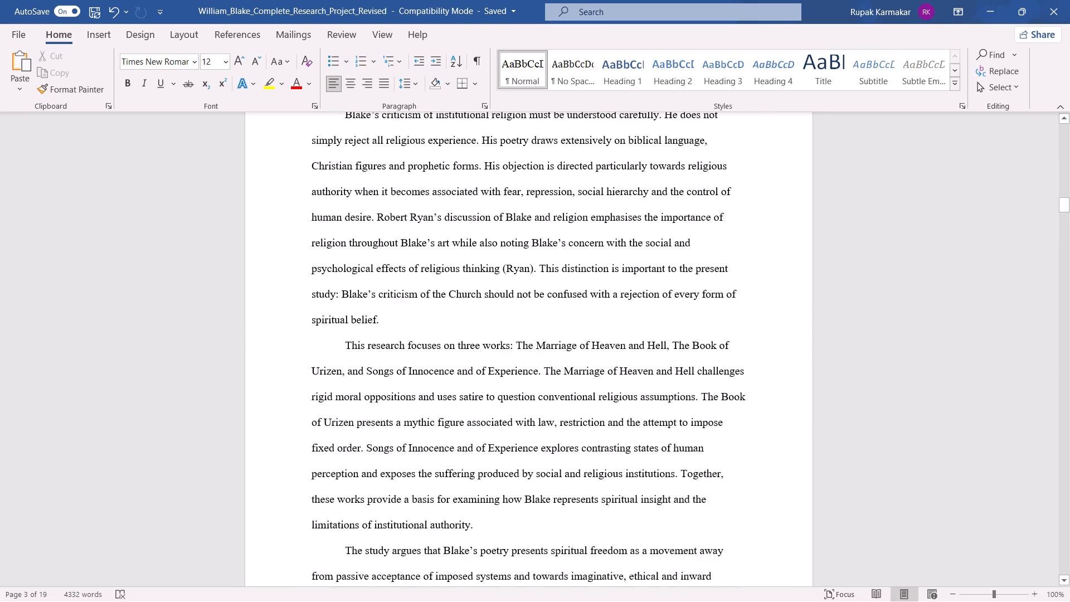
pyautogui.scroll(-5, 345, 354)
pyautogui.scroll(11, 345, 354)
pyautogui.scroll(-1, 345, 354)
pyautogui.scroll(3, 345, 354)
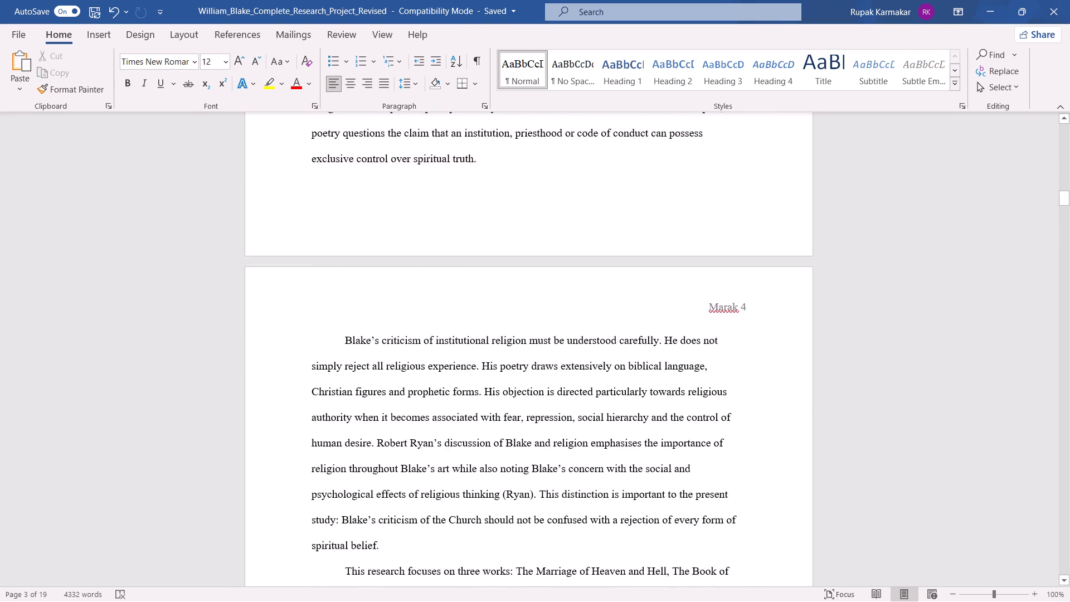
pyautogui.scroll(13, 345, 354)
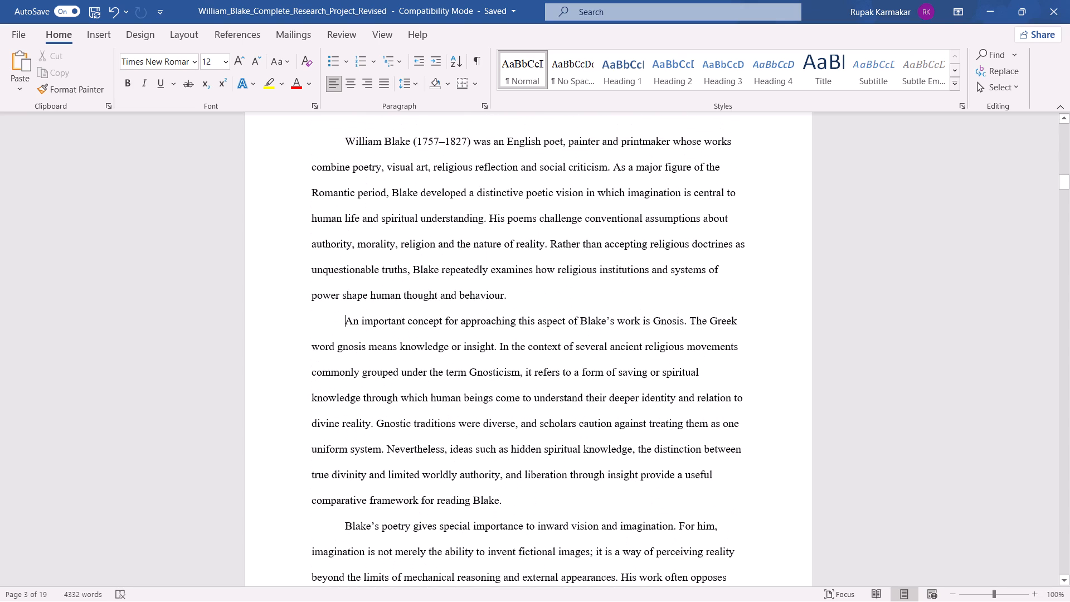
pyautogui.scroll(-1, 345, 354)
pyautogui.scroll(1, 345, 354)
pyautogui.scroll(-13, 345, 354)
pyautogui.scroll(1, 345, 354)
pyautogui.scroll(-9, 345, 354)
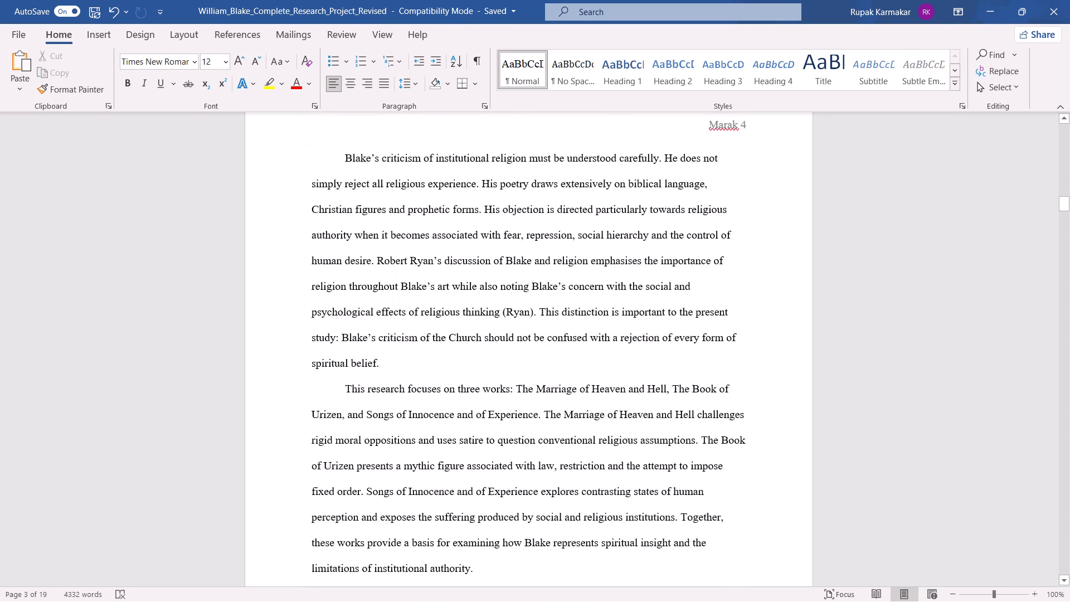
# Examine the headings and paragraph layout from the end of the Introduction through section 2 to "3. RESEARCH METHODOLOGY" on page 8.
pyautogui.scroll(-4, 356, 390)
pyautogui.scroll(2, 356, 390)
pyautogui.scroll(-1, 356, 390)
pyautogui.scroll(1, 356, 390)
pyautogui.scroll(-13, 356, 390)
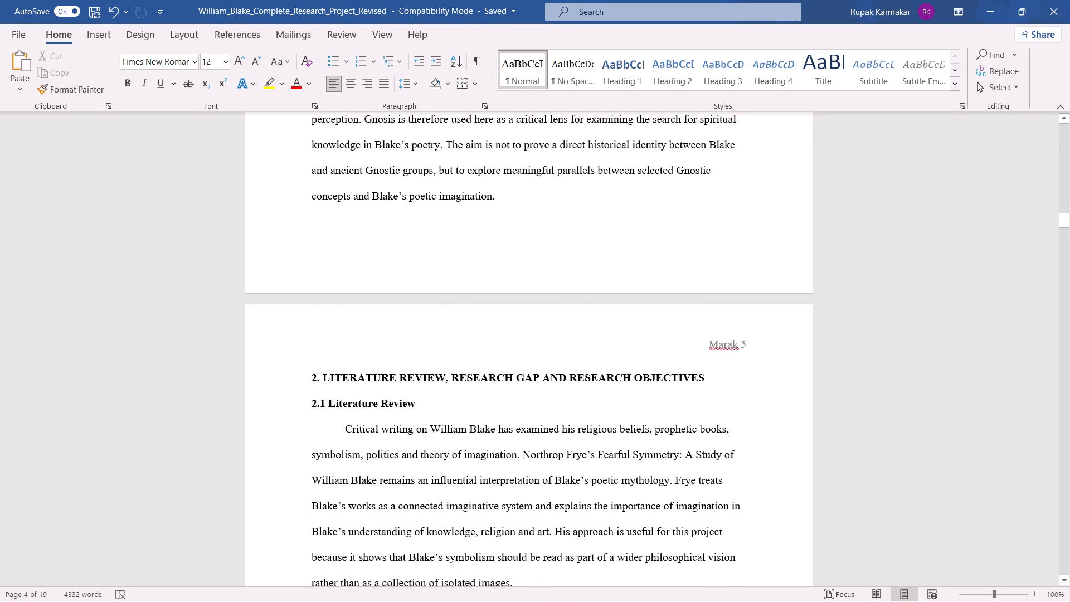
pyautogui.scroll(-12, 357, 392)
pyautogui.scroll(-16, 357, 392)
pyautogui.scroll(1, 357, 392)
pyautogui.scroll(-4, 357, 392)
pyautogui.scroll(2, 357, 392)
pyautogui.scroll(-12, 357, 392)
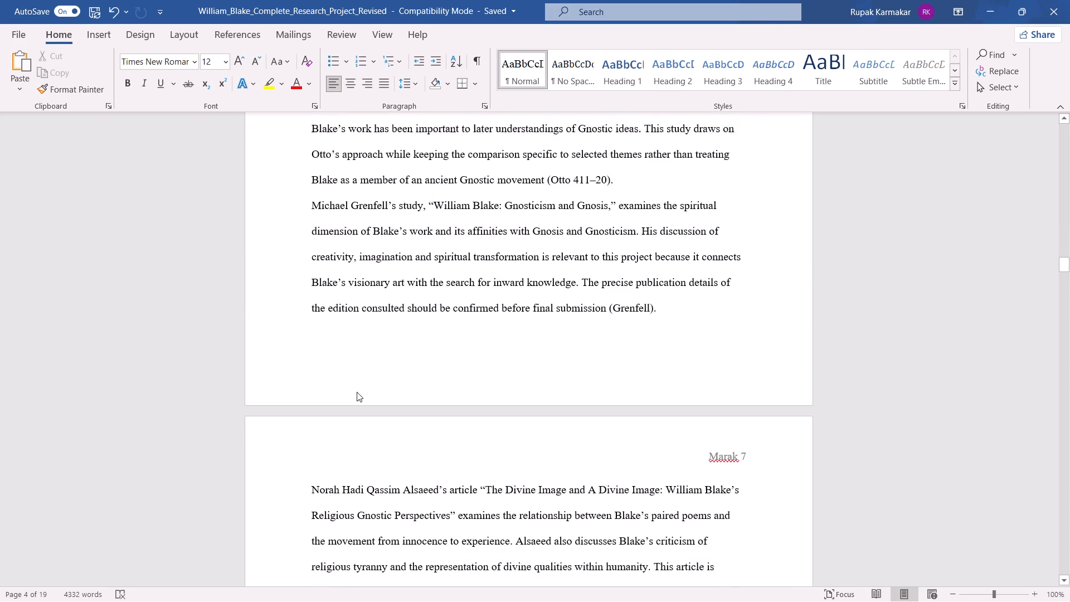
pyautogui.scroll(-4, 357, 392)
pyautogui.scroll(1, 357, 392)
pyautogui.scroll(-1, 357, 392)
pyautogui.scroll(1, 357, 392)
pyautogui.scroll(-12, 357, 392)
pyautogui.scroll(1, 357, 392)
pyautogui.scroll(-4, 357, 392)
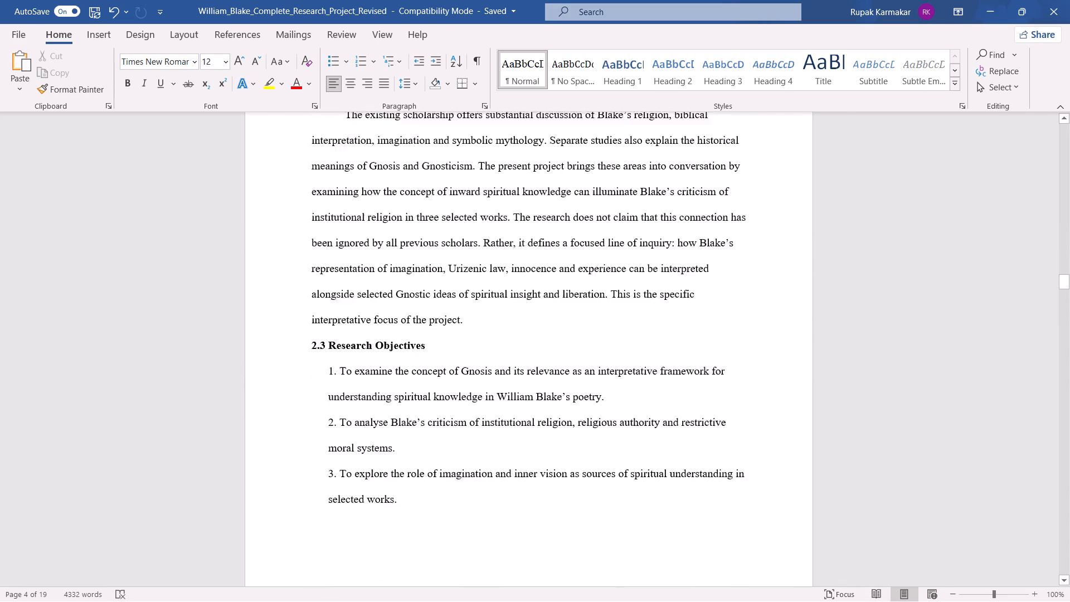
pyautogui.scroll(1, 357, 392)
pyautogui.scroll(-15, 357, 392)
pyautogui.scroll(3, 357, 392)
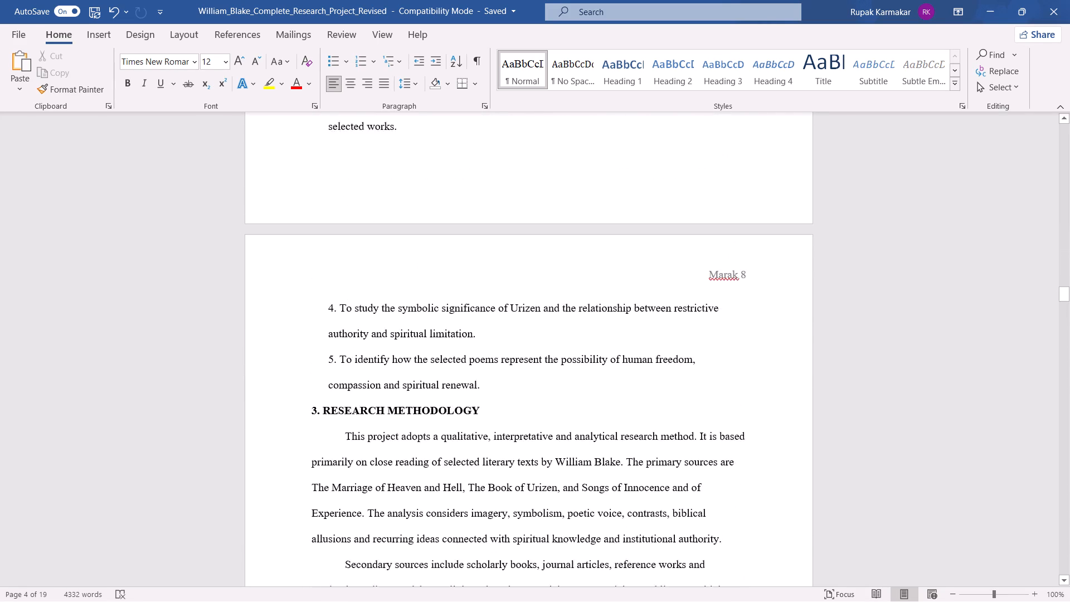
# Look back over the Literature Review and Introduction layout, returning to the "1. INTRODUCTION" heading on page 3.
pyautogui.scroll(3, 357, 392)
pyautogui.scroll(-1, 357, 392)
pyautogui.scroll(5, 357, 392)
pyautogui.scroll(-1, 357, 392)
pyautogui.scroll(17, 357, 392)
pyautogui.scroll(-1, 357, 392)
pyautogui.scroll(7, 357, 392)
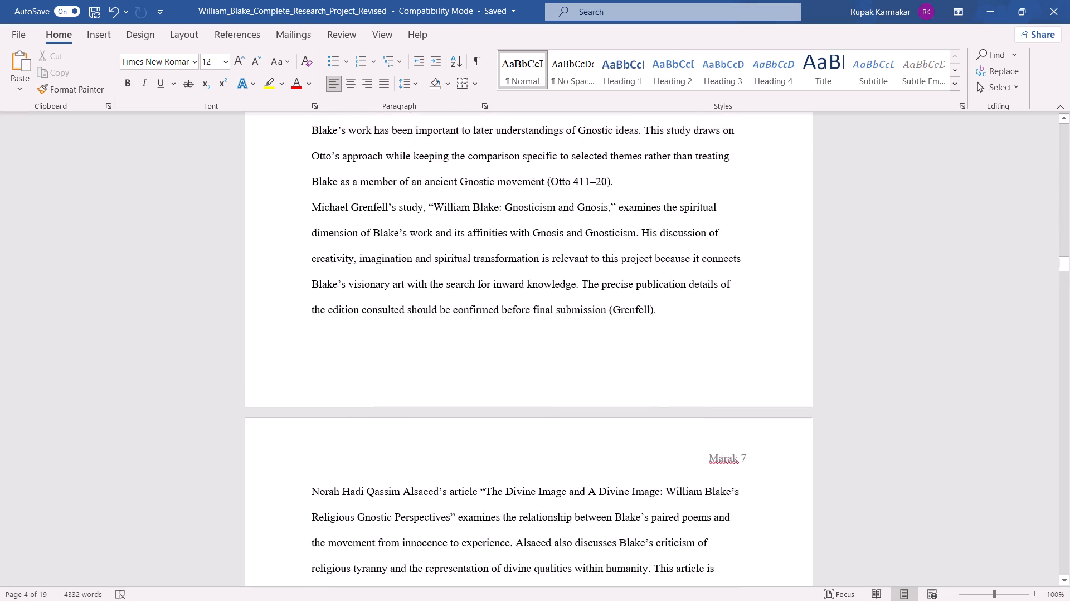
pyautogui.scroll(15, 357, 392)
pyautogui.scroll(-1, 357, 392)
pyautogui.scroll(10, 357, 392)
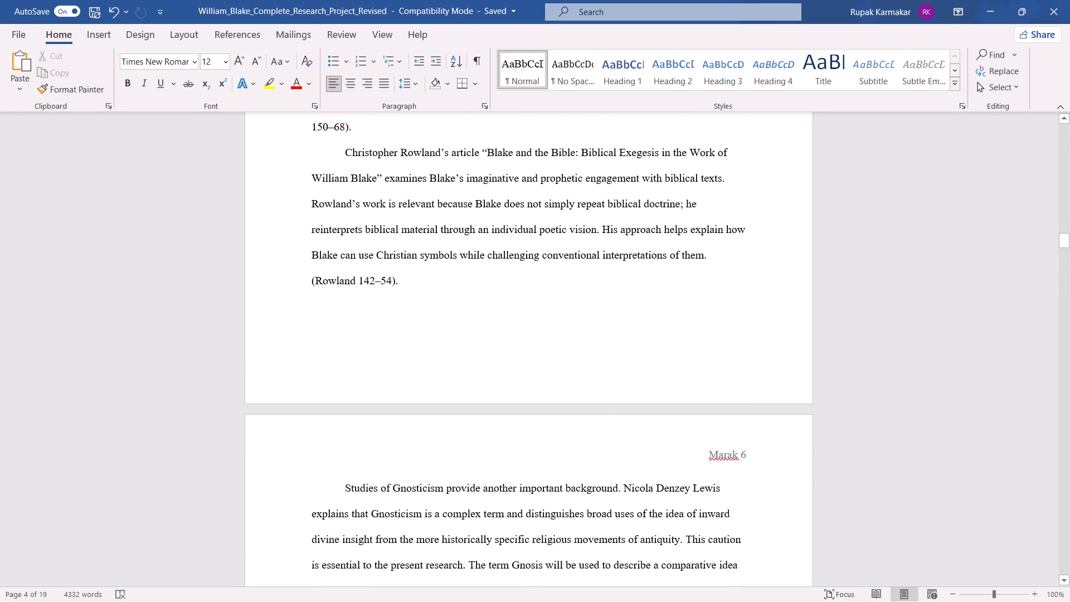
pyautogui.scroll(9, 357, 392)
pyautogui.scroll(-1, 357, 392)
pyautogui.scroll(15, 357, 392)
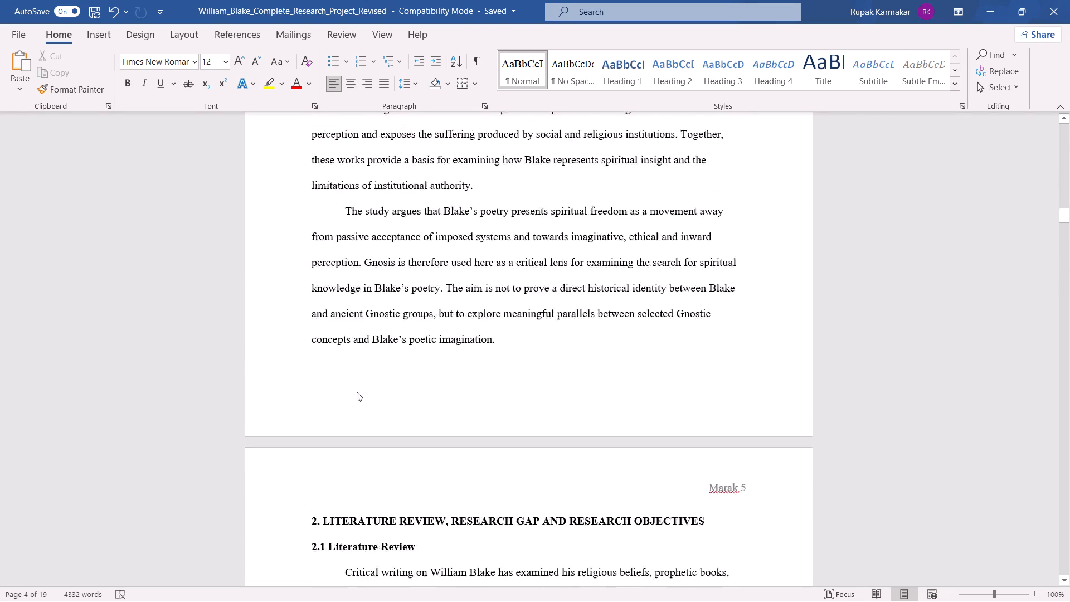
pyautogui.scroll(6, 357, 392)
pyautogui.scroll(-1, 357, 392)
pyautogui.scroll(6, 357, 392)
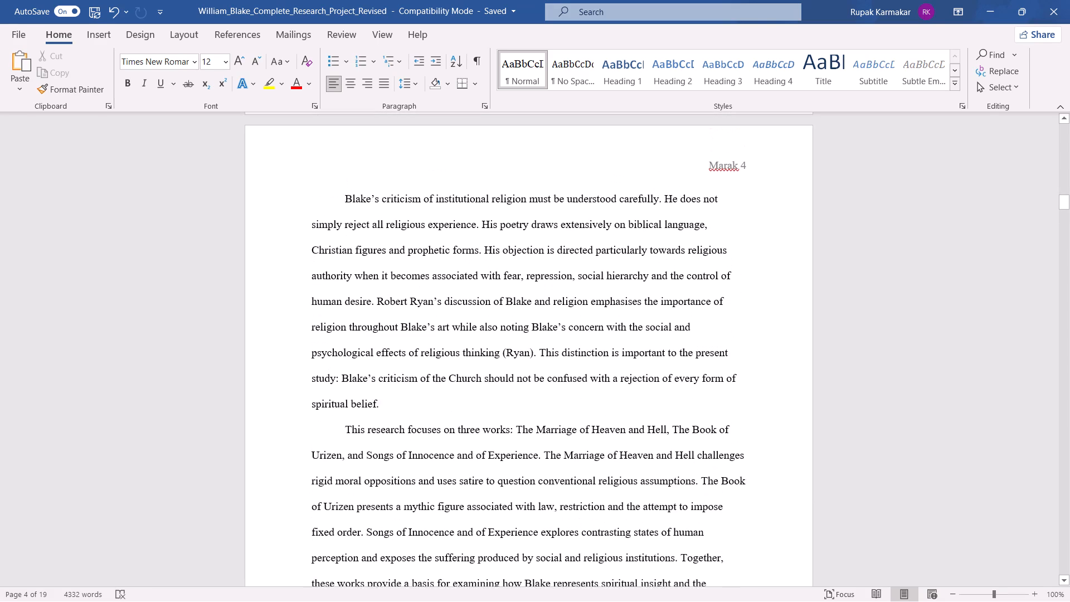
pyautogui.scroll(4, 357, 392)
pyautogui.scroll(-1, 357, 391)
pyautogui.scroll(12, 357, 391)
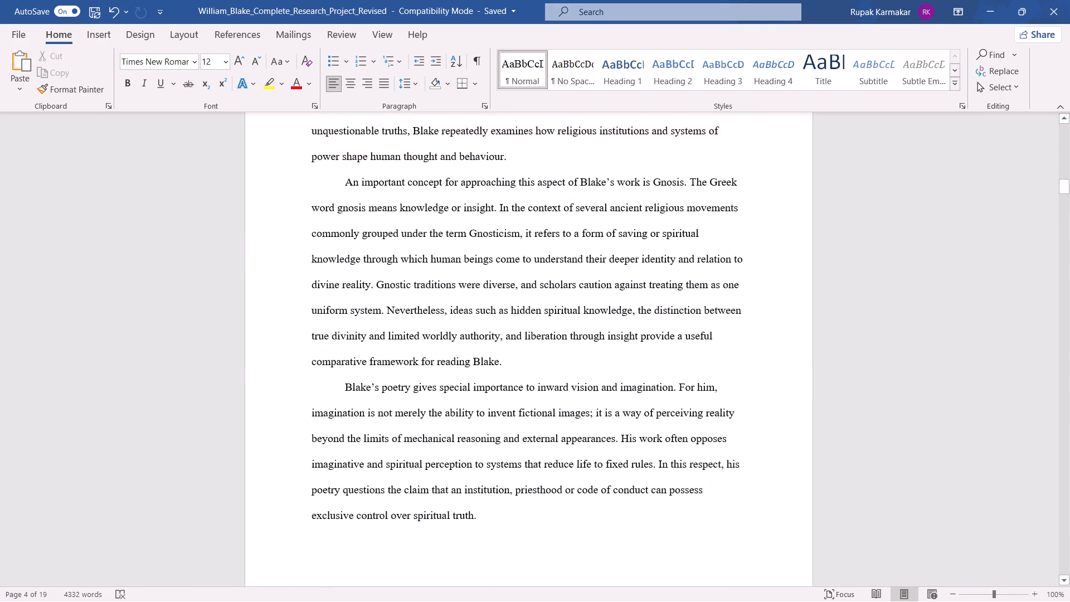
pyautogui.scroll(8, 367, 359)
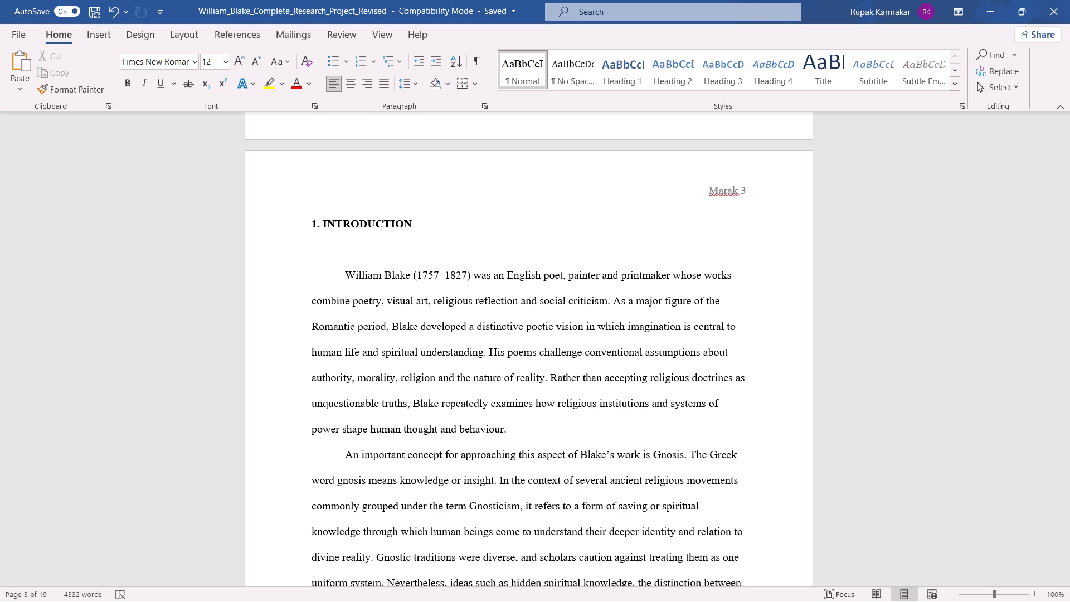
# Check the paragraph starts, endings and gaps between the three Introduction paragraphs on page 3.
pyautogui.click(344, 270)
pyautogui.scroll(-3, 356, 294)
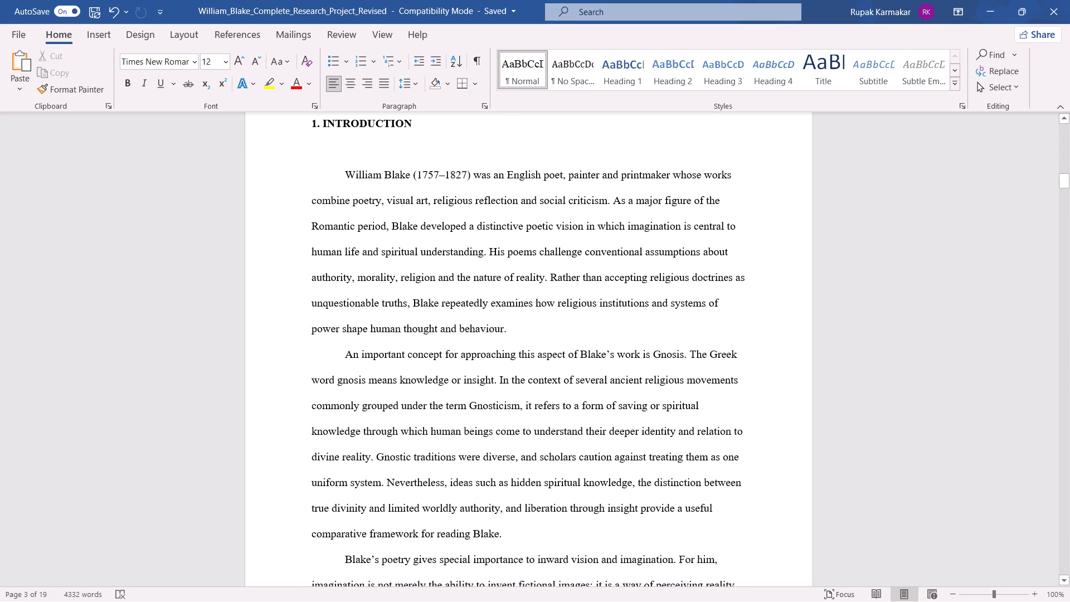
pyautogui.scroll(-6, 466, 314)
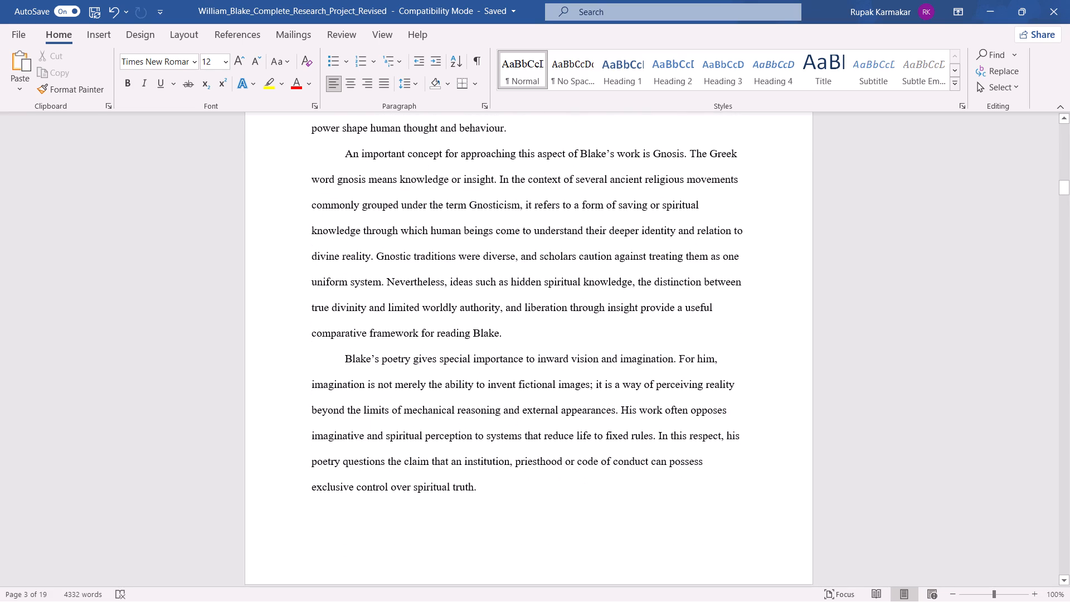
pyautogui.scroll(6, 385, 274)
pyautogui.scroll(-3, 368, 266)
pyautogui.click(349, 256)
pyautogui.click(346, 258)
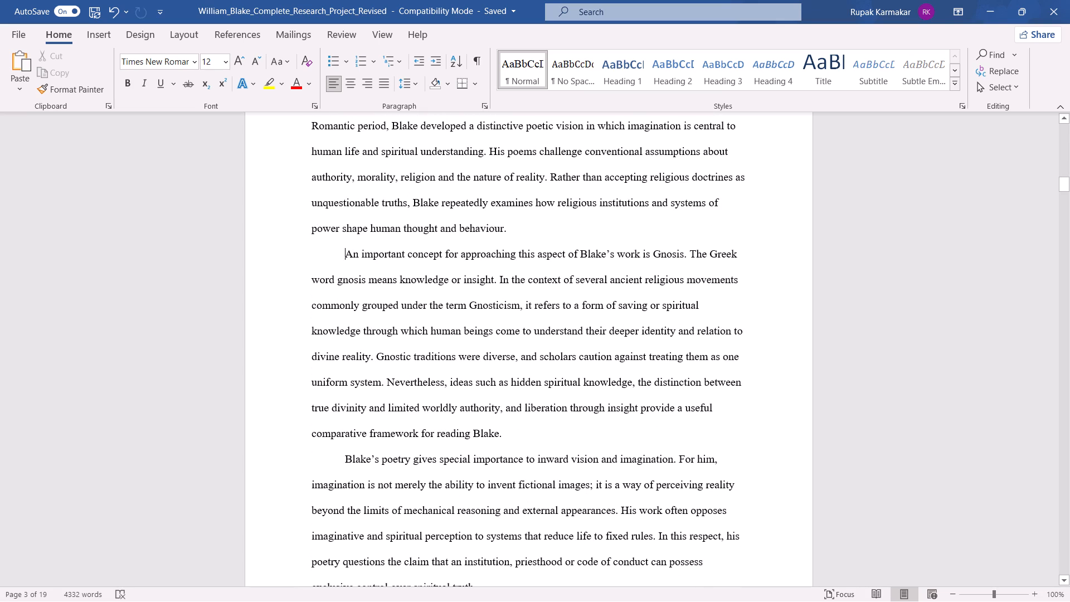
pyautogui.scroll(-2, 346, 258)
pyautogui.scroll(1, 346, 258)
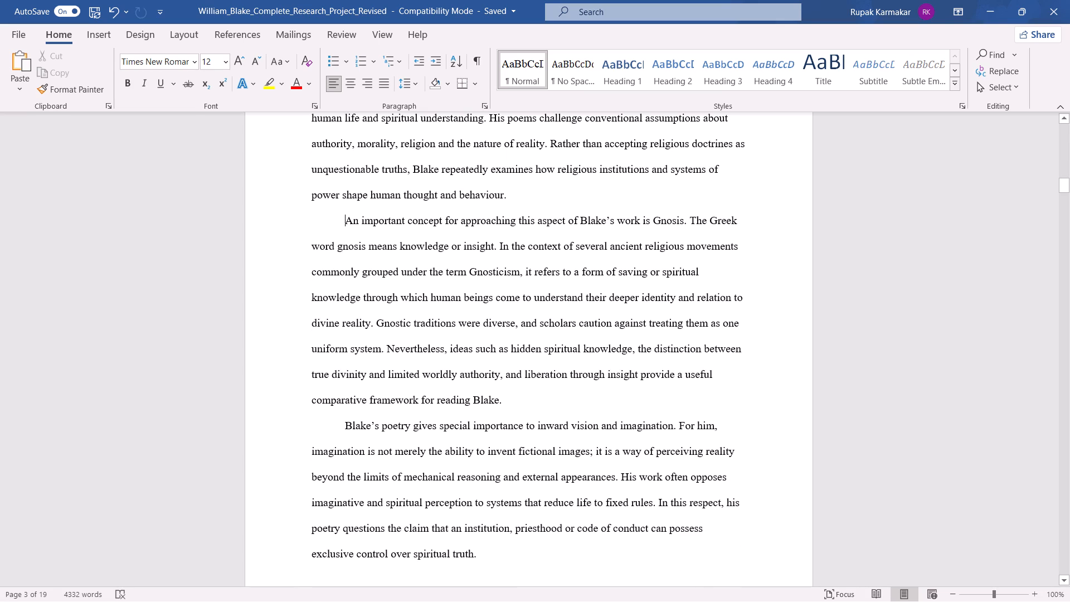
pyautogui.scroll(-4, 385, 317)
pyautogui.click(508, 264)
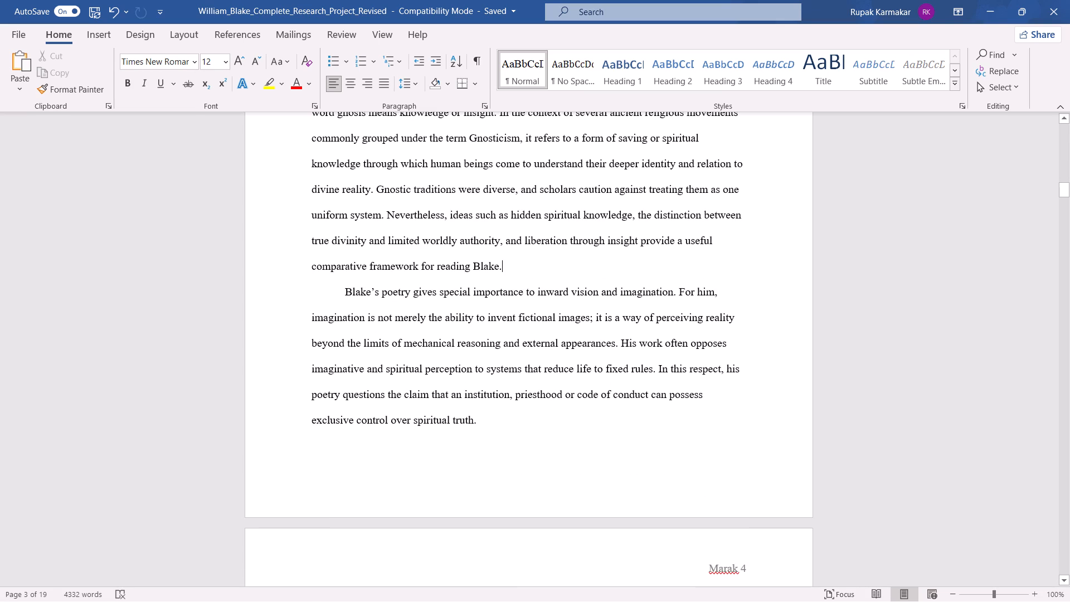
pyautogui.scroll(6, 508, 264)
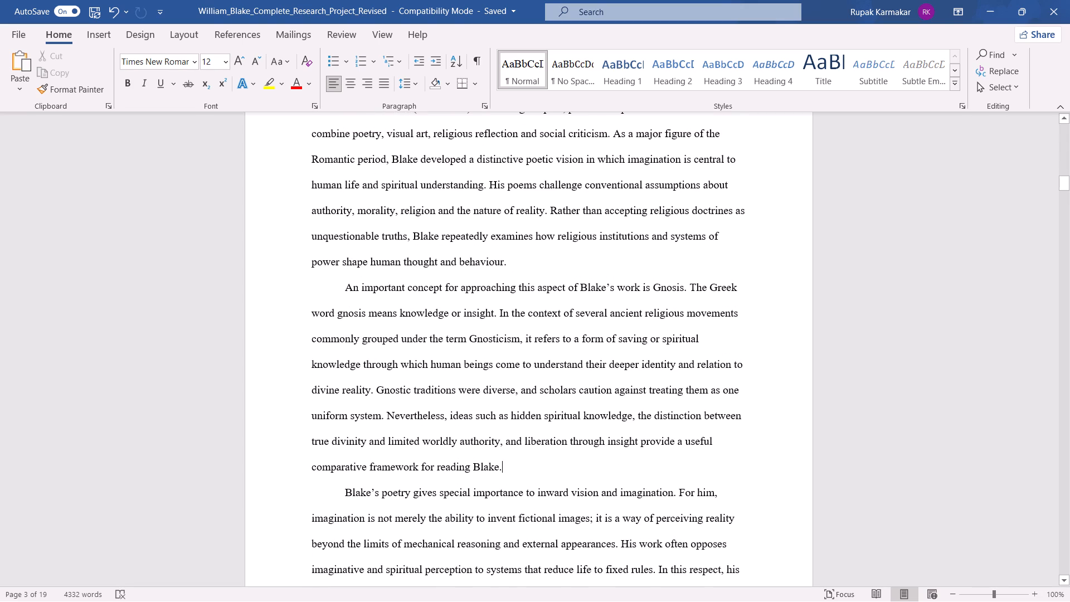
pyautogui.scroll(-2, 583, 370)
pyautogui.scroll(1, 586, 373)
pyautogui.scroll(-3, 587, 373)
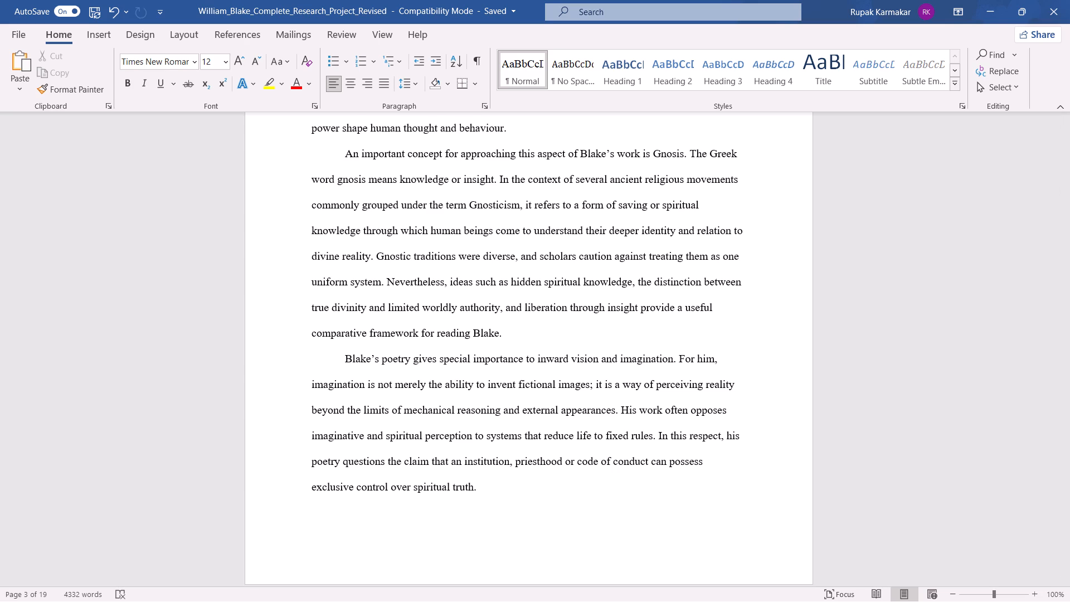
# Check the Introduction paragraphs on page 4 and the section 2 and "2.1 Literature Review" heading spacing on page 5.
pyautogui.scroll(-2, 586, 373)
pyautogui.scroll(1, 586, 373)
pyautogui.scroll(-9, 585, 373)
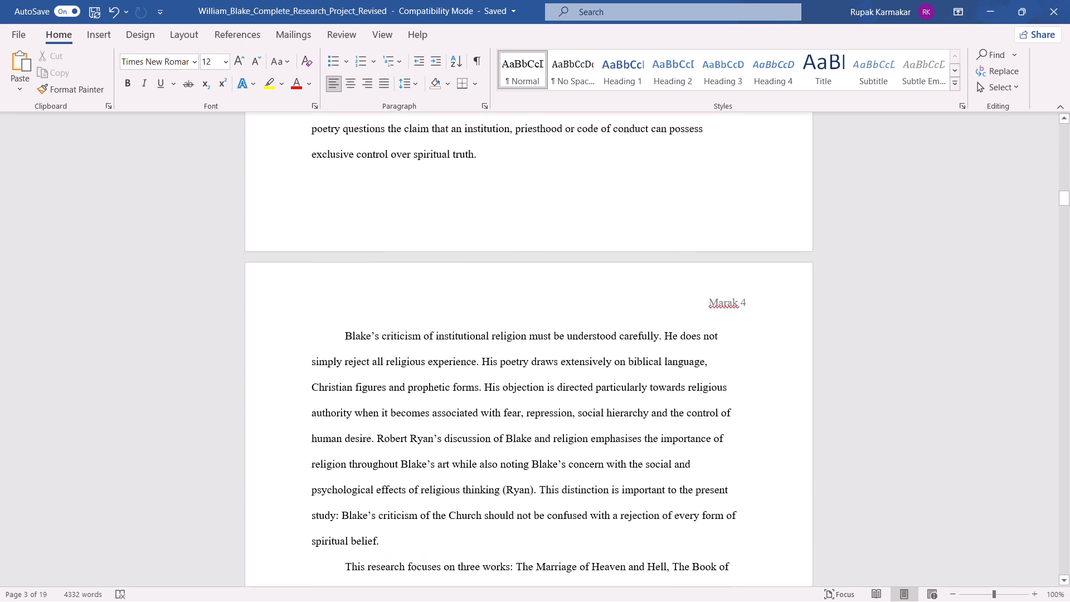
pyautogui.scroll(1, 585, 373)
pyautogui.scroll(-8, 585, 373)
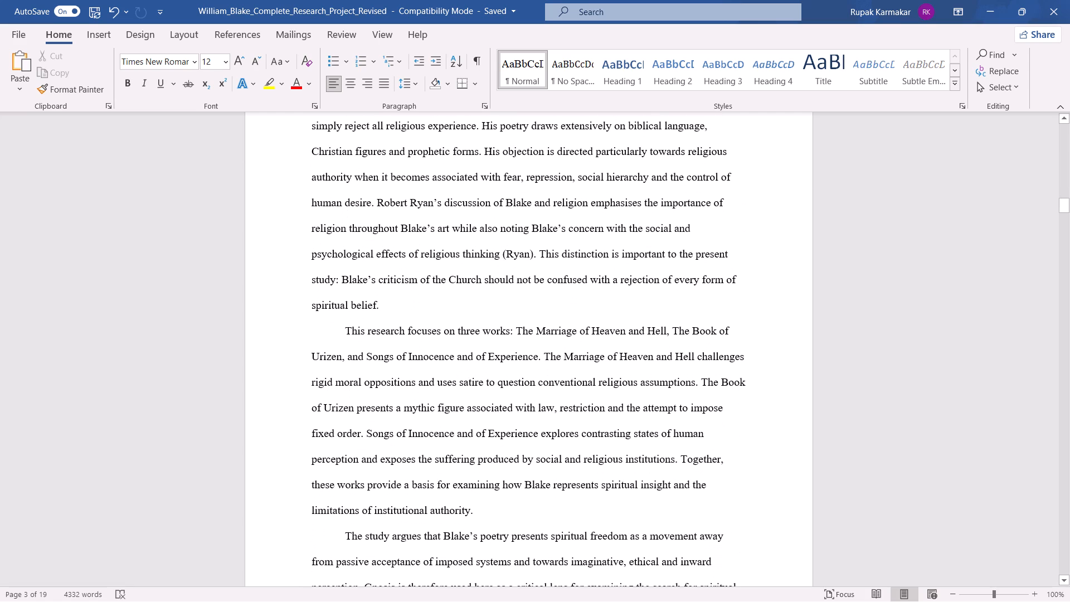
pyautogui.click(386, 307)
pyautogui.hotkey('ctrl', 'Down')
pyautogui.hotkey('ctrl', 'Down')
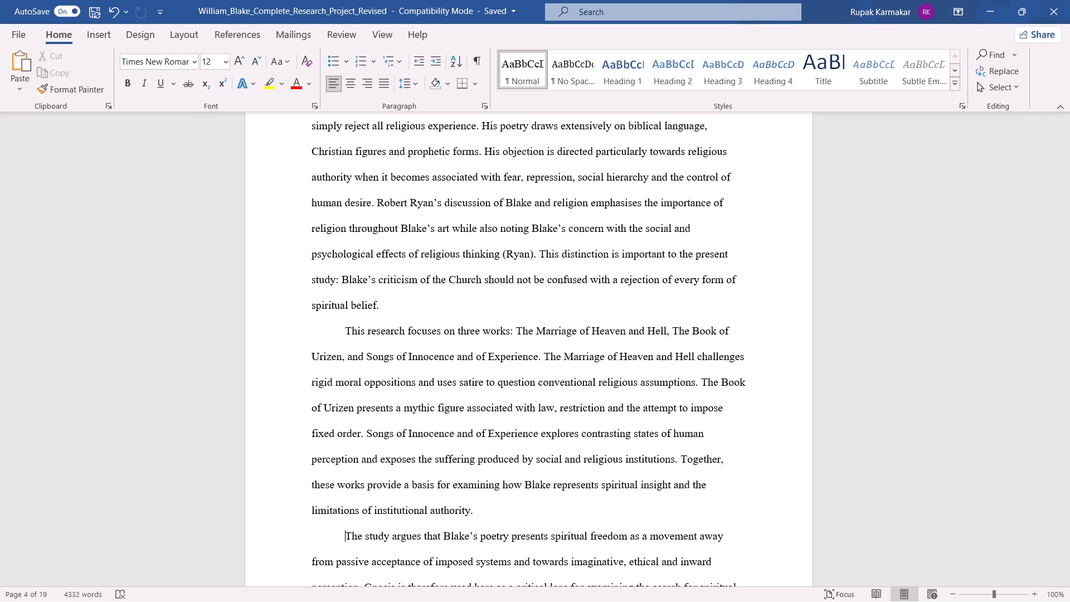
pyautogui.hotkey('ctrl', 'Down')
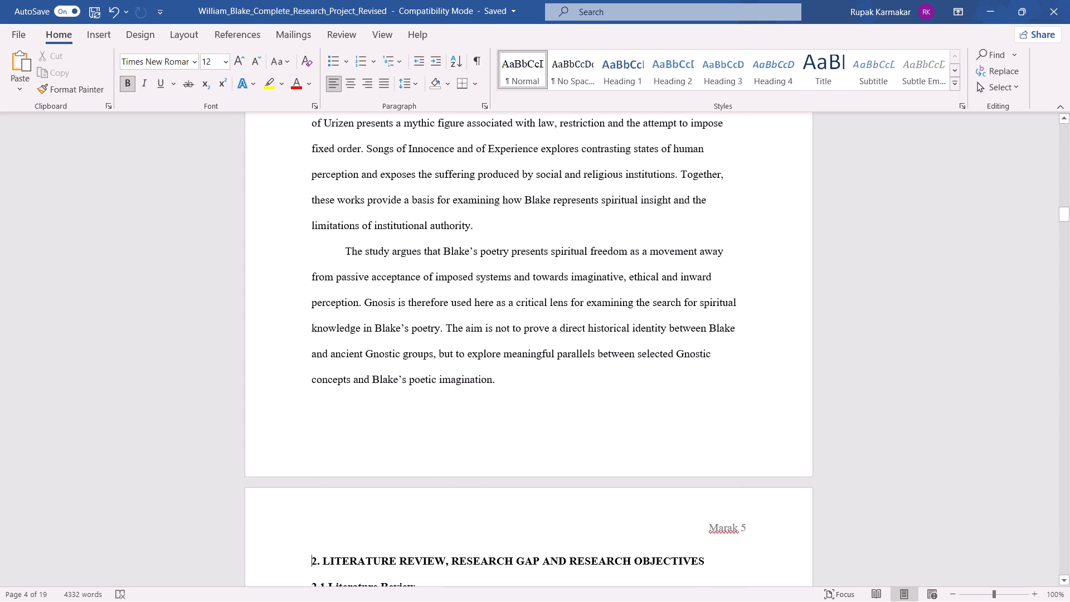
pyautogui.scroll(-2, 380, 316)
pyautogui.scroll(1, 377, 321)
pyautogui.scroll(-9, 377, 322)
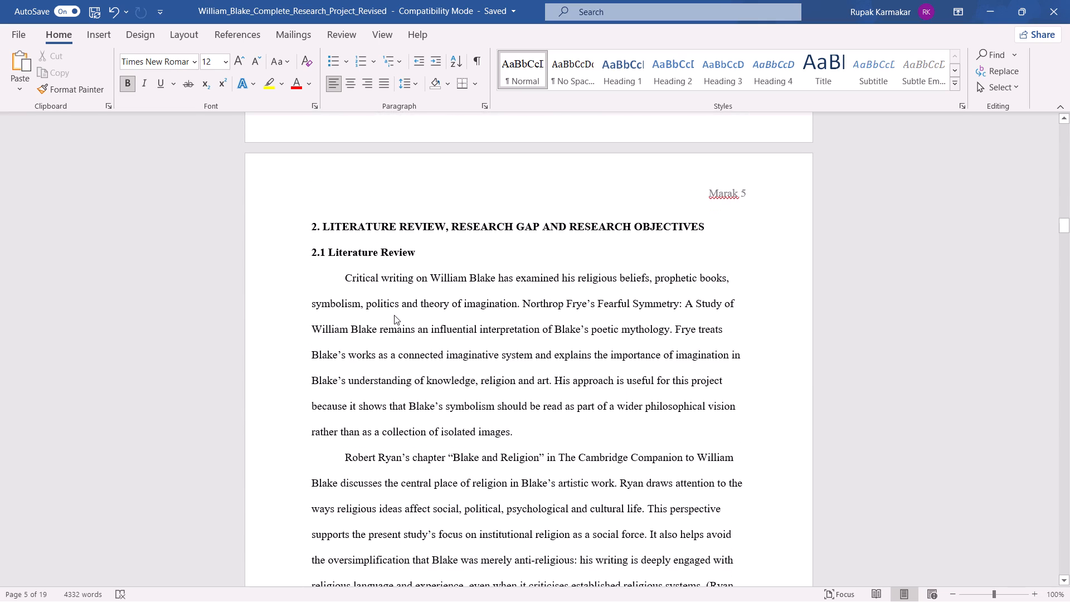
pyautogui.scroll(-3, 394, 315)
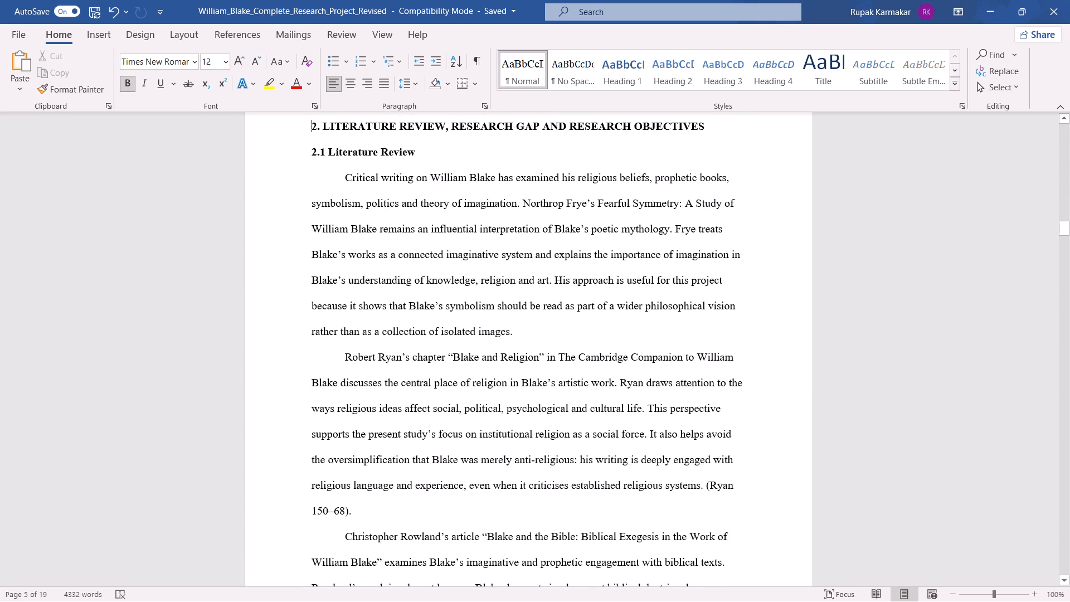
# Look back over the Introduction paragraphs from the section 2 heading on page 5 to the first paragraph on page 3.
pyautogui.scroll(14, 394, 318)
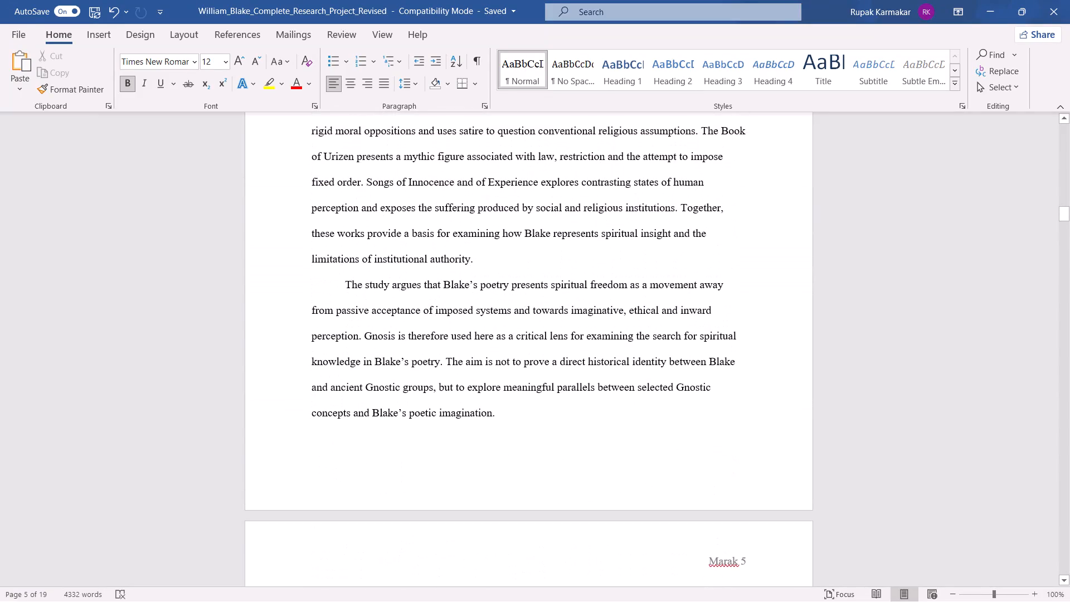
pyautogui.scroll(7, 394, 318)
pyautogui.scroll(-1, 394, 318)
pyautogui.scroll(10, 394, 318)
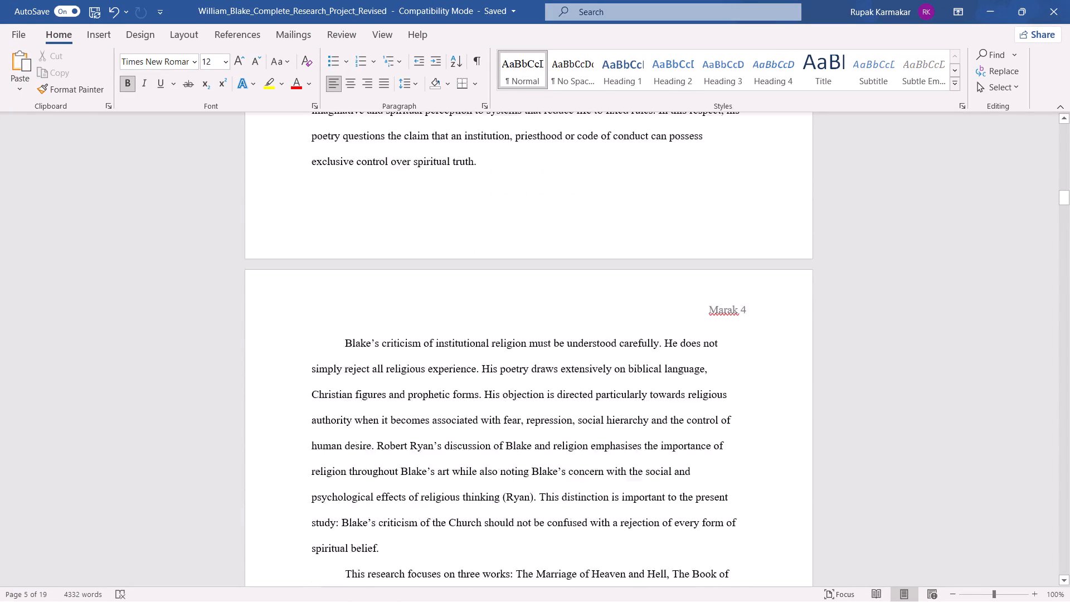
pyautogui.scroll(6, 394, 318)
pyautogui.scroll(-1, 394, 318)
pyautogui.scroll(3, 394, 318)
pyautogui.scroll(-1, 394, 318)
pyautogui.scroll(5, 394, 318)
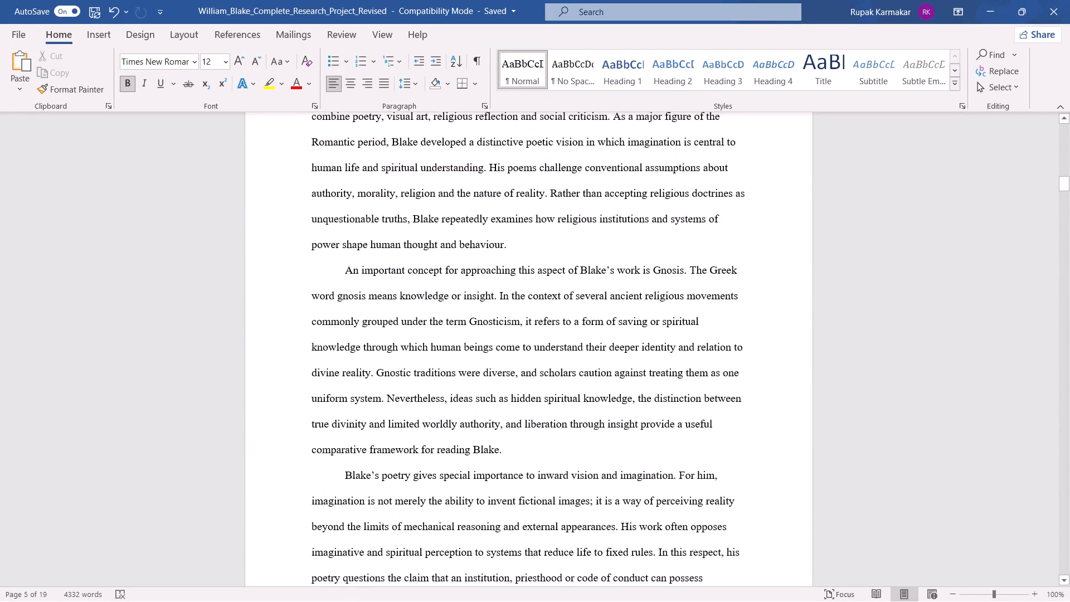
pyautogui.scroll(6, 394, 318)
pyautogui.scroll(-4, 394, 318)
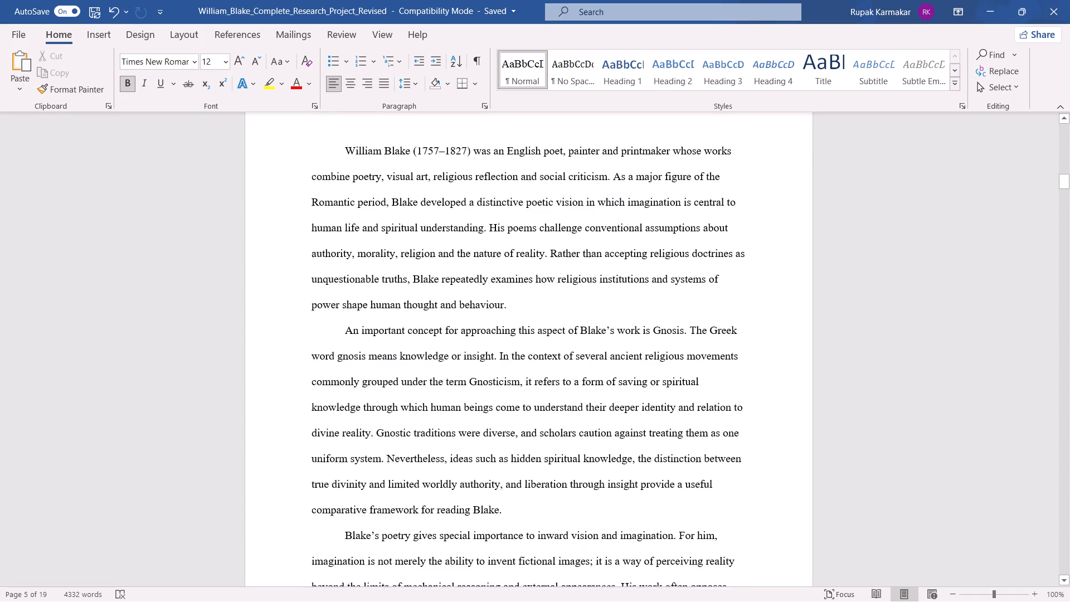
# Check the paragraph indents and page-end gaps from the Introduction on page 3 to the section 2 heading on page 5.
pyautogui.scroll(-8, 394, 318)
pyautogui.scroll(2, 394, 318)
pyautogui.scroll(-5, 394, 318)
pyautogui.scroll(1, 394, 318)
pyautogui.scroll(-1, 394, 318)
pyautogui.scroll(1, 394, 318)
pyautogui.scroll(-4, 394, 318)
pyautogui.scroll(1, 394, 318)
pyautogui.scroll(-2, 394, 318)
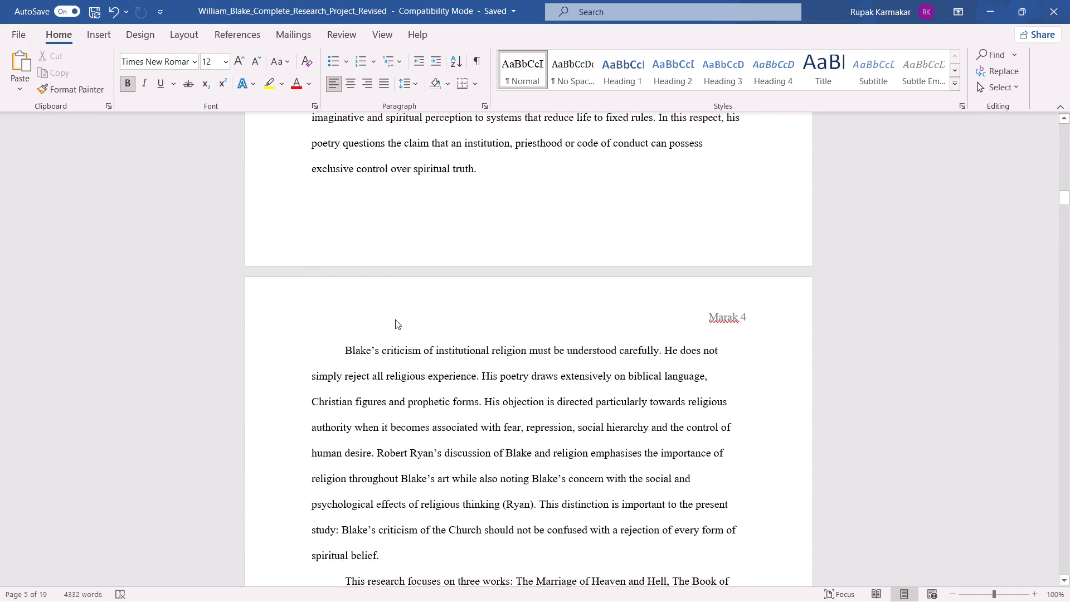
pyautogui.scroll(-14, 395, 319)
pyautogui.scroll(-12, 398, 321)
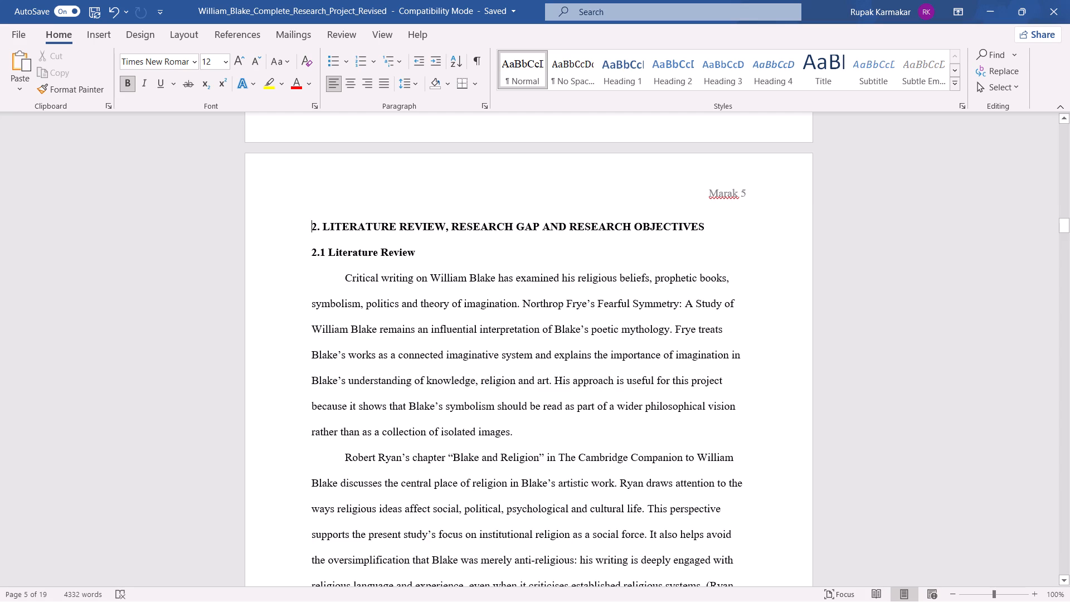
# Recheck the Introduction layout on page 4 and the spacing under the "1. INTRODUCTION" heading on page 3.
pyautogui.scroll(2, 398, 321)
pyautogui.scroll(-1, 398, 321)
pyautogui.scroll(12, 398, 321)
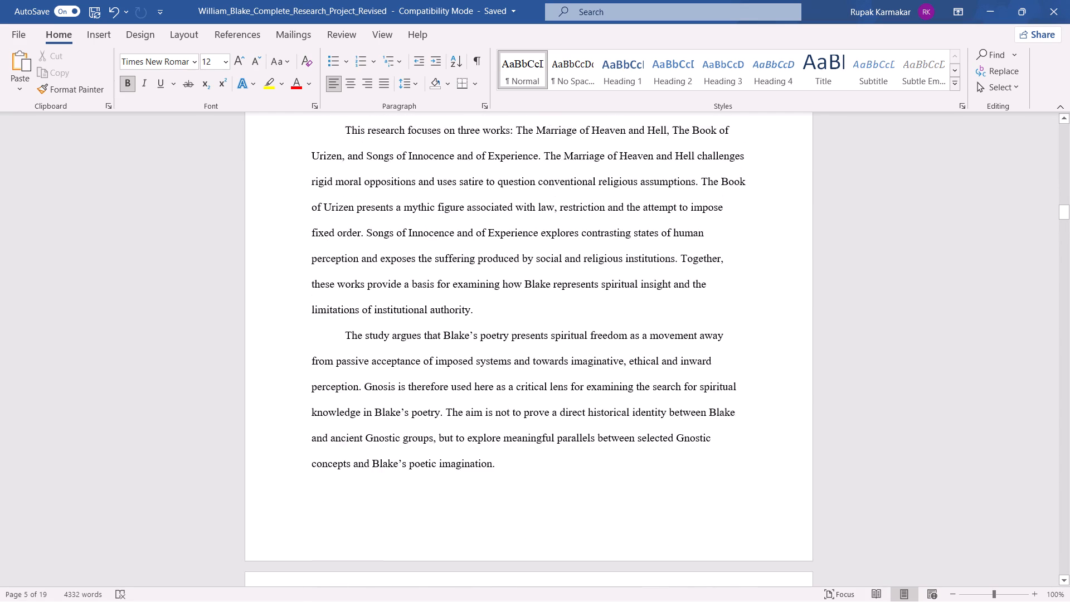
pyautogui.scroll(5, 403, 338)
pyautogui.scroll(-1, 403, 338)
pyautogui.scroll(9, 403, 338)
pyautogui.scroll(-1, 403, 338)
pyautogui.scroll(1, 403, 338)
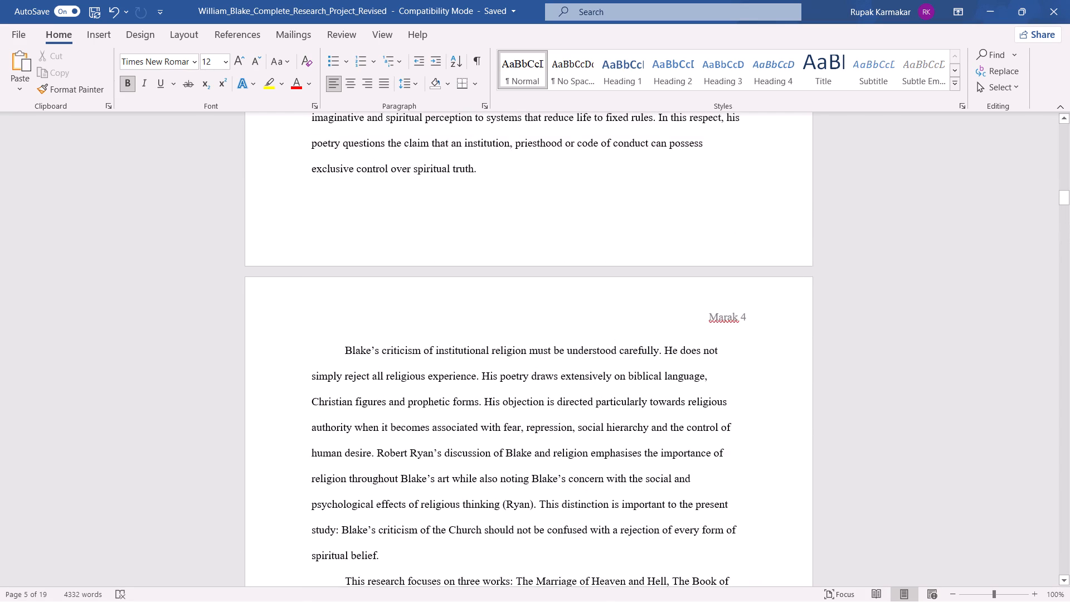
pyautogui.scroll(17, 403, 338)
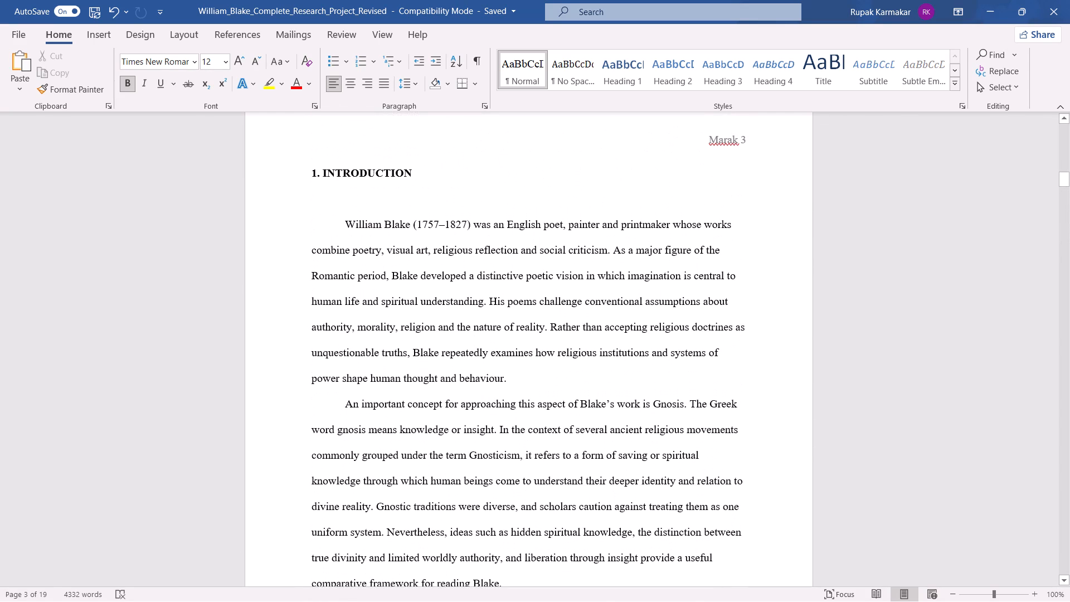
# Compare the Introduction's paragraph layout on pages 3 and 4 with the Literature Review paragraphs on page 5.
pyautogui.scroll(-18, 403, 338)
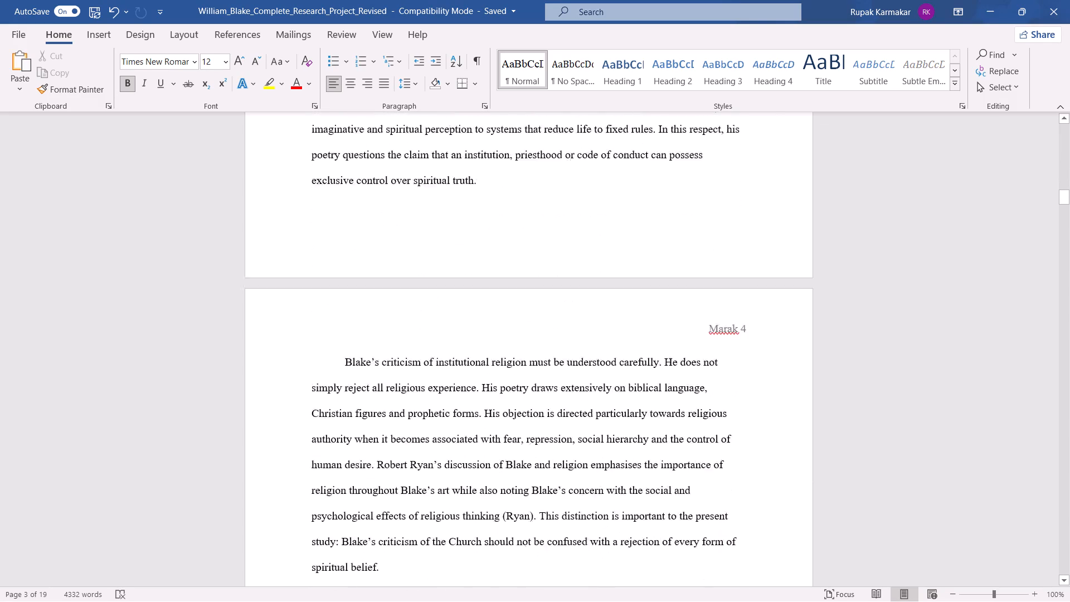
pyautogui.scroll(-14, 403, 338)
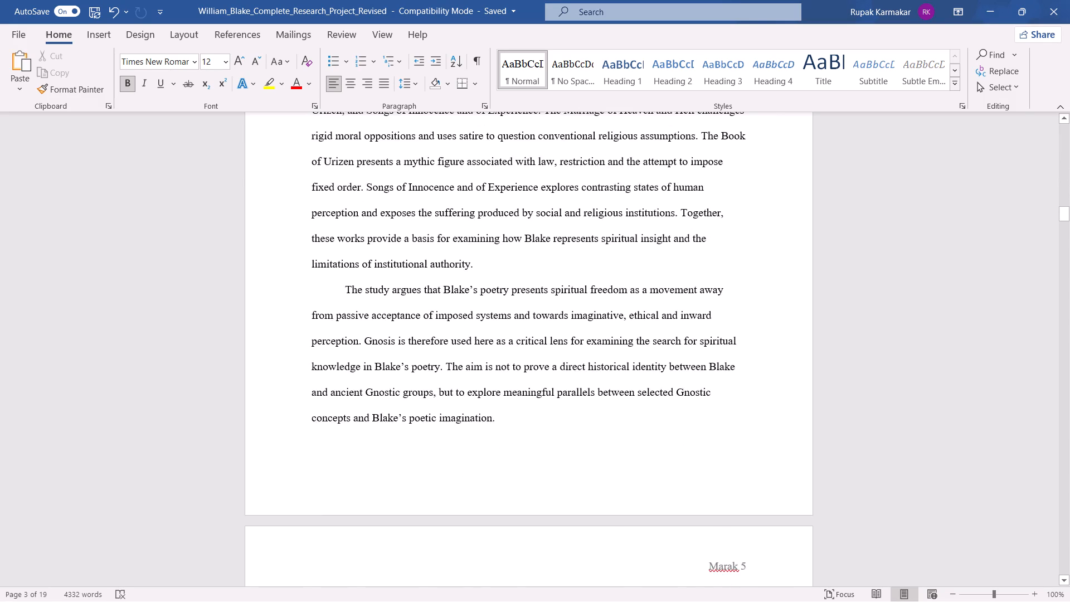
pyautogui.scroll(-19, 403, 338)
pyautogui.scroll(1, 403, 338)
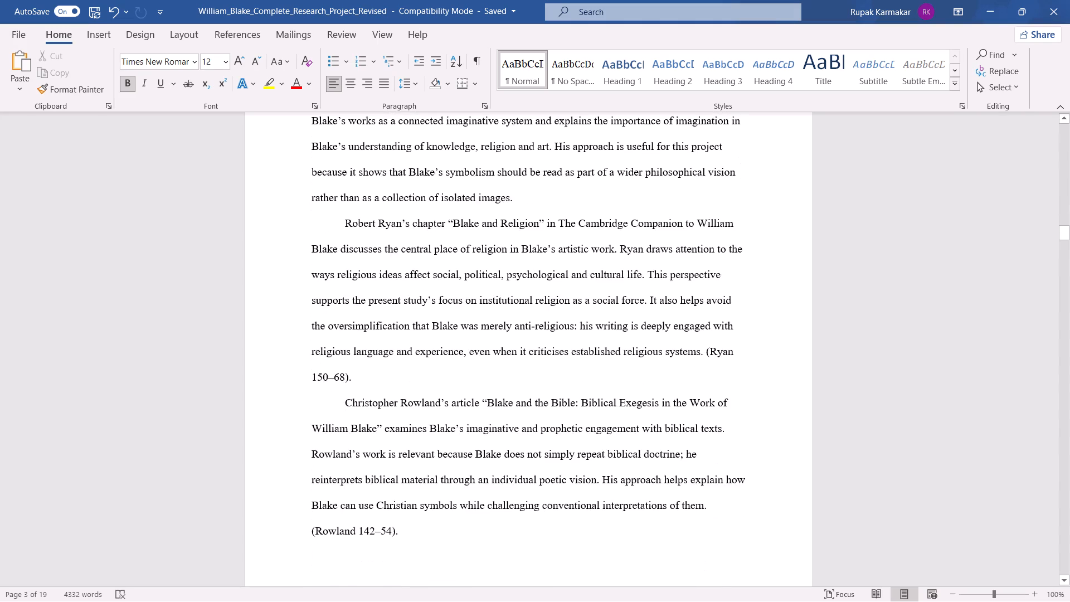
# Examine the first-line indents of the Literature Review paragraphs on pages 6 and 7, up to "2.2 Research Gap".
pyautogui.scroll(-16, 403, 338)
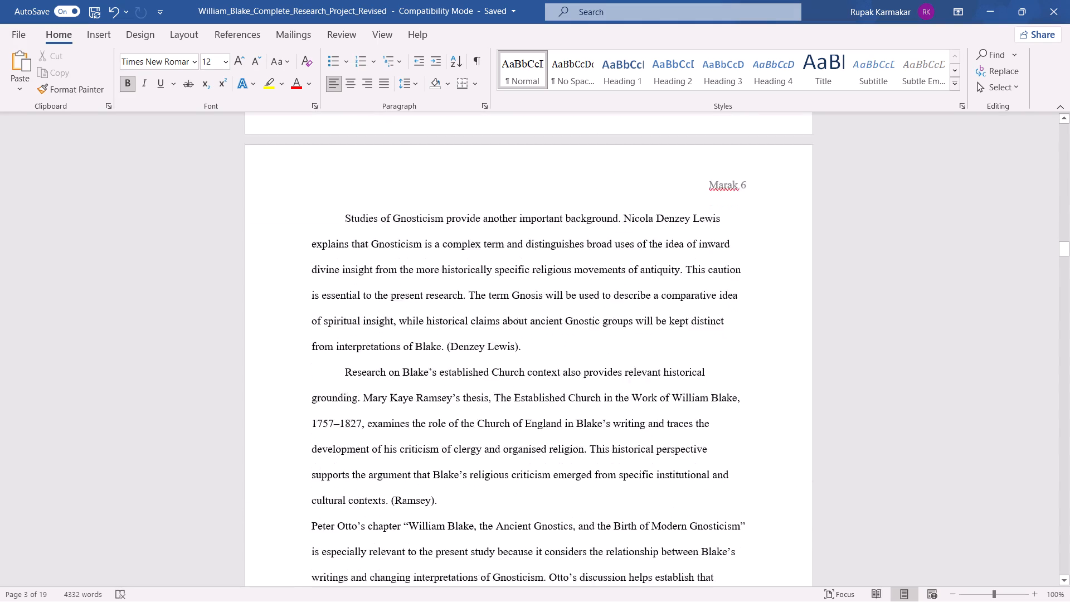
pyautogui.scroll(-5, 403, 338)
pyautogui.scroll(1, 403, 338)
pyautogui.scroll(-2, 403, 338)
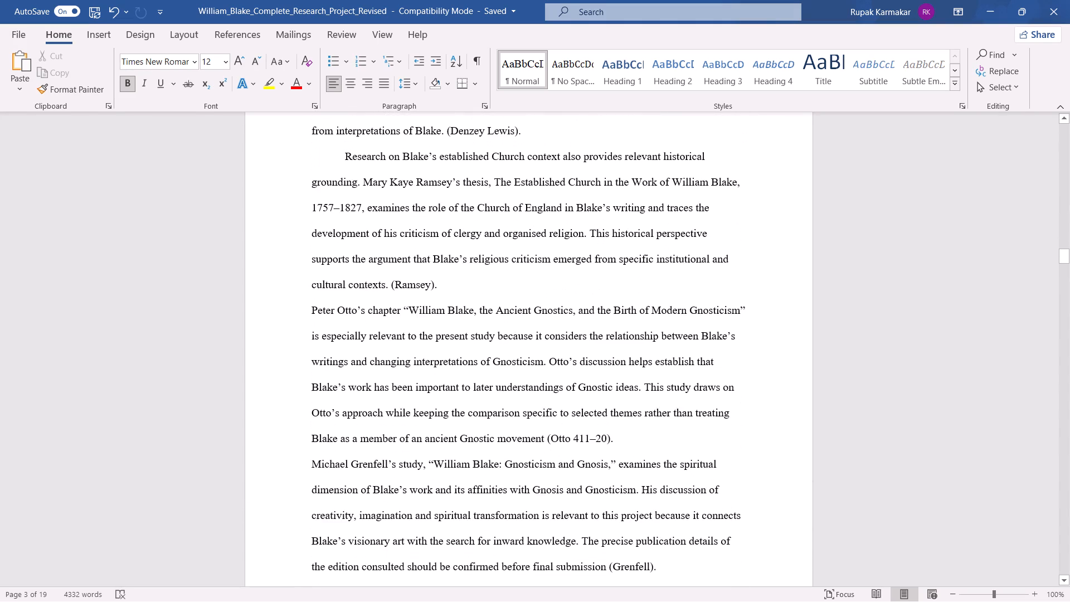
pyautogui.scroll(-11, 403, 338)
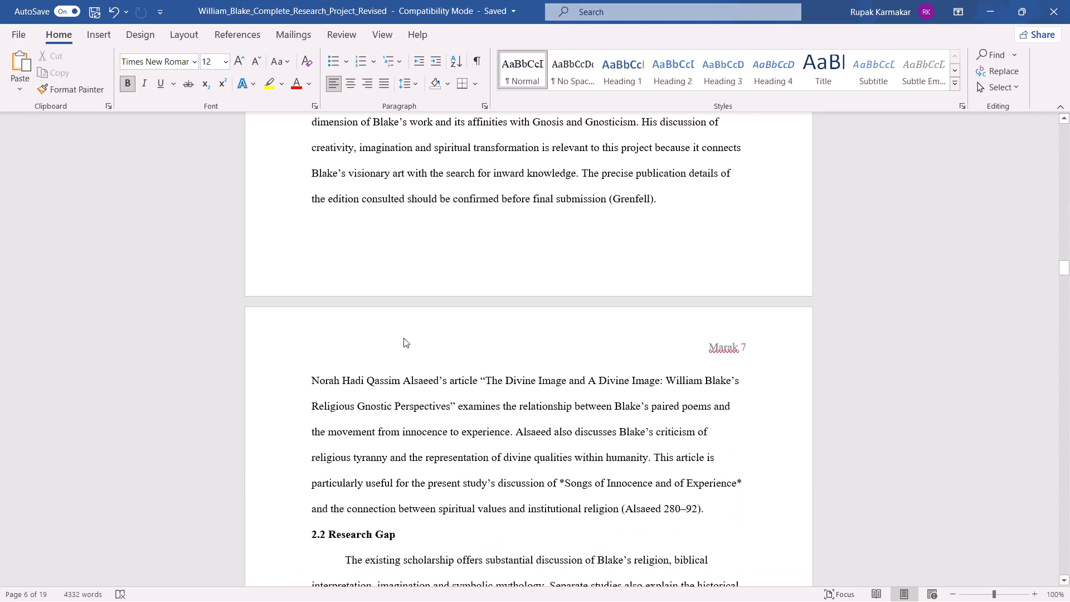
pyautogui.scroll(-5, 403, 338)
pyautogui.scroll(9, 403, 338)
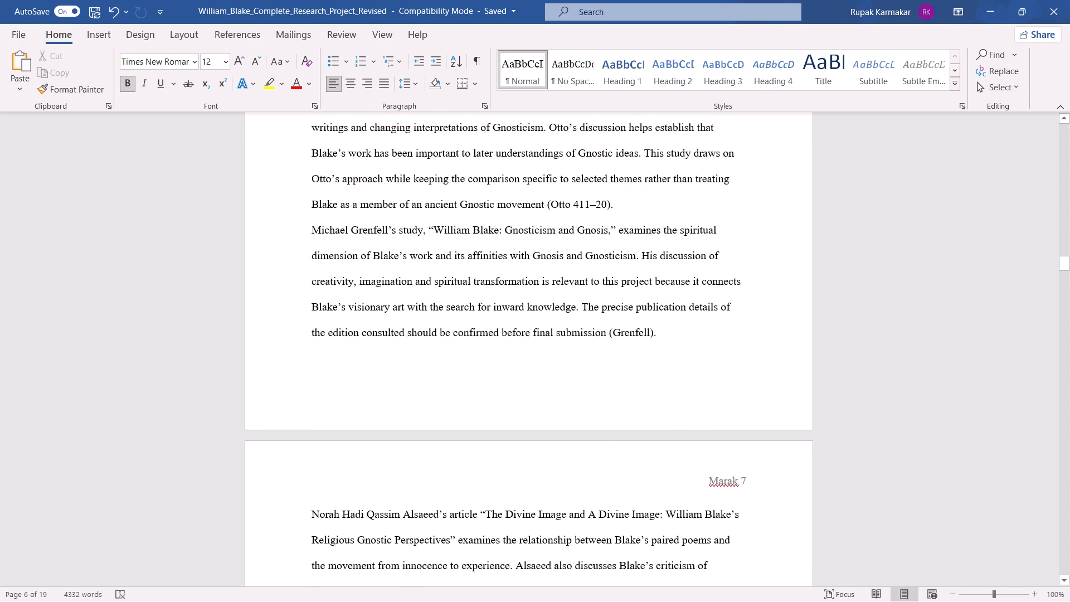
# Return to page 5 and check the "2.1 Literature Review" heading and the start of its first paragraph.
pyautogui.scroll(10, 403, 338)
pyautogui.scroll(-1, 403, 338)
pyautogui.scroll(13, 403, 338)
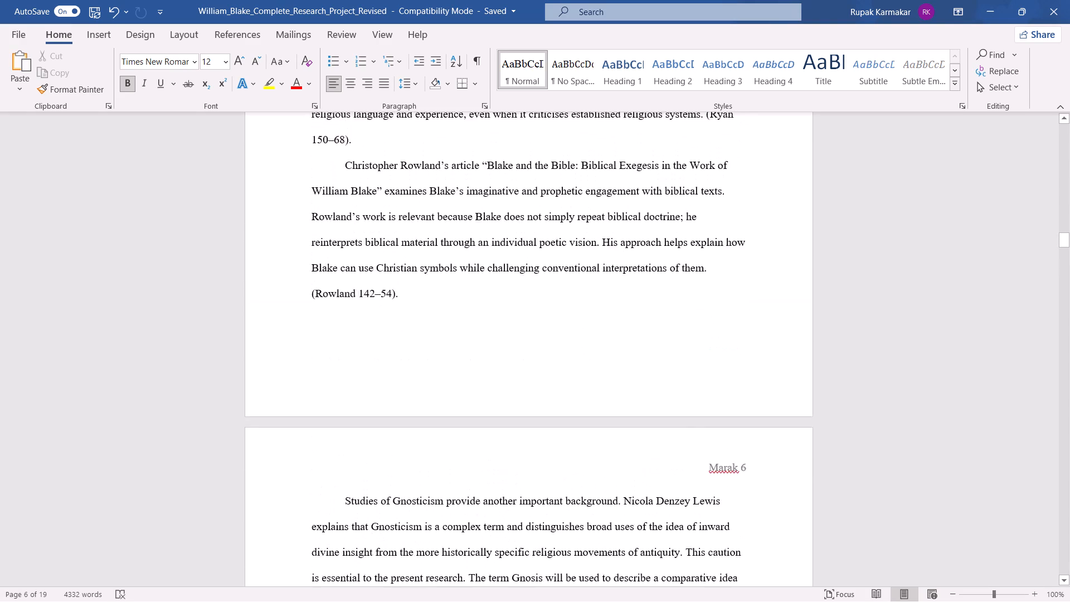
pyautogui.scroll(1, 403, 338)
pyautogui.scroll(-1, 403, 338)
pyautogui.scroll(19, 403, 338)
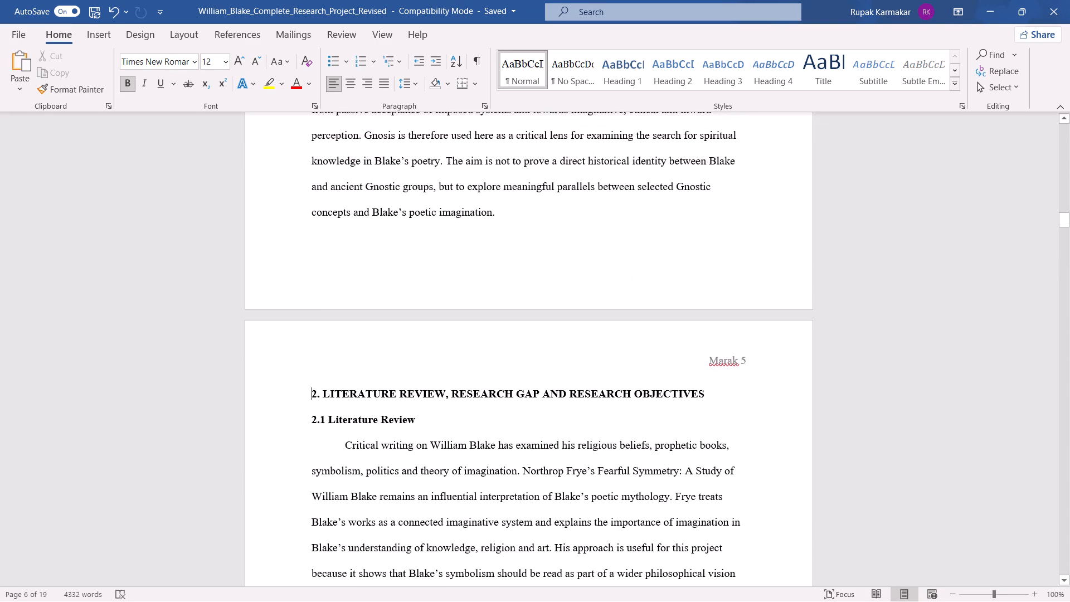
pyautogui.click(346, 449)
pyautogui.click(415, 423)
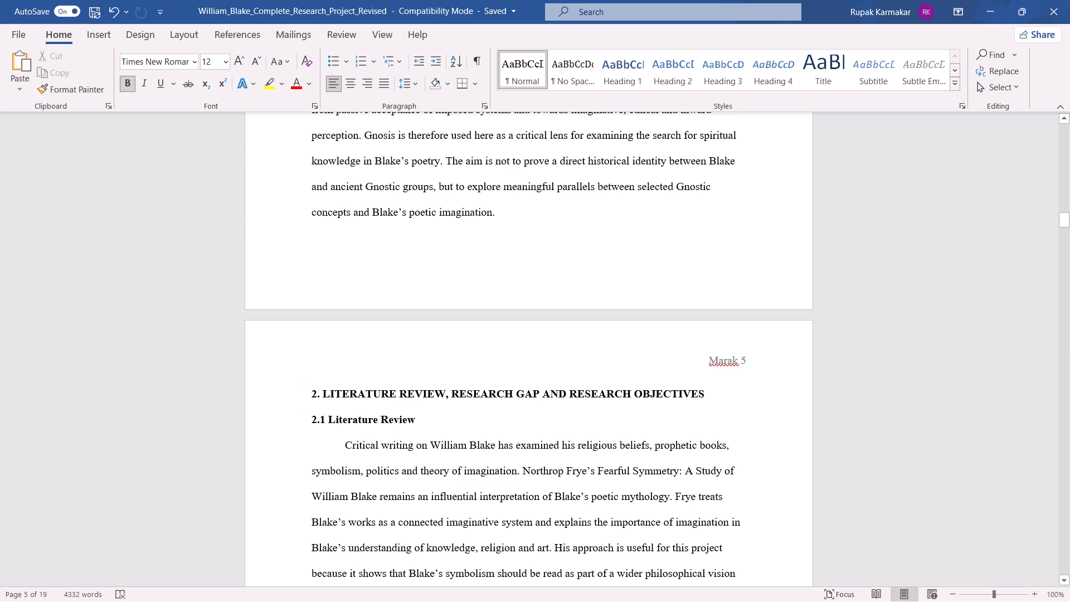
# Go back to page 3 and check the start of the first paragraph under "1. INTRODUCTION".
pyautogui.scroll(4, 427, 421)
pyautogui.scroll(-1, 427, 421)
pyautogui.scroll(1, 427, 421)
pyautogui.scroll(13, 449, 370)
pyautogui.scroll(15, 448, 370)
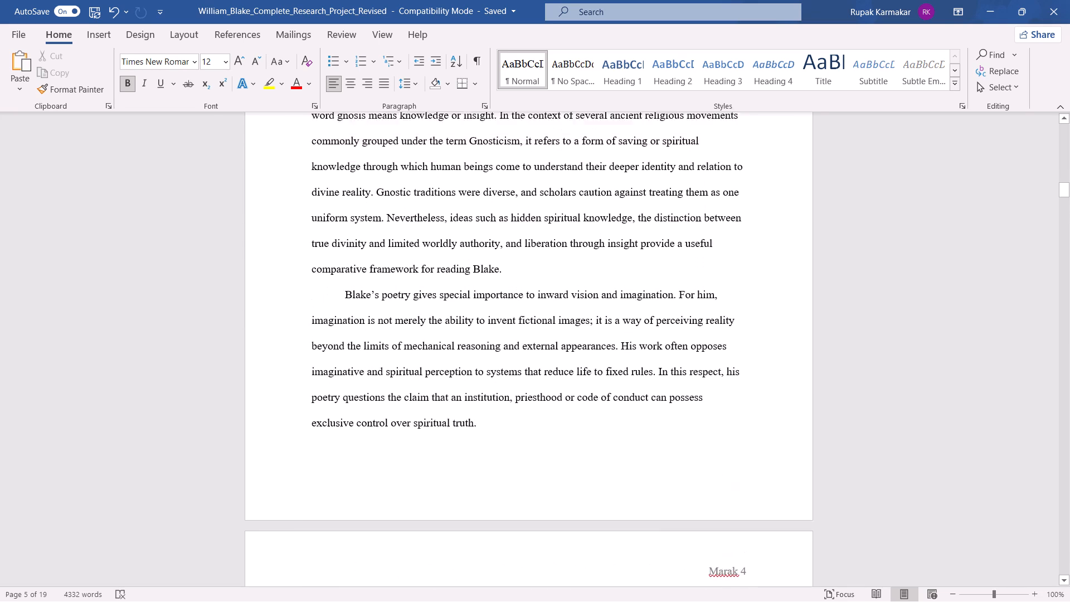
pyautogui.scroll(9, 448, 368)
pyautogui.click(342, 322)
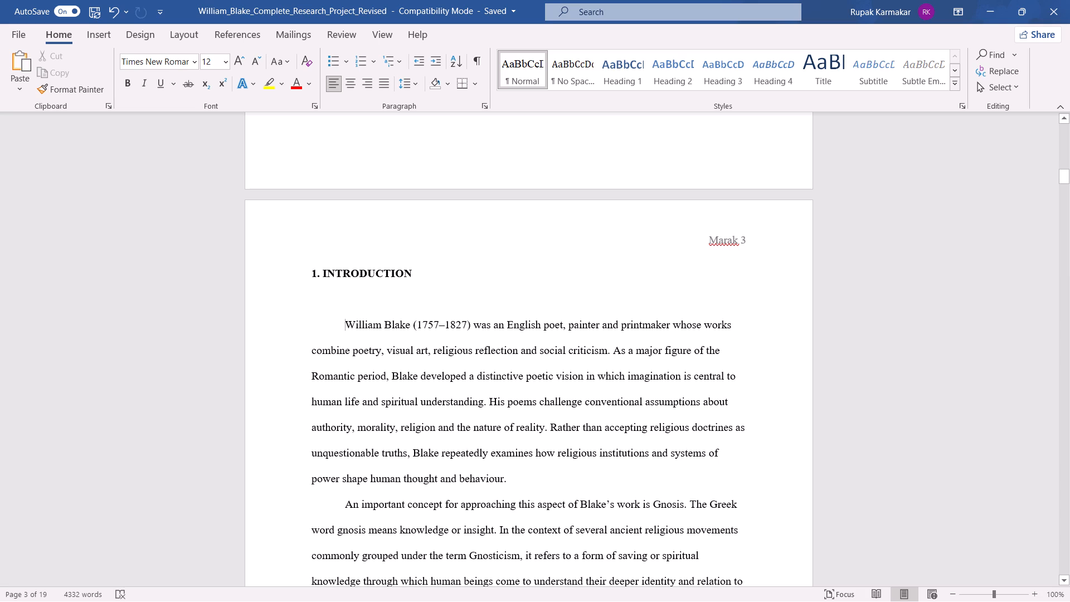
# Step through the Introduction paragraph by paragraph to check each start, ending at the section 2 heading on page 5.
pyautogui.hotkey('ctrl', 'Down')
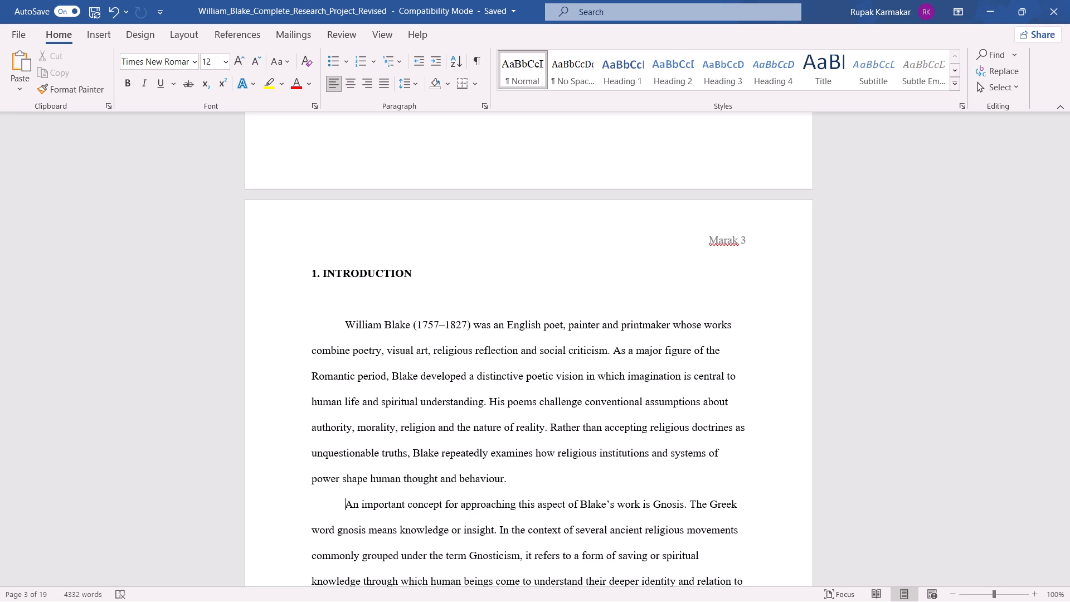
pyautogui.click(346, 327)
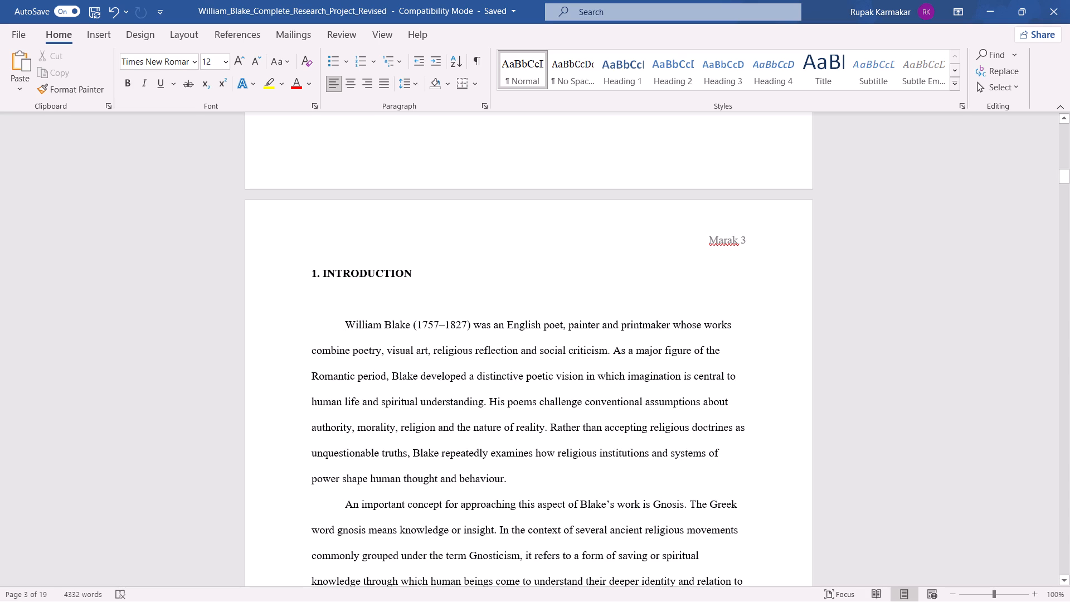
pyautogui.click(513, 480)
pyautogui.hotkey('ctrl', 'Down')
pyautogui.hotkey('ctrl', 'Down')
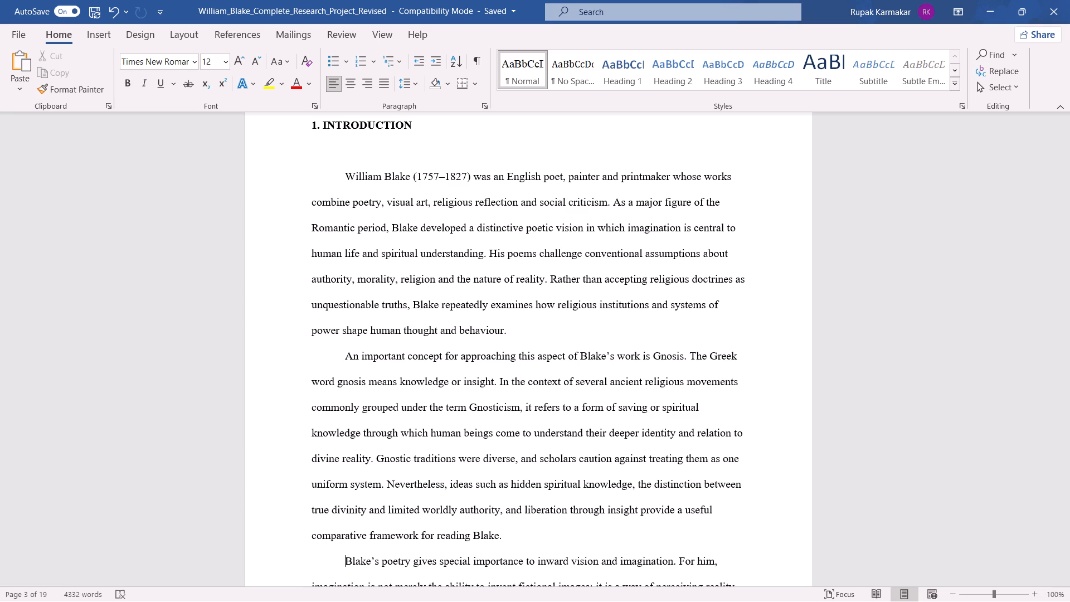
pyautogui.hotkey('ctrl', 'Down')
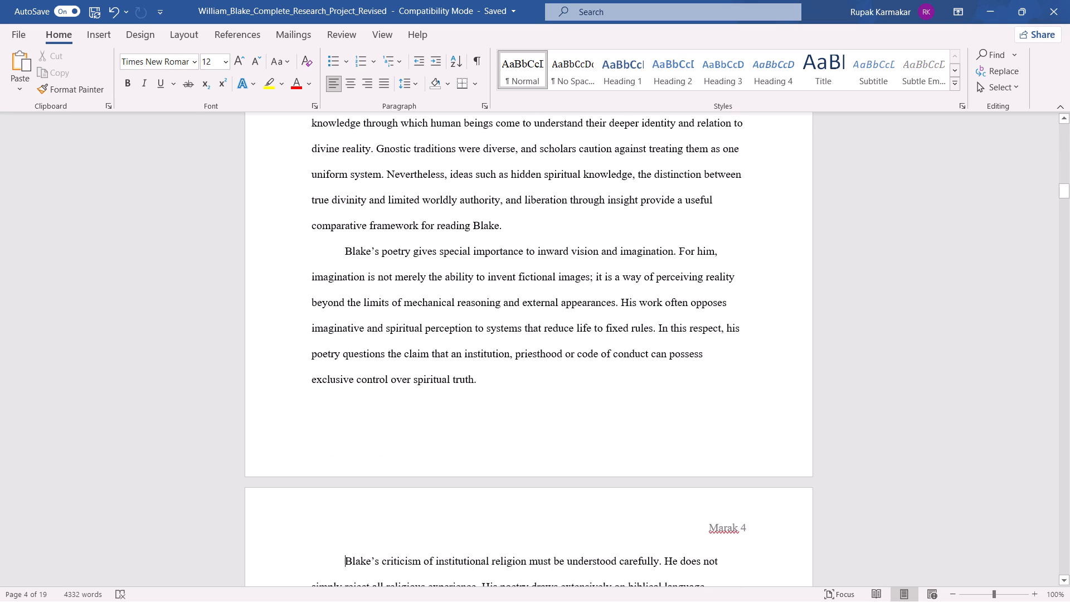
pyautogui.hotkey('ctrl', 'Down')
pyautogui.hotkey('ctrl', 'Down')
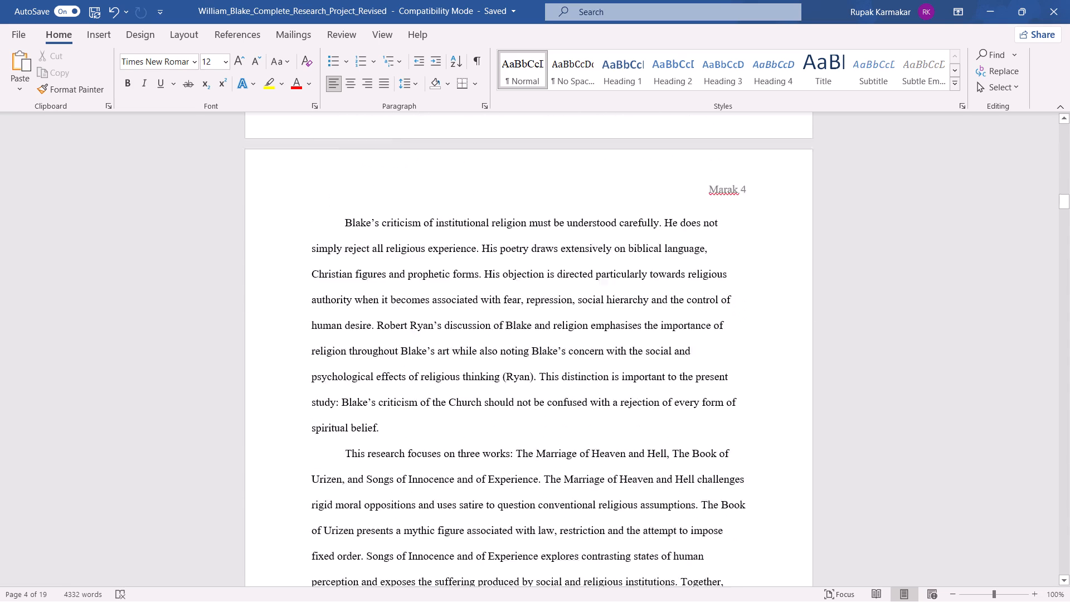
pyautogui.hotkey('ctrl', 'Down')
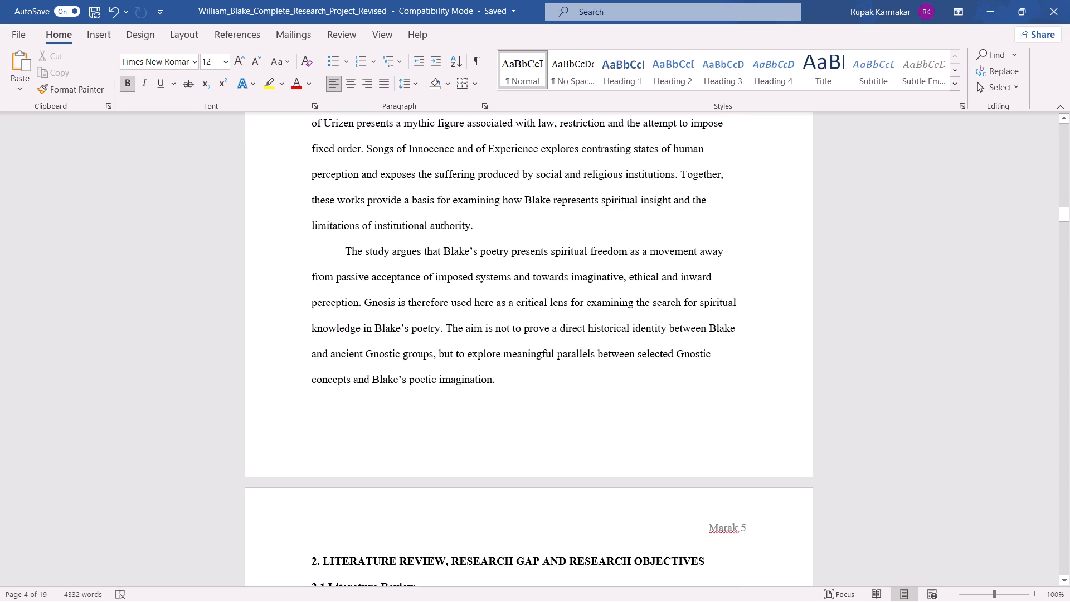
# Indent the first lines of the Otto, Grenfell and Alsaeed paragraphs at the end of the Literature Review on pages 6 and 7.
pyautogui.scroll(-1, 516, 480)
pyautogui.scroll(1, 516, 480)
pyautogui.scroll(-5, 516, 480)
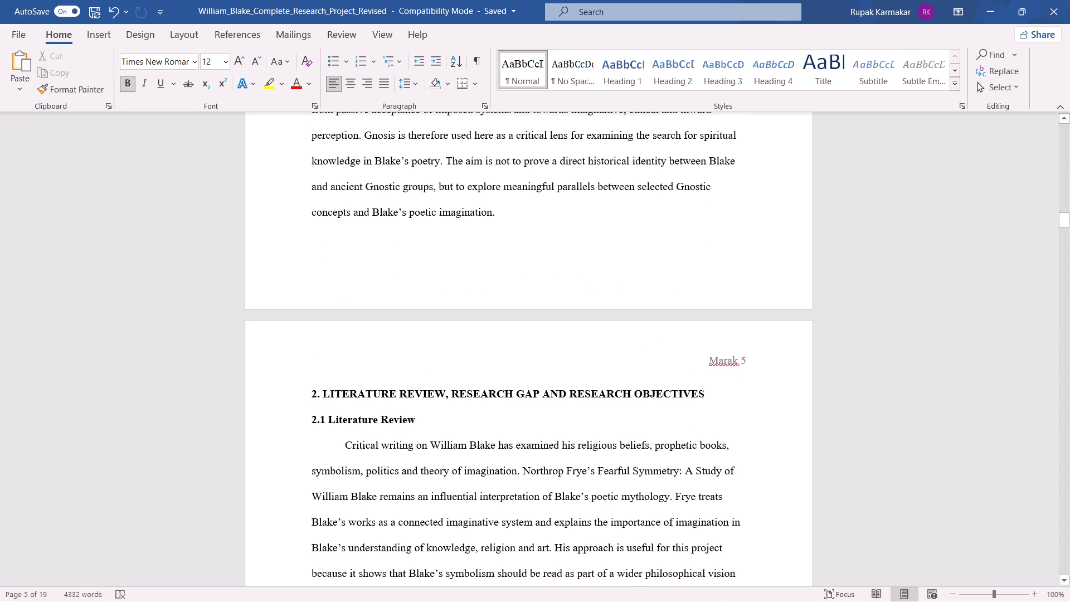
pyautogui.hotkey('ctrl', 'Down')
pyautogui.hotkey('ctrl', 'Down')
pyautogui.hotkey('ctrl', 'Down')
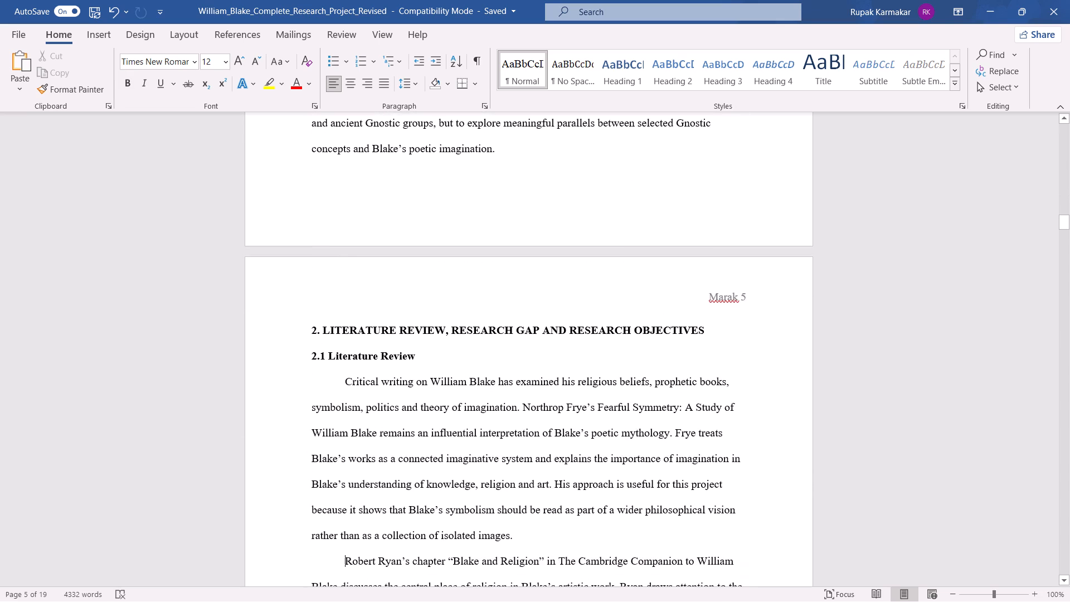
pyautogui.hotkey('ctrl', 'Down')
pyautogui.hotkey('ctrl', 'Down')
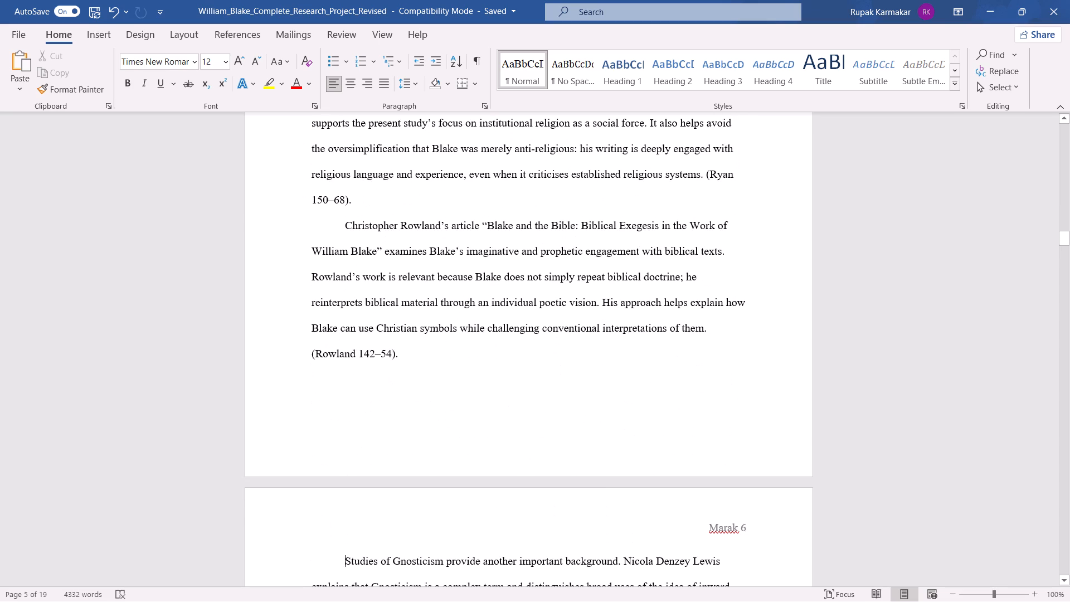
pyautogui.hotkey('ctrl', 'Down')
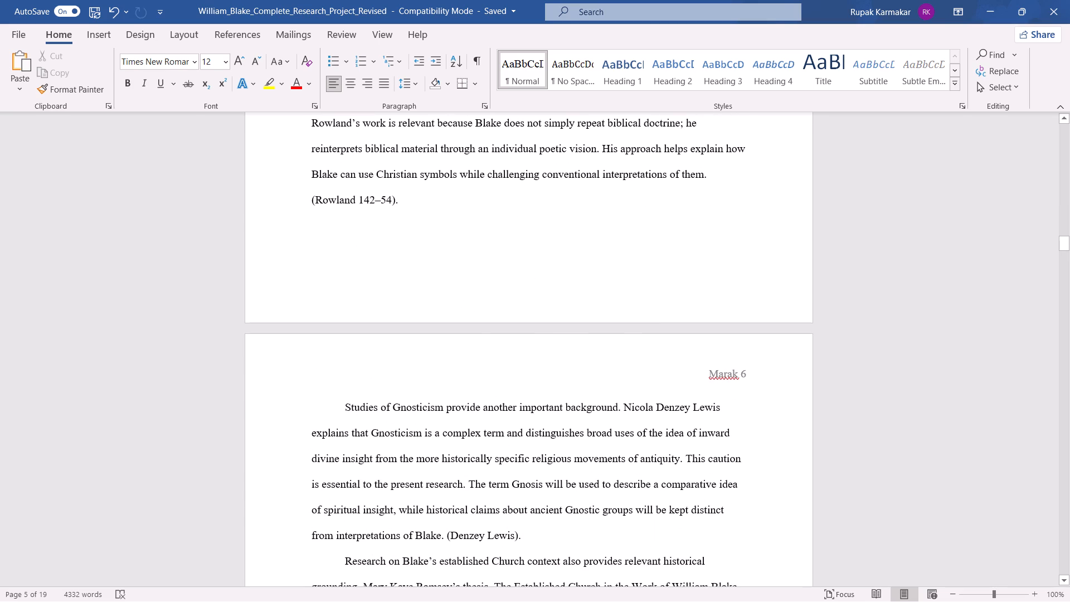
pyautogui.hotkey('ctrl', 'Down')
pyautogui.hotkey('ctrl', 'Down')
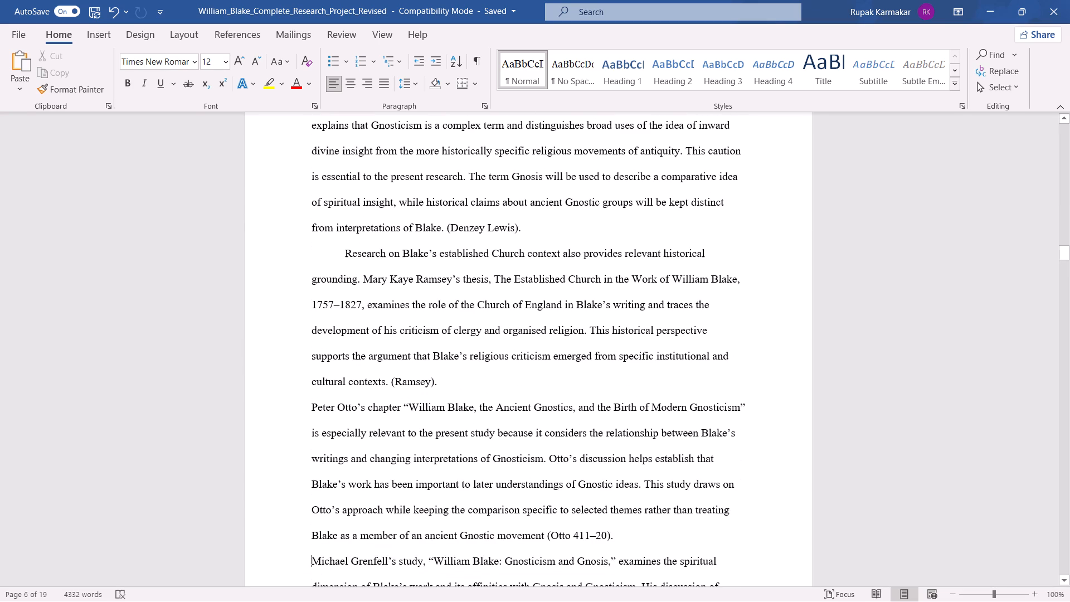
pyautogui.hotkey('ctrl', 'Up')
pyautogui.press('Tab')
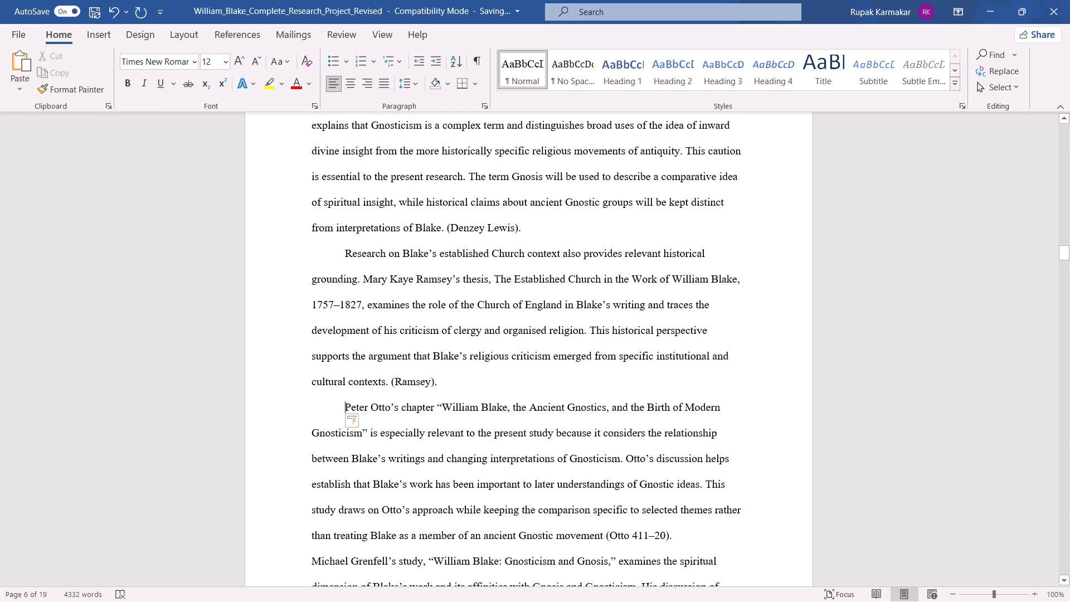
pyautogui.hotkey('ctrl', 'Down')
pyautogui.press('Tab')
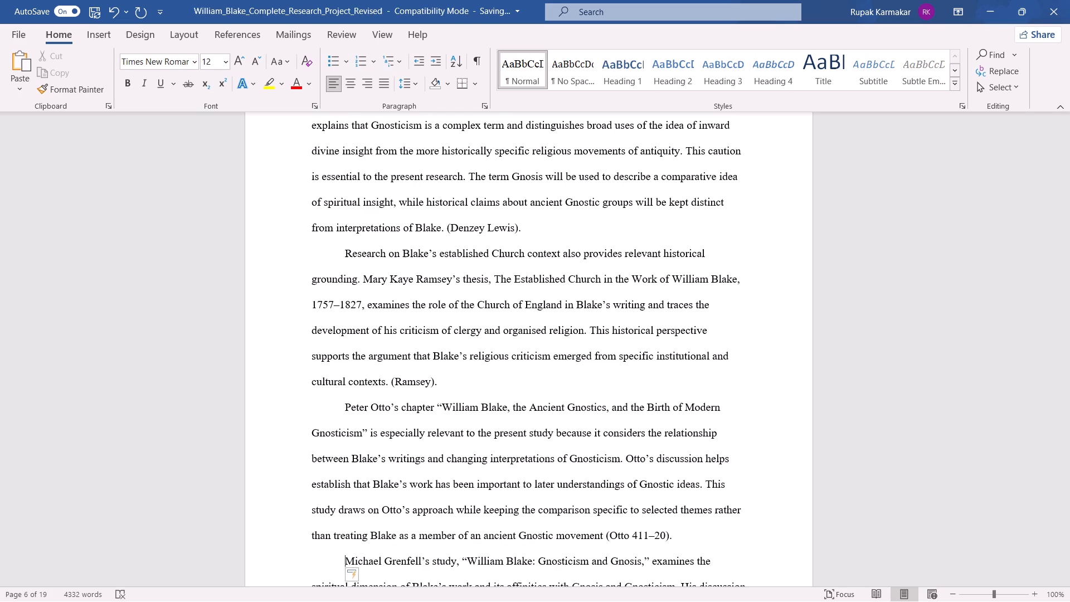
pyautogui.hotkey('ctrl', 'Down')
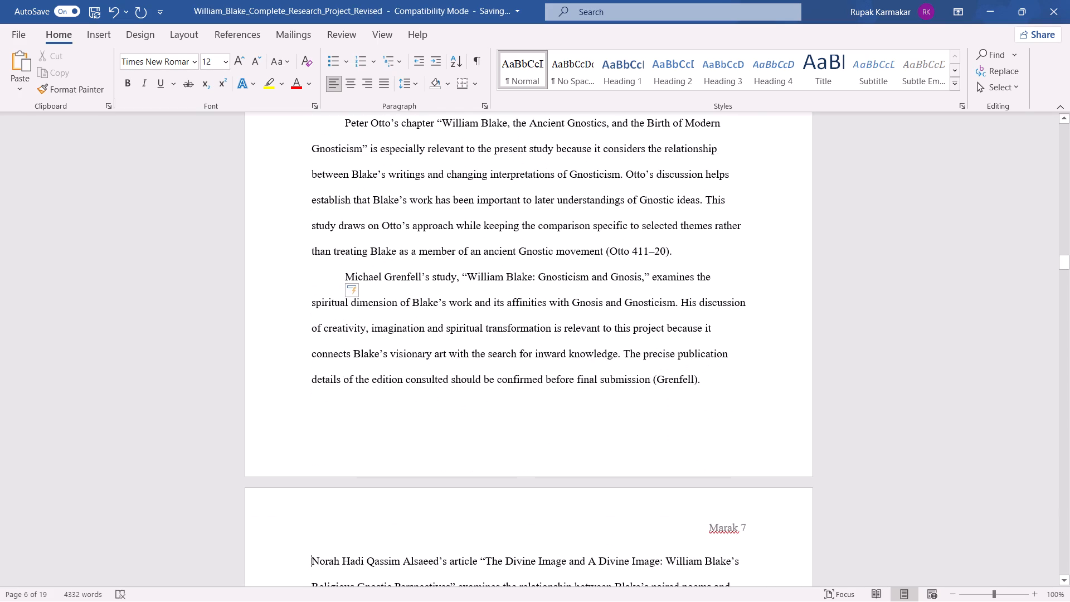
pyautogui.press('Tab')
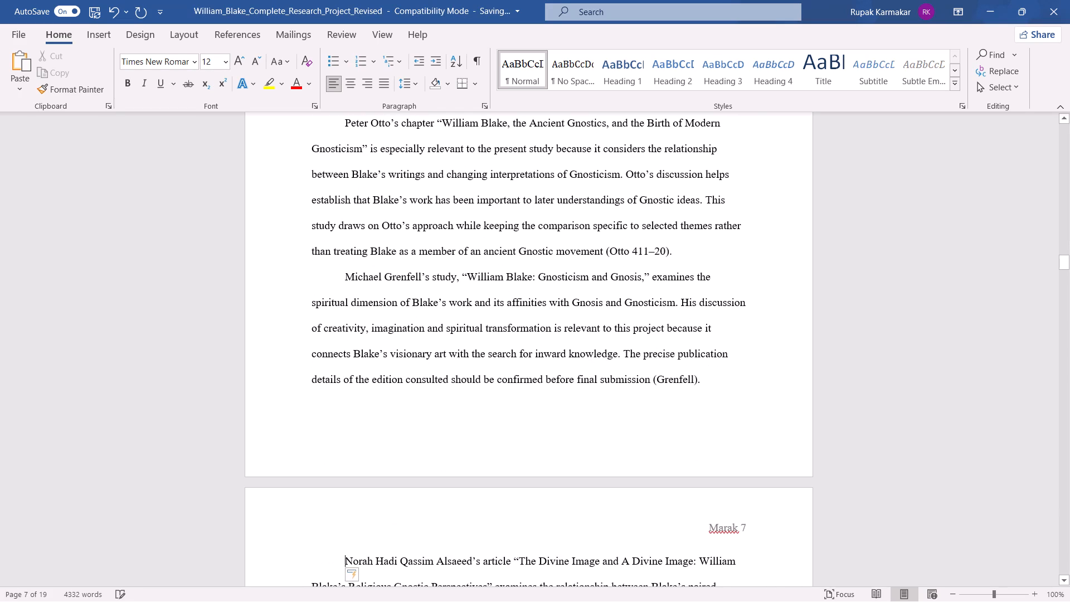
# Indent the first lines of numbered items 1 to 5 under the "2.3 Research Objectives" heading.
pyautogui.hotkey('ctrl', 'Down')
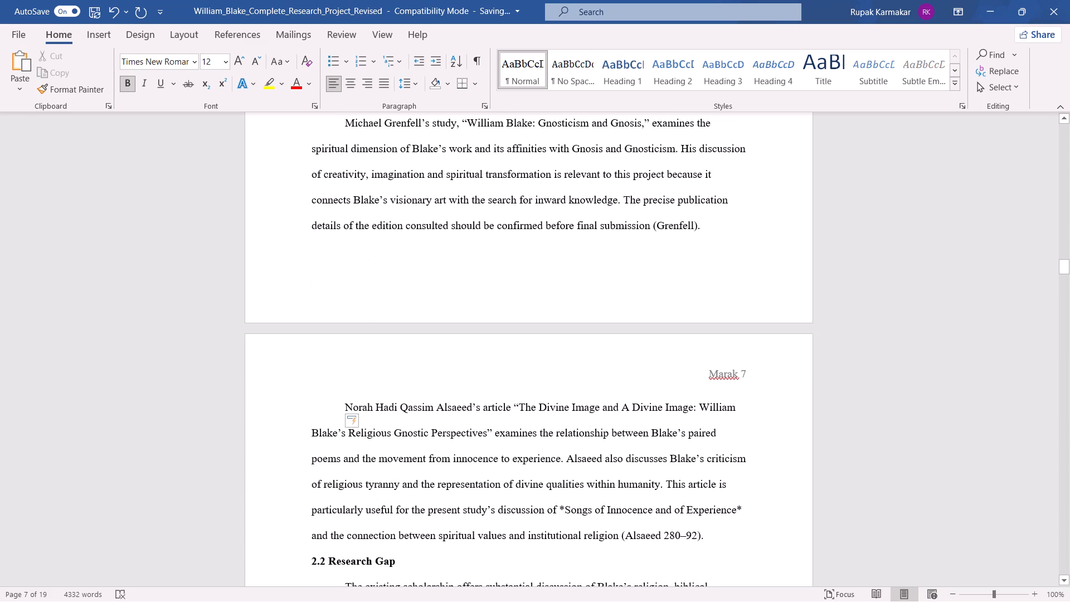
pyautogui.scroll(1, 516, 480)
pyautogui.scroll(-3, 516, 480)
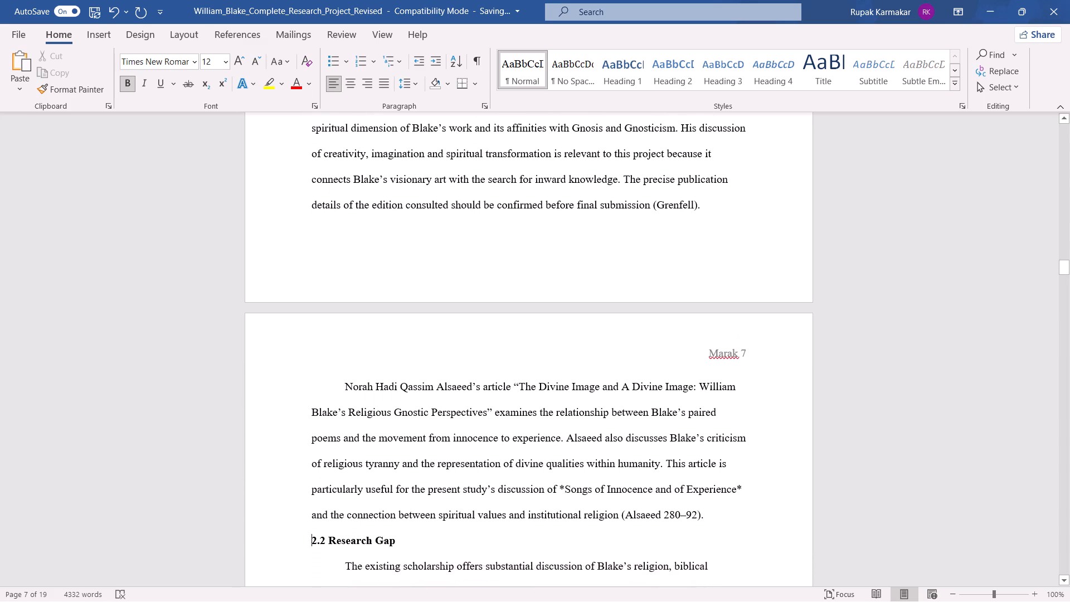
pyautogui.scroll(-4, 480, 477)
pyautogui.hotkey('ctrl', 'Down')
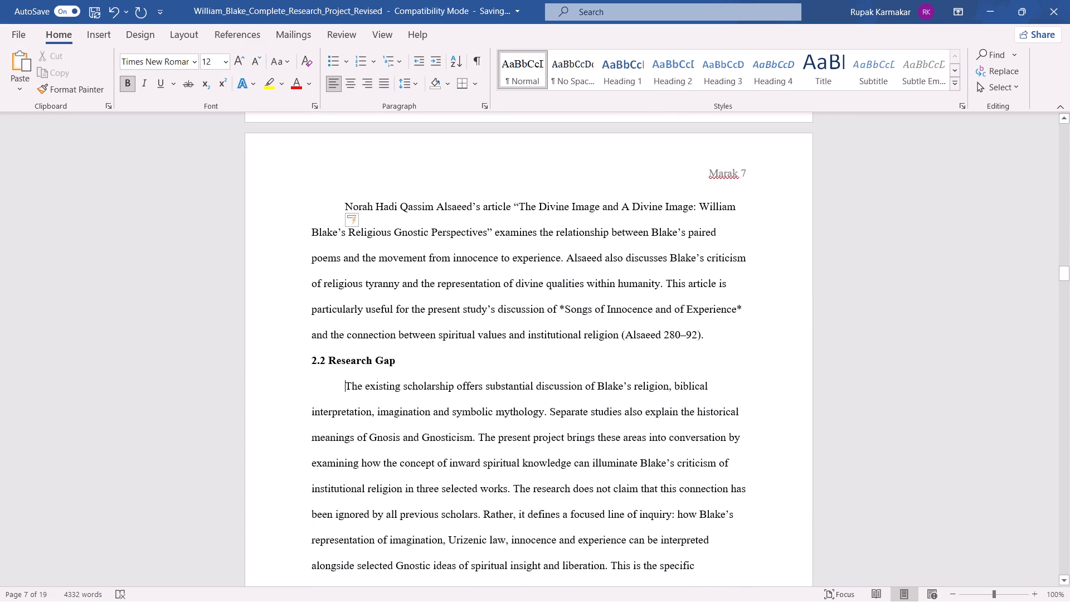
pyautogui.hotkey('ctrl', 'Down')
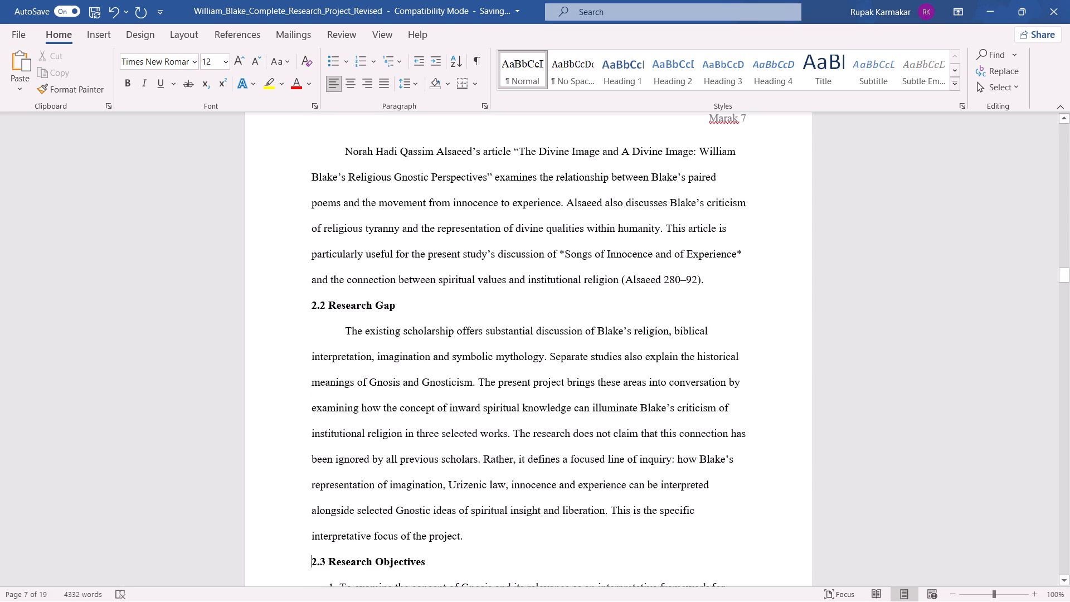
pyautogui.hotkey('ctrl', 'Down')
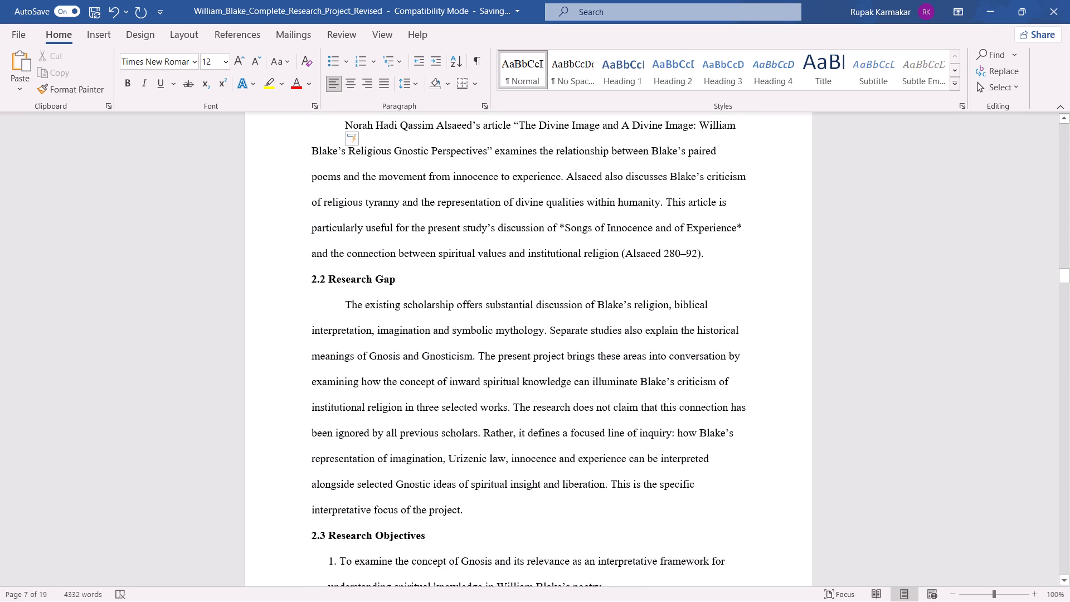
pyautogui.press('Tab')
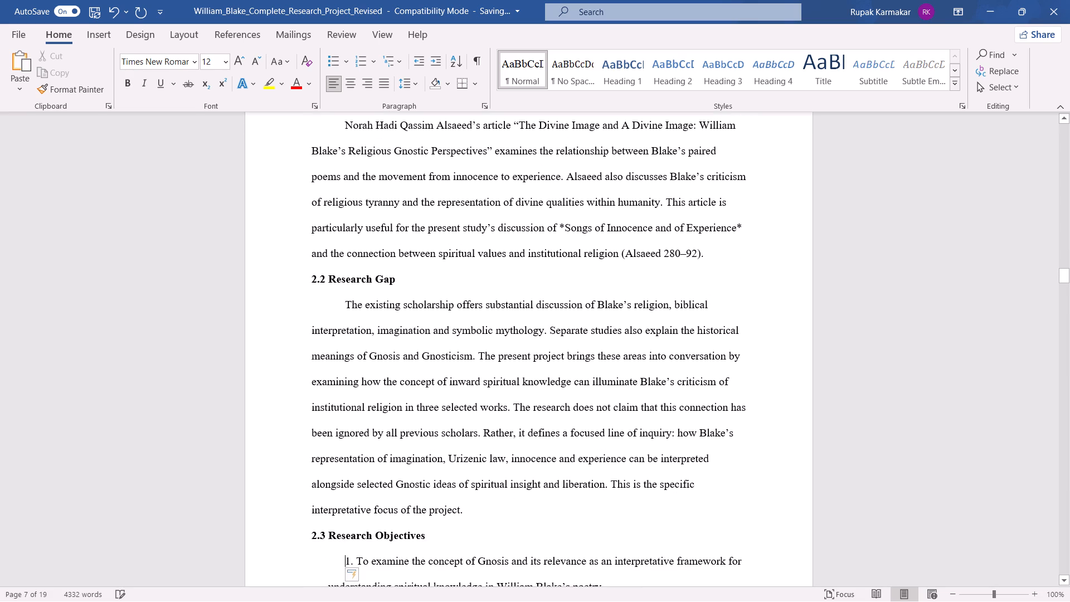
pyautogui.hotkey('ctrl', 'Down')
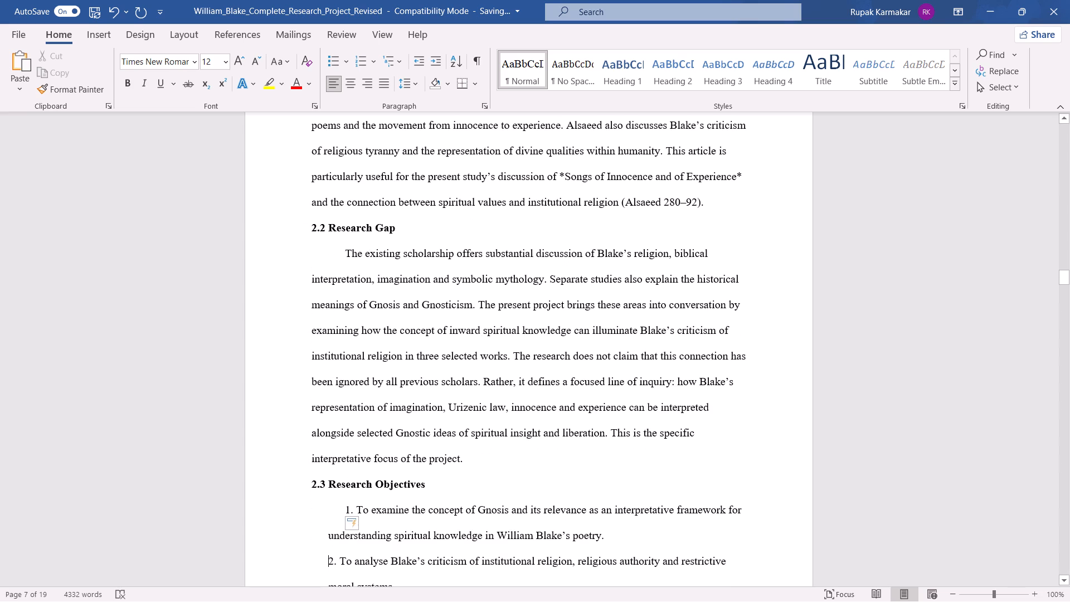
pyautogui.press('Tab')
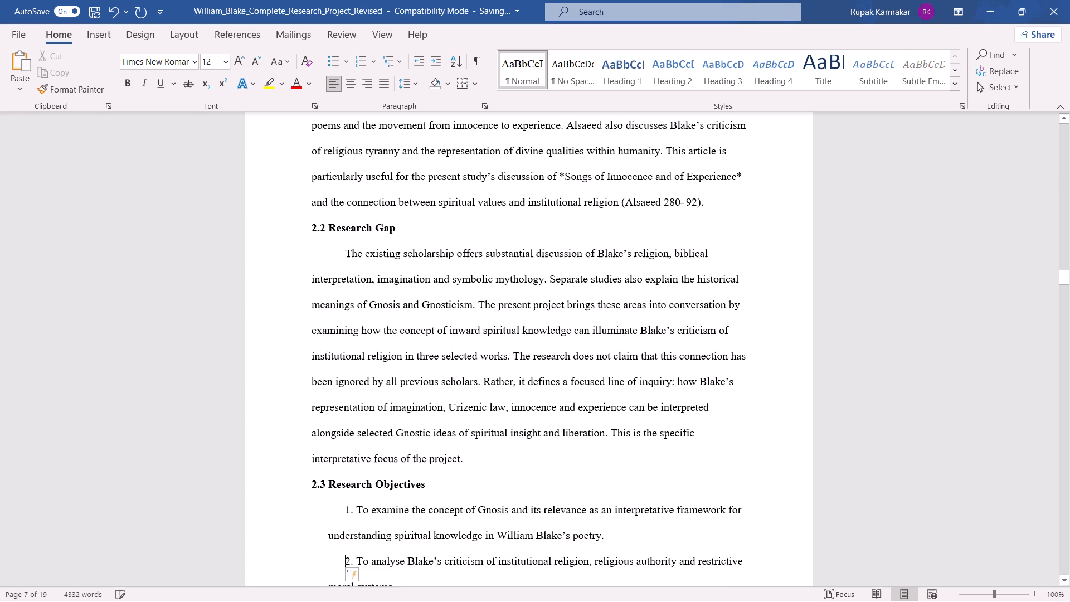
pyautogui.hotkey('ctrl', 'Down')
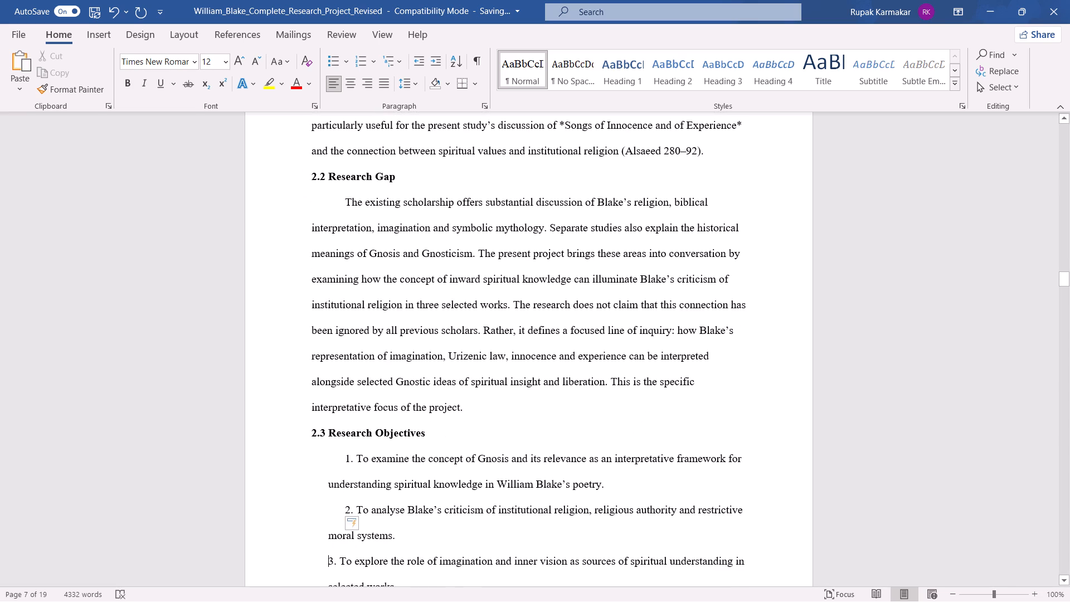
pyautogui.press('Tab')
pyautogui.hotkey('ctrl', 'Down')
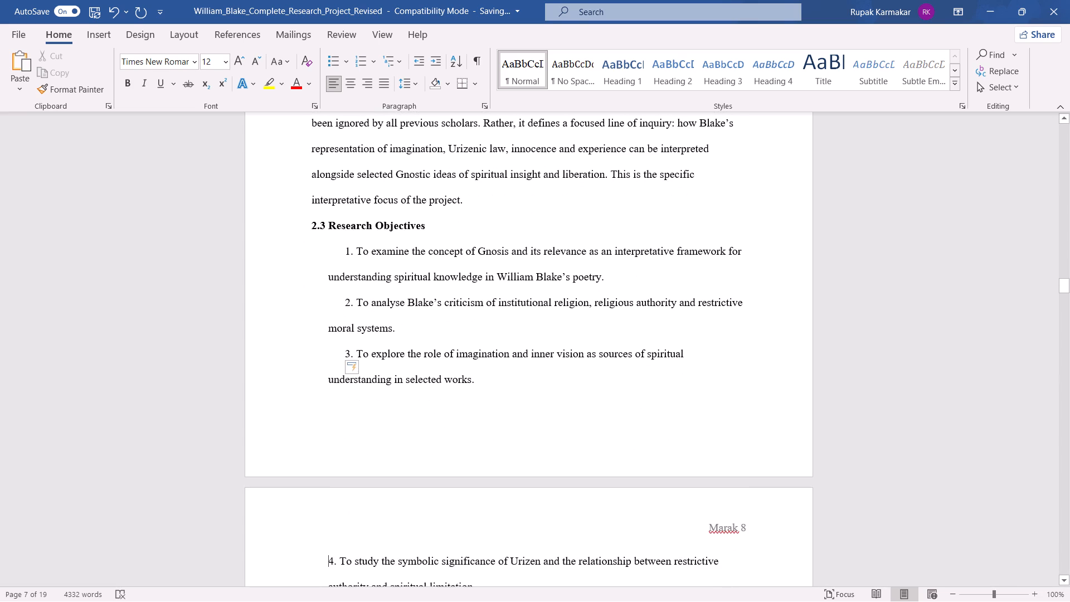
pyautogui.press('Tab')
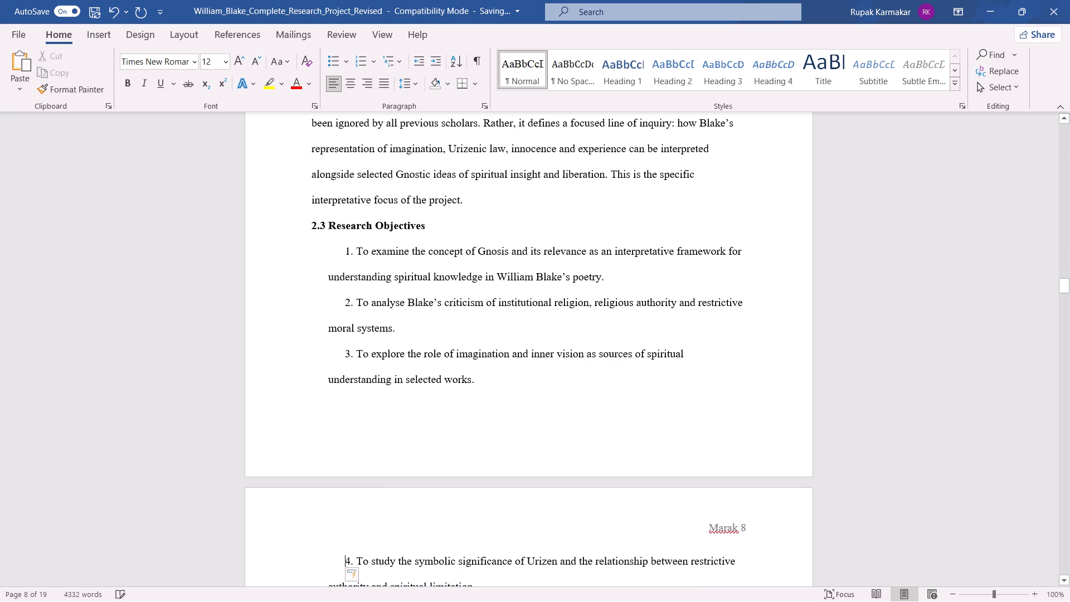
pyautogui.hotkey('ctrl', 'Down')
pyautogui.press('Tab')
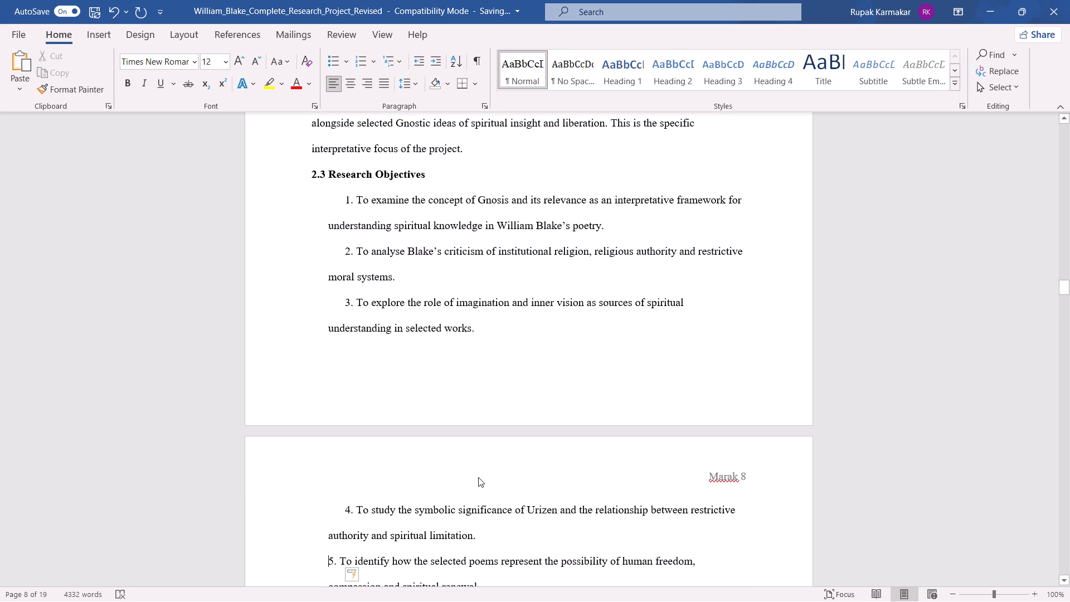
# Check the first-line indent of each paragraph under "3. RESEARCH METHODOLOGY" on page 8.
pyautogui.hotkey('ctrl', 'Down')
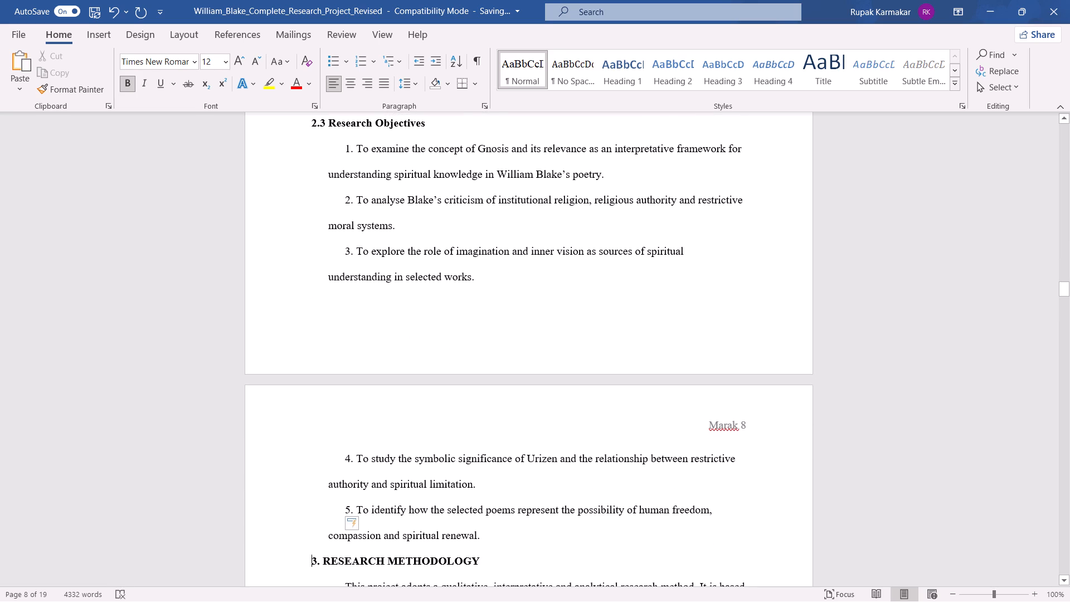
pyautogui.hotkey('ctrl', 'Down')
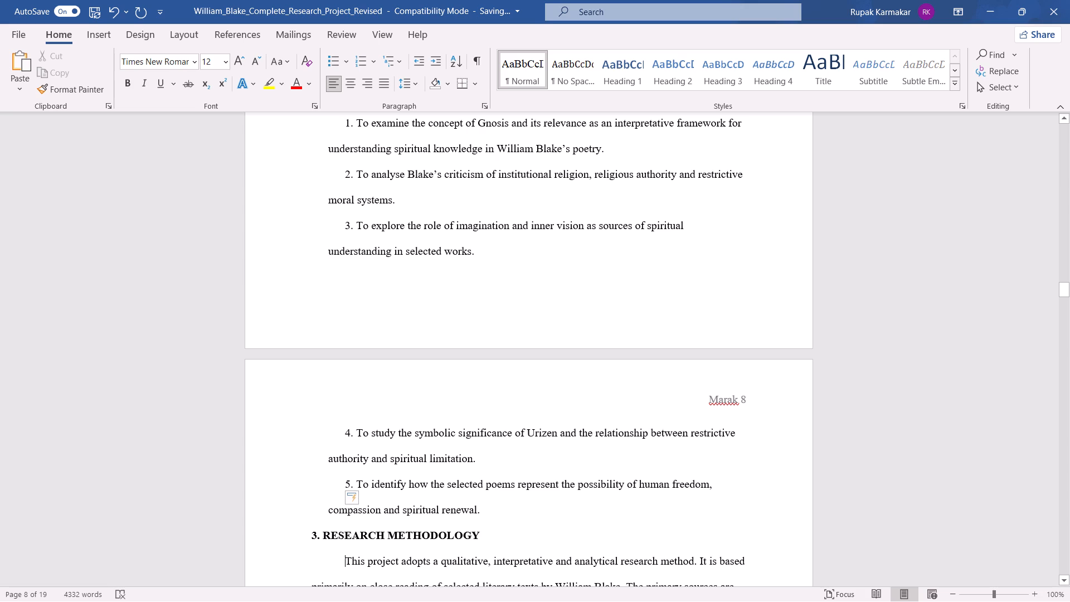
pyautogui.hotkey('ctrl', 'Down')
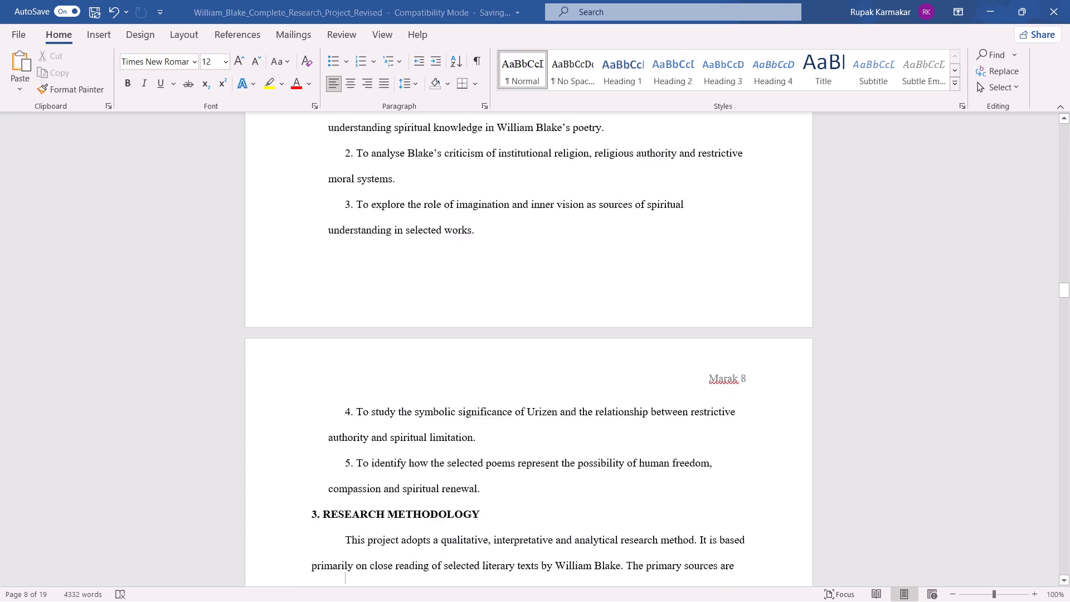
pyautogui.hotkey('ctrl', 'Down')
pyautogui.hotkey('ctrl', 'Down')
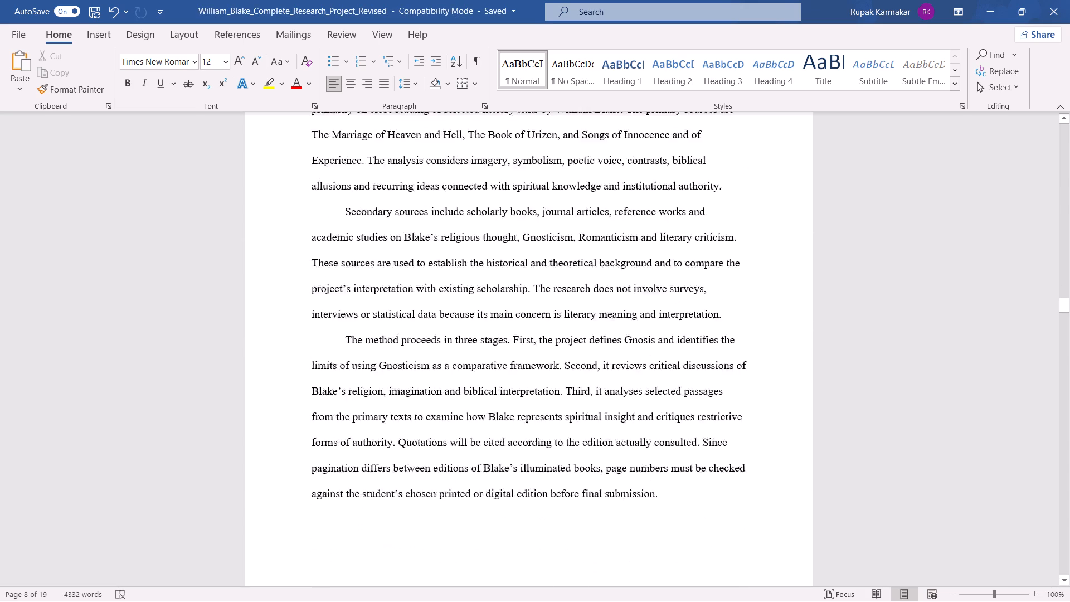
# Check the paragraph starts in subsections 4.1 to 4.3 of "4. THEORY AND CRITICS", up to the section 5 heading.
pyautogui.hotkey('ctrl', 'Down')
pyautogui.hotkey('ctrl', 'Down')
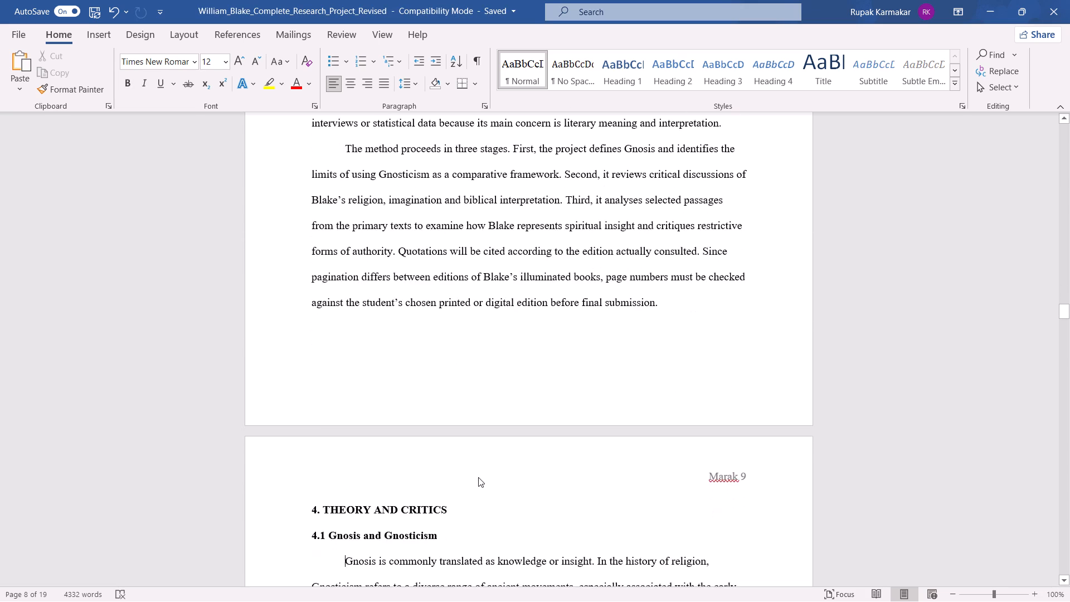
pyautogui.hotkey('ctrl', 'Down')
pyautogui.hotkey('ctrl', 'Down')
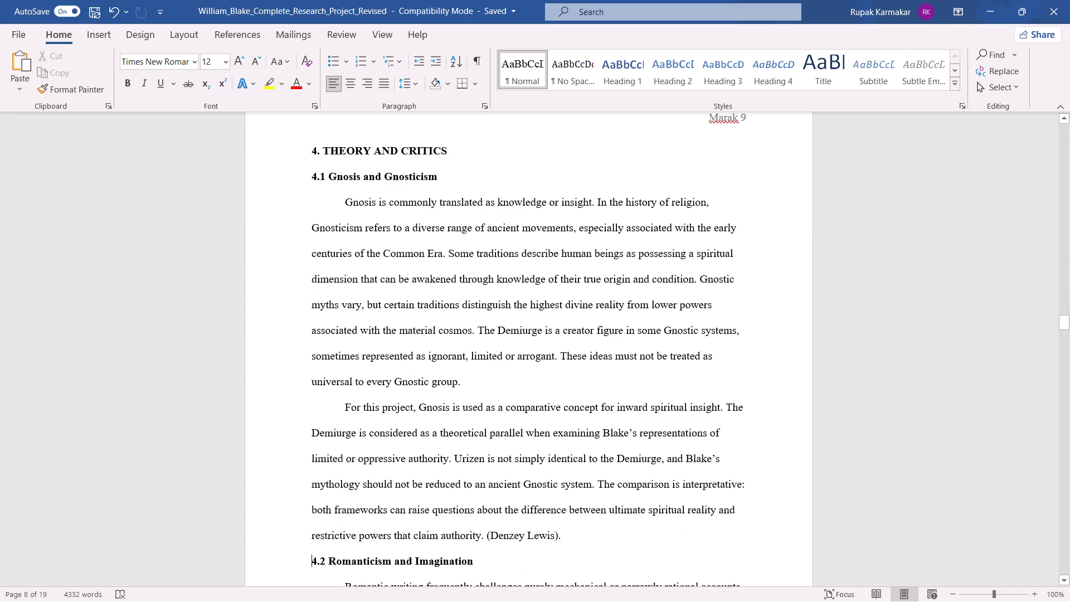
pyautogui.hotkey('ctrl', 'Down')
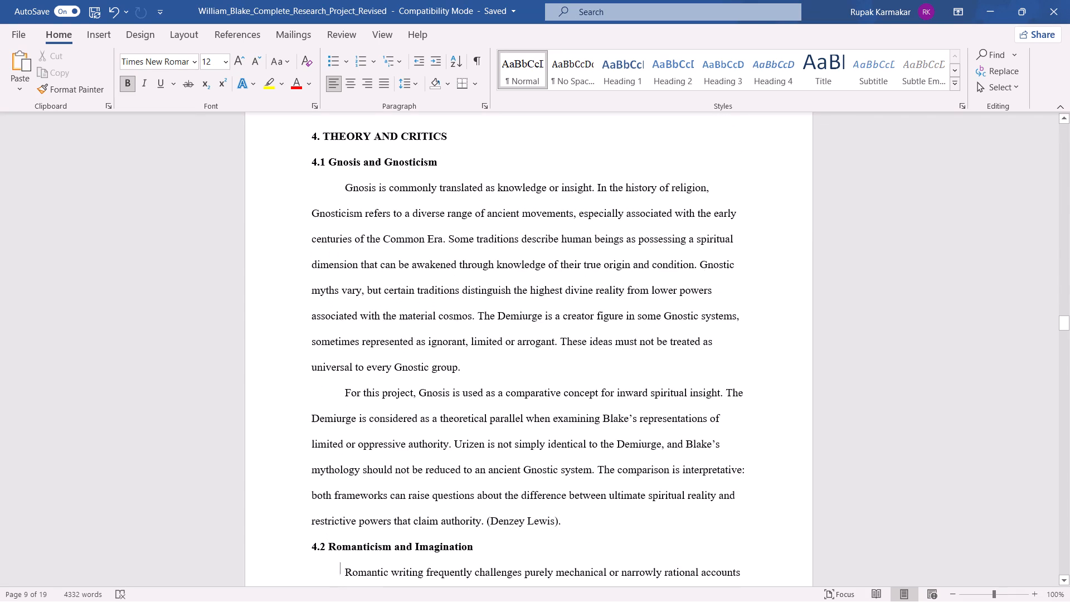
pyautogui.hotkey('ctrl', 'Up')
pyautogui.hotkey('ctrl', 'Down')
pyautogui.hotkey('ctrl', 'Down')
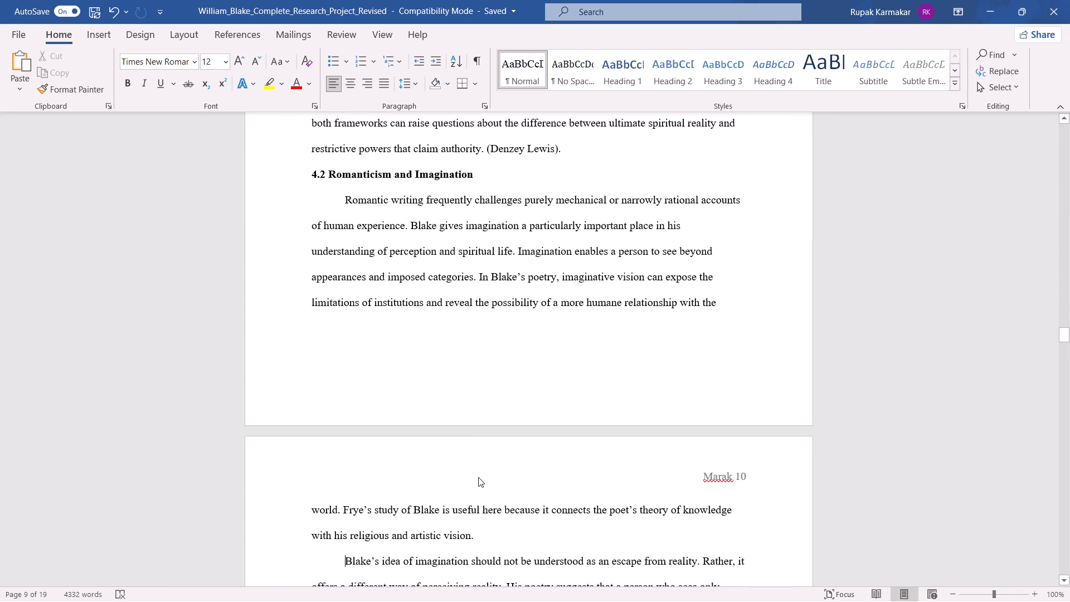
pyautogui.hotkey('ctrl', 'Down')
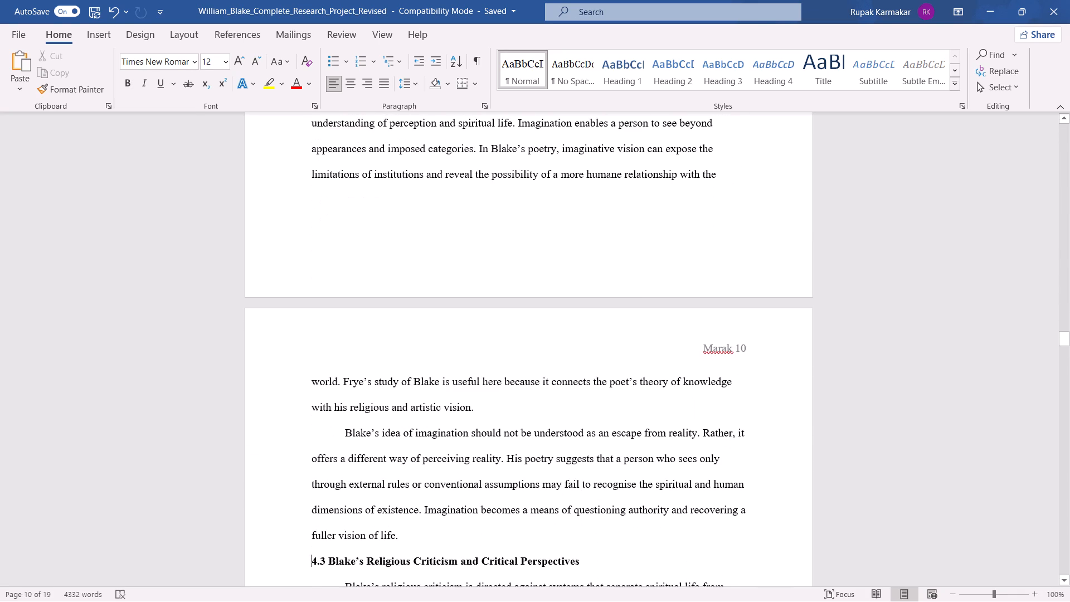
pyautogui.hotkey('ctrl', 'Down')
pyautogui.hotkey('ctrl', 'Down')
pyautogui.hotkey('ctrl', 'Down')
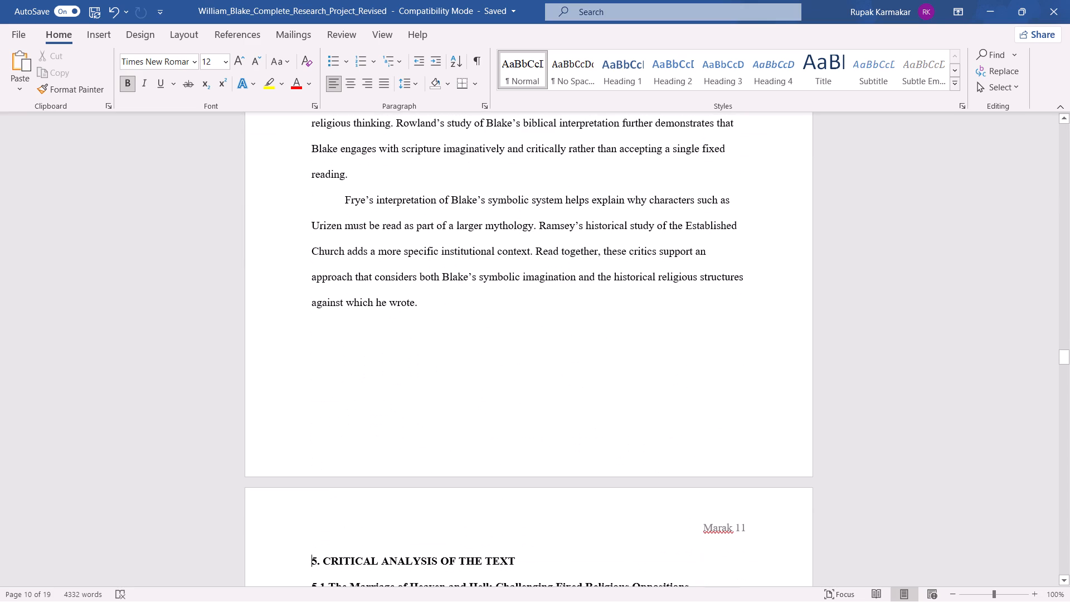
# Check the first-line indent of each paragraph in subsections 5.1 and 5.2 of "5. CRITICAL ANALYSIS OF THE TEXT".
pyautogui.hotkey('ctrl', 'Down')
pyautogui.hotkey('ctrl', 'Down')
pyautogui.hotkey('ctrl', 'Down')
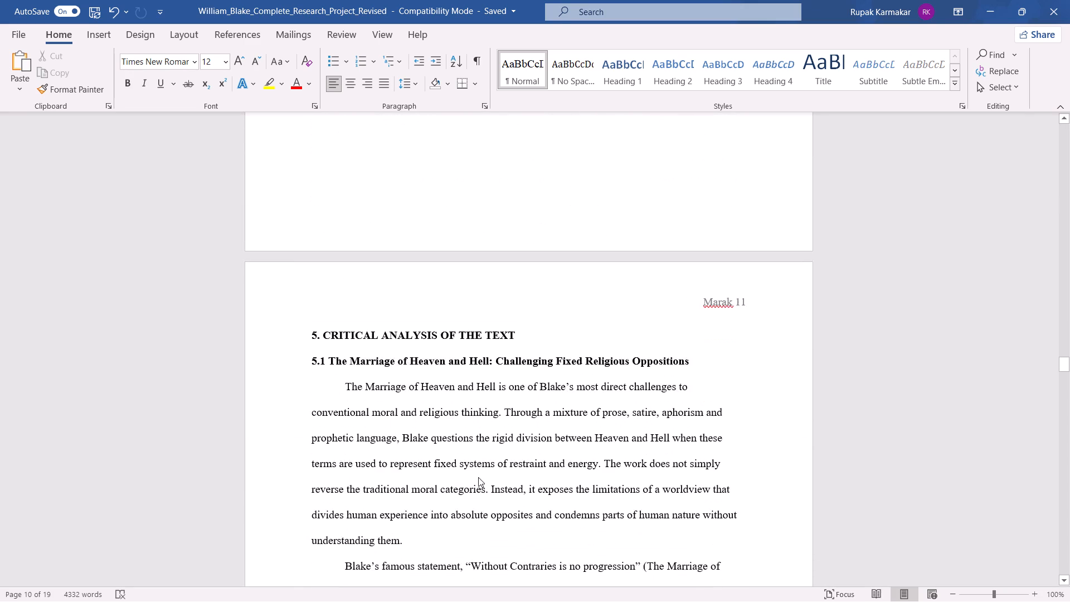
pyautogui.hotkey('ctrl', 'Down')
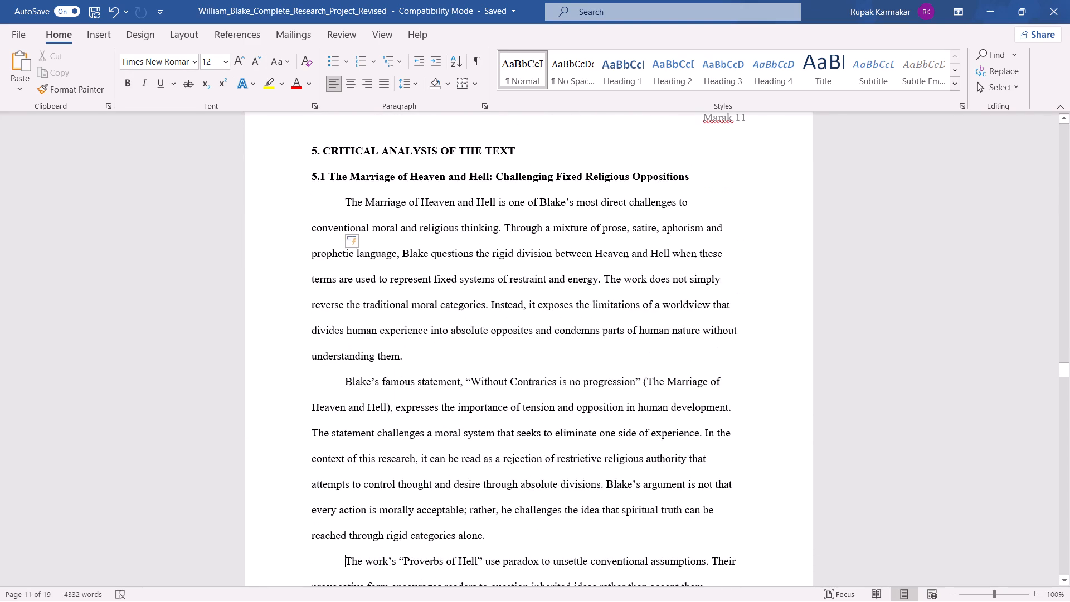
pyautogui.hotkey('ctrl', 'Down')
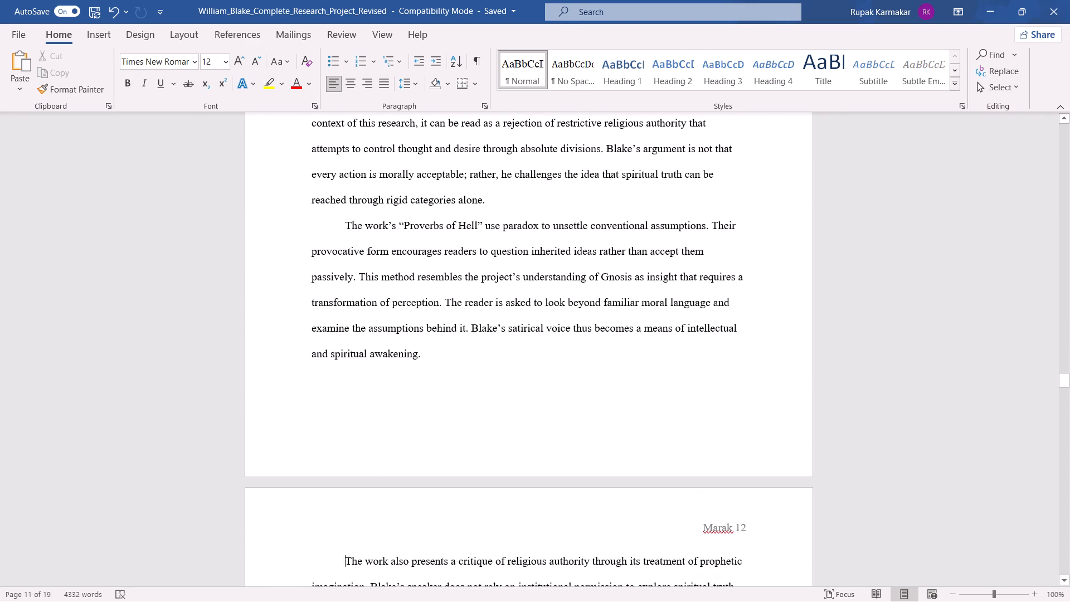
pyautogui.hotkey('ctrl', 'Down')
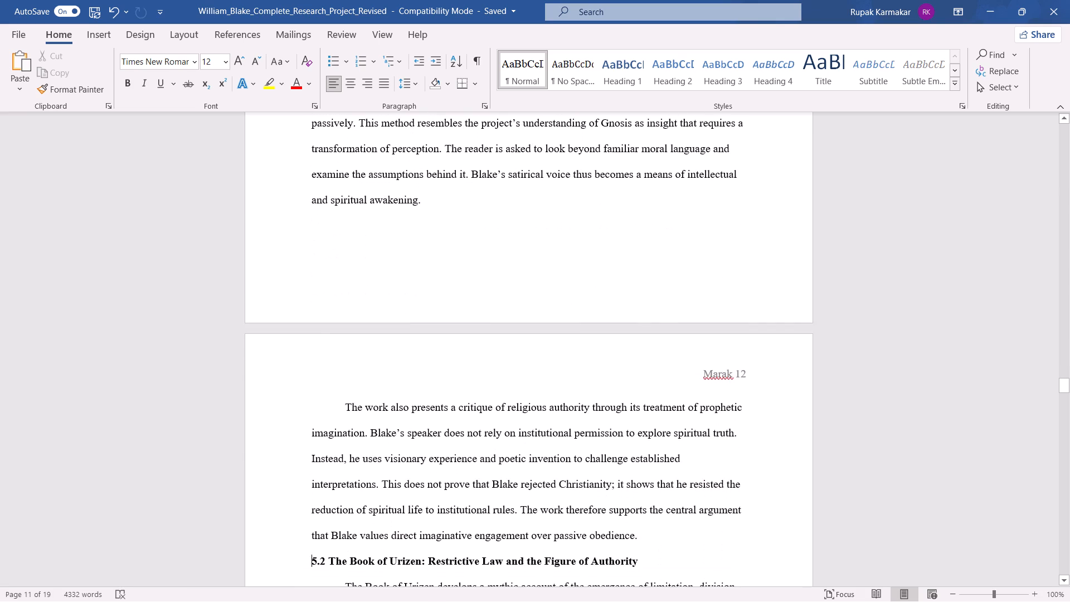
pyautogui.hotkey('ctrl', 'Down')
pyautogui.hotkey('ctrl', 'Down')
pyautogui.hotkey('ctrl', 'Down')
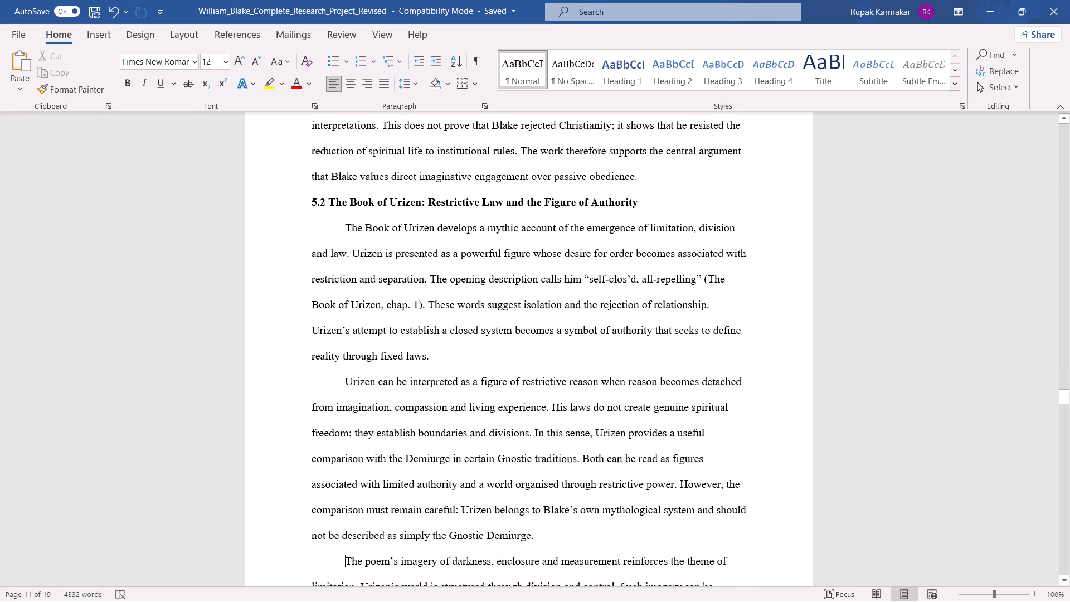
pyautogui.hotkey('ctrl', 'Down')
pyautogui.hotkey('ctrl', 'Down')
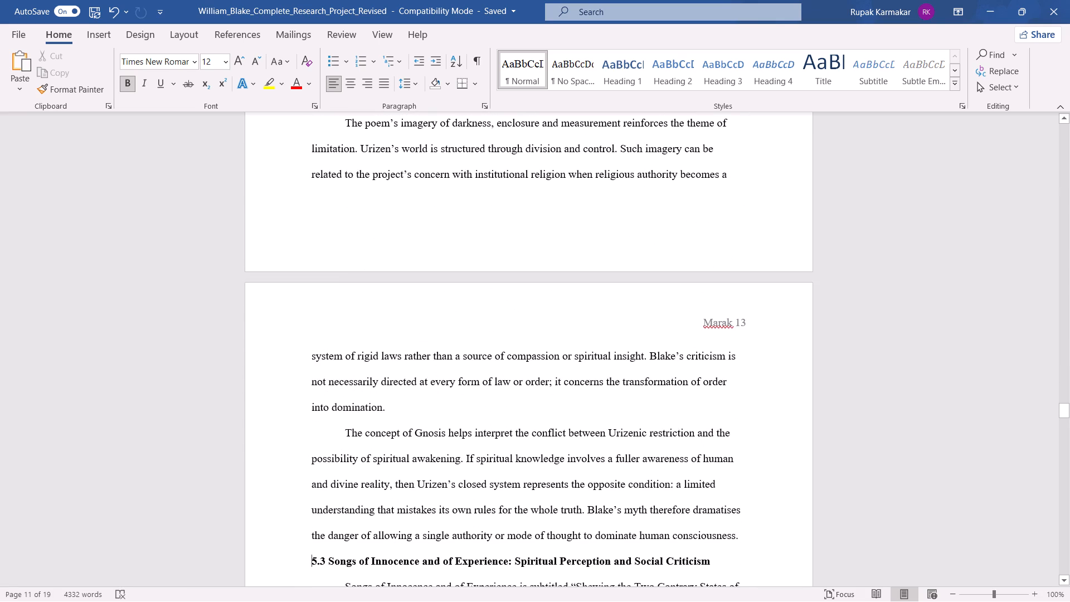
# Check the first-line indent of each paragraph in subsections 5.3 and 5.4, up to the section 6 heading.
pyautogui.hotkey('ctrl', 'Down')
pyautogui.hotkey('ctrl', 'Down')
pyautogui.hotkey('ctrl', 'Down')
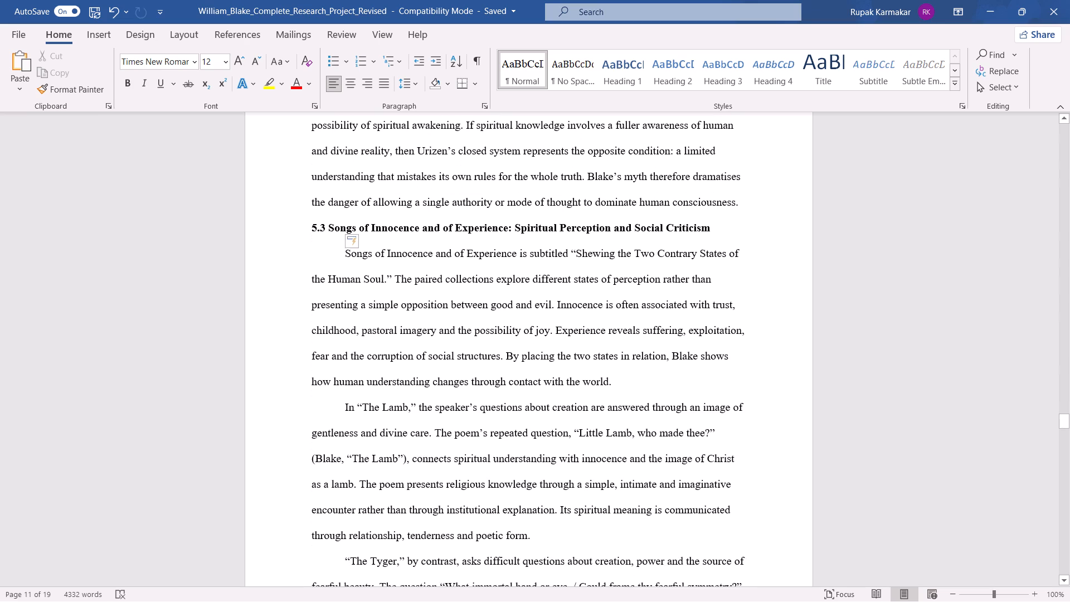
pyautogui.hotkey('ctrl', 'Down')
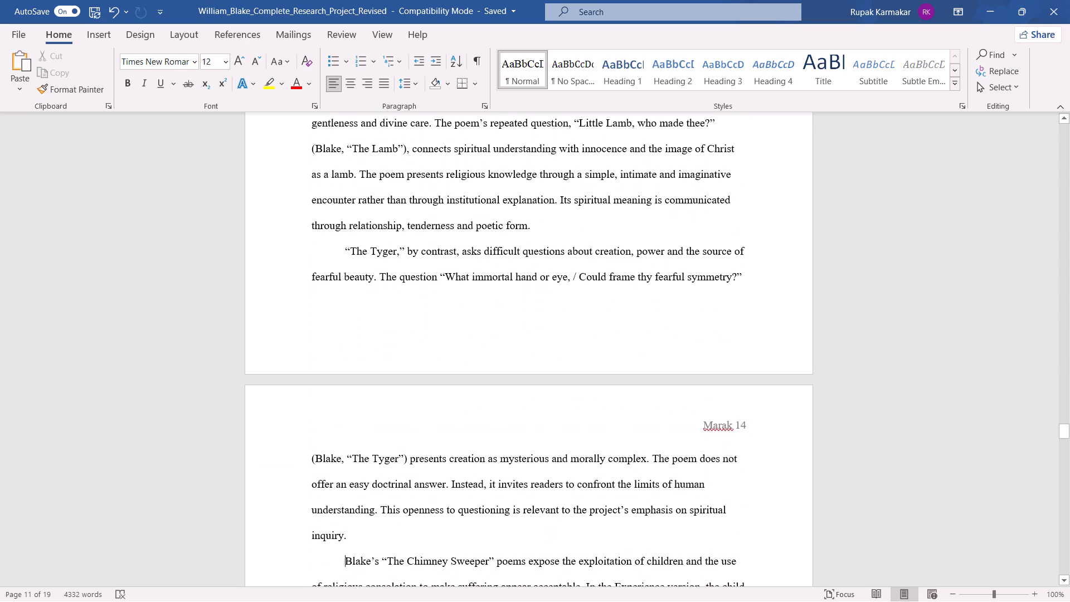
pyautogui.hotkey('ctrl', 'Down')
pyautogui.hotkey('ctrl', 'Down')
pyautogui.hotkey('ctrl', 'Down')
pyautogui.hotkey('ctrl', 'Down')
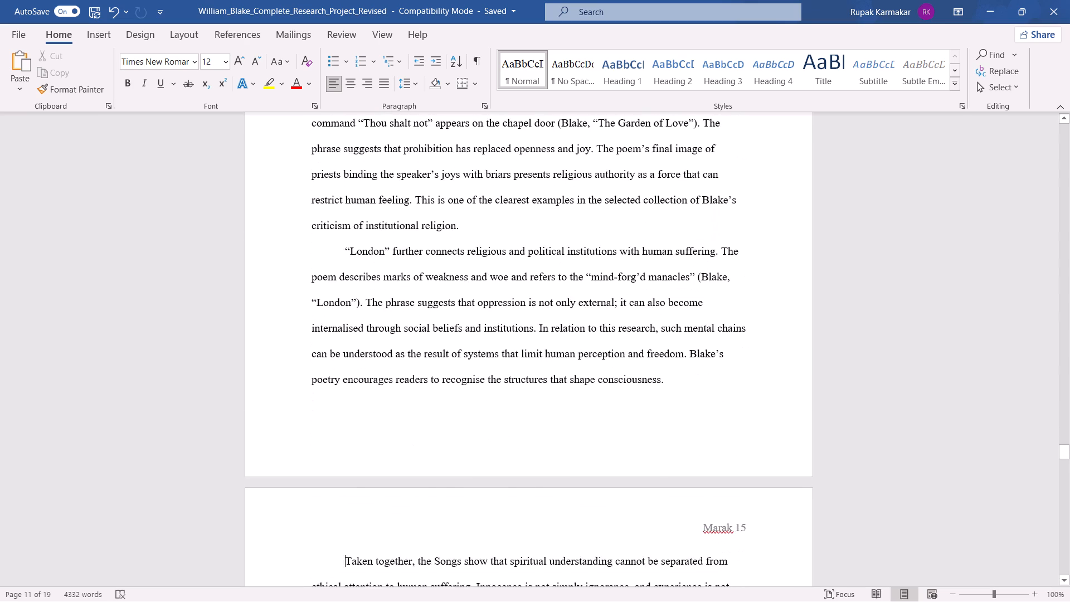
pyautogui.hotkey('ctrl', 'Down')
pyautogui.hotkey('ctrl', 'Down')
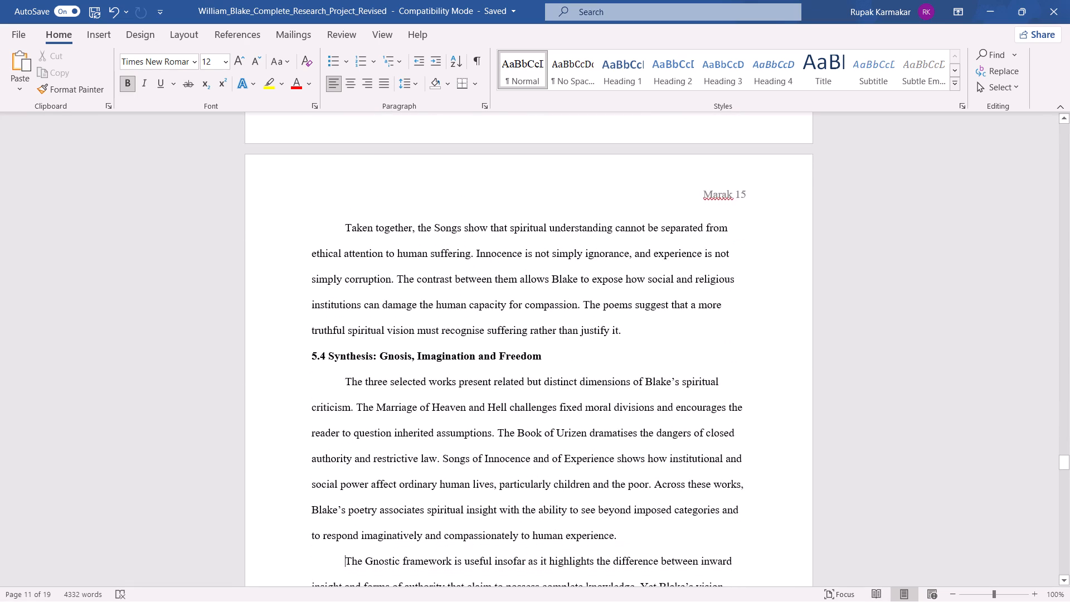
pyautogui.hotkey('ctrl', 'Down')
# Check the paragraph starts under "6. CONCLUSION – MAJOR FINDINGS" through the end of the section on page 17.
pyautogui.hotkey('ctrl', 'Down')
pyautogui.hotkey('ctrl', 'Down')
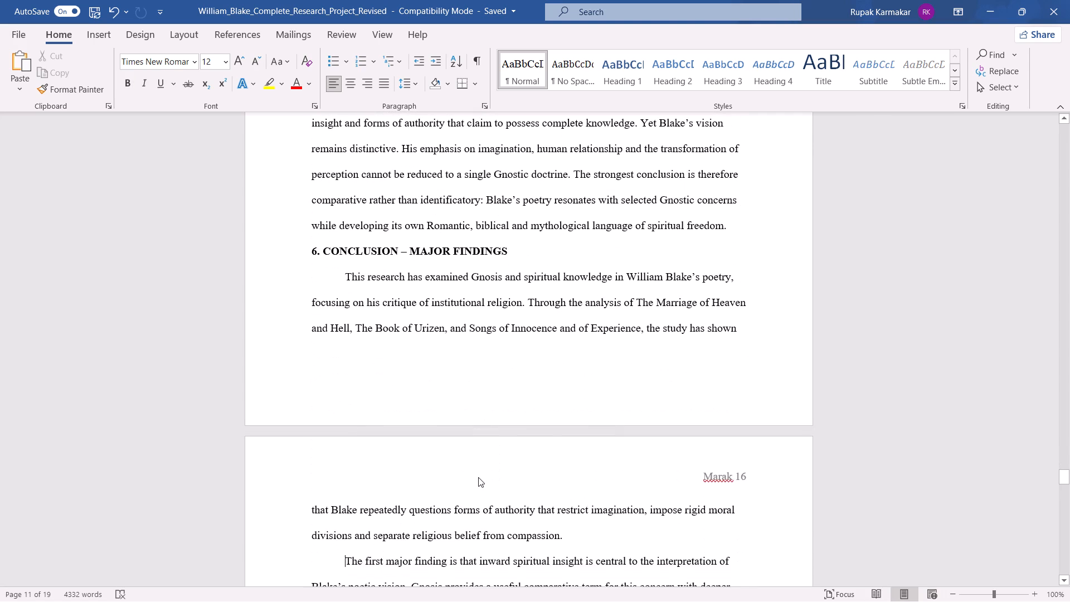
pyautogui.hotkey('ctrl', 'Down')
pyautogui.hotkey('ctrl', 'Down')
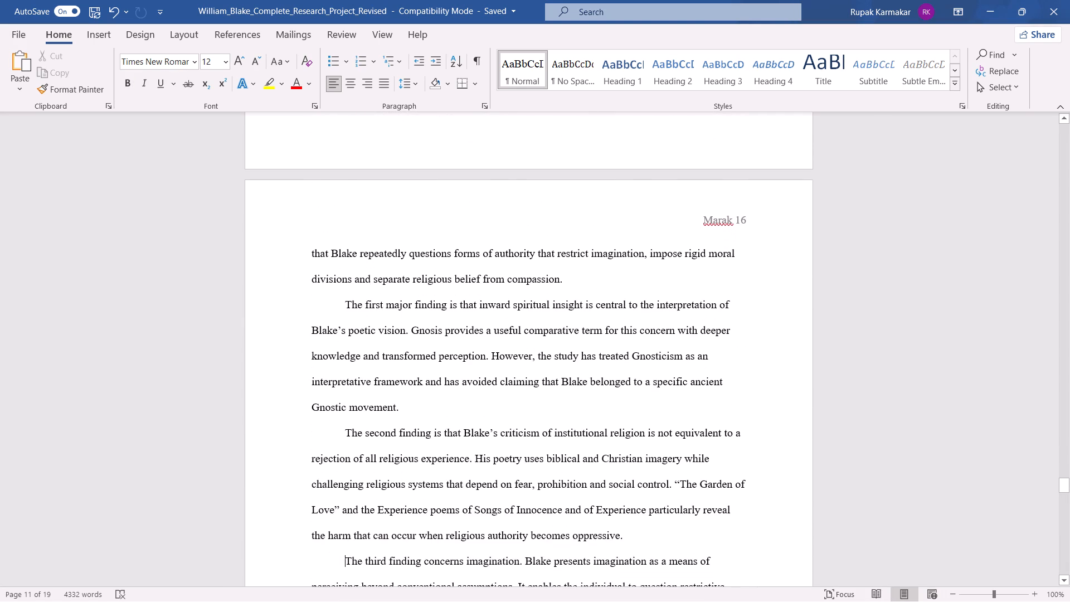
pyautogui.hotkey('ctrl', 'Down')
pyautogui.hotkey('ctrl', 'Down')
pyautogui.hotkey('ctrl', 'Down')
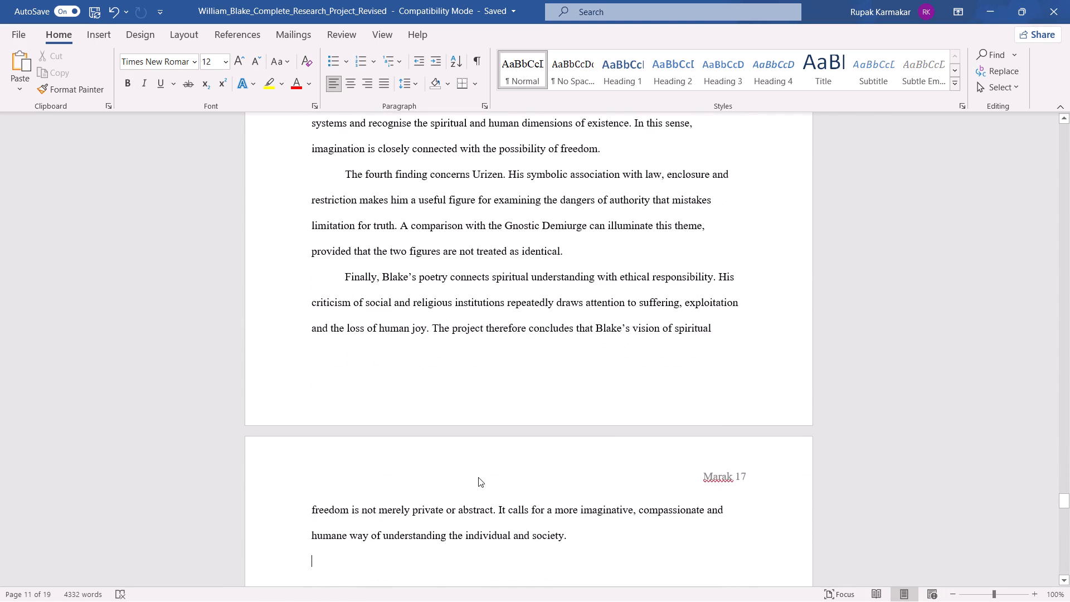
pyautogui.hotkey('ctrl', 'Down')
pyautogui.hotkey('ctrl', 'Down')
pyautogui.hotkey('ctrl', 'Down')
pyautogui.hotkey('ctrl', 'Down')
pyautogui.hotkey('ctrl', 'Down')
pyautogui.hotkey('ctrl', 'Down')
pyautogui.hotkey('ctrl', 'Down')
pyautogui.hotkey('ctrl', 'Down')
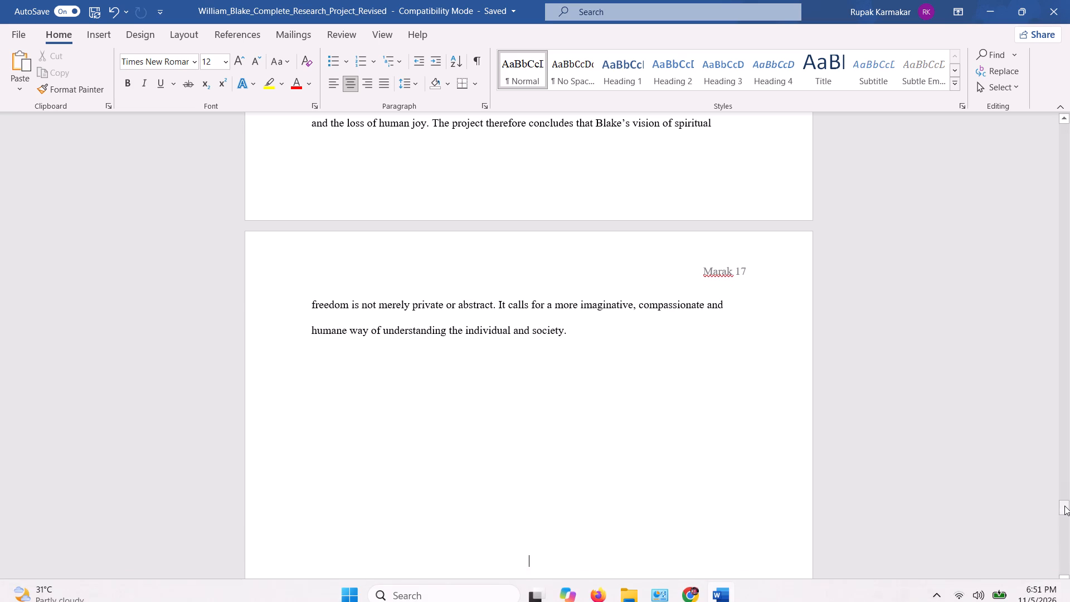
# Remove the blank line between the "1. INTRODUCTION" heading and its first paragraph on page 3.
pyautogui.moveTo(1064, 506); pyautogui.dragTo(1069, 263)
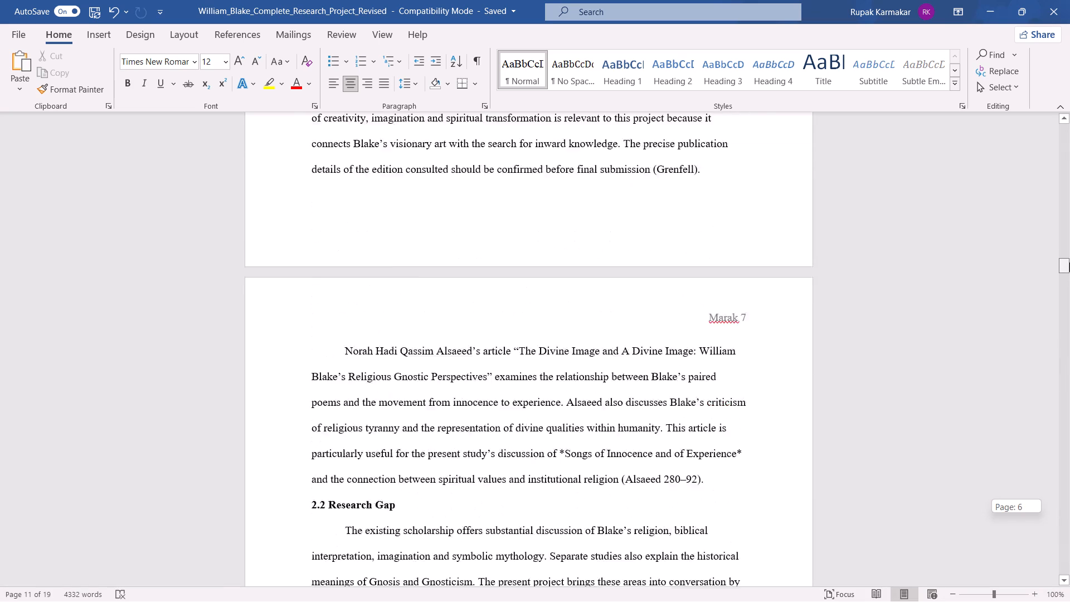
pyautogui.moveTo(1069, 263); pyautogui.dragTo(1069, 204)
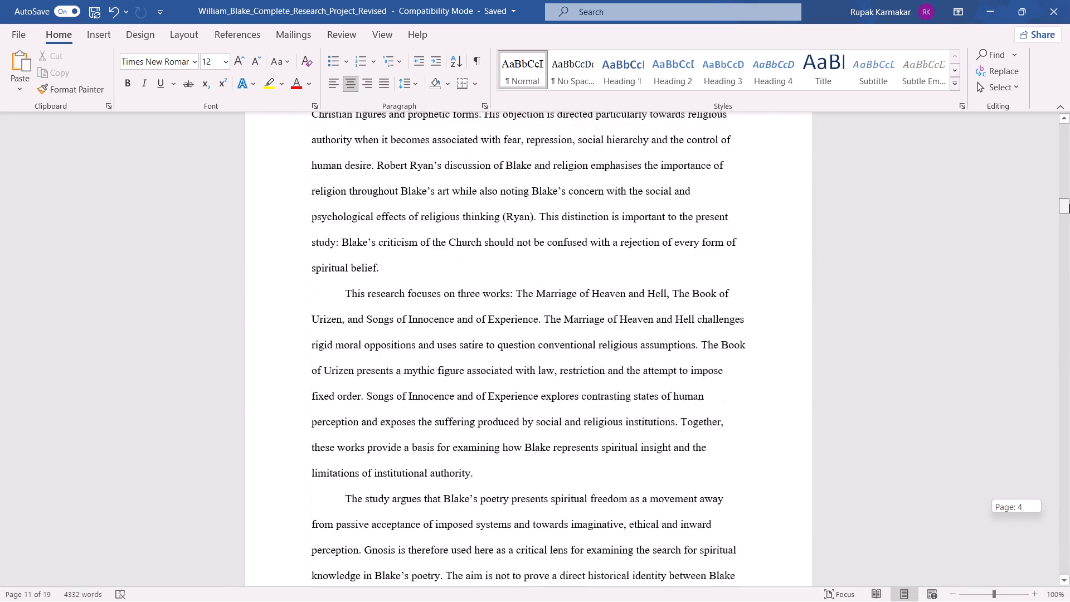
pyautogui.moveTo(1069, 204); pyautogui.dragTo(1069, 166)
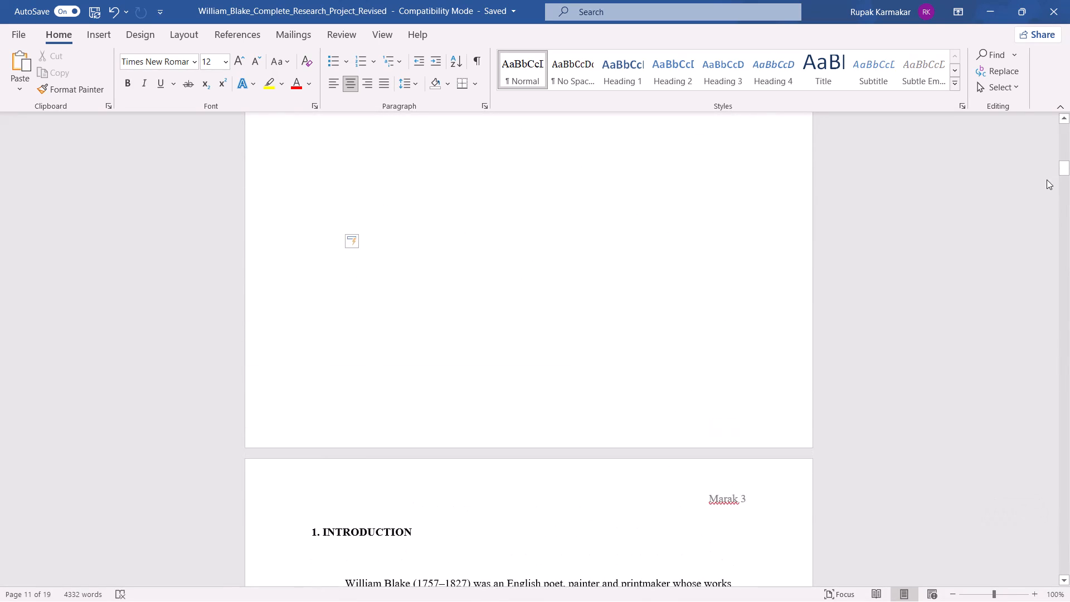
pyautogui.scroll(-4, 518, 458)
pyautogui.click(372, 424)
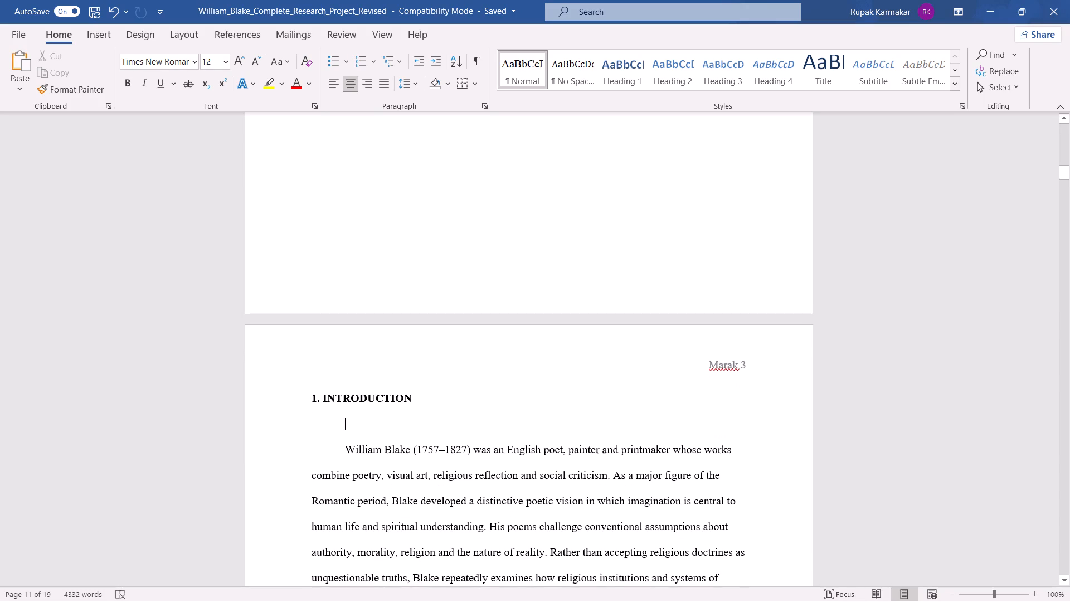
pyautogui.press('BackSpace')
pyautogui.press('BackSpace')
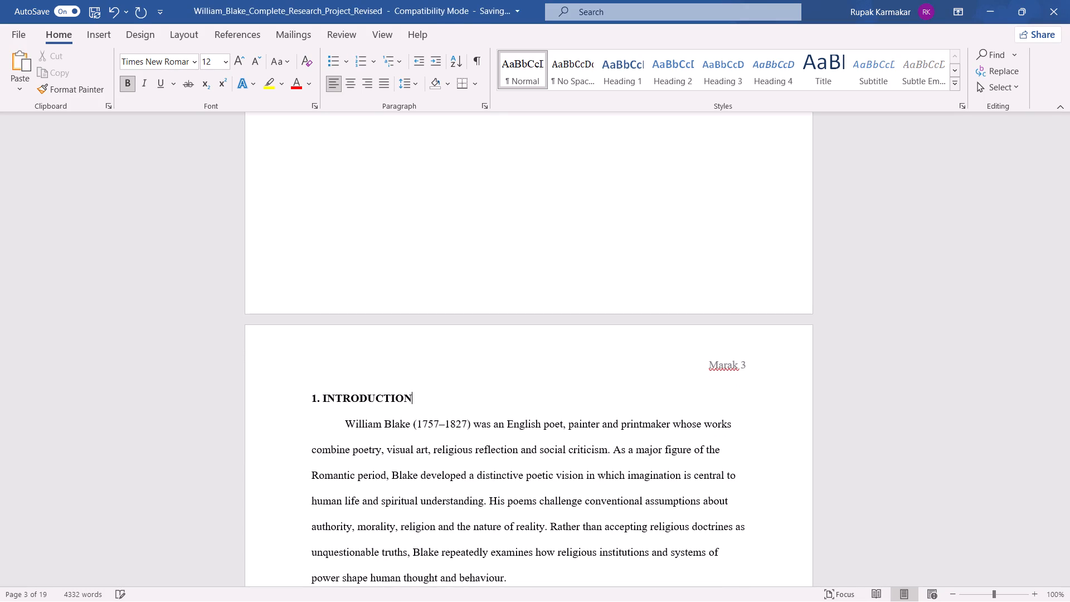
# Insert an unnumbered blank line below the "1. INTRODUCTION" heading.
pyautogui.scroll(-2, 351, 399)
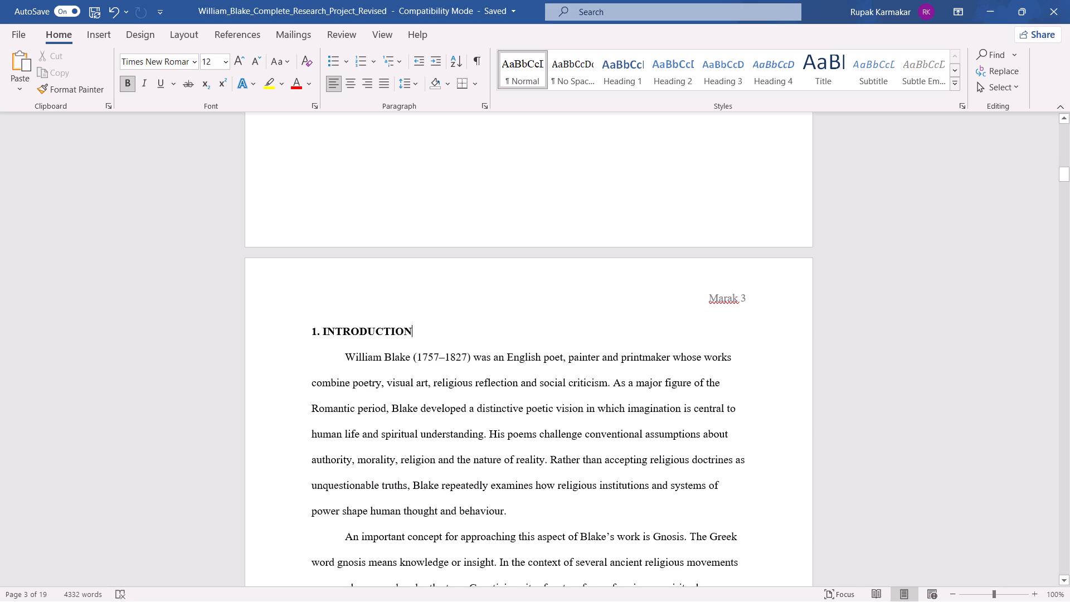
pyautogui.press('Return')
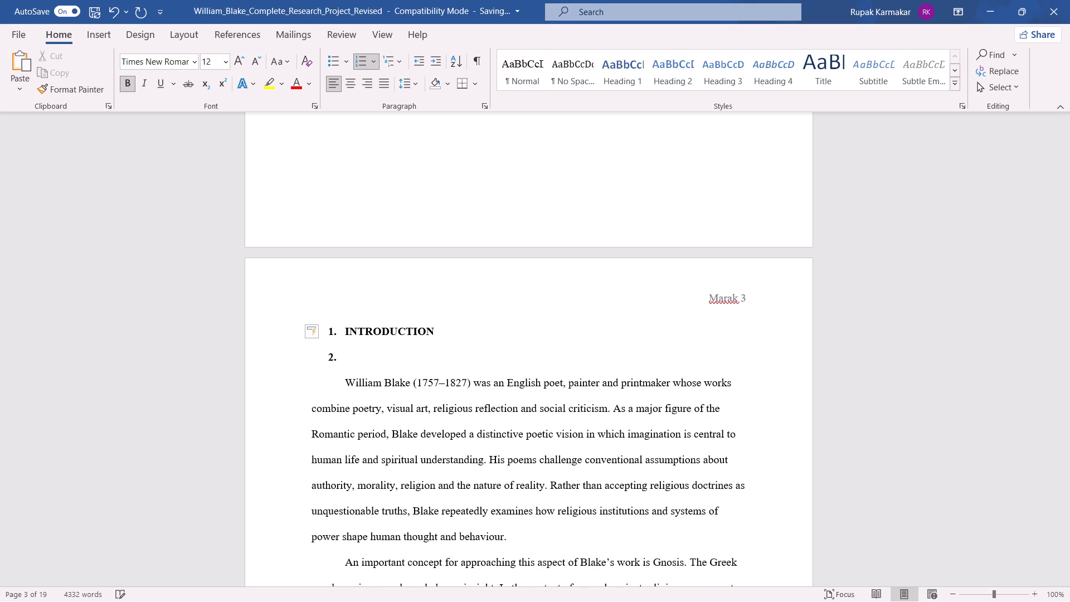
pyautogui.press('BackSpace')
# Insert a blank line below the "2.1 Literature Review" heading on page 5.
pyautogui.scroll(-3, 453, 371)
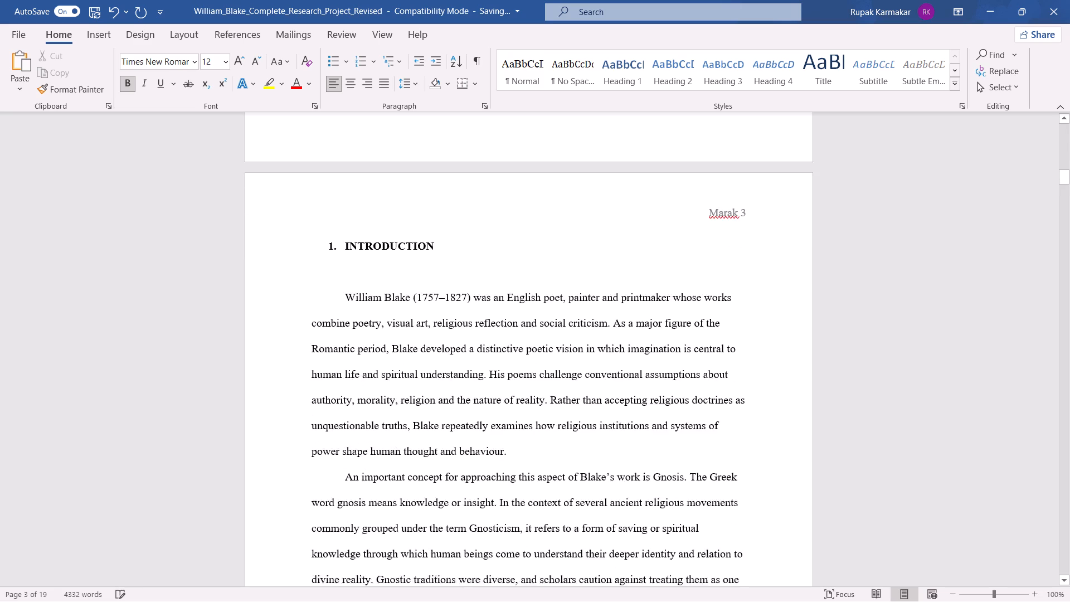
pyautogui.scroll(-2, 454, 368)
pyautogui.scroll(2, 454, 368)
pyautogui.scroll(-5, 454, 368)
pyautogui.scroll(1, 454, 368)
pyautogui.scroll(-5, 454, 368)
pyautogui.scroll(1, 454, 368)
pyautogui.scroll(-6, 454, 368)
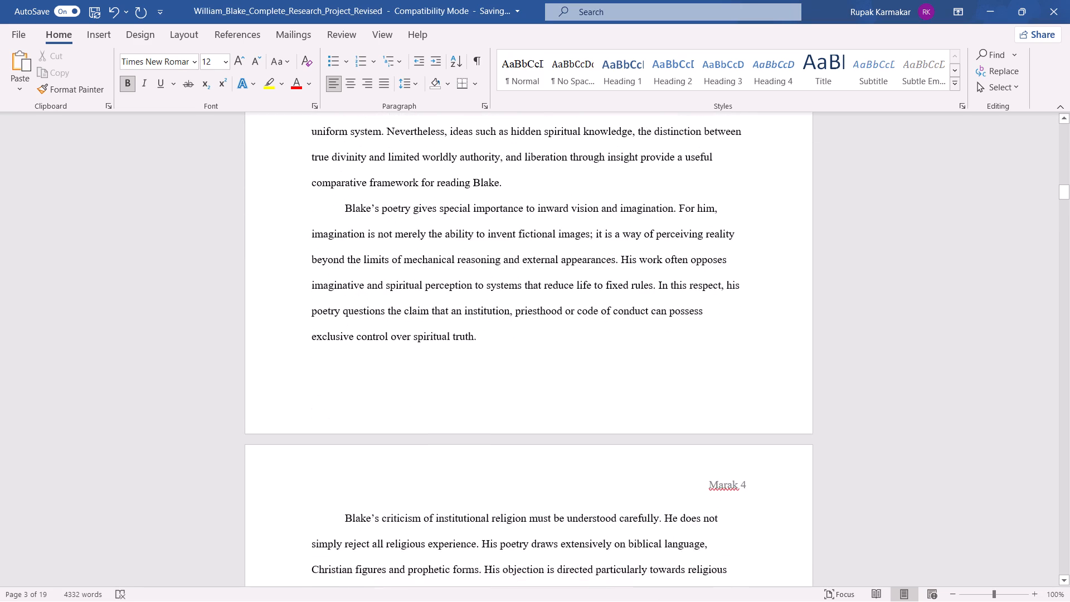
pyautogui.scroll(-1, 454, 368)
pyautogui.scroll(1, 454, 368)
pyautogui.scroll(-13, 454, 368)
pyautogui.scroll(-11, 454, 368)
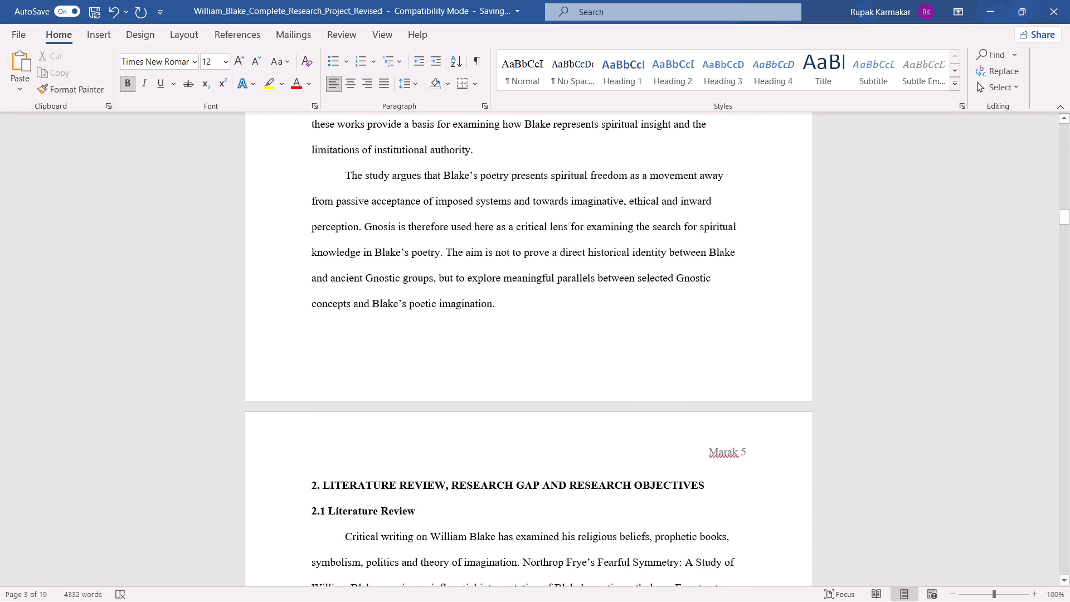
pyautogui.scroll(-2, 454, 368)
pyautogui.click(434, 410)
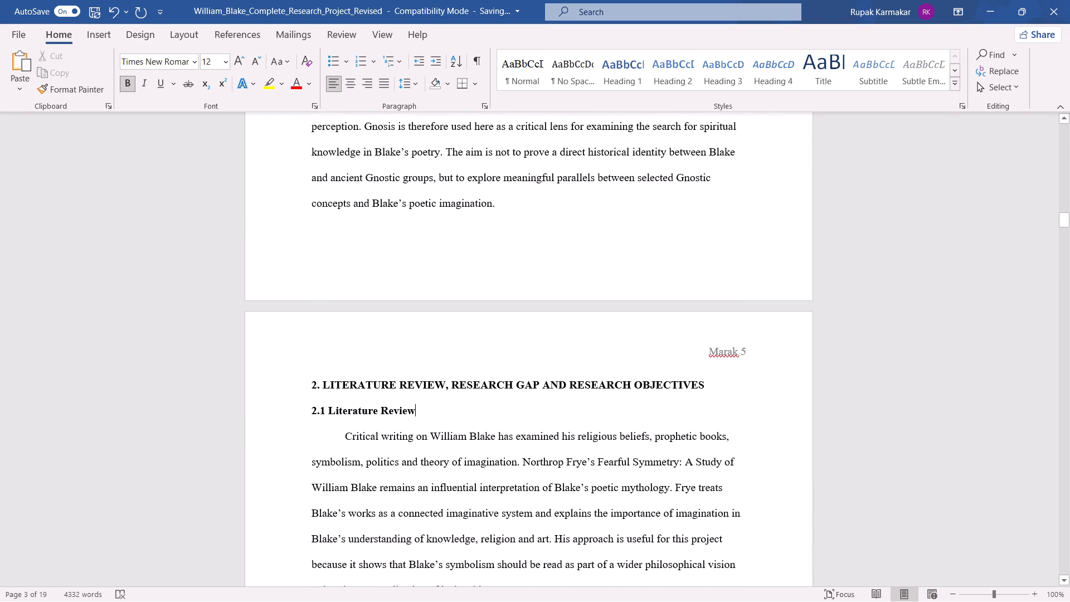
pyautogui.press('Return')
# Insert a blank line below both the "2.2 Research Gap" and "2.3 Research Objectives" headings on page 7.
pyautogui.scroll(-19, 434, 410)
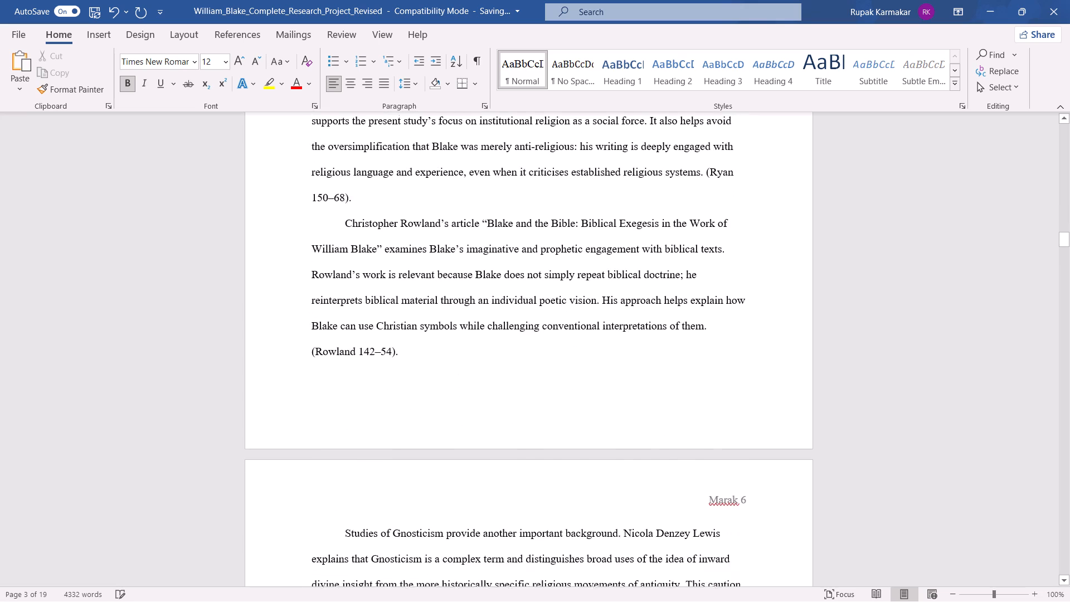
pyautogui.scroll(-18, 434, 410)
pyautogui.scroll(-11, 434, 412)
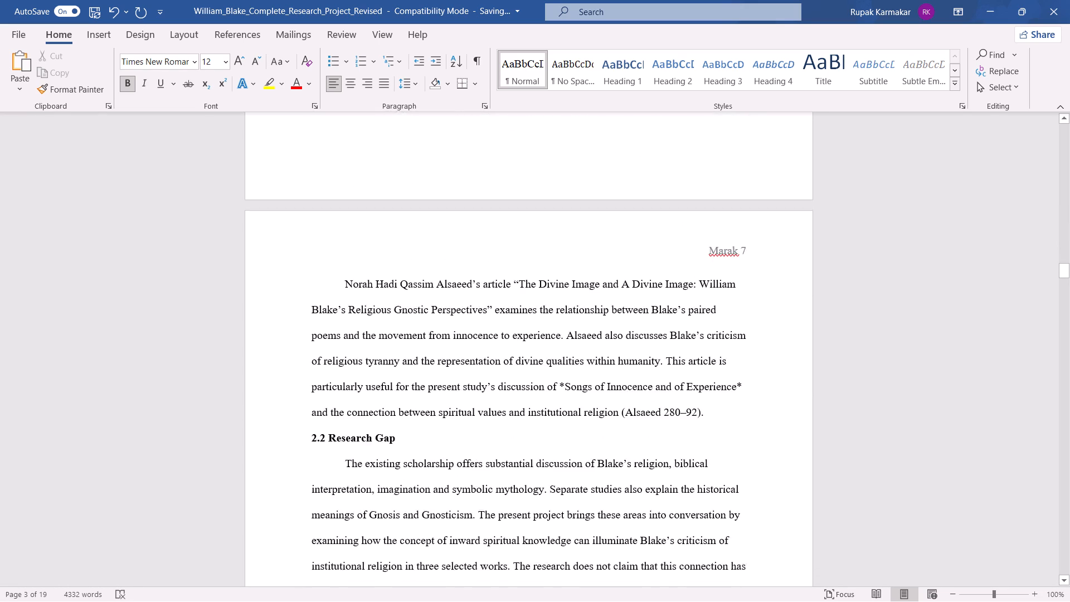
pyautogui.scroll(-5, 434, 412)
pyautogui.click(408, 255)
pyautogui.press('Return')
pyautogui.scroll(-4, 398, 357)
pyautogui.click(432, 405)
pyautogui.press('Return')
# Insert a blank line below the "3. RESEARCH METHODOLOGY" heading on page 8.
pyautogui.scroll(-3, 432, 405)
pyautogui.scroll(1, 432, 405)
pyautogui.scroll(-1, 432, 405)
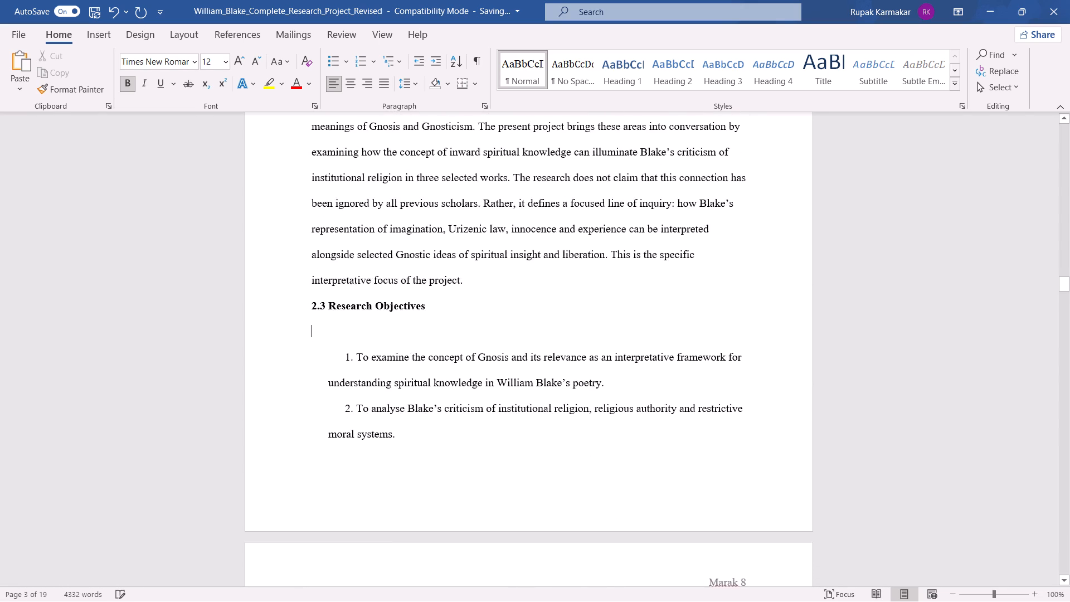
pyautogui.scroll(-7, 431, 406)
pyautogui.scroll(1, 431, 409)
pyautogui.scroll(-2, 430, 410)
pyautogui.scroll(1, 429, 411)
pyautogui.scroll(-1, 429, 411)
pyautogui.click(493, 501)
pyautogui.press('Return')
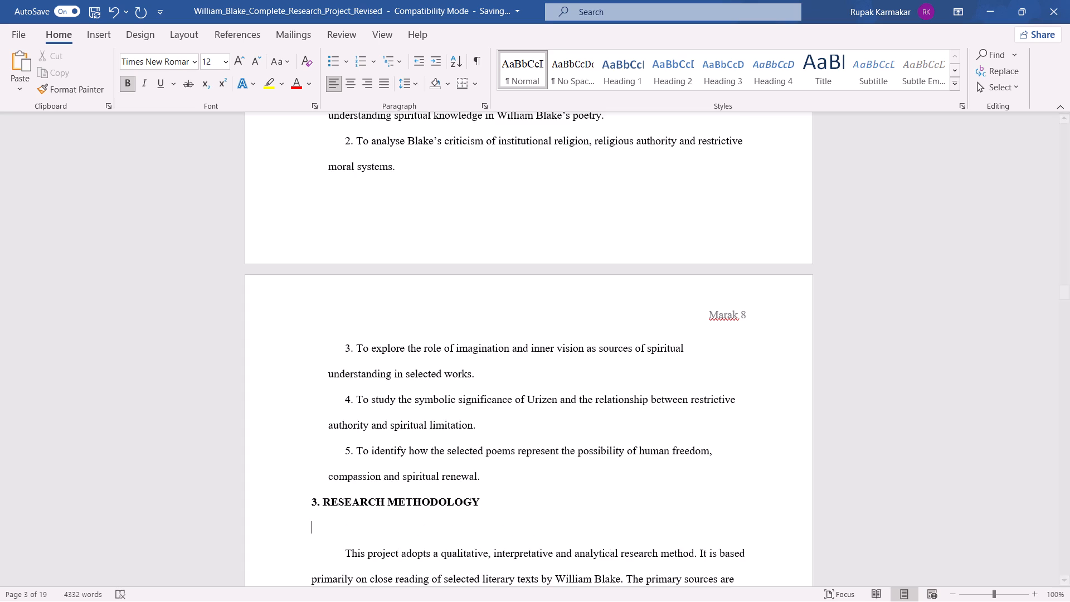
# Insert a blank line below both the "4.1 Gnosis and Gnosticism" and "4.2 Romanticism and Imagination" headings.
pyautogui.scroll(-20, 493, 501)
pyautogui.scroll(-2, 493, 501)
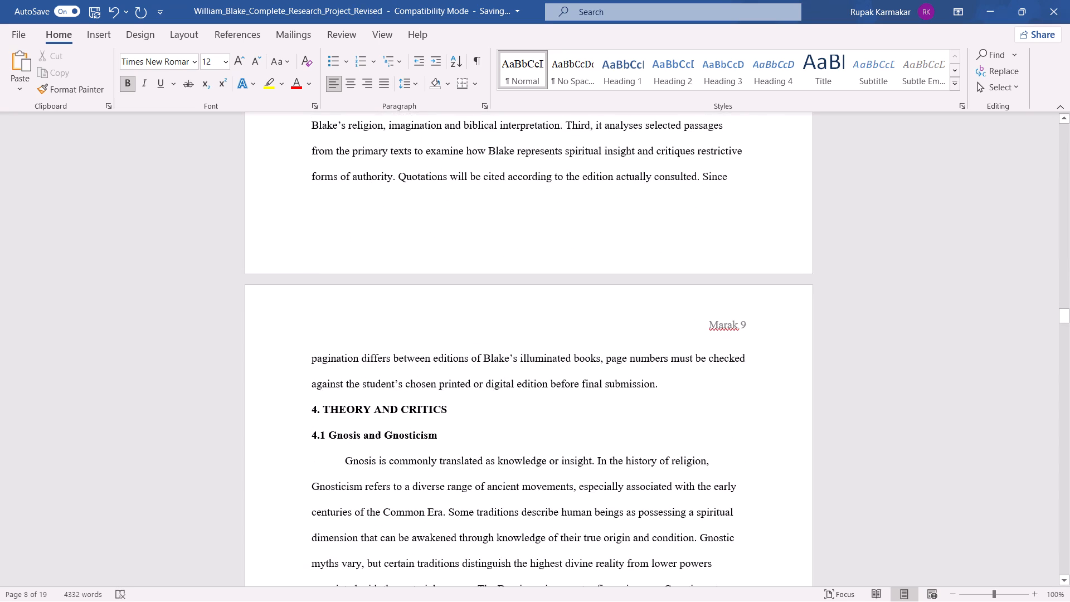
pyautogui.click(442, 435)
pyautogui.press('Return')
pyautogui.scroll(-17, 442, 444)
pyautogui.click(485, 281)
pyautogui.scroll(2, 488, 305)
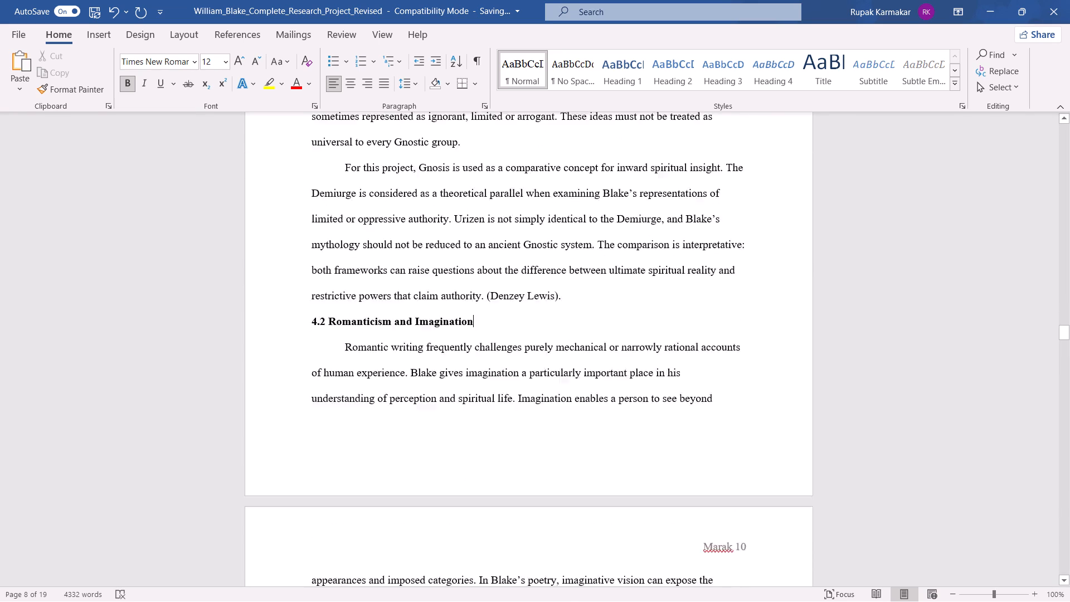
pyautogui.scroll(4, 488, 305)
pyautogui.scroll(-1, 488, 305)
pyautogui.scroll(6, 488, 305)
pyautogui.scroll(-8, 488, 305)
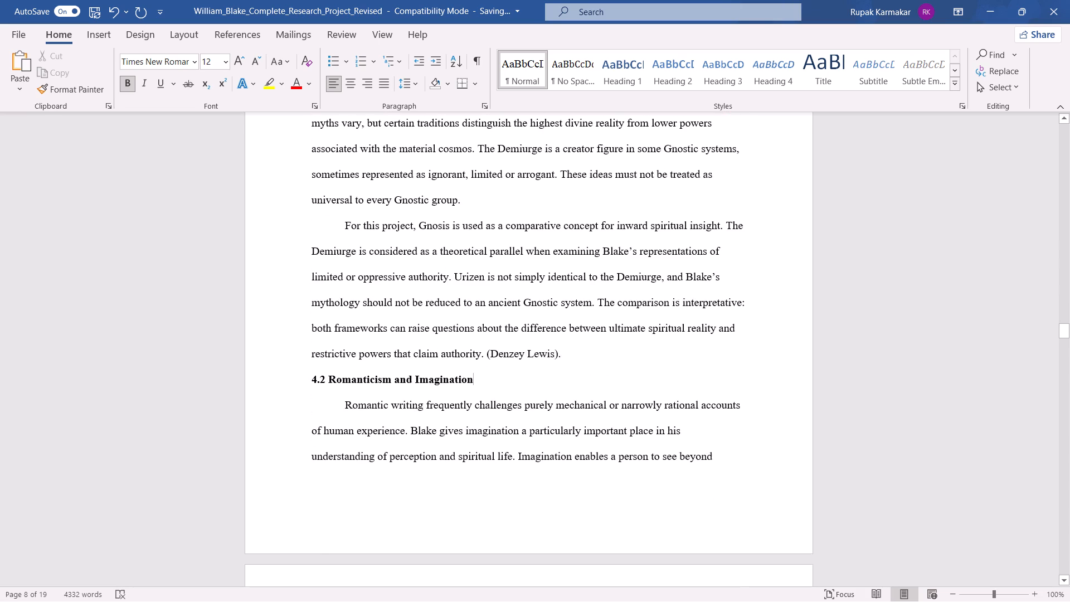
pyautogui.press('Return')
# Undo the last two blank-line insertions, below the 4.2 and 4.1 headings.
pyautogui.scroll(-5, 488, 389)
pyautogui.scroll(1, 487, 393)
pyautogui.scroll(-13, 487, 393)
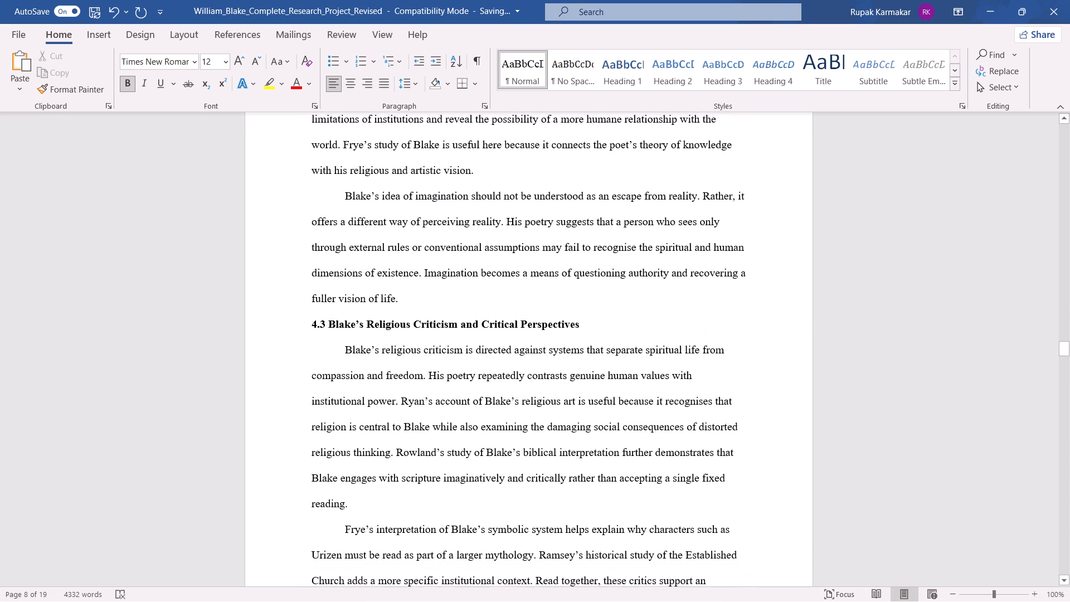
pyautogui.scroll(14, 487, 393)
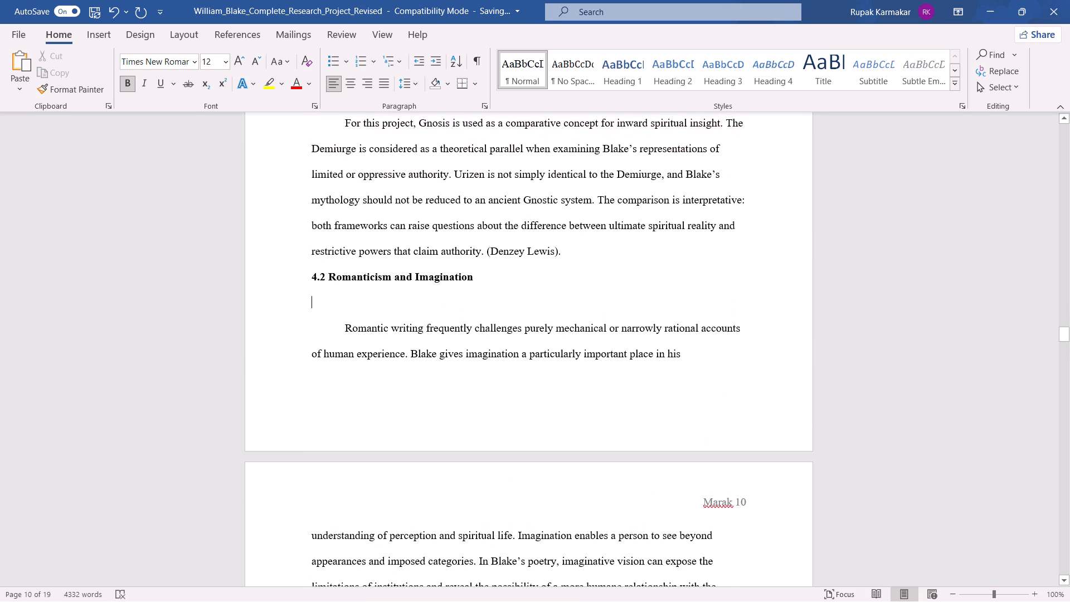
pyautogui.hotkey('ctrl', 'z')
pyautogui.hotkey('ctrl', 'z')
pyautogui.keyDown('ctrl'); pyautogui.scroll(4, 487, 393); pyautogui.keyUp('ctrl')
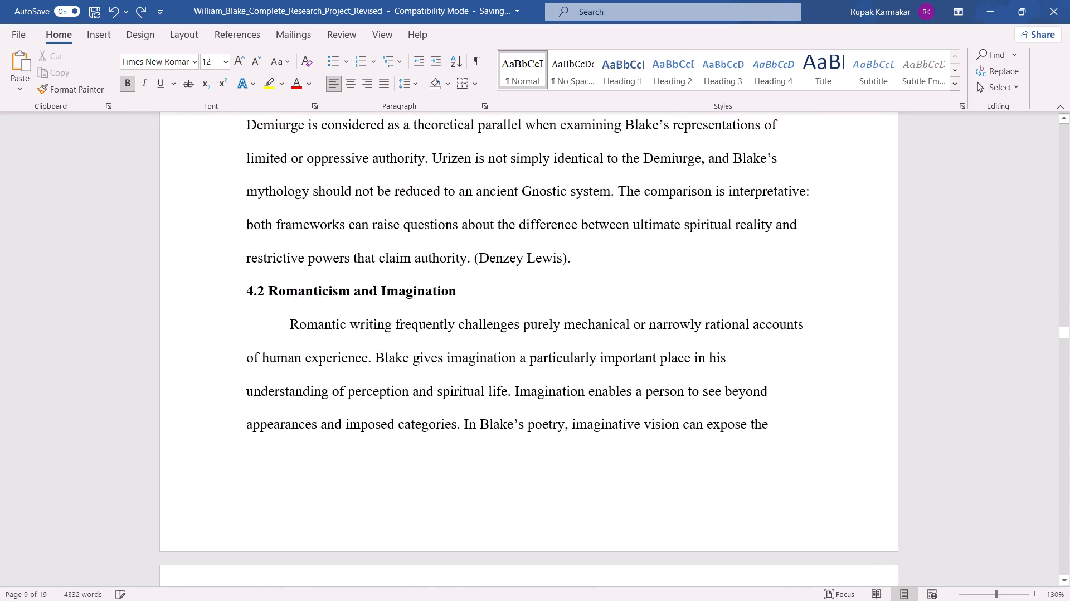
# Undo the blank-line insertion below the "3. RESEARCH METHODOLOGY" heading on page 8.
pyautogui.scroll(-3, 487, 393)
pyautogui.scroll(1, 487, 393)
pyautogui.scroll(-2, 487, 393)
pyautogui.keyDown('ctrl'); pyautogui.scroll(-2, 487, 393); pyautogui.keyUp('ctrl')
pyautogui.keyDown('ctrl'); pyautogui.scroll(1, 487, 393); pyautogui.keyUp('ctrl')
pyautogui.keyDown('ctrl'); pyautogui.scroll(-1, 487, 393); pyautogui.keyUp('ctrl')
pyautogui.keyDown('ctrl'); pyautogui.scroll(1, 487, 393); pyautogui.keyUp('ctrl')
pyautogui.keyDown('ctrl'); pyautogui.scroll(-5, 487, 393); pyautogui.keyUp('ctrl')
pyautogui.scroll(2, 487, 393)
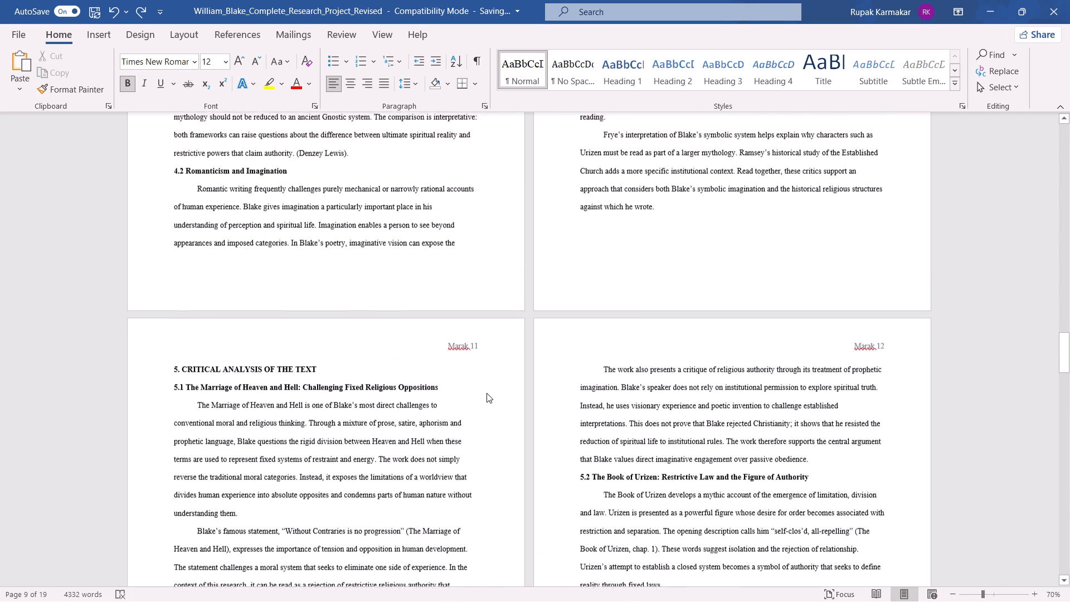
pyautogui.keyDown('ctrl'); pyautogui.scroll(3, 487, 393); pyautogui.keyUp('ctrl')
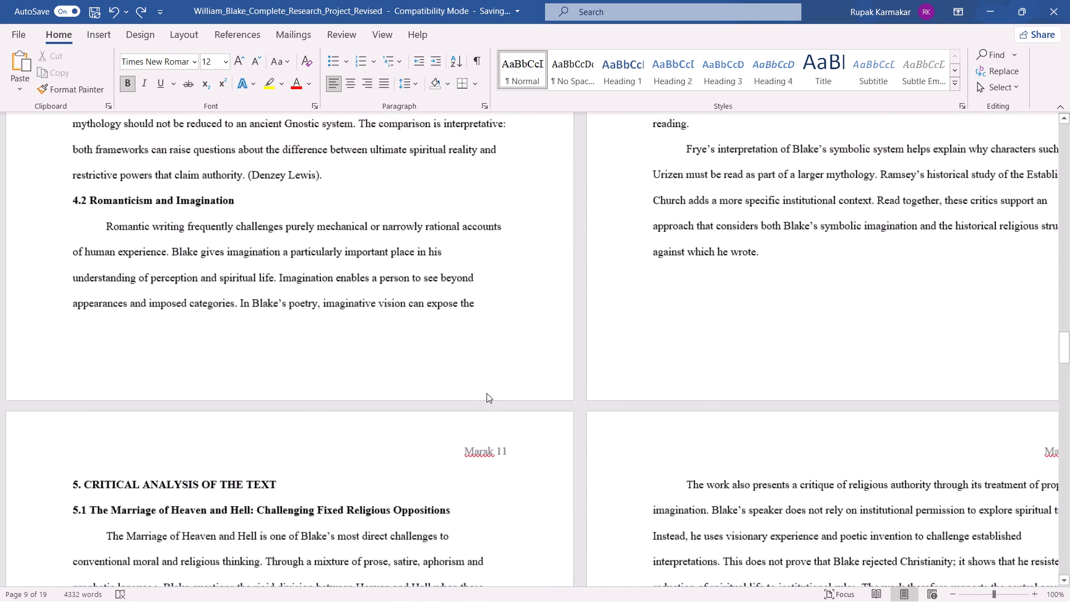
pyautogui.scroll(12, 487, 393)
pyautogui.scroll(-1, 487, 393)
pyautogui.scroll(4, 487, 393)
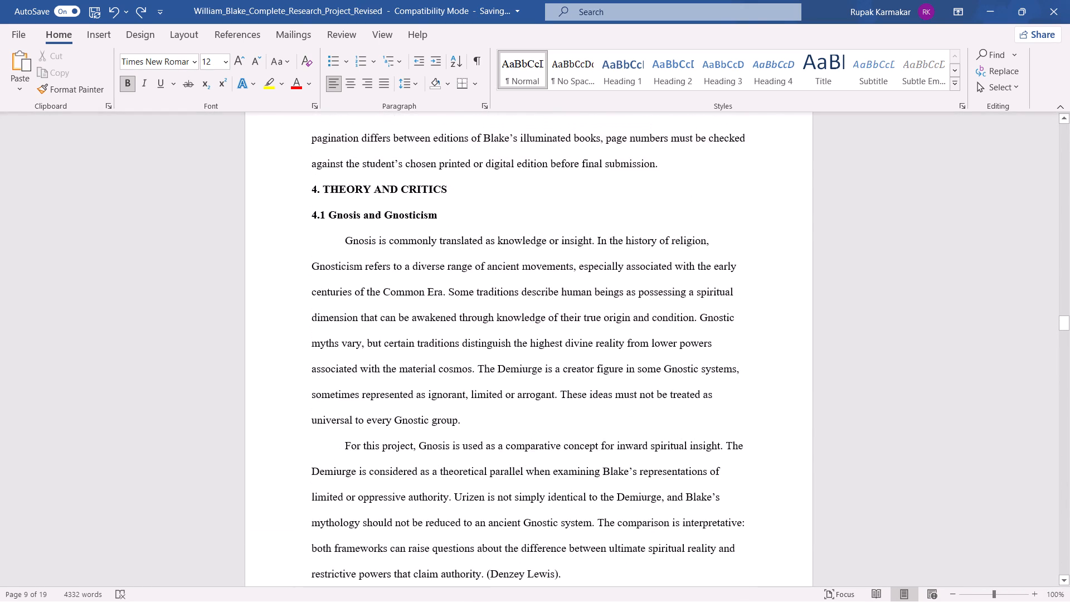
pyautogui.scroll(19, 487, 393)
pyautogui.scroll(5, 487, 393)
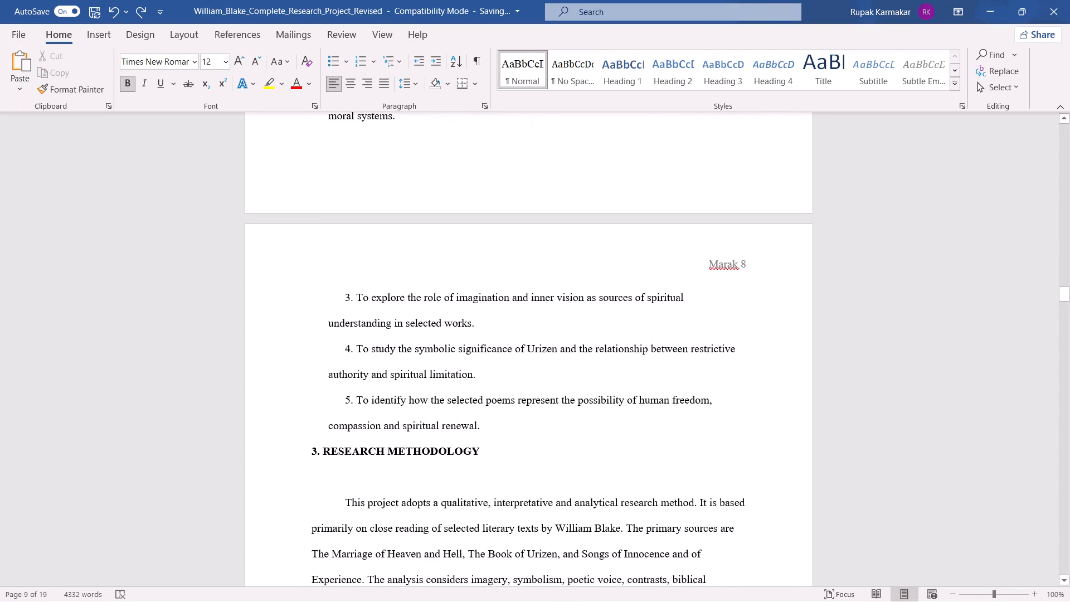
pyautogui.click(382, 481)
pyautogui.hotkey('ctrl', 'z')
# Undo the blank-line insertions below the "2.3 Research Objectives" and "2.2 Research Gap" headings on page 7.
pyautogui.keyDown('ctrl'); pyautogui.scroll(5, 382, 481); pyautogui.keyUp('ctrl')
pyautogui.keyDown('ctrl'); pyautogui.scroll(-5, 382, 481); pyautogui.keyUp('ctrl')
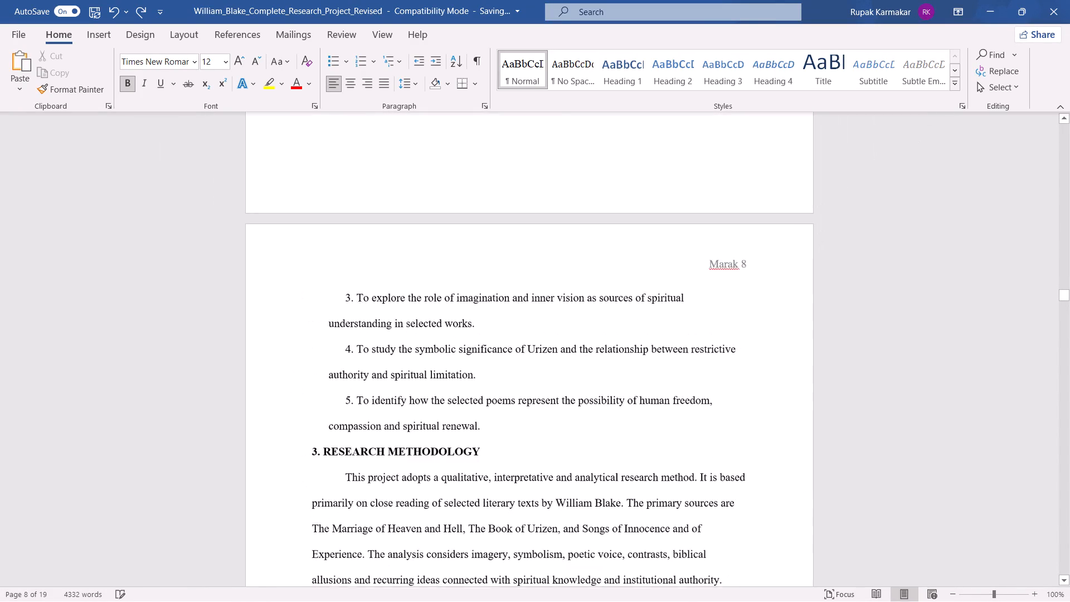
pyautogui.keyDown('ctrl'); pyautogui.scroll(-4, 382, 481); pyautogui.keyUp('ctrl')
pyautogui.keyDown('ctrl'); pyautogui.scroll(4, 396, 438); pyautogui.keyUp('ctrl')
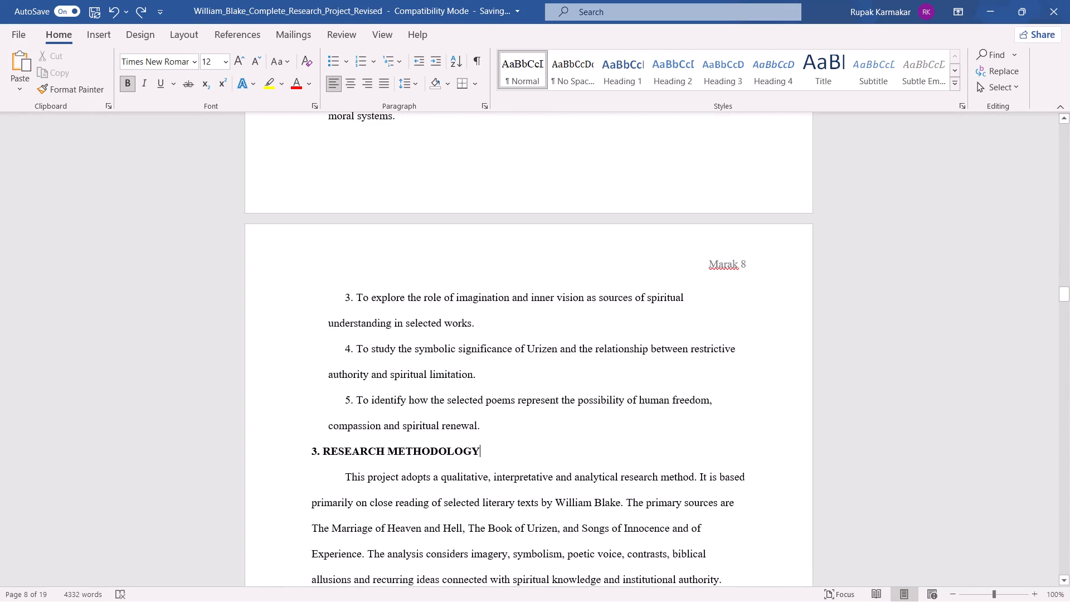
pyautogui.scroll(5, 412, 392)
pyautogui.scroll(-1, 412, 392)
pyautogui.scroll(5, 412, 392)
pyautogui.scroll(-1, 412, 392)
pyautogui.scroll(12, 412, 392)
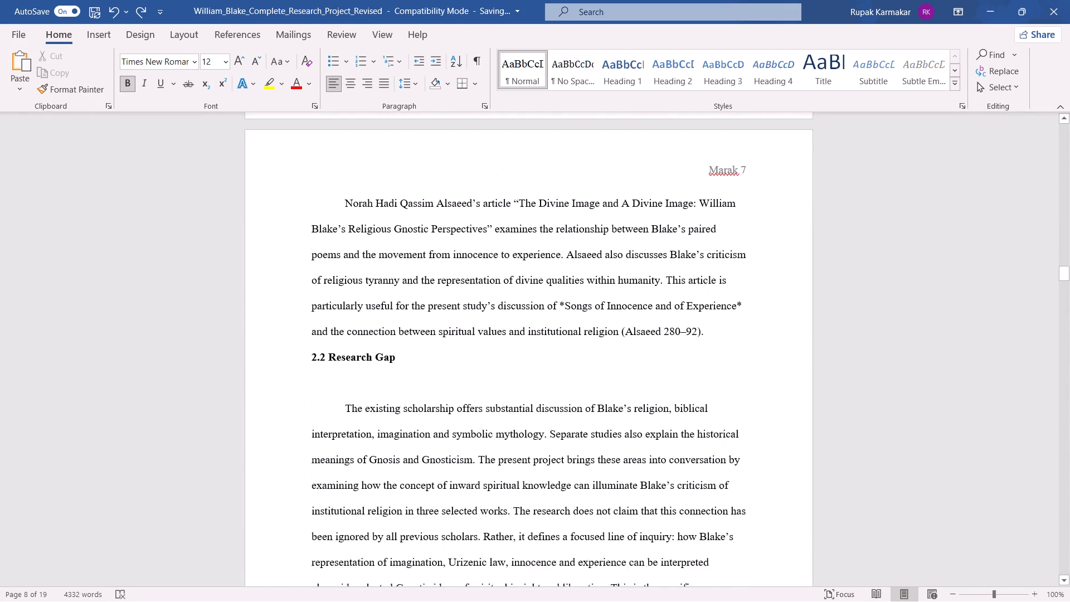
pyautogui.scroll(-7, 401, 419)
pyautogui.click(373, 449)
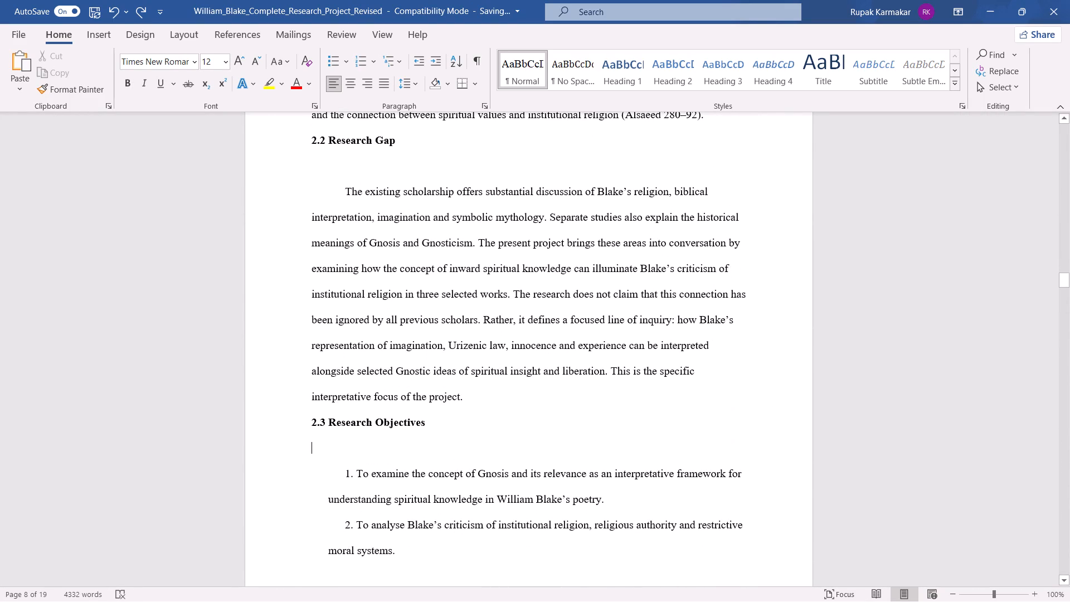
pyautogui.press('BackSpace')
pyautogui.hotkey('ctrl', 'z')
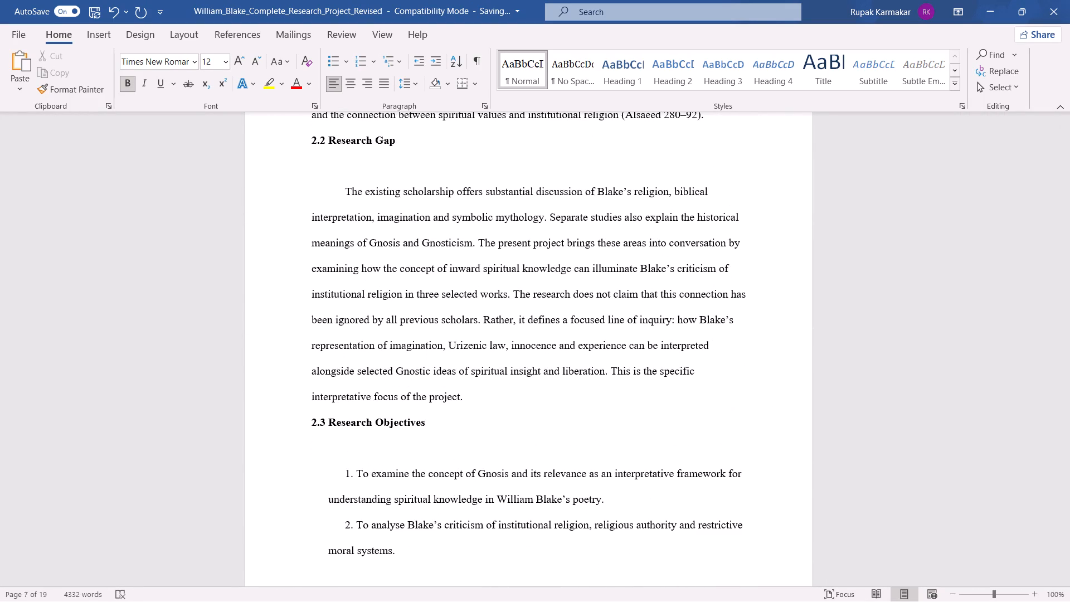
pyautogui.hotkey('ctrl', 'z')
pyautogui.hotkey('ctrl', 'z')
# Undo the blank-line insertion below the "2.1 Literature Review" heading on page 5.
pyautogui.scroll(20, 373, 449)
pyautogui.scroll(7, 373, 449)
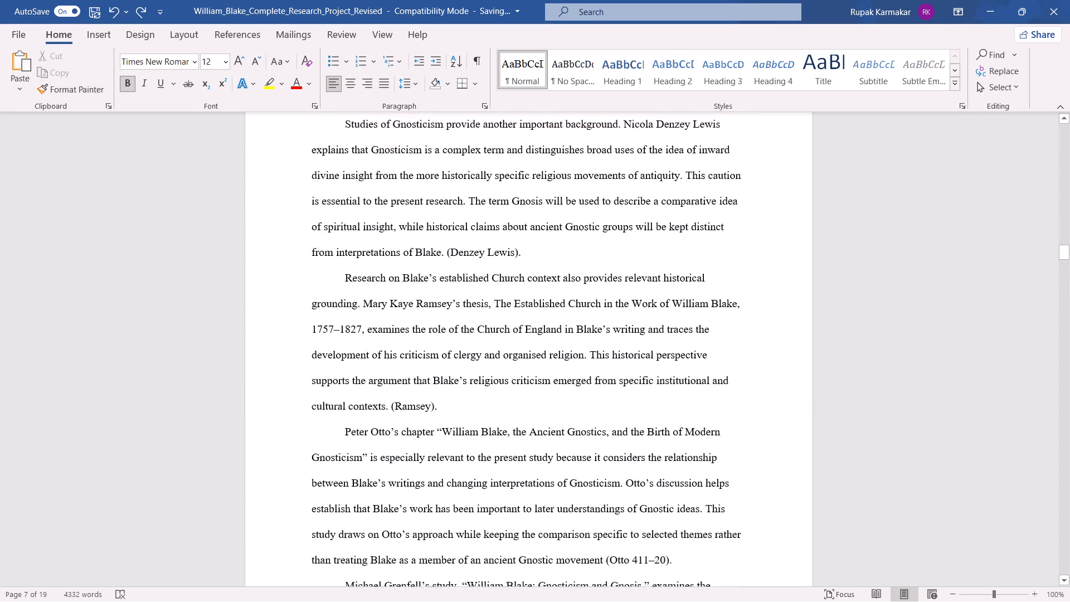
pyautogui.scroll(14, 373, 449)
pyautogui.scroll(7, 373, 449)
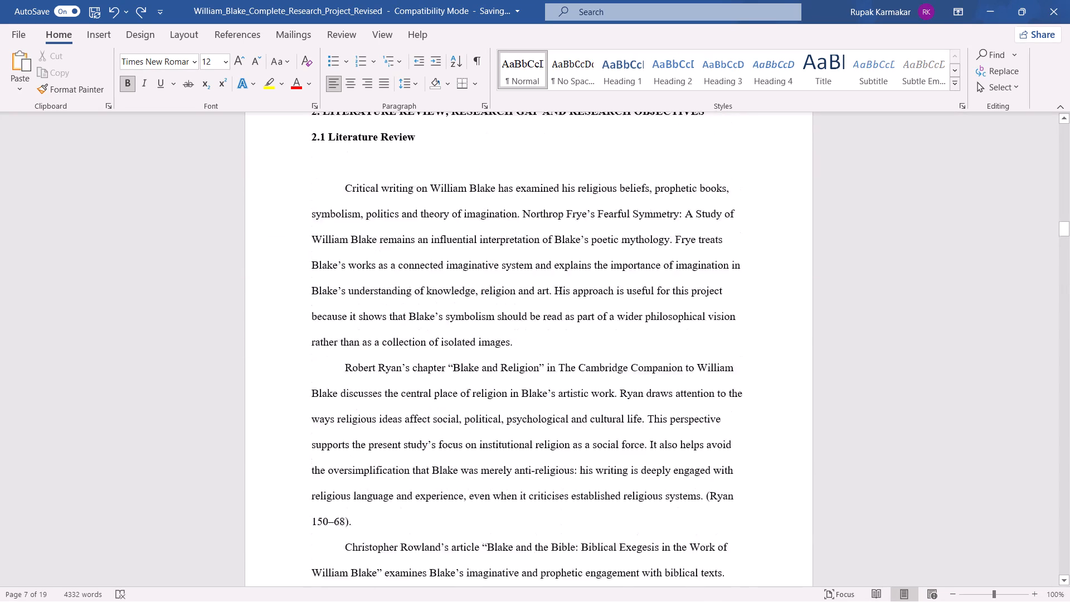
pyautogui.scroll(5, 373, 449)
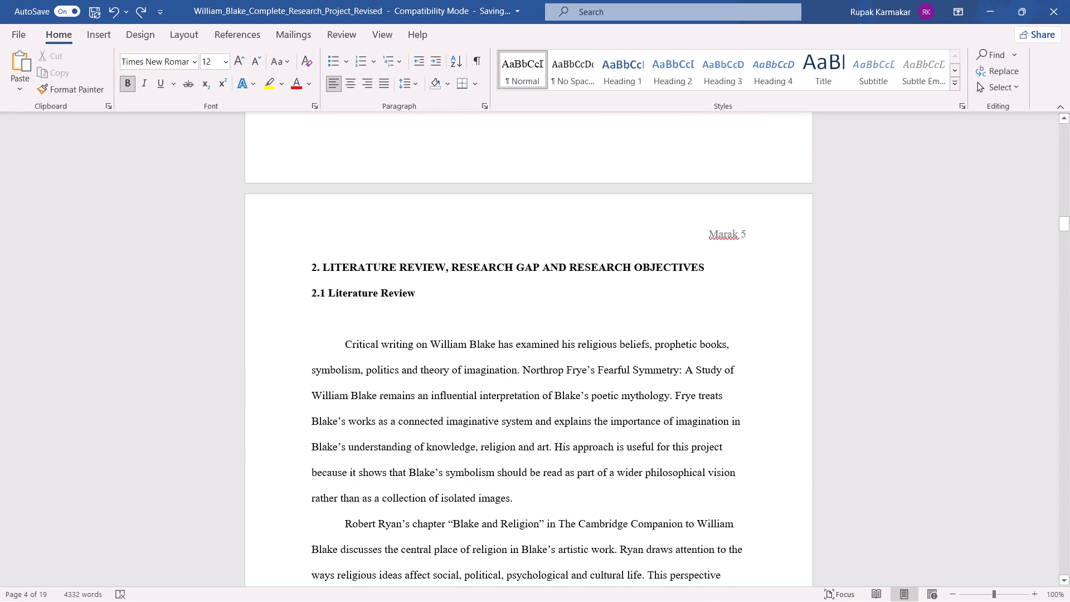
pyautogui.hotkey('ctrl', 'z')
# Undo the automatic list numbering of the "1. INTRODUCTION" heading on page 3 and the blank-line insertion below it.
pyautogui.scroll(7, 373, 449)
pyautogui.scroll(-1, 373, 449)
pyautogui.scroll(2, 373, 449)
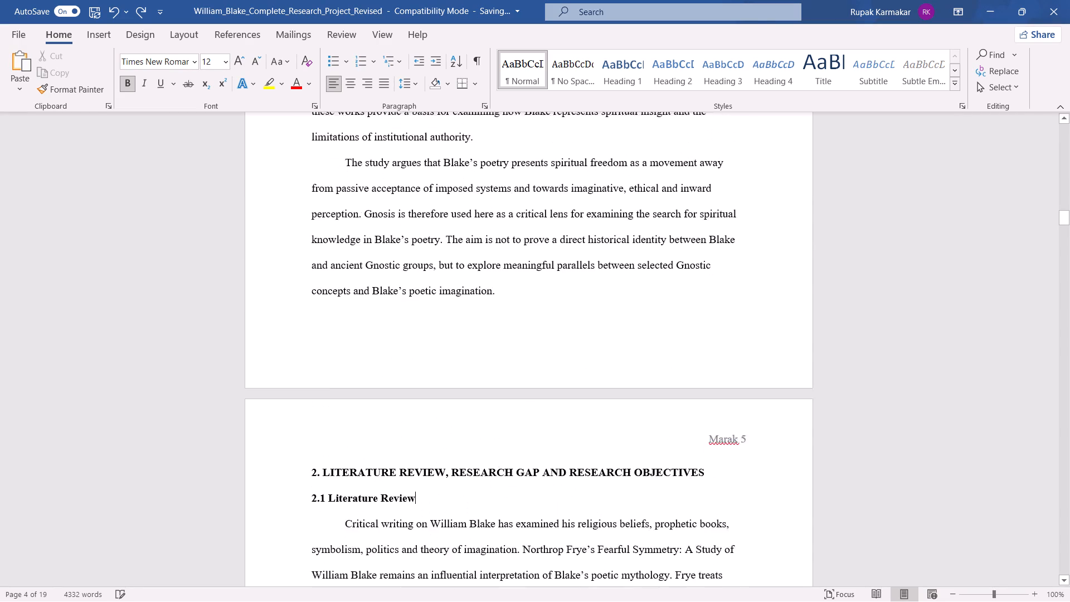
pyautogui.scroll(12, 373, 449)
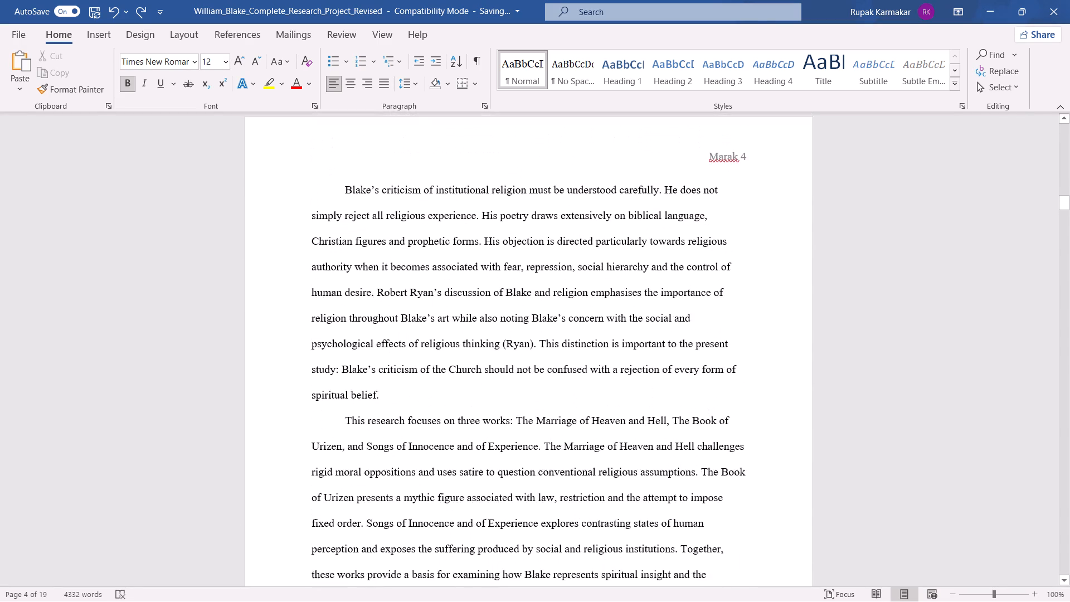
pyautogui.scroll(5, 373, 449)
pyautogui.scroll(-1, 373, 449)
pyautogui.scroll(19, 373, 449)
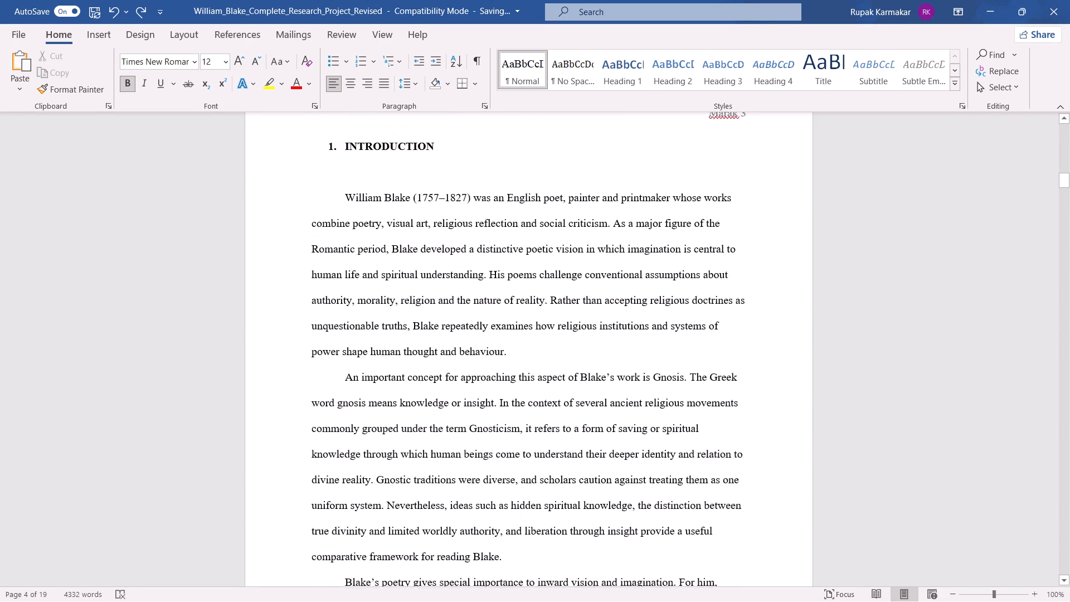
pyautogui.scroll(2, 373, 449)
pyautogui.hotkey('ctrl', 'z')
pyautogui.hotkey('ctrl', 'z')
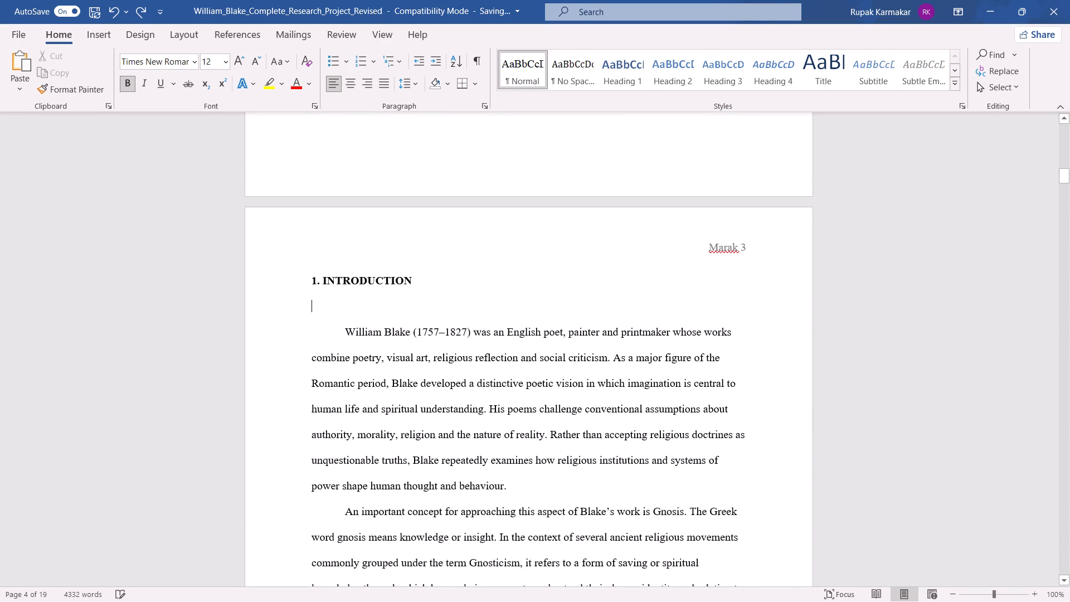
pyautogui.hotkey('ctrl', 'z')
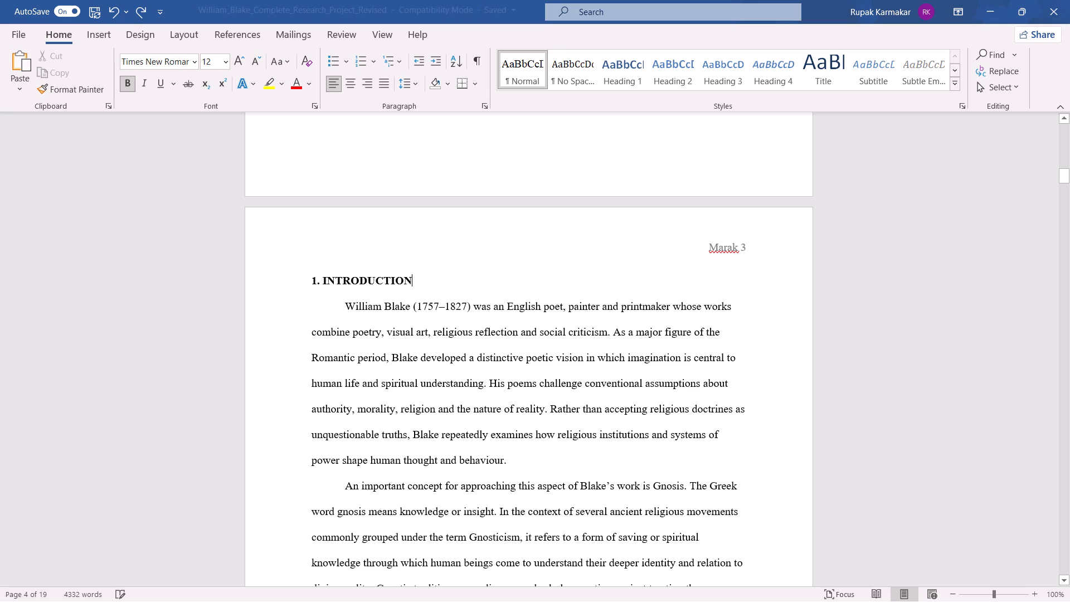
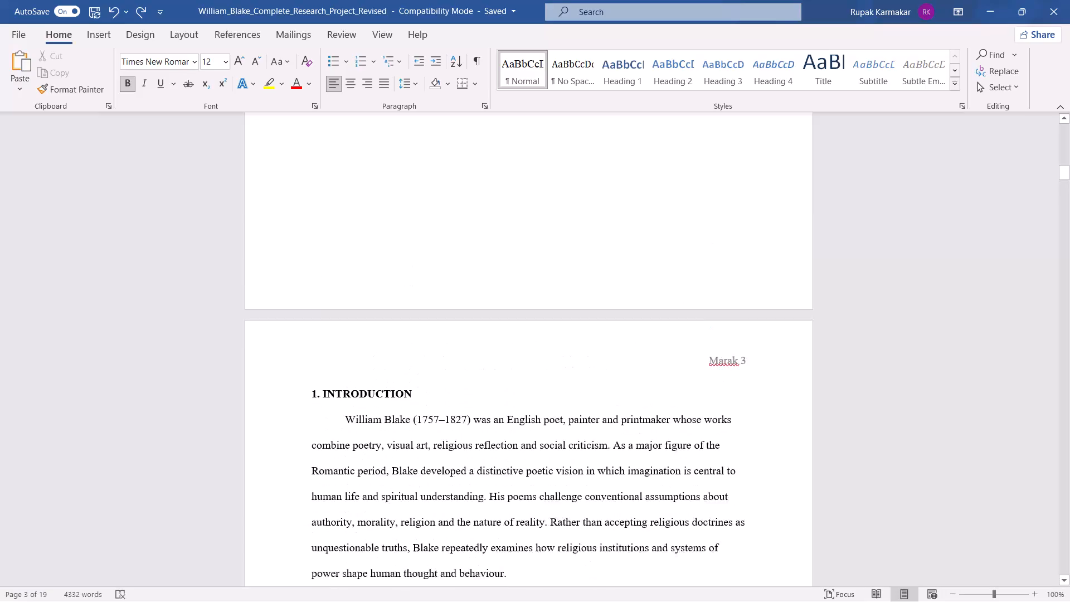
# Check the headings and paragraph layout from the introduction on page 3 through to the start of section 2 on page 5.
pyautogui.scroll(1, 344, 348)
pyautogui.scroll(-3, 344, 348)
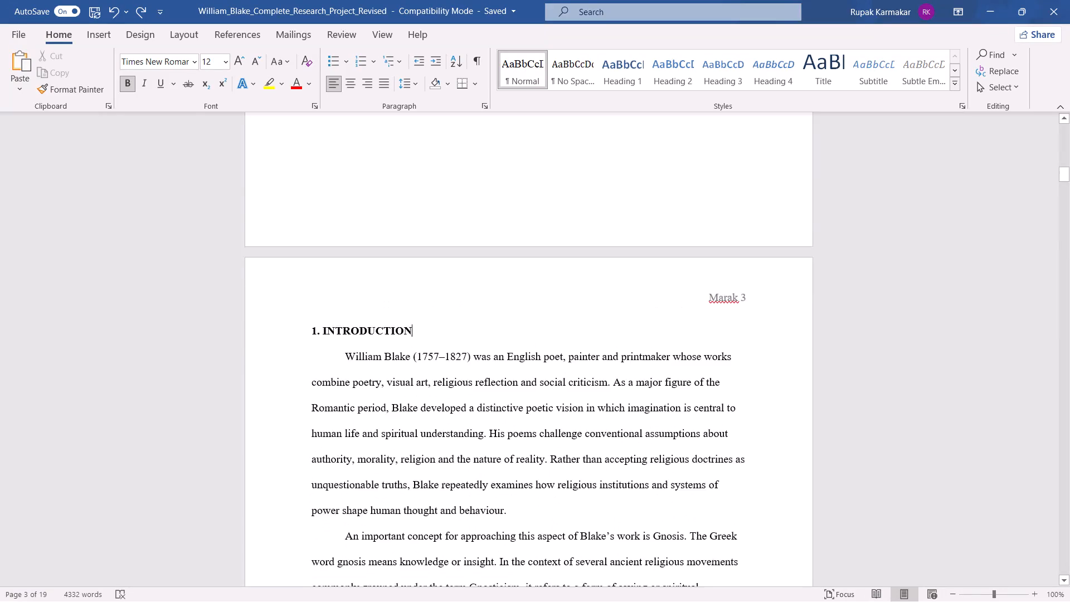
pyautogui.scroll(-3, 344, 348)
pyautogui.scroll(1, 344, 348)
pyautogui.scroll(-1, 344, 348)
pyautogui.scroll(1, 344, 348)
pyautogui.scroll(-20, 344, 348)
pyautogui.scroll(-2, 344, 348)
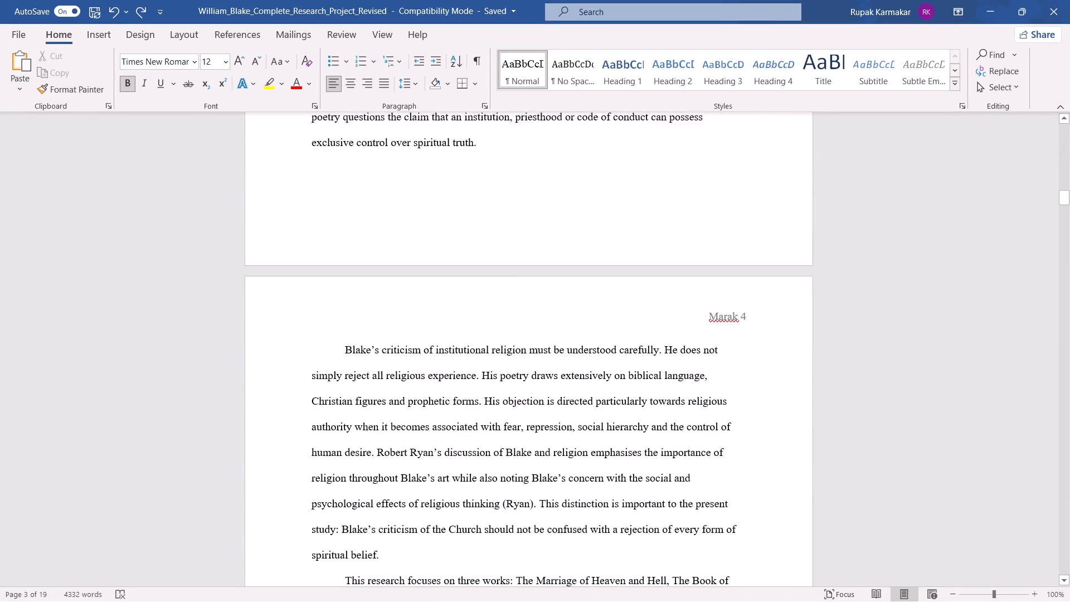
pyautogui.scroll(-7, 343, 349)
pyautogui.scroll(1, 343, 349)
pyautogui.scroll(-7, 343, 349)
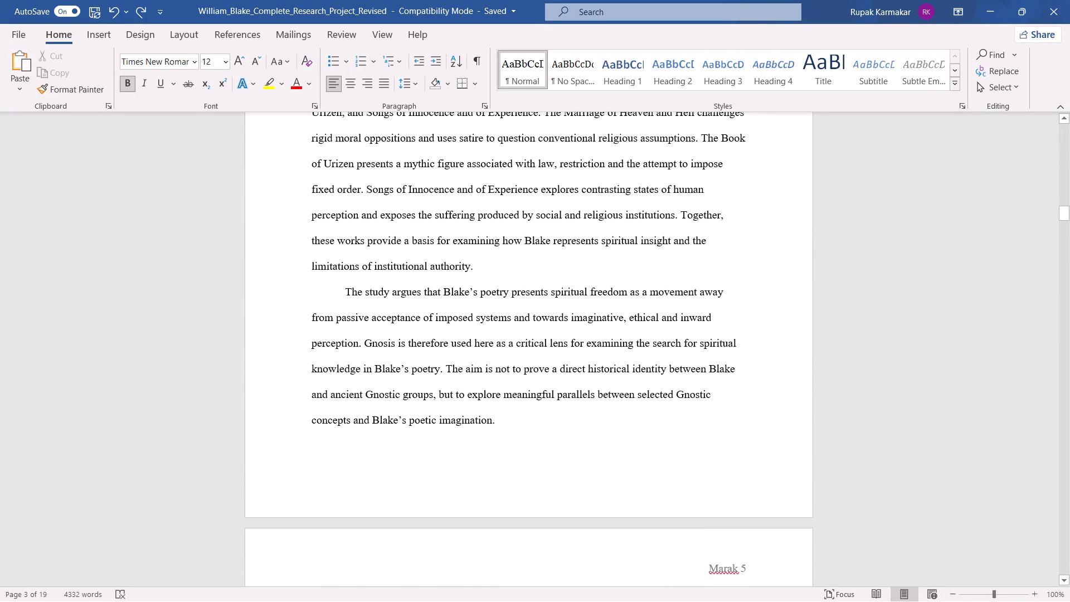
pyautogui.scroll(-6, 343, 349)
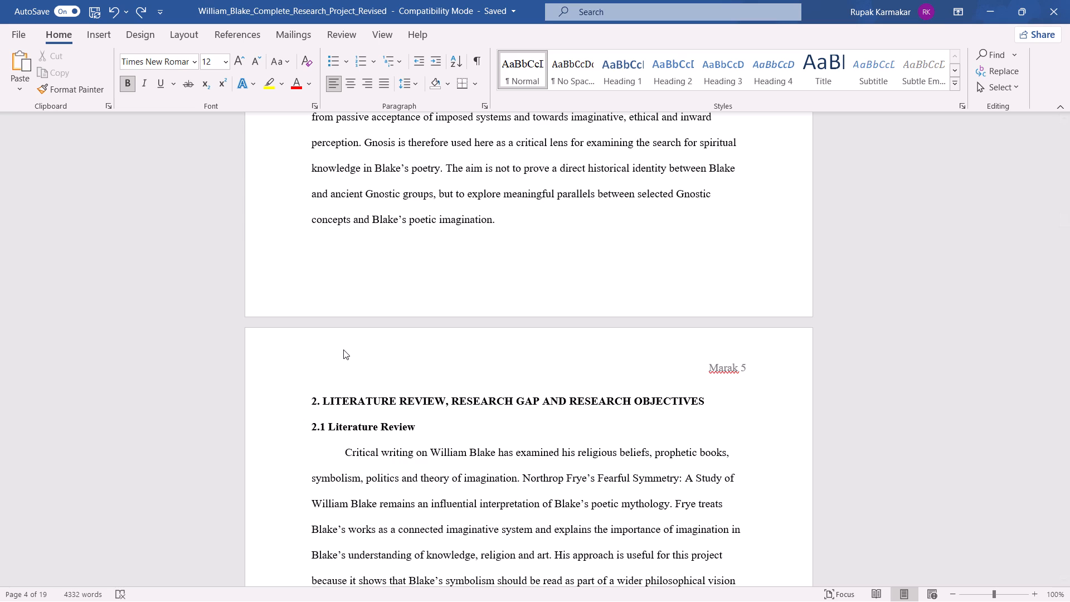
# Insert a blank, unnumbered line below the "1. INTRODUCTION" heading on page 3.
pyautogui.scroll(9, 376, 334)
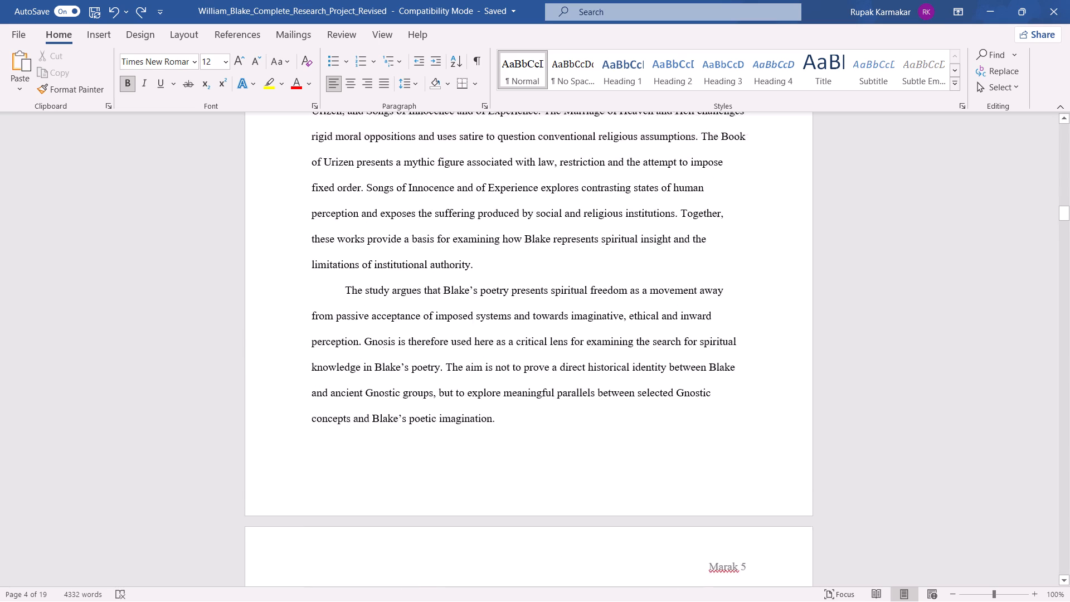
pyautogui.scroll(20, 380, 337)
pyautogui.scroll(-1, 380, 337)
pyautogui.scroll(4, 380, 337)
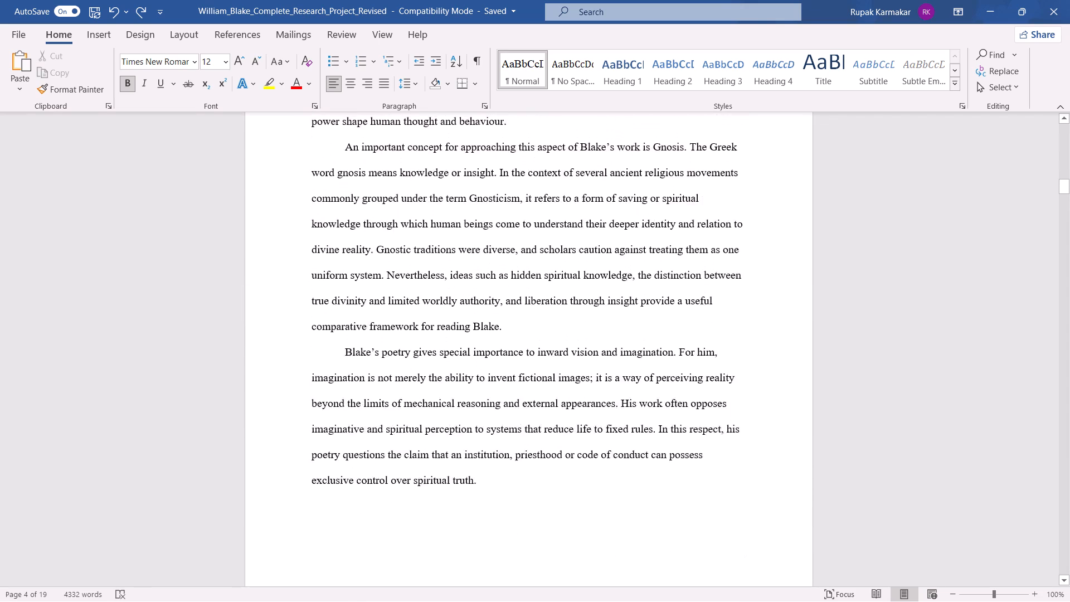
pyautogui.scroll(10, 380, 337)
pyautogui.press('Return')
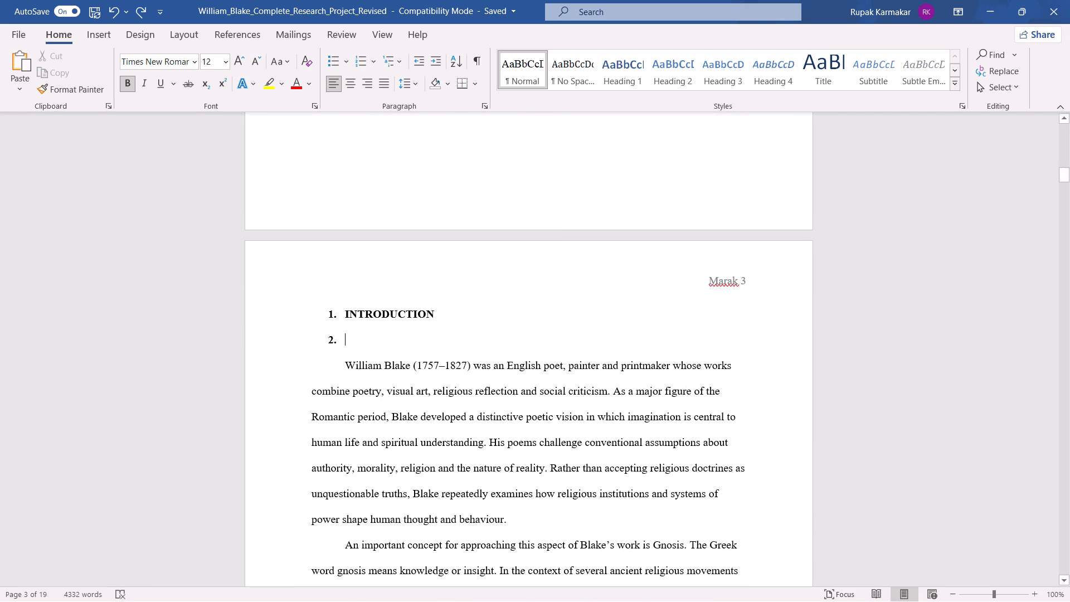
pyautogui.press('BackSpace')
# Insert a blank line below the "2.1 Literature Review" heading on page 5.
pyautogui.scroll(-9, 432, 347)
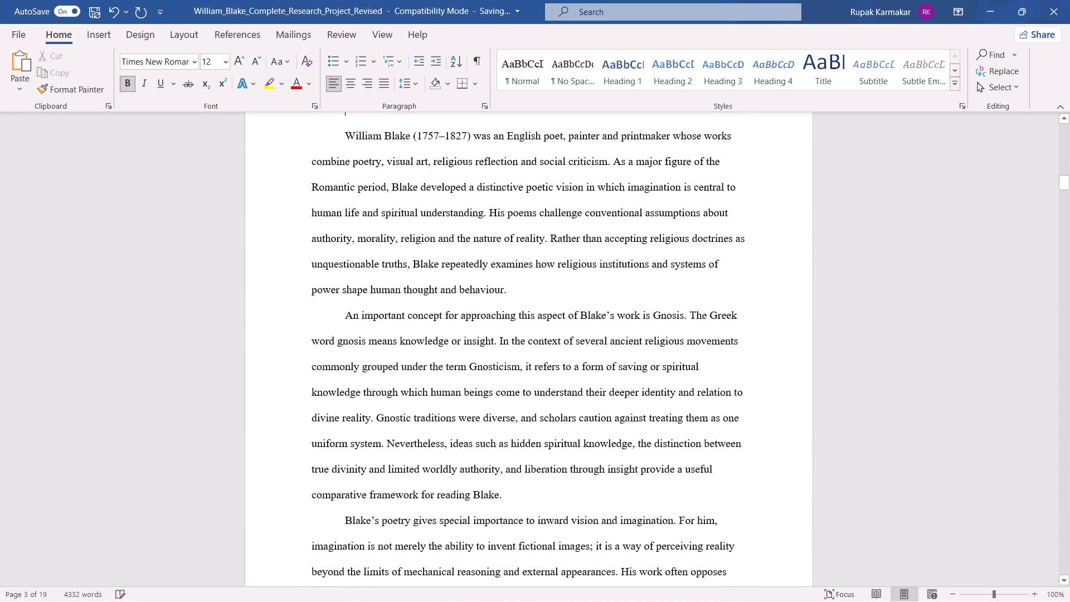
pyautogui.scroll(-9, 432, 351)
pyautogui.scroll(1, 431, 366)
pyautogui.scroll(-14, 431, 366)
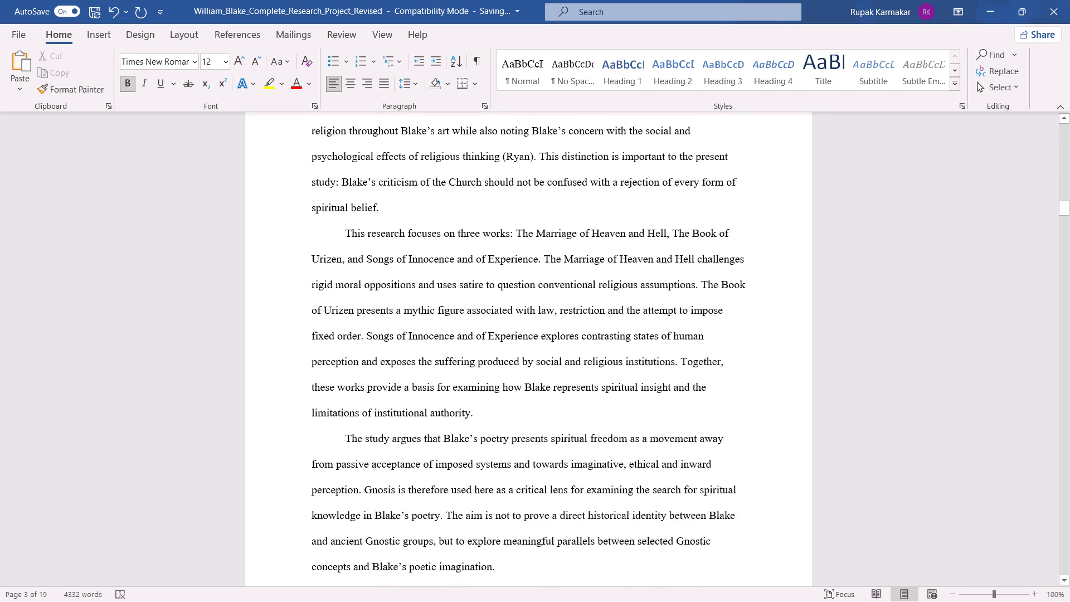
pyautogui.scroll(-3, 431, 366)
pyautogui.scroll(1, 431, 366)
pyautogui.scroll(-10, 431, 366)
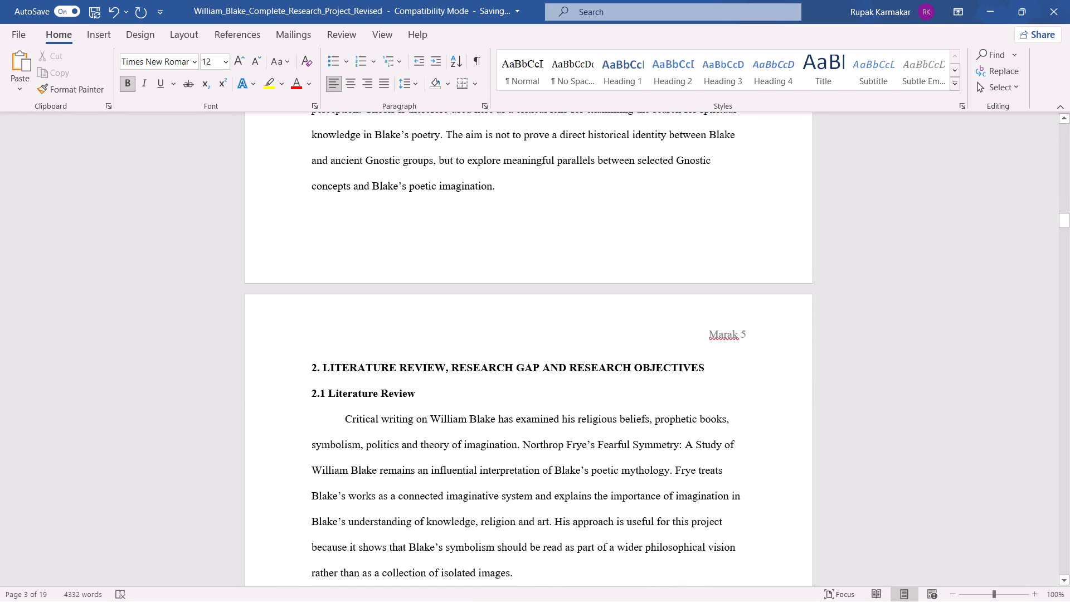
pyautogui.click(421, 391)
pyautogui.press('Return')
# Insert a blank line below the "2.2 Research Gap" heading on page 7.
pyautogui.scroll(-3, 421, 418)
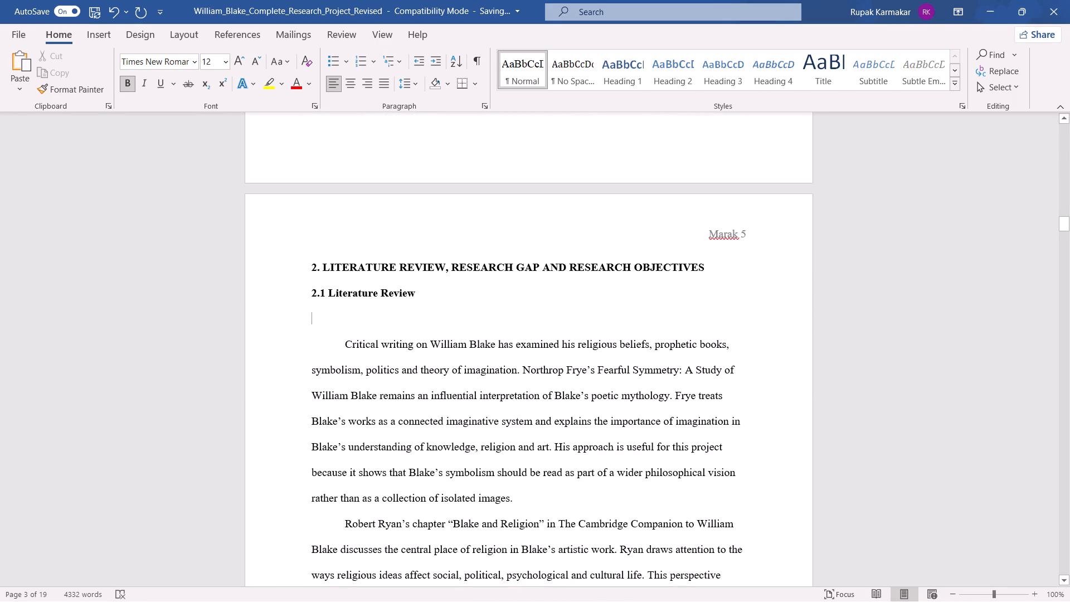
pyautogui.scroll(-12, 421, 419)
pyautogui.scroll(-12, 421, 419)
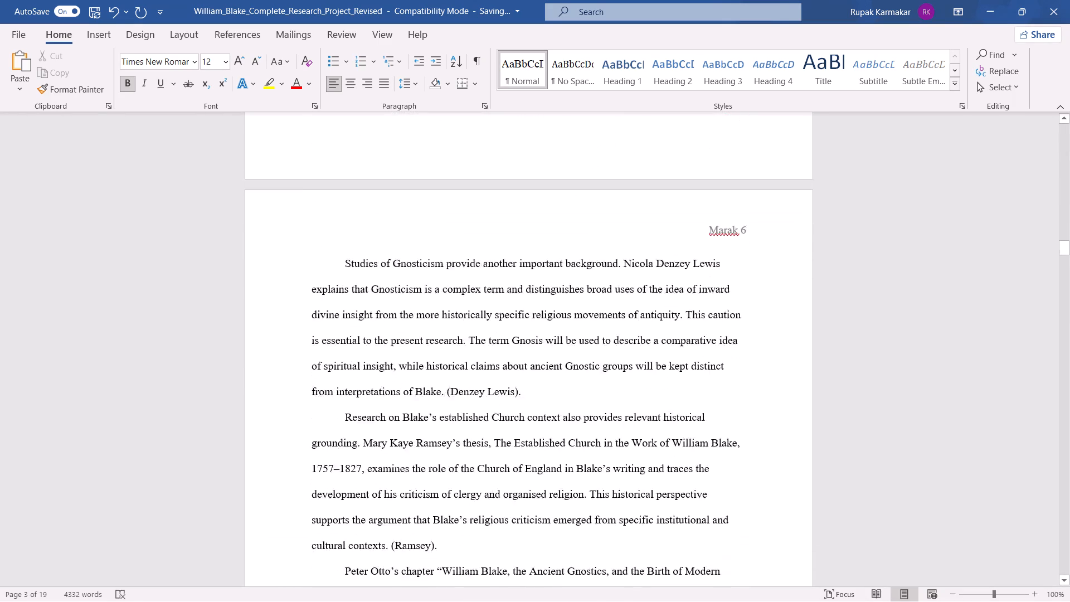
pyautogui.scroll(-1, 421, 419)
pyautogui.scroll(1, 421, 419)
pyautogui.scroll(-4, 421, 419)
pyautogui.scroll(1, 421, 419)
pyautogui.scroll(-18, 421, 419)
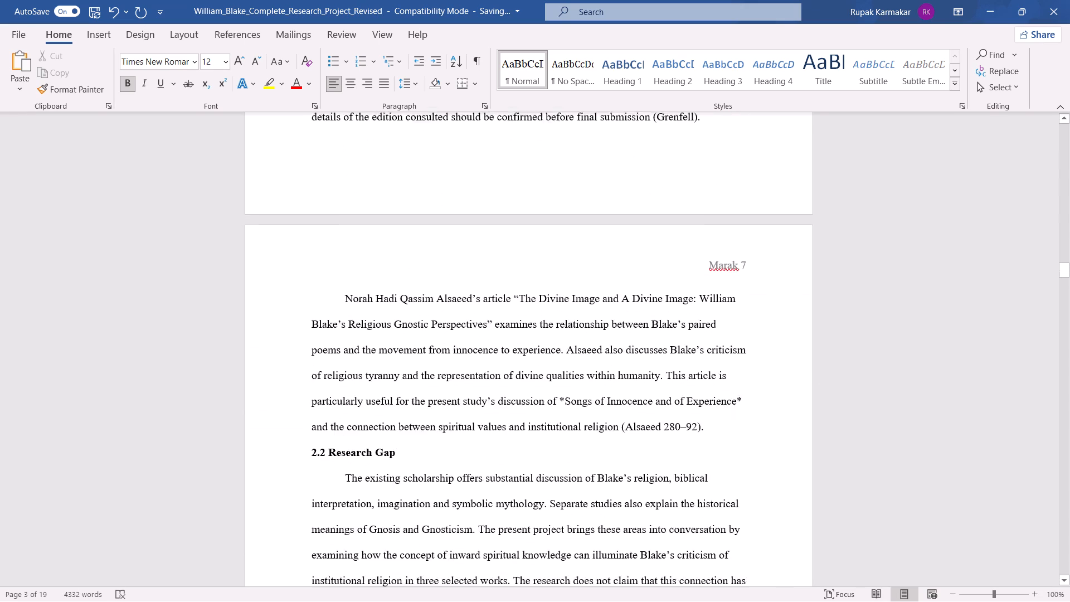
pyautogui.scroll(-3, 421, 419)
pyautogui.click(400, 300)
pyautogui.press('Return')
# Insert a blank line below the "2.3 Research Objectives" heading on page 7.
pyautogui.scroll(-2, 413, 404)
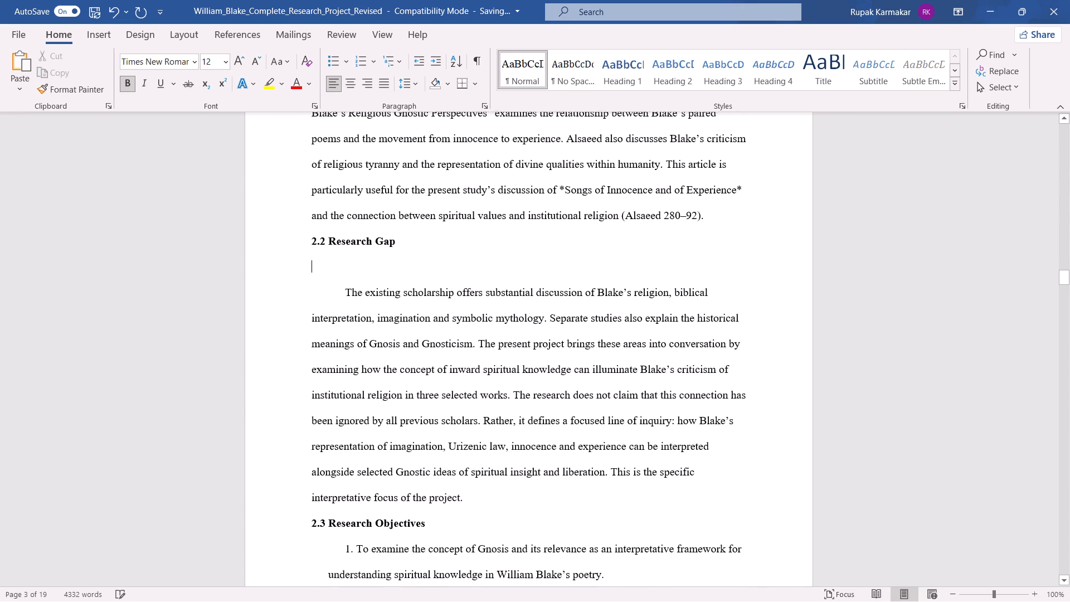
pyautogui.scroll(-2, 434, 508)
pyautogui.click(436, 449)
pyautogui.press('Return')
# Insert a blank line below the "3. RESEARCH METHODOLOGY" heading on page 8.
pyautogui.scroll(-5, 436, 449)
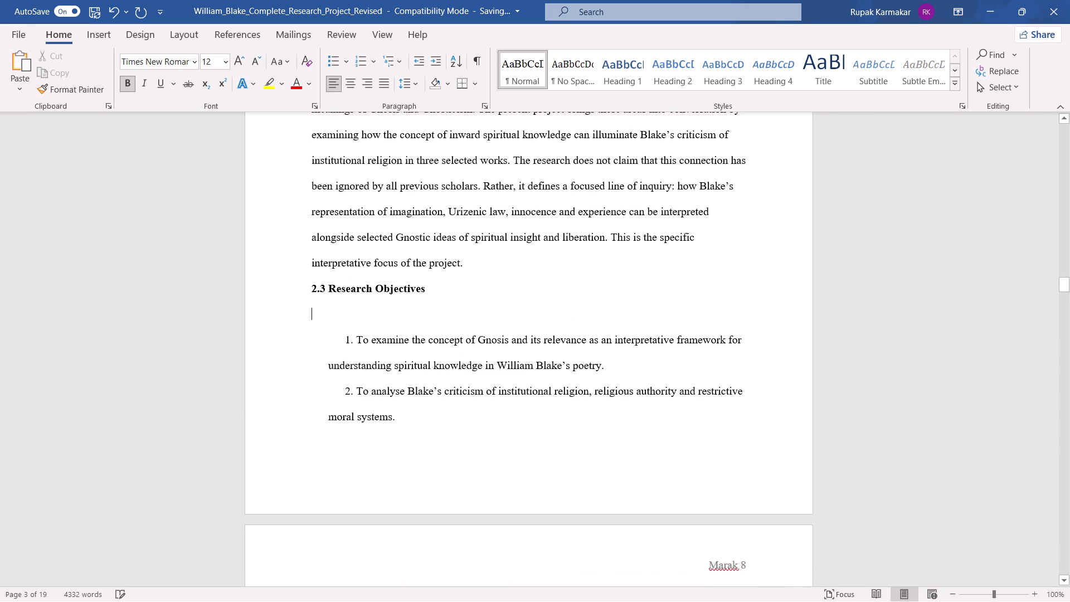
pyautogui.scroll(-2, 436, 449)
pyautogui.scroll(1, 436, 449)
pyautogui.scroll(-9, 436, 449)
pyautogui.click(483, 420)
pyautogui.press('Return')
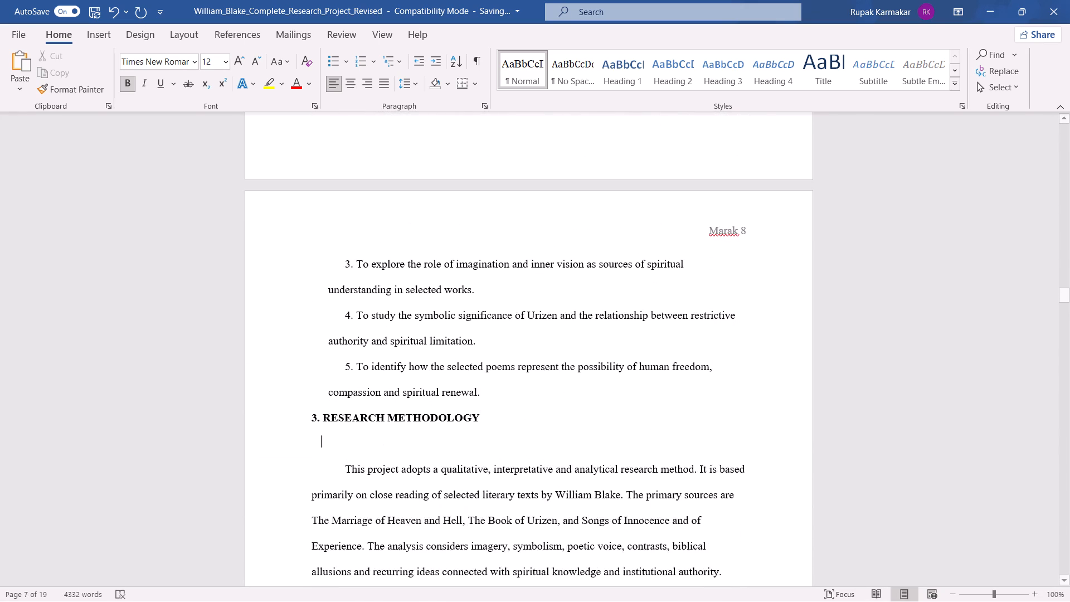
# Insert a blank line below the "4.1 Gnosis and Gnosticism" heading.
pyautogui.scroll(-17, 479, 437)
pyautogui.scroll(-1, 459, 502)
pyautogui.click(454, 486)
pyautogui.press('Return')
# Insert a blank line below the "4.2 Romanticism and Imagination" heading.
pyautogui.scroll(-4, 454, 477)
pyautogui.scroll(1, 454, 477)
pyautogui.scroll(-8, 454, 477)
pyautogui.scroll(1, 454, 477)
pyautogui.scroll(-3, 454, 477)
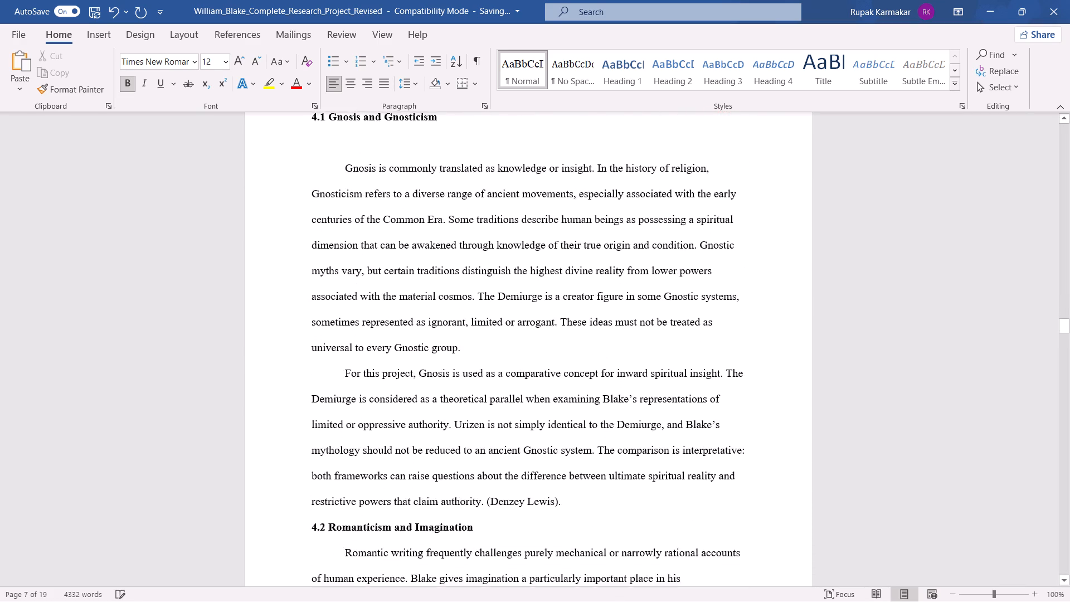
pyautogui.scroll(-2, 454, 477)
pyautogui.click(481, 390)
pyautogui.press('Return')
# Insert a blank line below the "4.3 Blake's Religious Criticism and Critical Perspectives" heading on page 10.
pyautogui.scroll(-11, 484, 421)
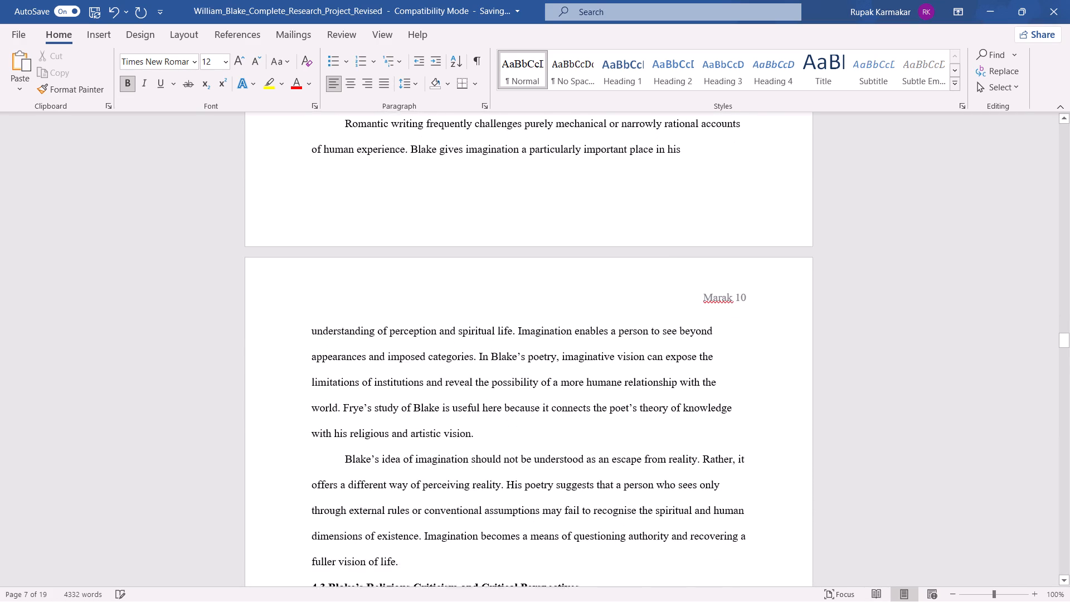
pyautogui.scroll(-4, 484, 421)
pyautogui.click(581, 404)
pyautogui.press('Return')
# Insert a blank line below the "5.1 The Marriage of Heaven and Hell: Challenging Fixed Religious Oppositions" heading on page 11.
pyautogui.scroll(-2, 513, 459)
pyautogui.scroll(1, 513, 459)
pyautogui.scroll(-4, 513, 459)
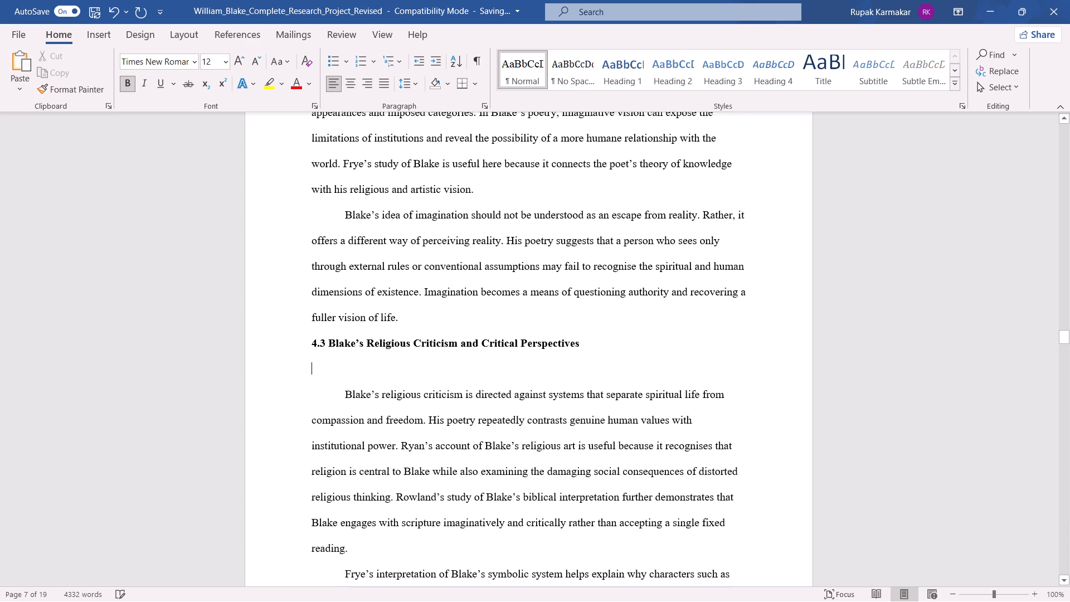
pyautogui.scroll(-12, 513, 459)
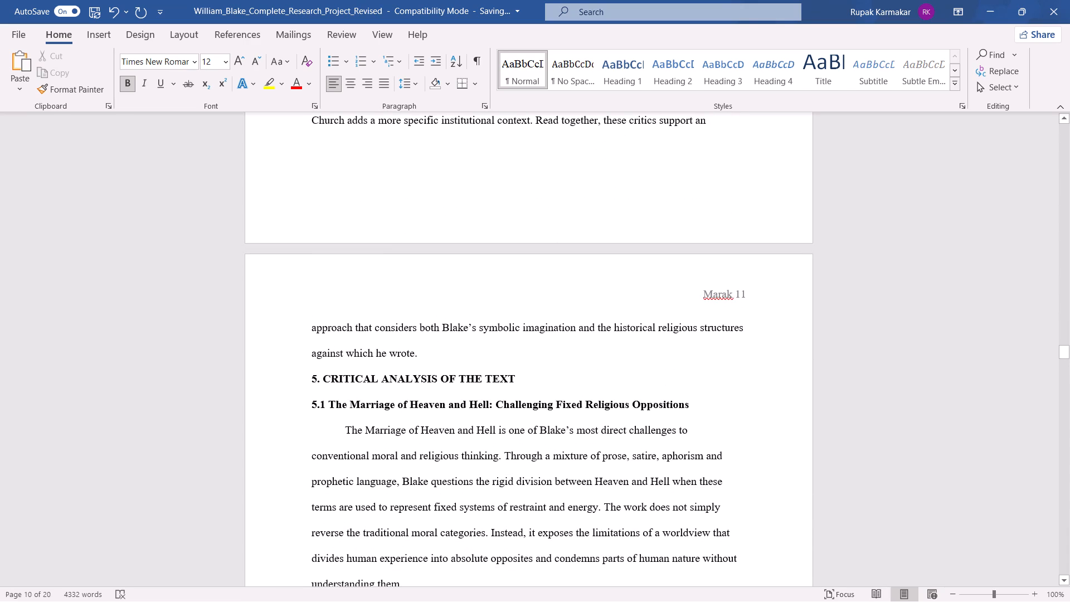
pyautogui.click(704, 404)
pyautogui.press('Return')
# Insert a blank line below the "5.2 The Book of Urizen: Restrictive Law and the Figure of Authority" heading on page 12.
pyautogui.scroll(-6, 584, 449)
pyautogui.scroll(1, 584, 449)
pyautogui.scroll(-1, 584, 449)
pyautogui.scroll(1, 584, 449)
pyautogui.scroll(-3, 584, 449)
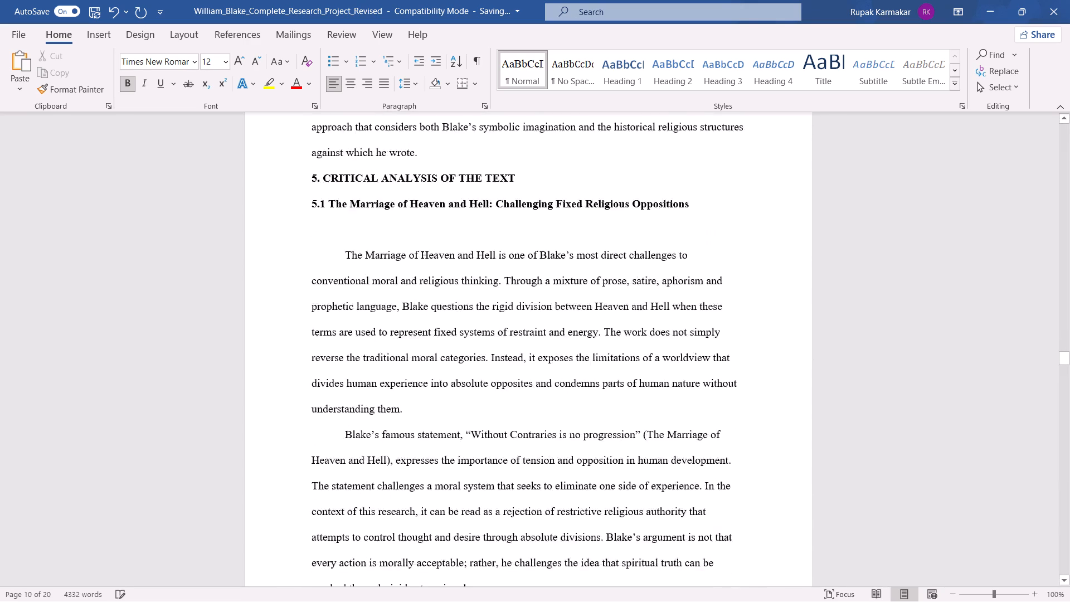
pyautogui.scroll(-17, 584, 449)
pyautogui.scroll(1, 584, 449)
pyautogui.scroll(-2, 584, 449)
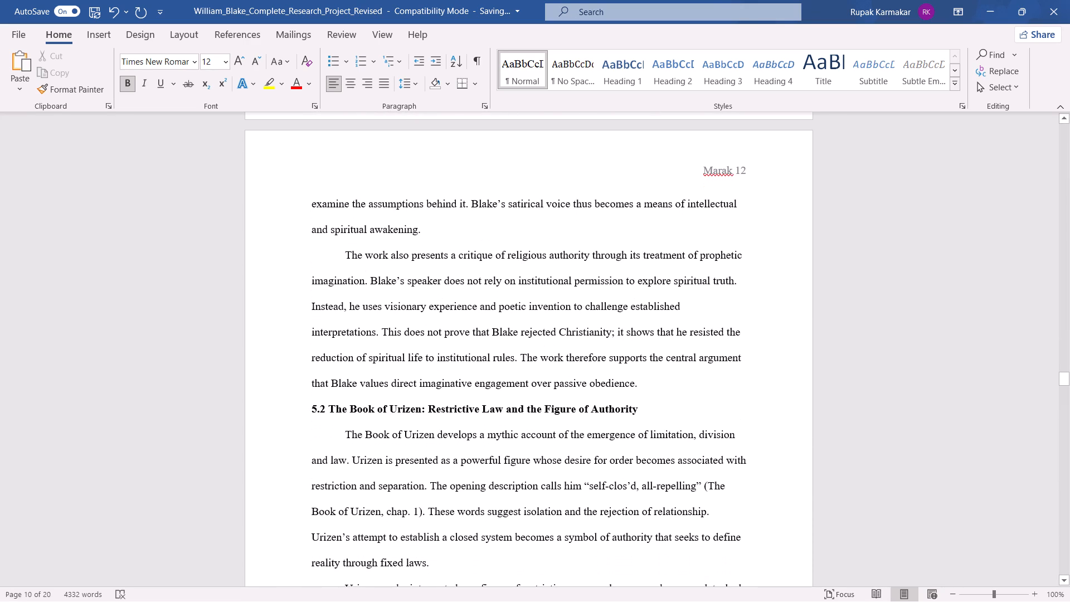
pyautogui.click(641, 412)
pyautogui.press('Return')
# Insert a blank line below the "5.3 Songs of Innocence and of Experience: Spiritual Perception and Social Criticism" heading on page 13.
pyautogui.scroll(-11, 598, 434)
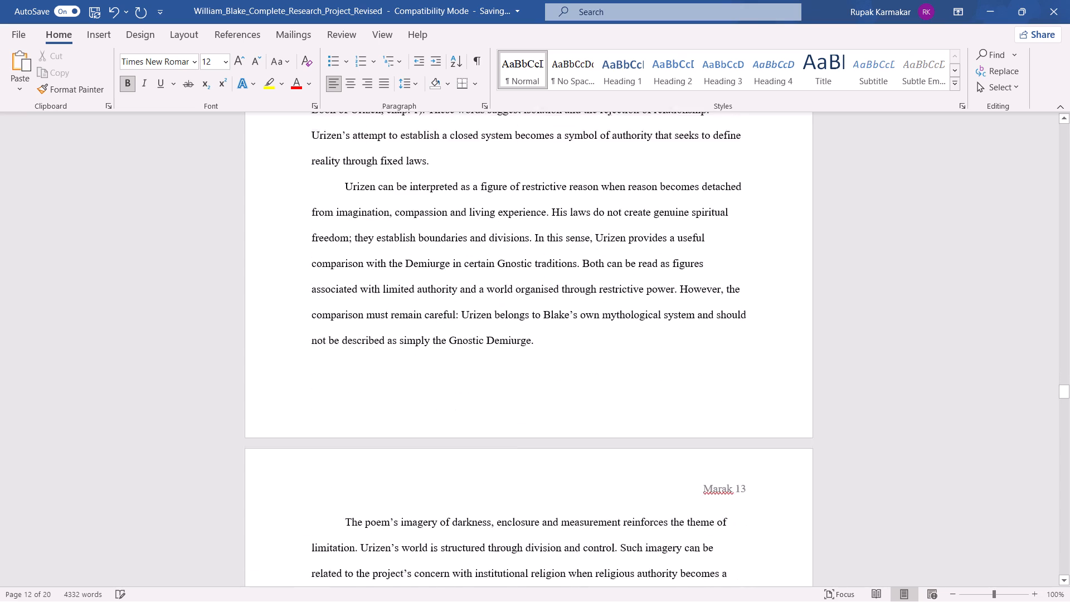
pyautogui.scroll(-4, 597, 434)
pyautogui.scroll(1, 597, 434)
pyautogui.scroll(-11, 597, 434)
pyautogui.click(714, 395)
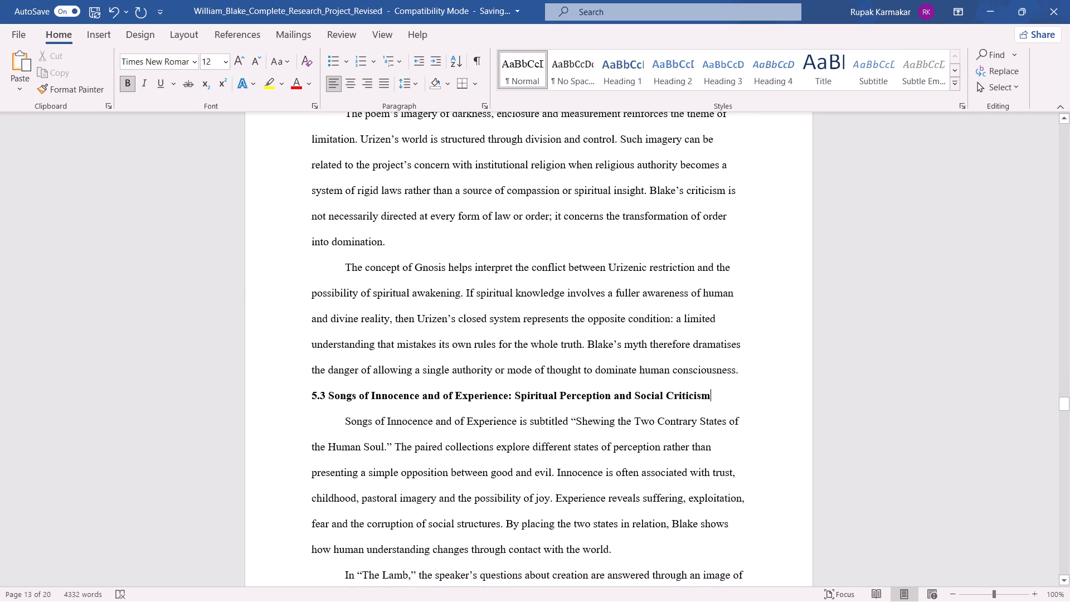
pyautogui.press('Return')
# Insert a blank line below the "5.4 Synthesis: Gnosis, Imagination and Freedom" heading on page 15.
pyautogui.scroll(-12, 673, 425)
pyautogui.scroll(1, 673, 425)
pyautogui.scroll(-6, 673, 425)
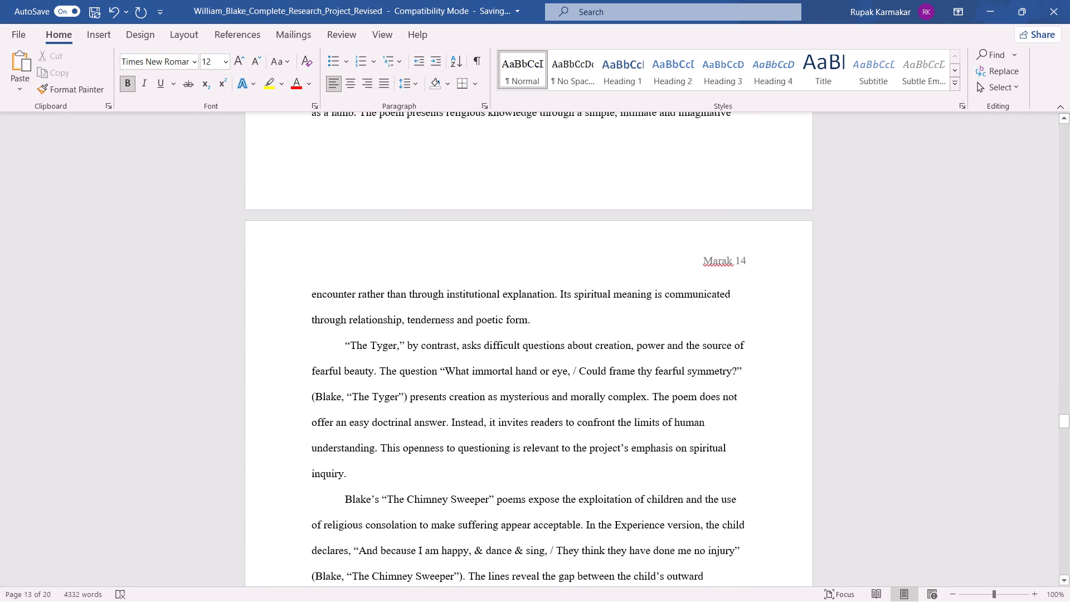
pyautogui.scroll(-14, 673, 425)
pyautogui.scroll(-10, 673, 425)
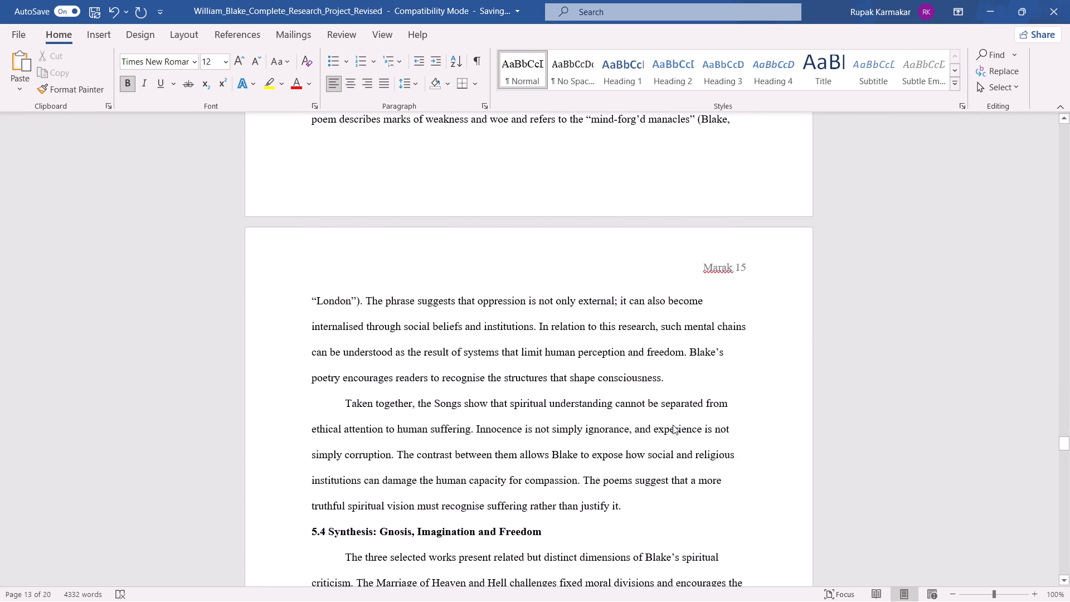
pyautogui.scroll(-1, 673, 425)
pyautogui.click(554, 434)
pyautogui.press('Return')
# Insert a blank line below the "6. CONCLUSION – MAJOR FINDINGS" heading on page 16.
pyautogui.scroll(-9, 554, 434)
pyautogui.scroll(1, 554, 434)
pyautogui.scroll(-9, 554, 434)
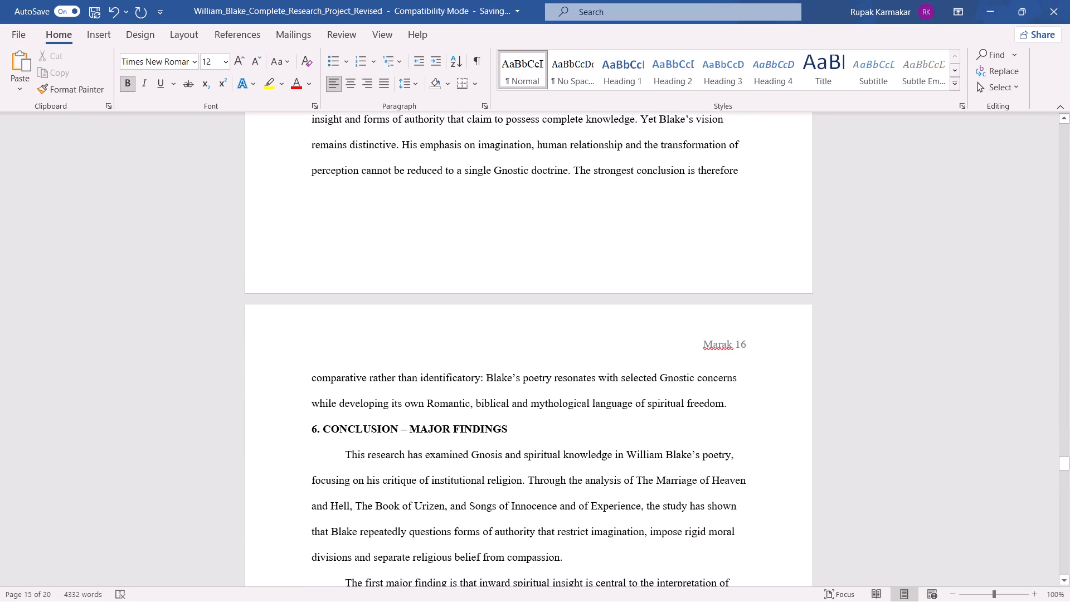
pyautogui.click(539, 434)
pyautogui.press('Return')
# Delete the surplus blank lines above the "Works Cited" heading on page 18 so it sits near the top of the page.
pyautogui.scroll(-14, 539, 434)
pyautogui.scroll(1, 539, 434)
pyautogui.scroll(-4, 539, 434)
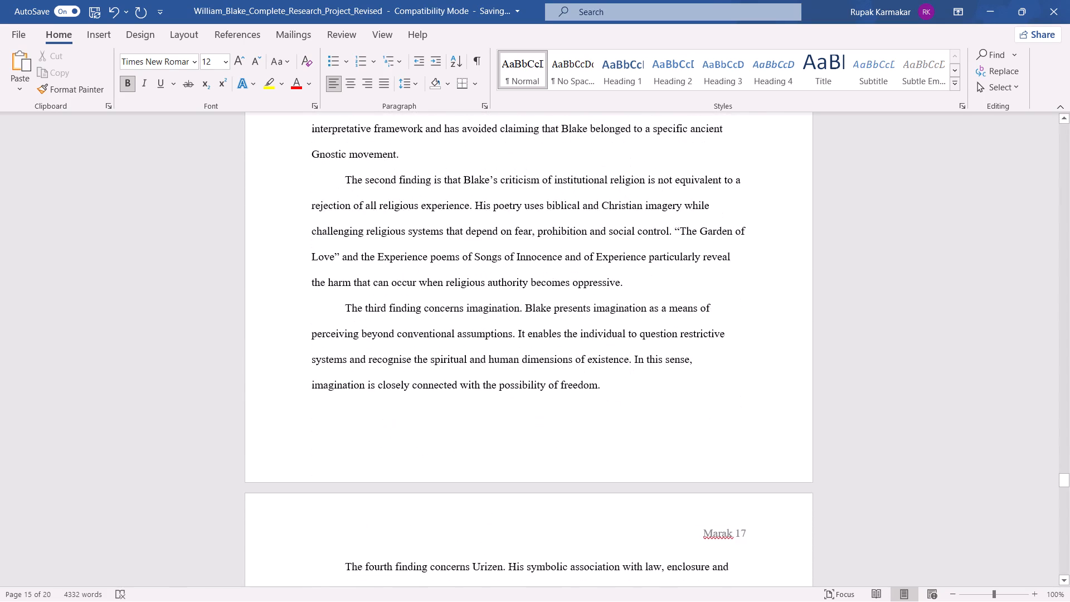
pyautogui.scroll(-14, 539, 434)
pyautogui.scroll(1, 539, 434)
pyautogui.scroll(-1, 539, 434)
pyautogui.scroll(1, 539, 434)
pyautogui.scroll(-15, 539, 434)
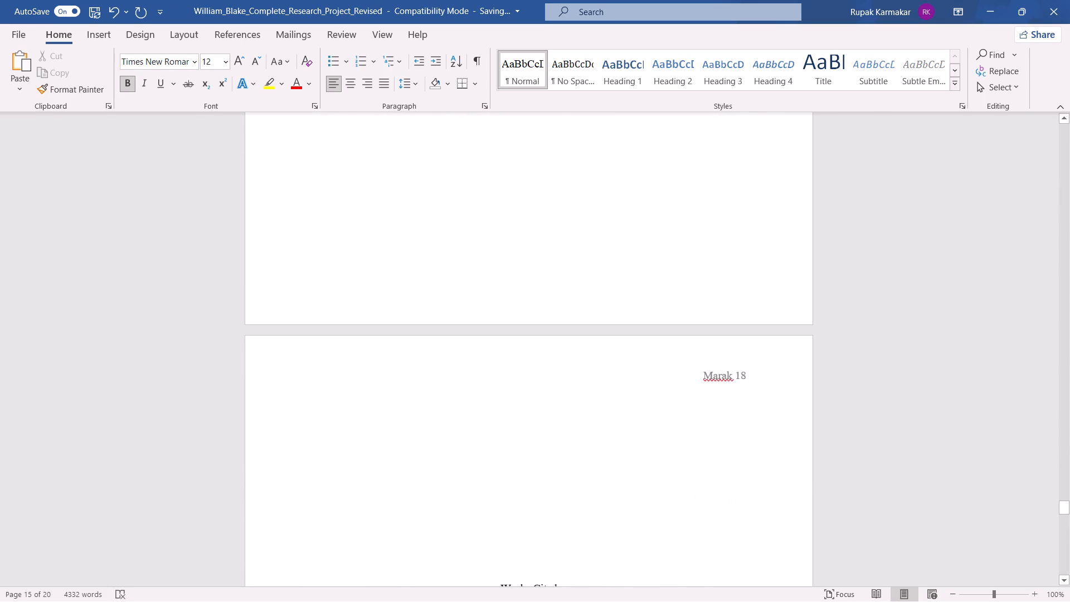
pyautogui.scroll(-3, 539, 434)
pyautogui.click(533, 401)
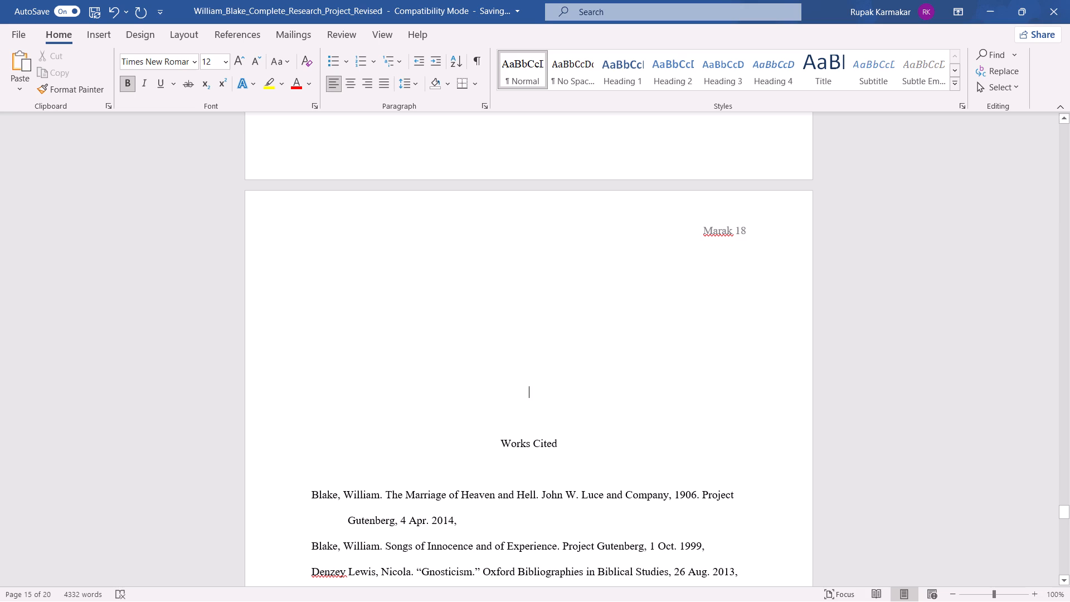
pyautogui.press('BackSpace')
pyautogui.press('BackSpace')
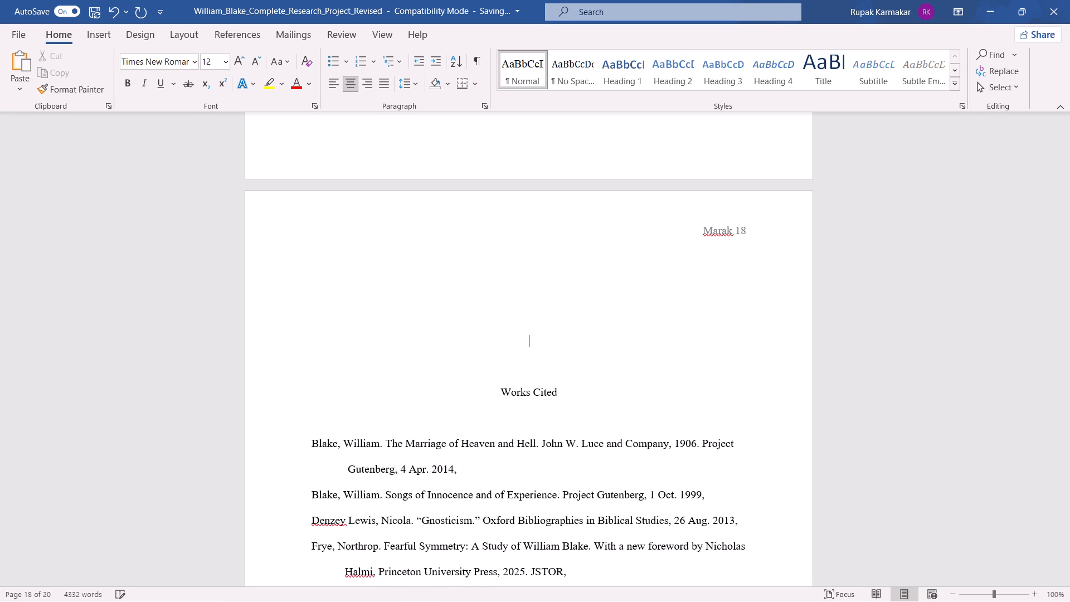
pyautogui.press('BackSpace')
pyautogui.press('BackSpace')
pyautogui.press('BackSpace')
pyautogui.press('BackSpace')
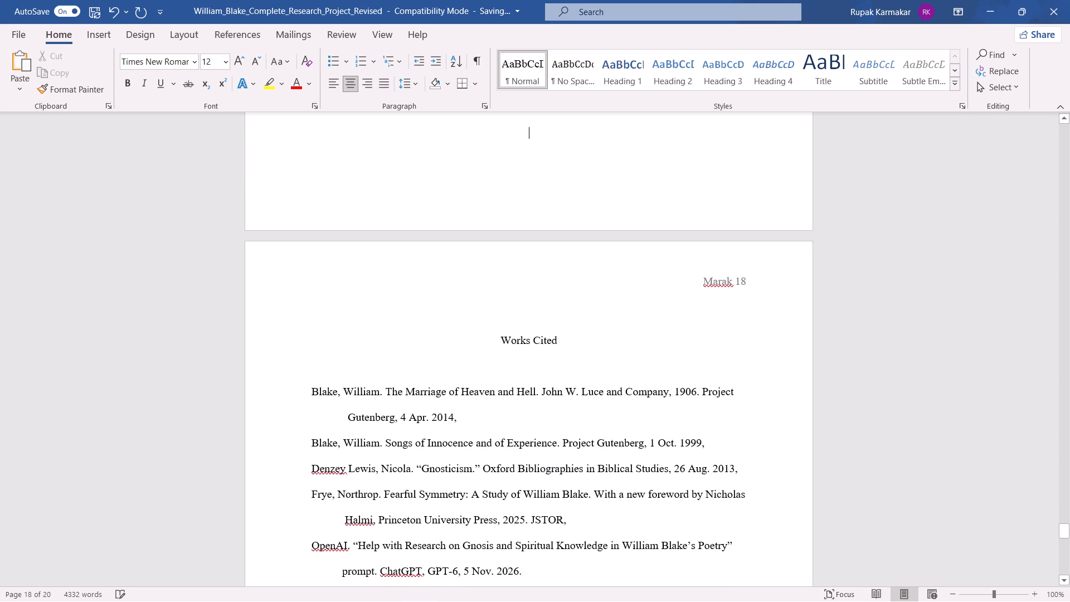
# Insert a blank line below the "FINAL DETAILS TO COMPLETE BEFORE SUBMISSION" heading on page 19.
pyautogui.scroll(16, 534, 415)
pyautogui.scroll(-3, 534, 415)
pyautogui.scroll(1, 534, 415)
pyautogui.scroll(-2, 534, 415)
pyautogui.scroll(2, 534, 415)
pyautogui.scroll(-7, 534, 415)
pyautogui.scroll(1, 534, 415)
pyautogui.scroll(-17, 534, 415)
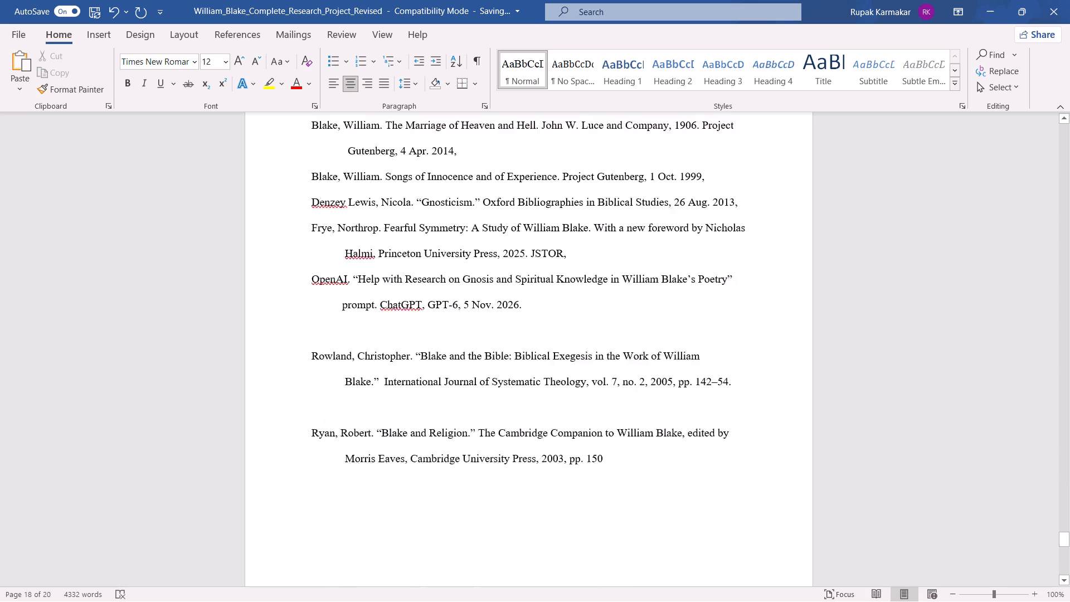
pyautogui.scroll(-13, 534, 415)
pyautogui.click(671, 347)
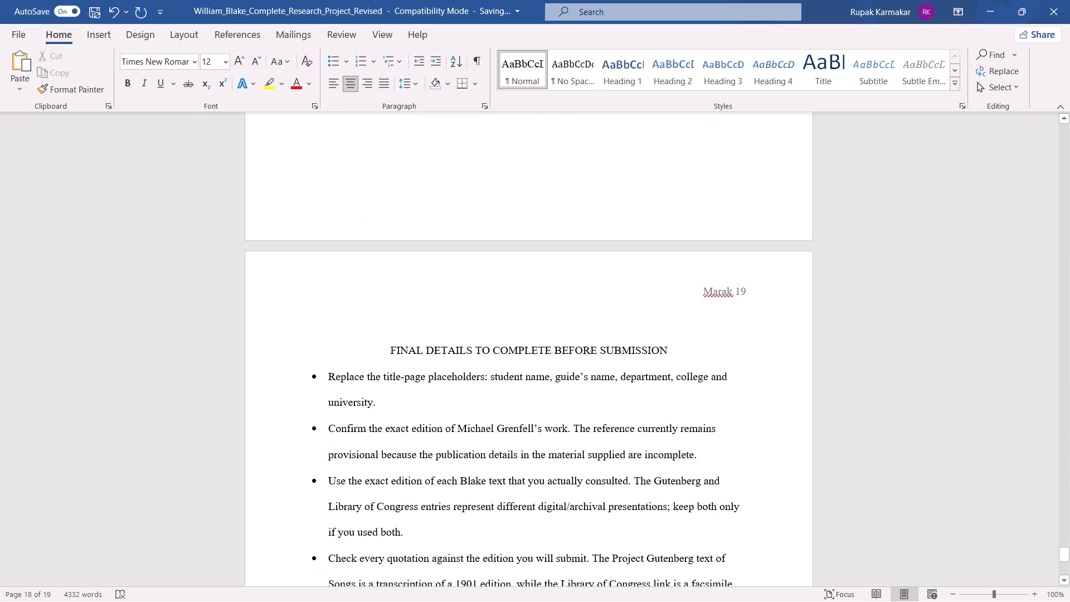
pyautogui.press('Return')
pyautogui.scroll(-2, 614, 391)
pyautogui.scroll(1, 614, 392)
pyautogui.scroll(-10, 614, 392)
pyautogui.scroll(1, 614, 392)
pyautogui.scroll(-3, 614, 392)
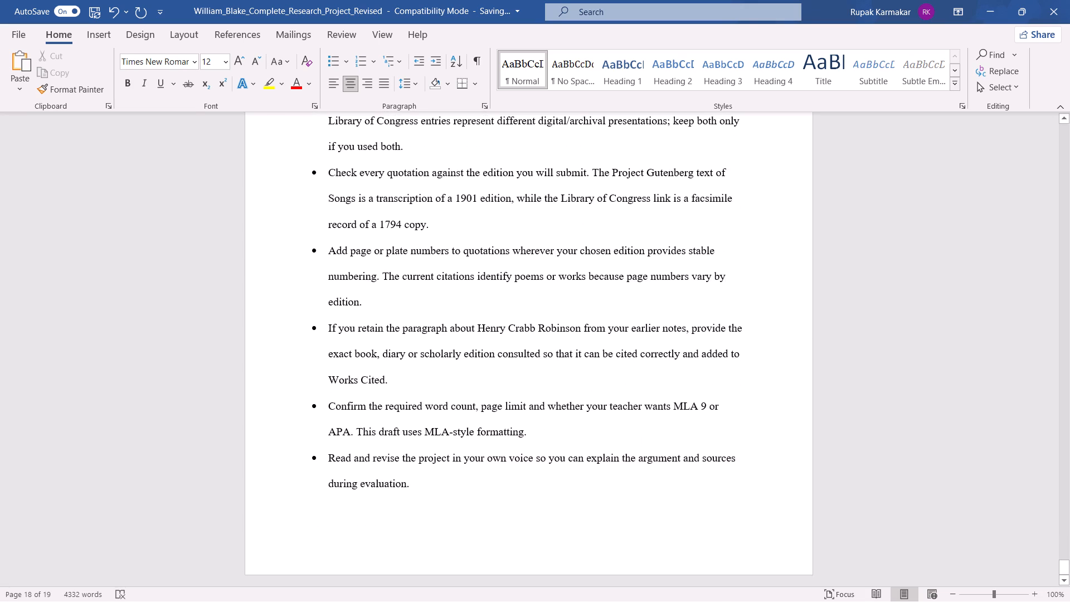
# Review the heading spacing and layout from the final submission details back through Works Cited to the conclusion heading on page 16.
pyautogui.scroll(1, 614, 392)
pyautogui.scroll(-1, 614, 392)
pyautogui.scroll(12, 614, 392)
pyautogui.scroll(-1, 614, 392)
pyautogui.scroll(14, 614, 392)
pyautogui.scroll(-1, 614, 392)
pyautogui.scroll(2, 614, 392)
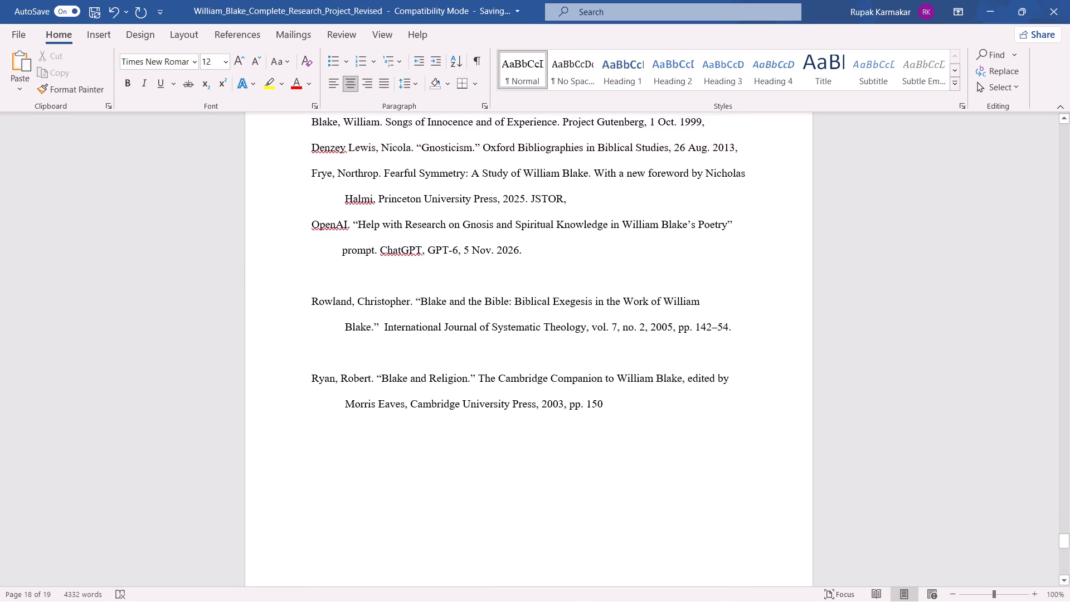
pyautogui.scroll(11, 614, 392)
pyautogui.scroll(-1, 614, 392)
pyautogui.scroll(1, 614, 392)
pyautogui.scroll(-1, 614, 392)
pyautogui.scroll(6, 614, 392)
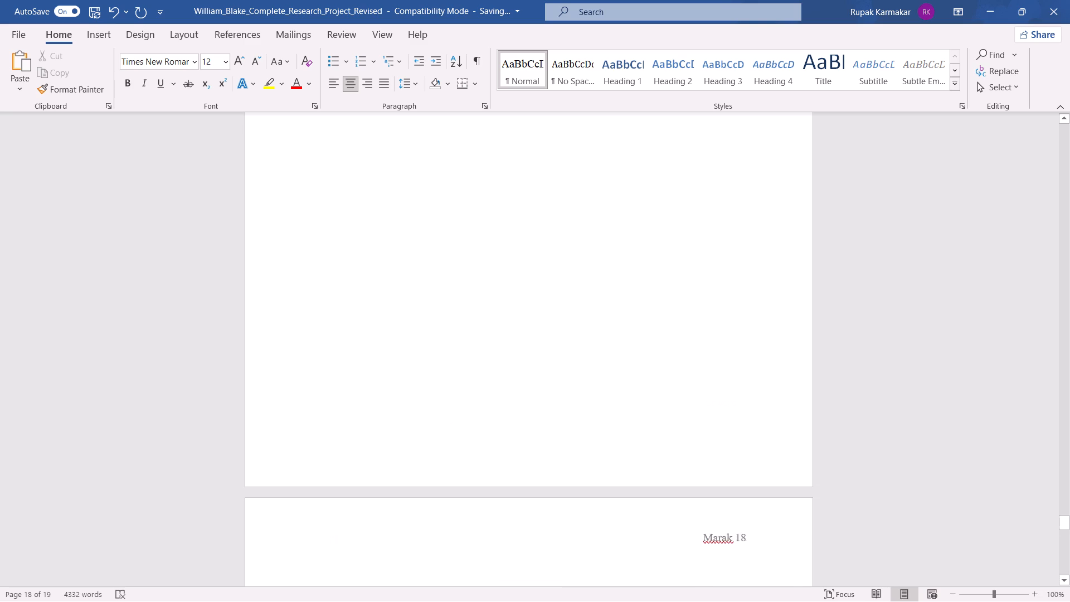
pyautogui.scroll(-1, 614, 392)
pyautogui.scroll(20, 614, 392)
pyautogui.scroll(6, 614, 392)
pyautogui.scroll(-1, 614, 392)
pyautogui.scroll(5, 614, 392)
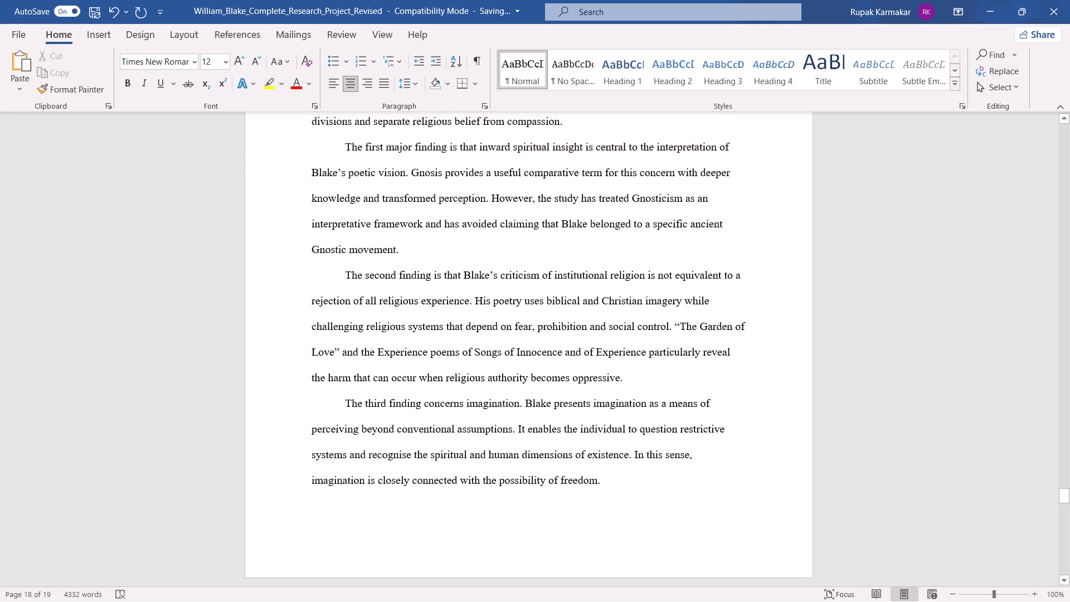
pyautogui.scroll(5, 614, 392)
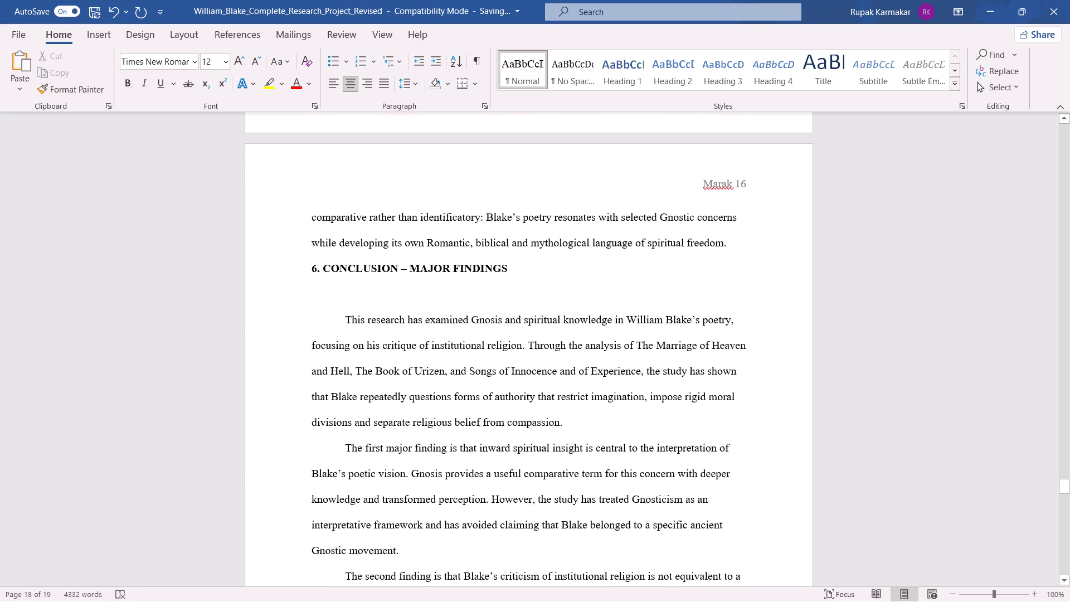
# Check the blank lines below headings and the paragraph indents from section 5.4 back to the Introduction on page 3.
pyautogui.scroll(17, 614, 392)
pyautogui.scroll(4, 614, 392)
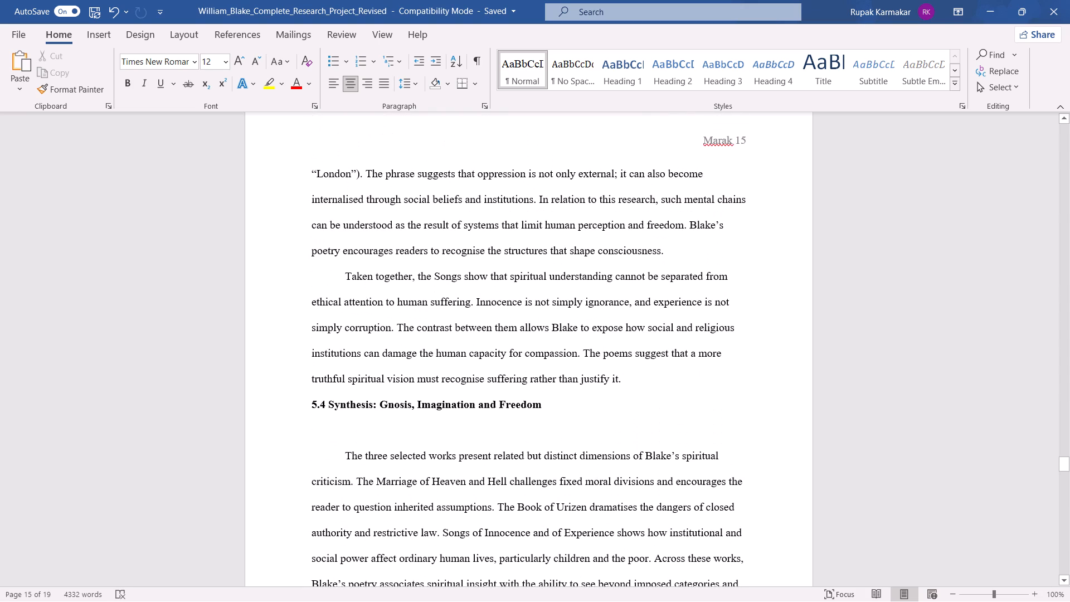
pyautogui.scroll(20, 559, 420)
pyautogui.scroll(1, 559, 420)
pyautogui.scroll(-1, 559, 420)
pyautogui.scroll(7, 559, 420)
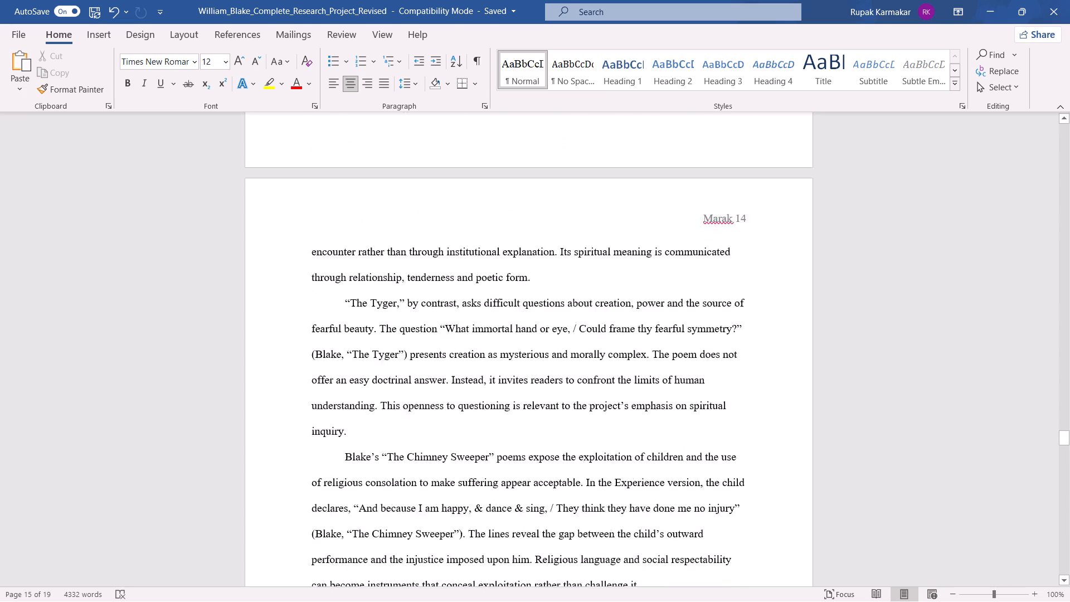
pyautogui.scroll(15, 559, 420)
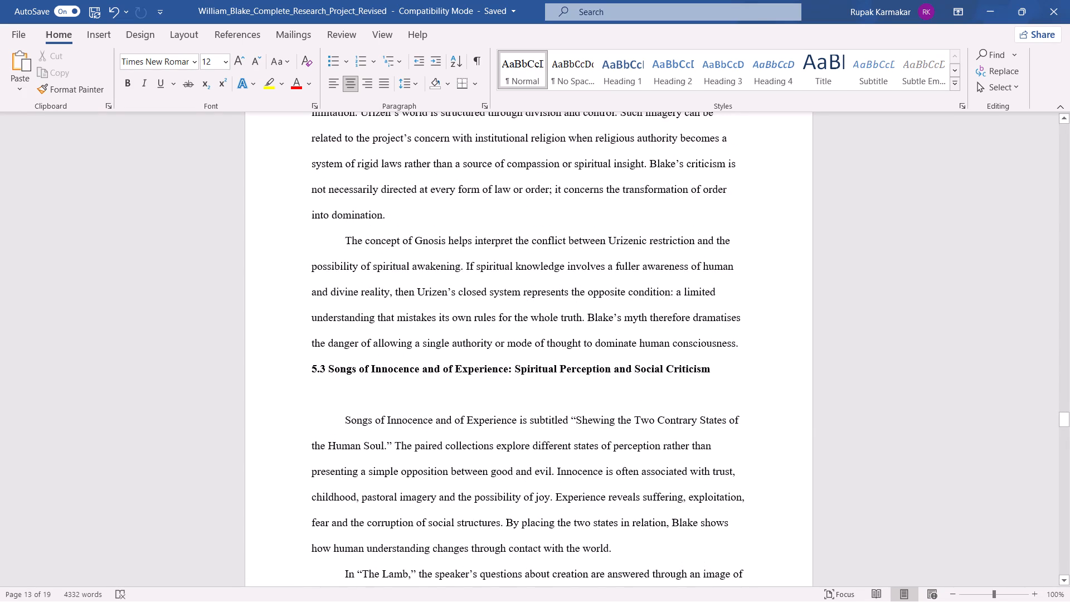
pyautogui.scroll(10, 565, 417)
pyautogui.scroll(-1, 565, 417)
pyautogui.scroll(15, 565, 417)
pyautogui.scroll(-1, 565, 417)
pyautogui.scroll(2, 565, 417)
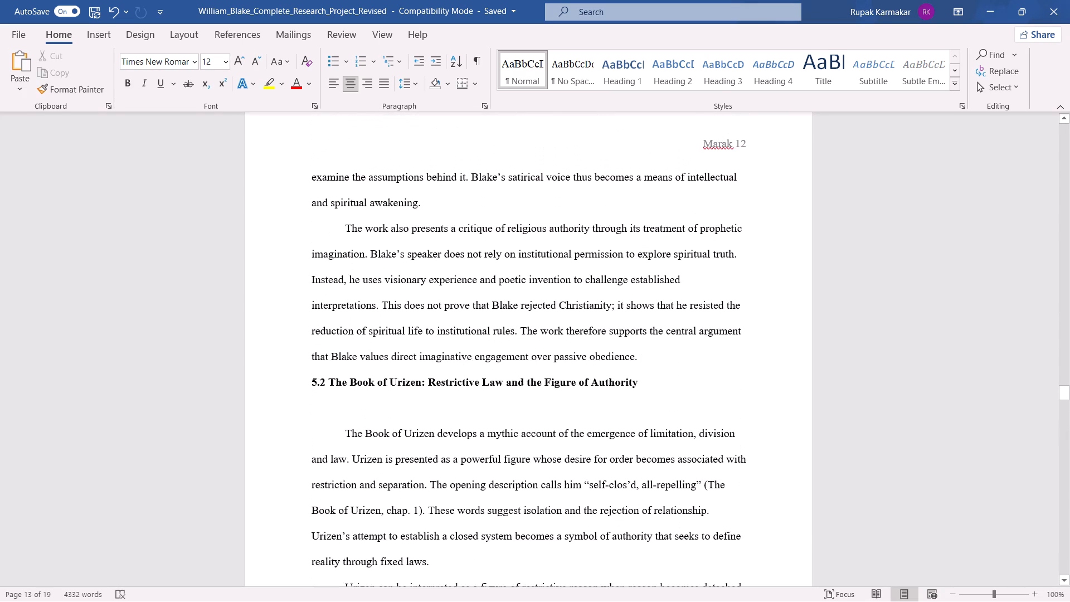
pyautogui.scroll(20, 565, 417)
pyautogui.scroll(4, 565, 417)
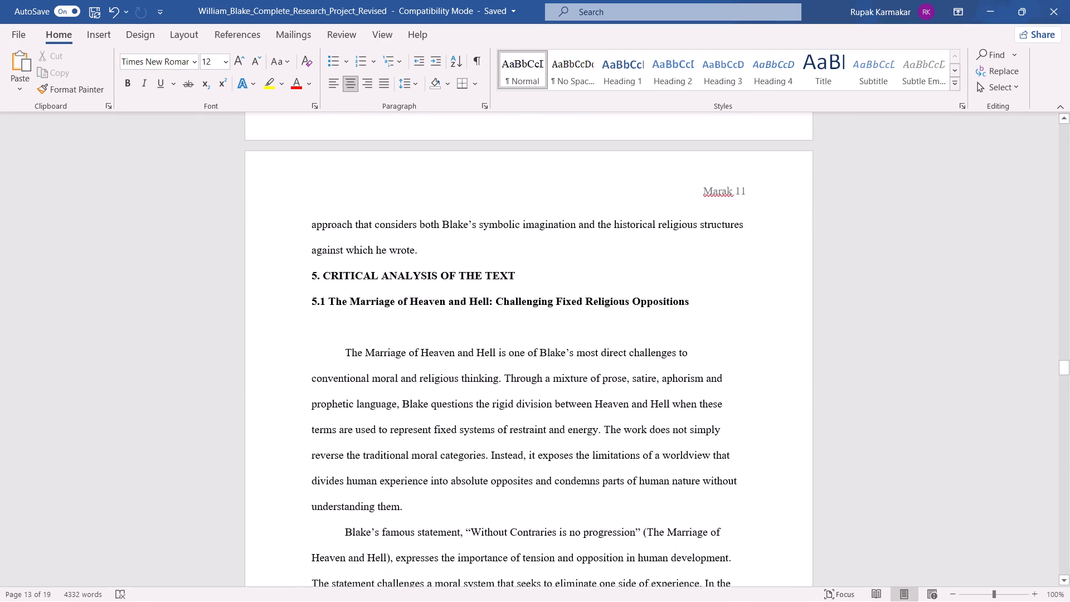
pyautogui.scroll(14, 565, 417)
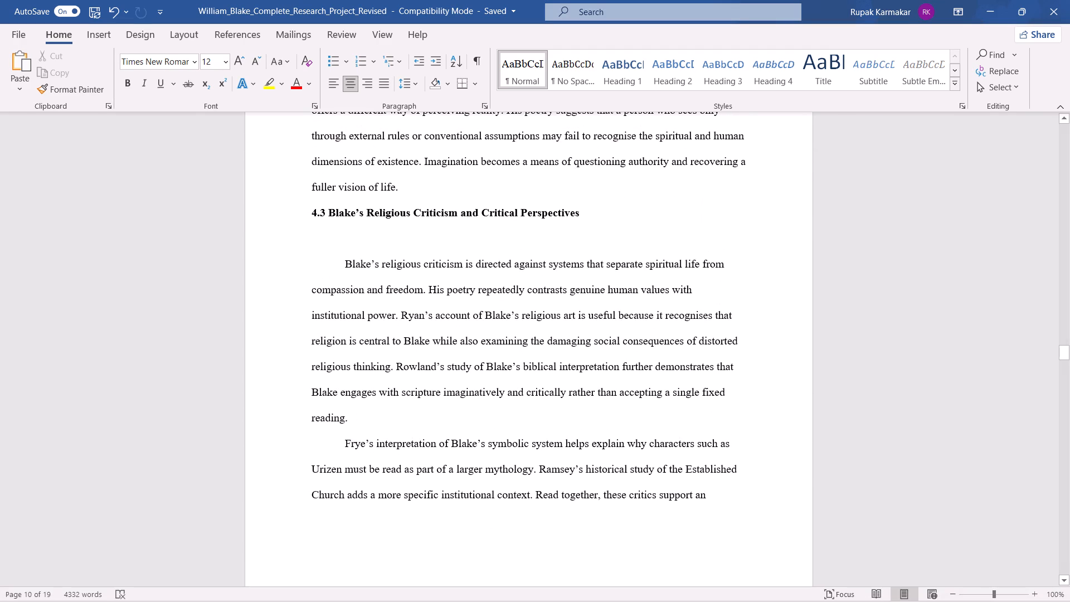
pyautogui.moveTo(1066, 355); pyautogui.dragTo(1047, 279)
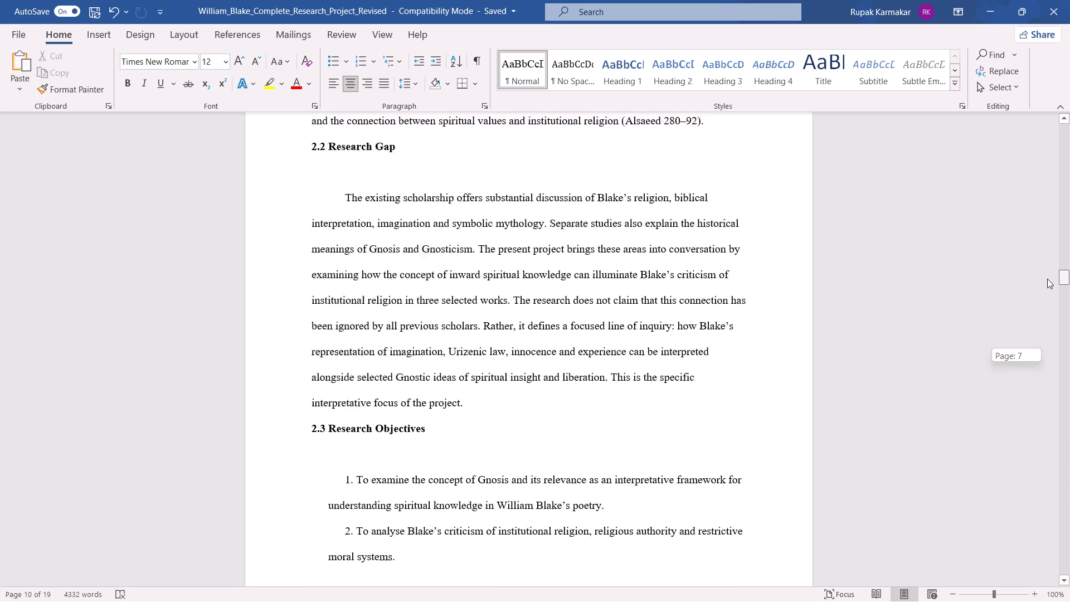
pyautogui.moveTo(1047, 279); pyautogui.dragTo(1048, 236)
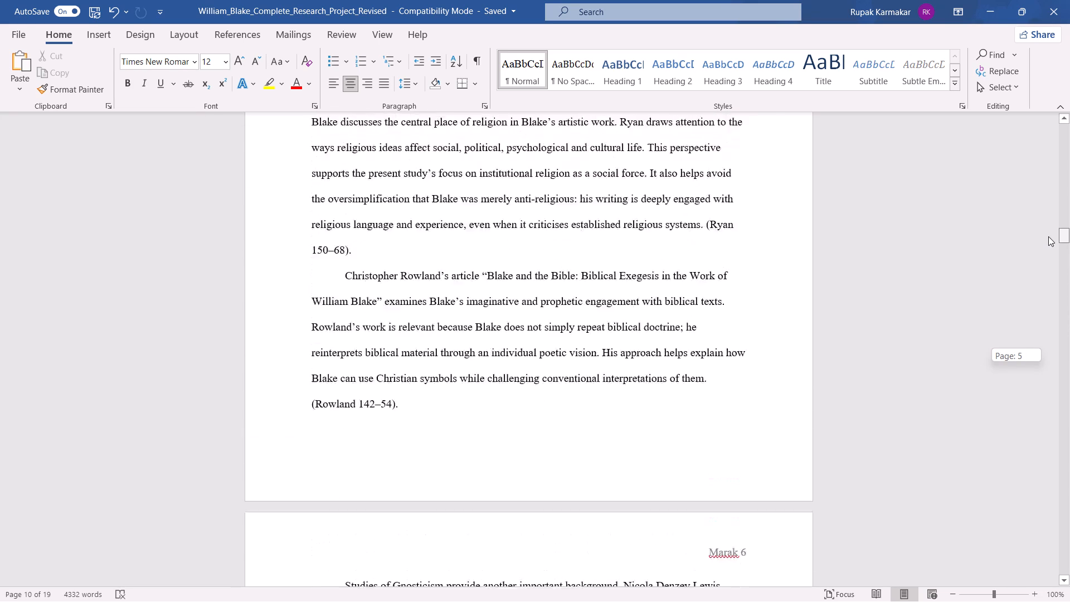
pyautogui.moveTo(1048, 236); pyautogui.dragTo(1050, 202)
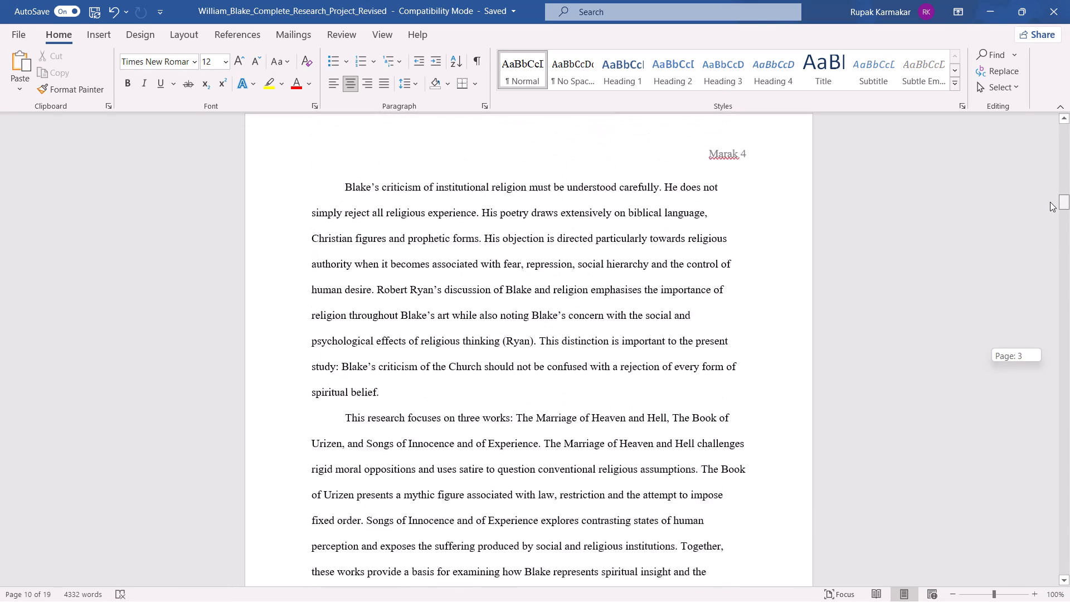
pyautogui.moveTo(1050, 202); pyautogui.dragTo(1050, 176)
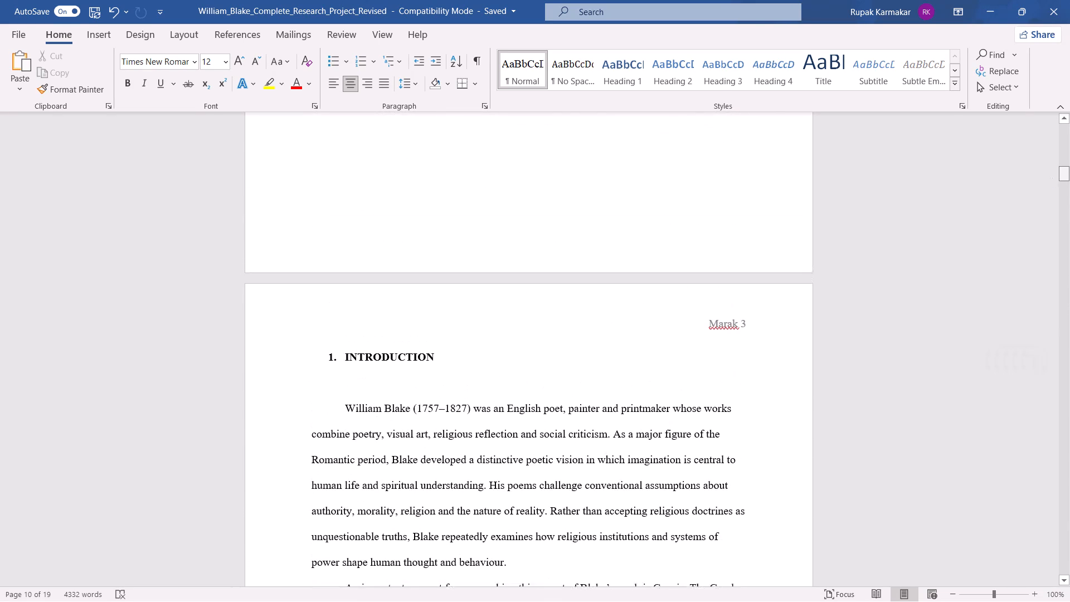
pyautogui.click(1050, 176)
pyautogui.moveTo(1059, 176); pyautogui.dragTo(1061, 184)
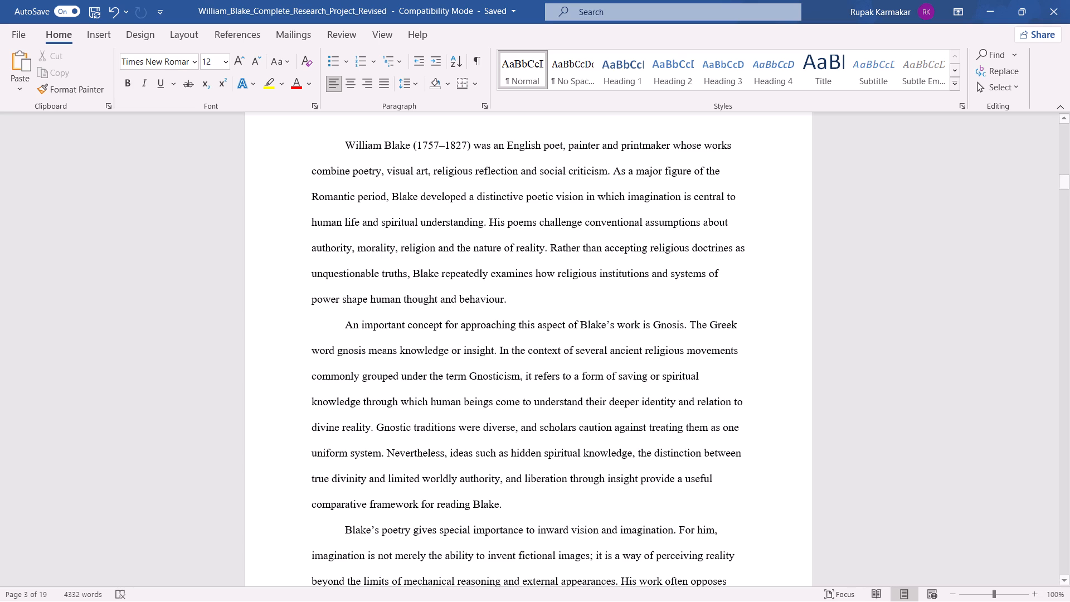
# Switch to Snipping Tool and start a video recording of the screen showing the document.
pyautogui.press('Print')
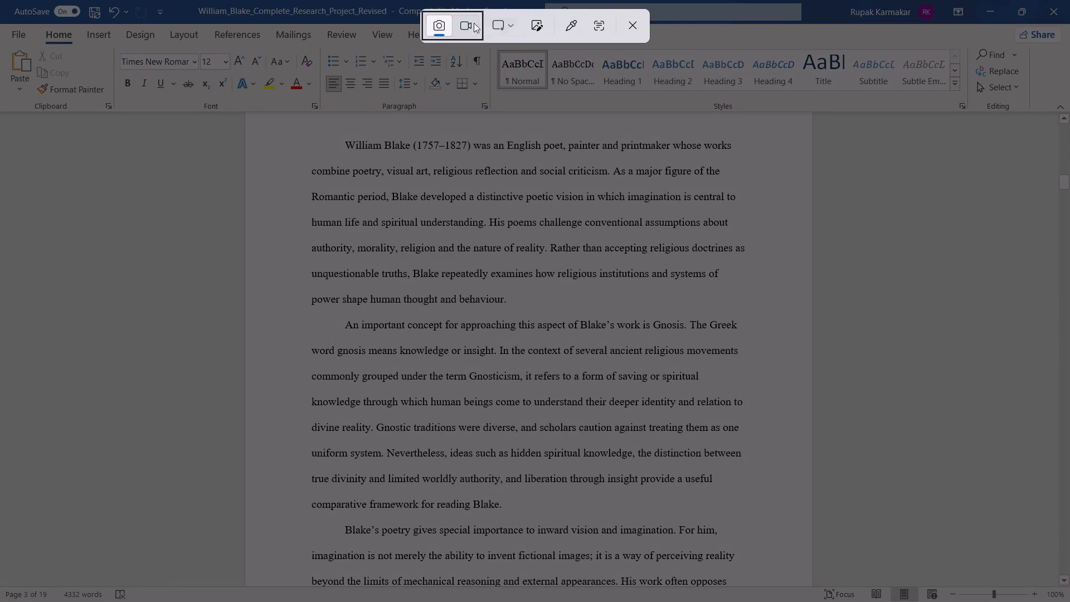
pyautogui.click(466, 21)
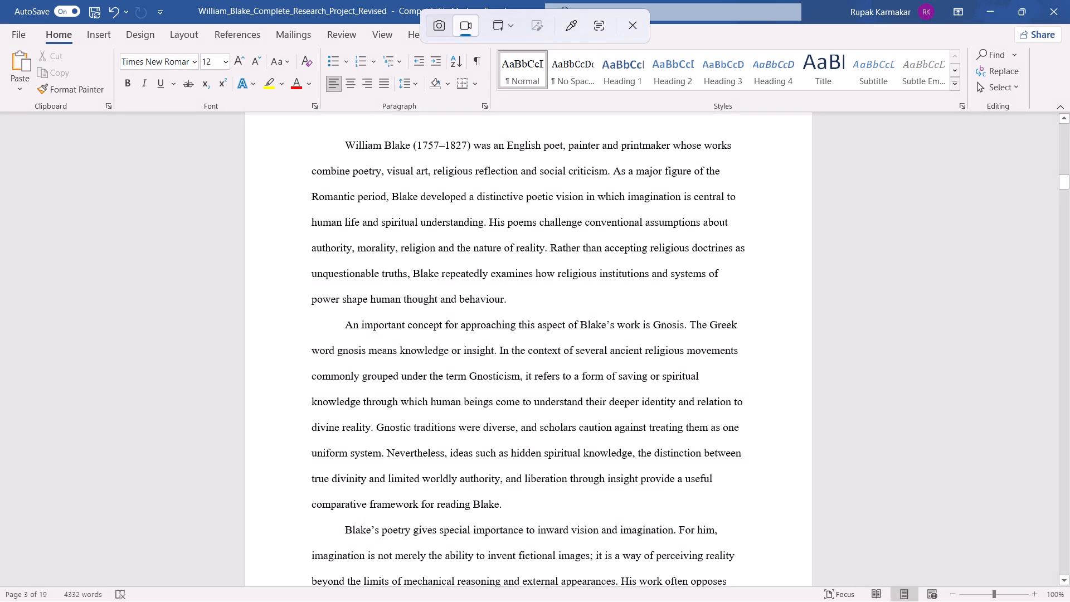
pyautogui.scroll(3, 907, 204)
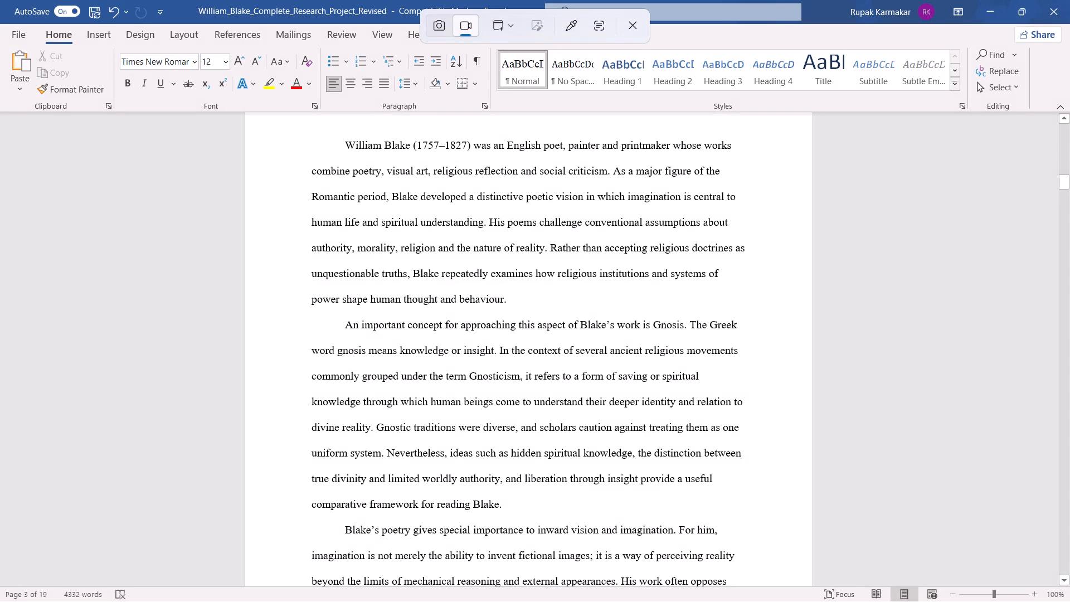
pyautogui.click(907, 206)
pyautogui.scroll(3, 907, 207)
pyautogui.scroll(3, 945, 238)
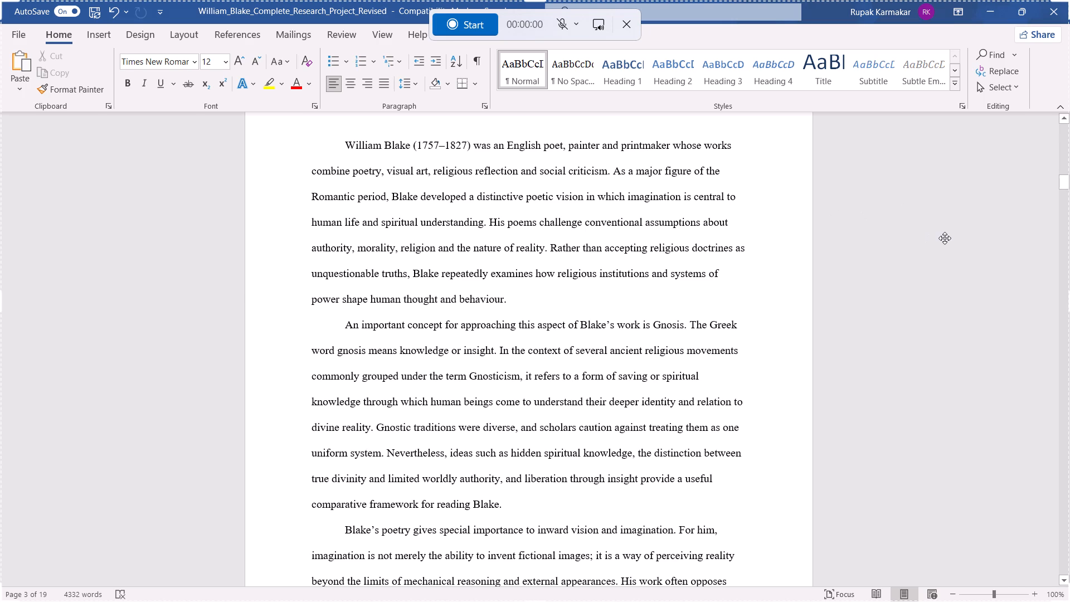
pyautogui.click(478, 31)
# Review the Introduction paragraph by paragraph on pages 3 and 4, showing the heading spacing and first-line indents.
pyautogui.scroll(3, 859, 182)
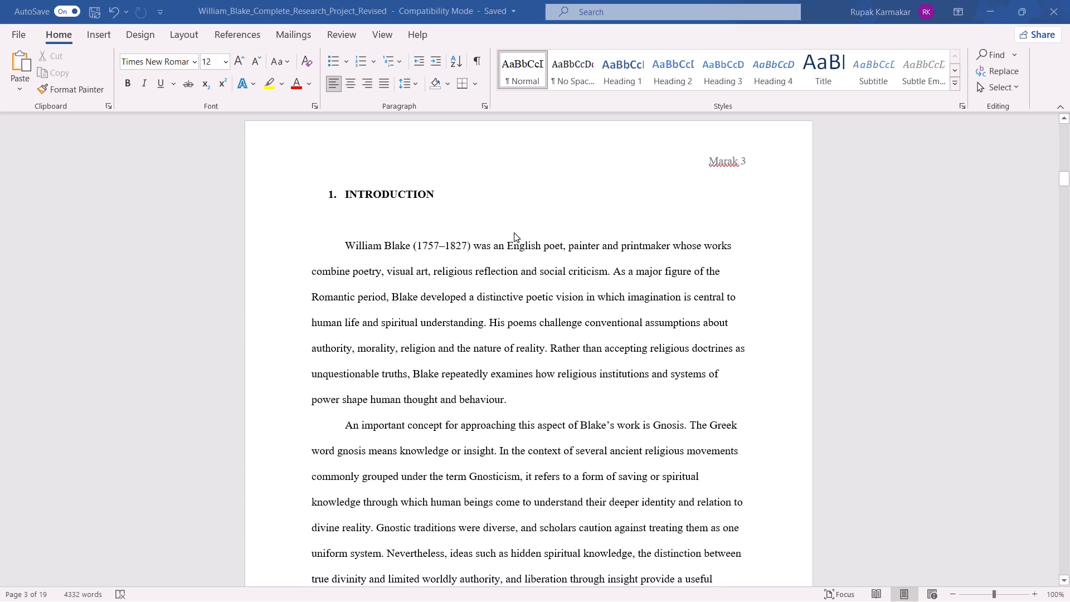
pyautogui.click(347, 242)
pyautogui.click(347, 247)
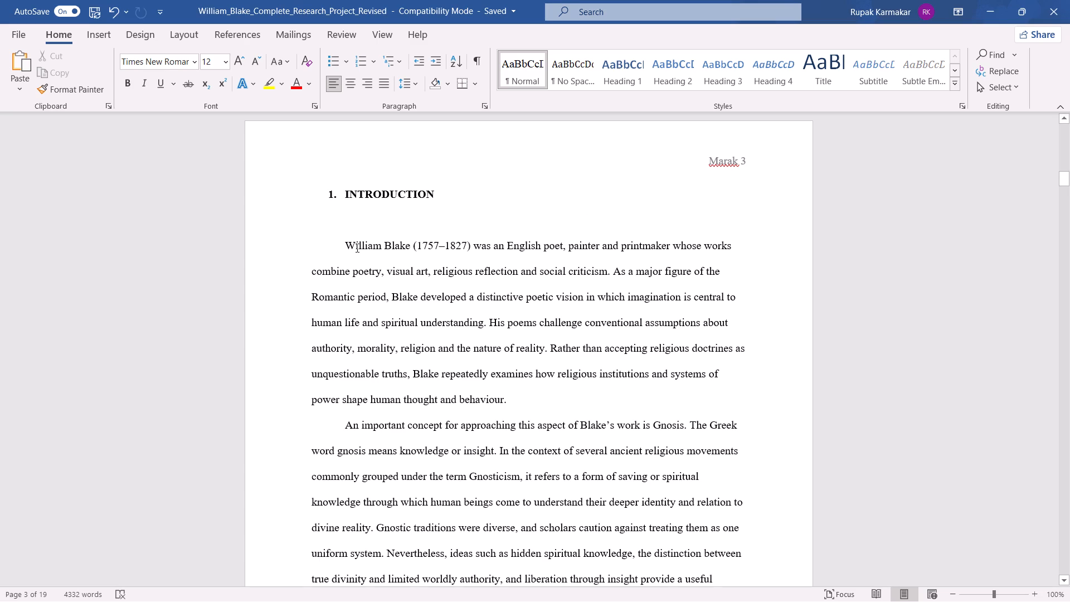
pyautogui.hotkey('ctrl', 'Down')
pyautogui.hotkey('ctrl', 'Down')
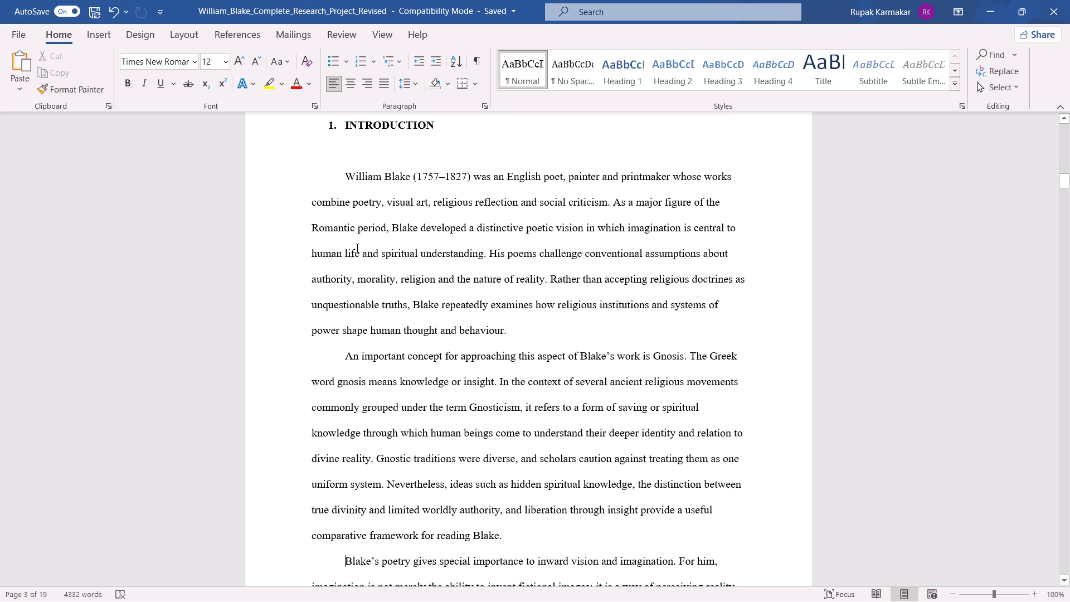
pyautogui.hotkey('ctrl', 'Down')
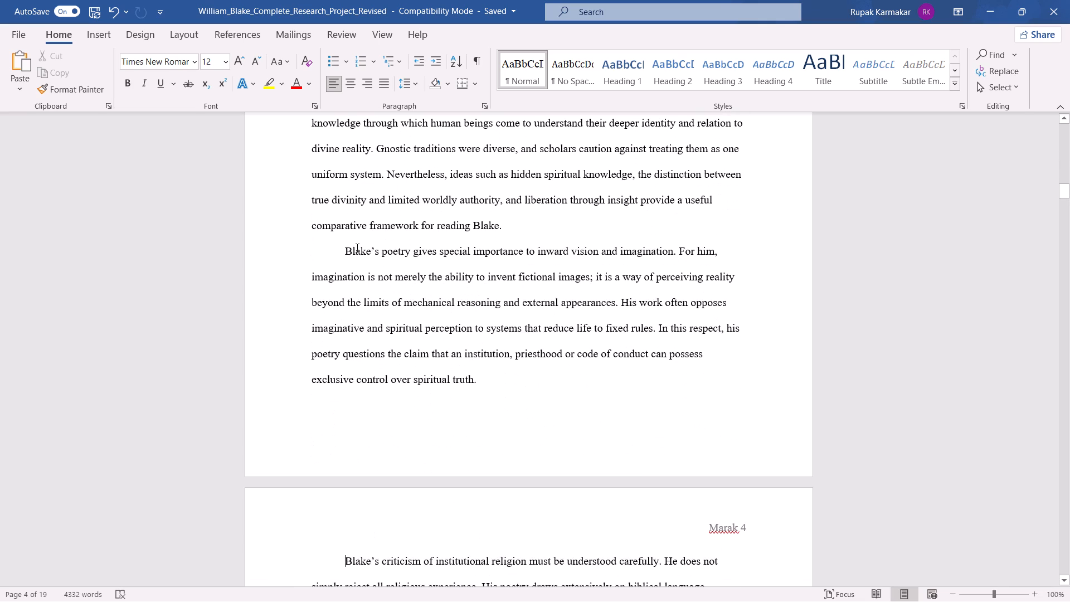
pyautogui.hotkey('ctrl', 'Down')
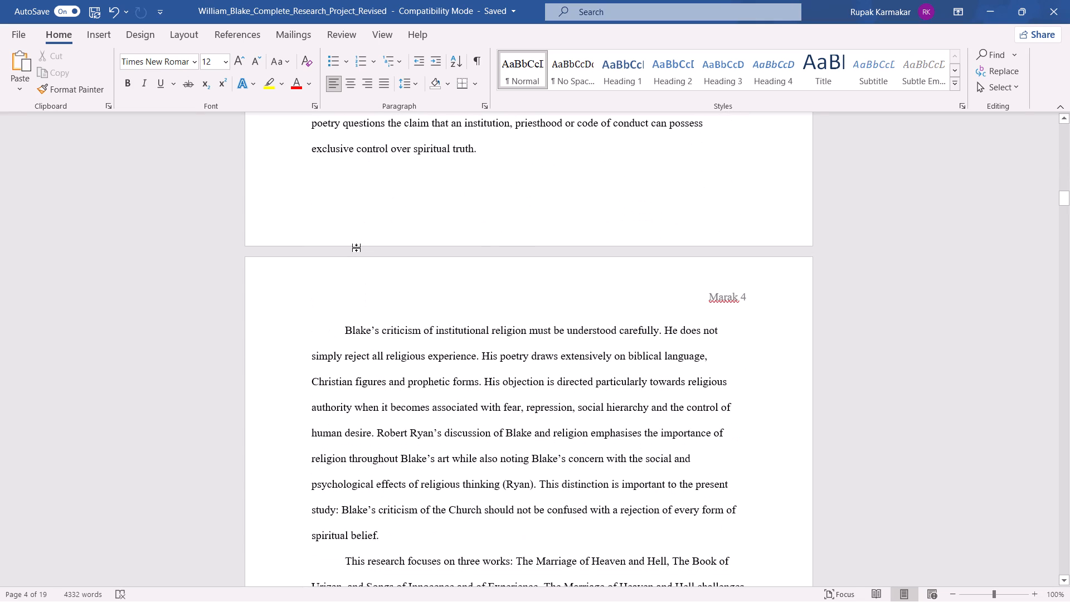
pyautogui.hotkey('ctrl', 'Down')
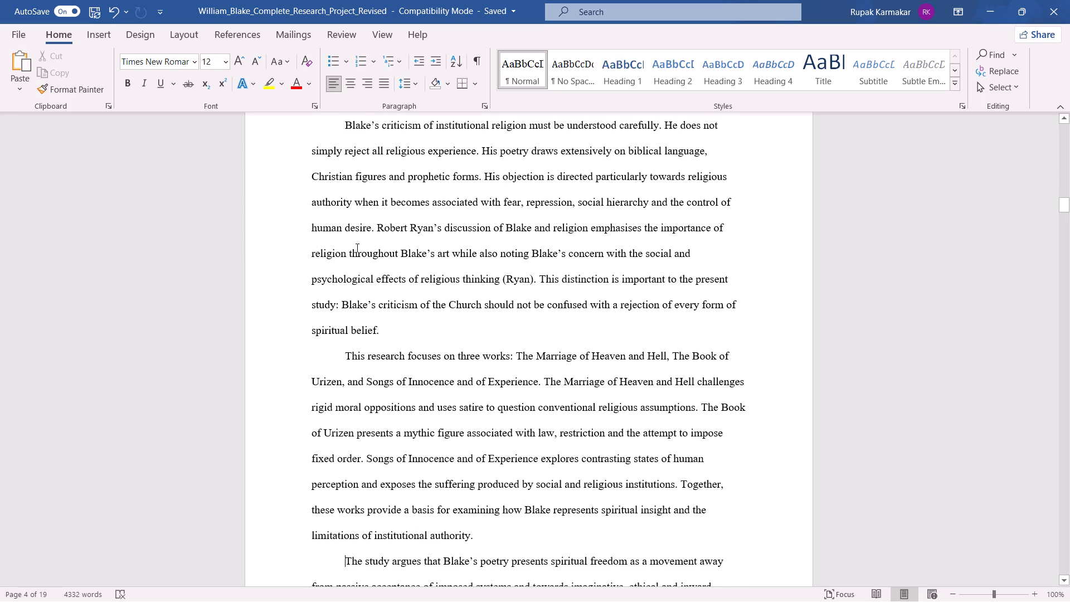
pyautogui.hotkey('ctrl', 'Down')
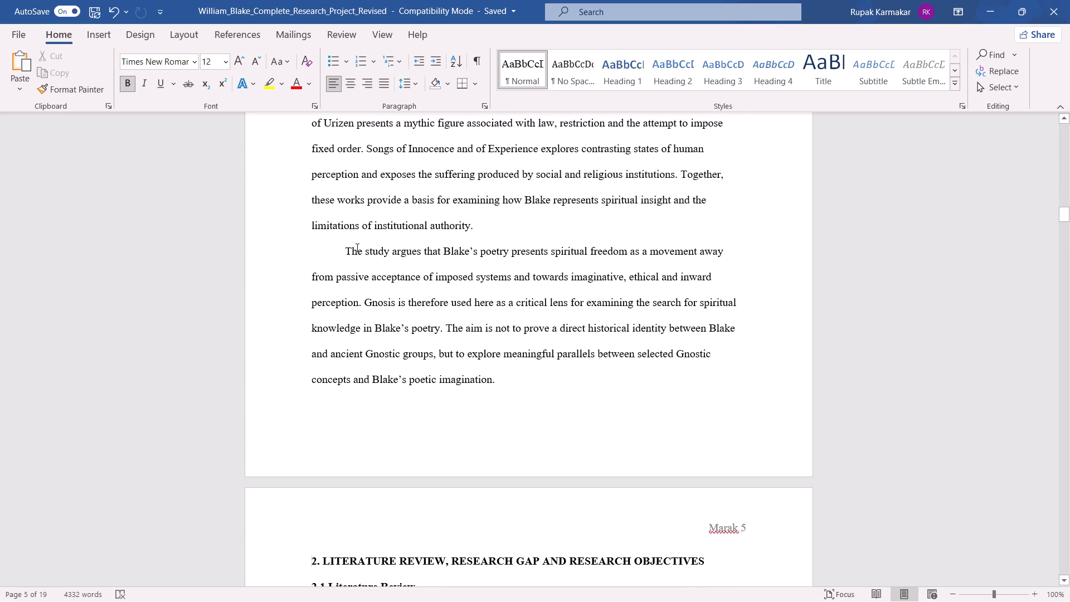
# Review section 2.1 Literature Review on pages 5 to 7, checking the blank line below the heading and the paragraph indents.
pyautogui.hotkey('ctrl', 'Down')
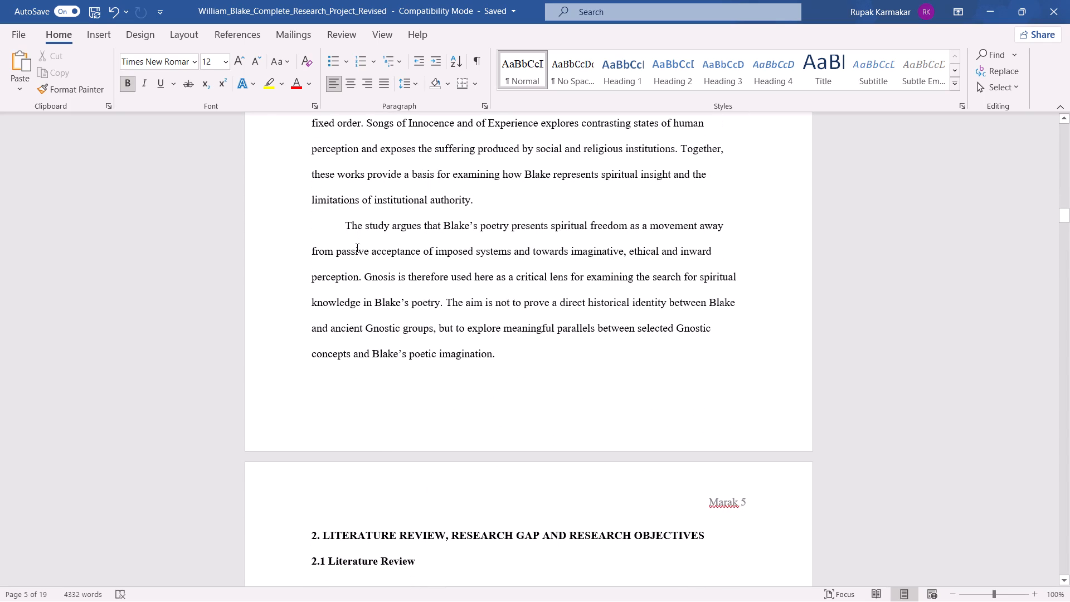
pyautogui.hotkey('ctrl', 'Down')
pyautogui.hotkey('ctrl', 'Down')
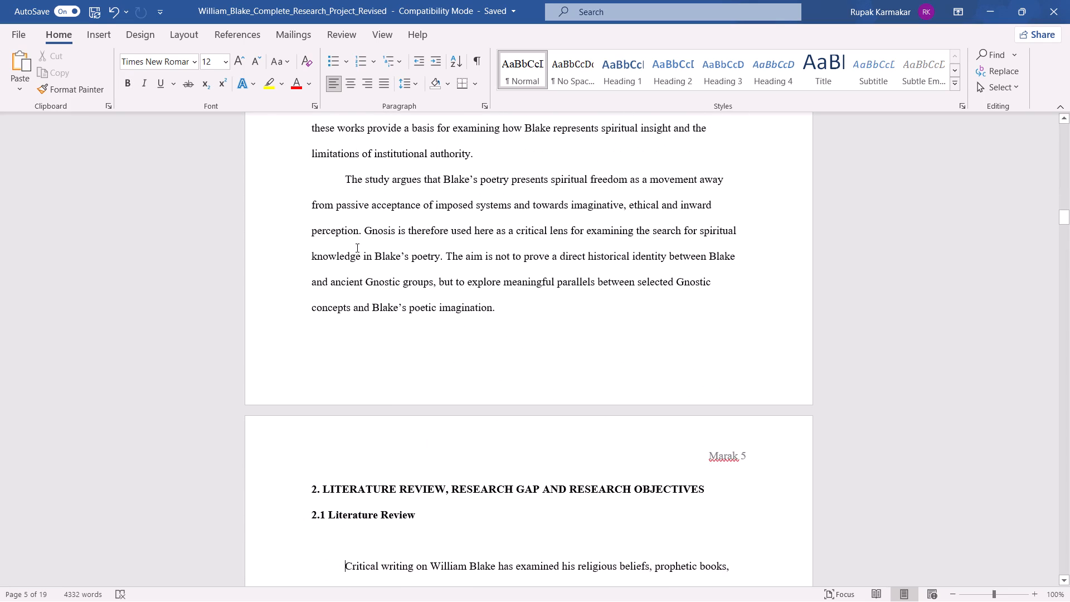
pyautogui.hotkey('ctrl', 'Down')
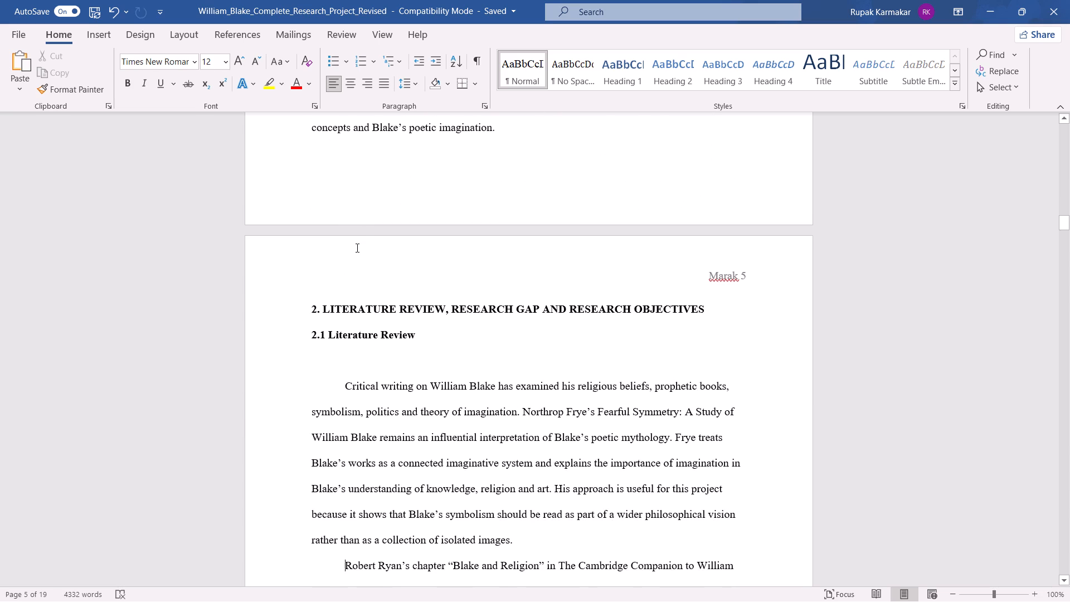
pyautogui.hotkey('ctrl', 'Down')
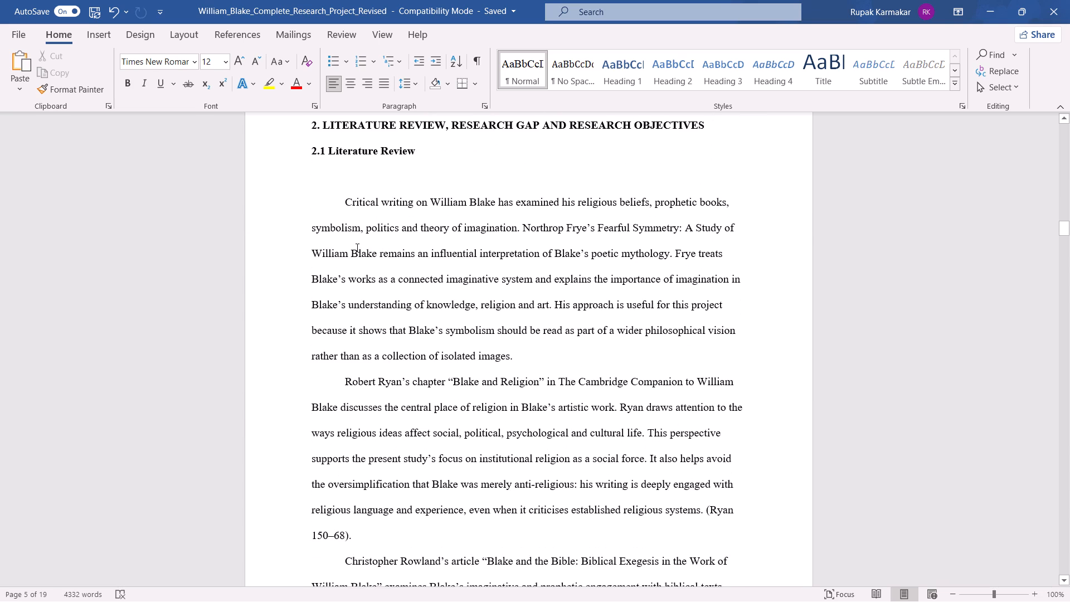
pyautogui.hotkey('ctrl', 'Down')
pyautogui.hotkey('ctrl', 'Down')
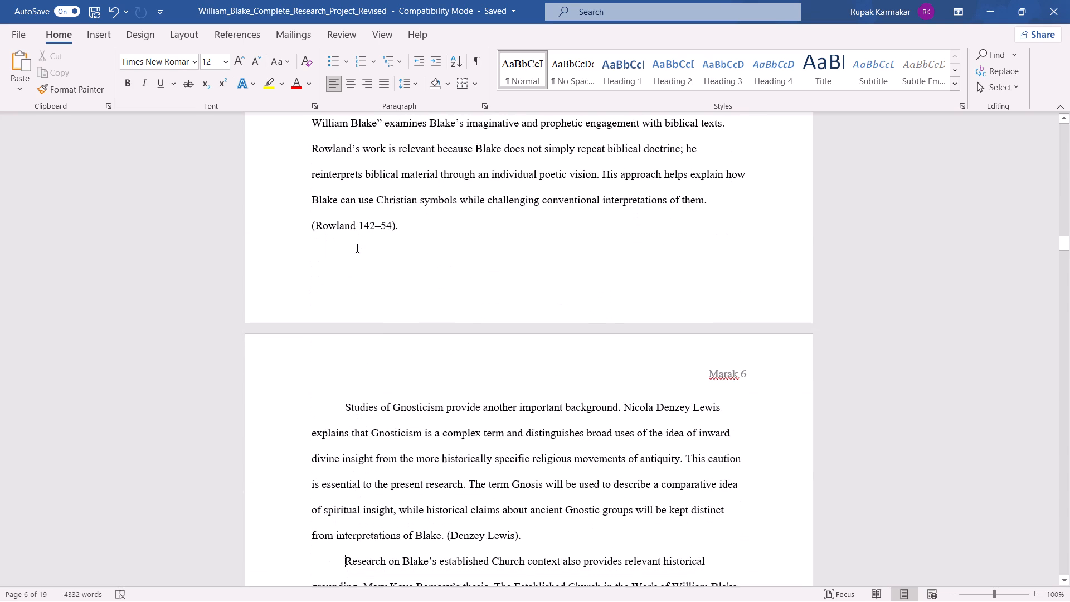
pyautogui.hotkey('ctrl', 'Down')
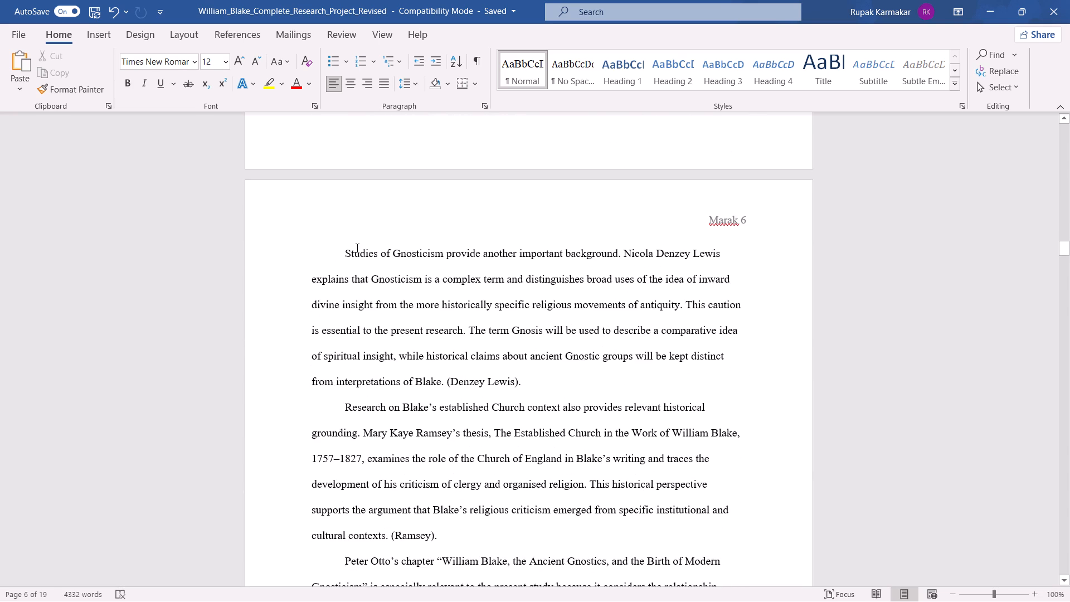
pyautogui.hotkey('ctrl', 'Down')
pyautogui.hotkey('ctrl', 'Down')
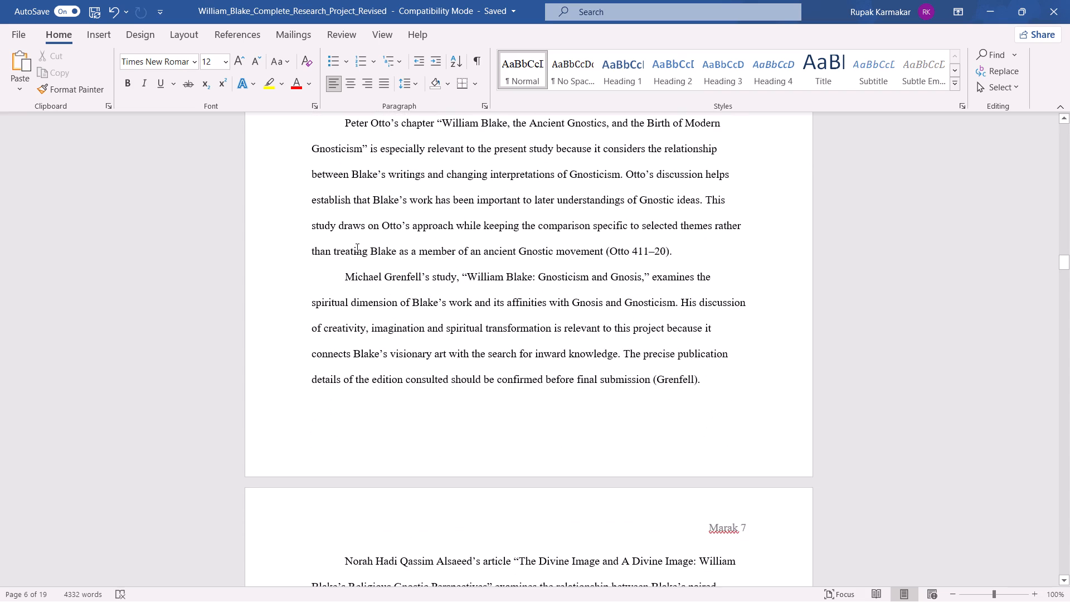
pyautogui.hotkey('ctrl', 'Down')
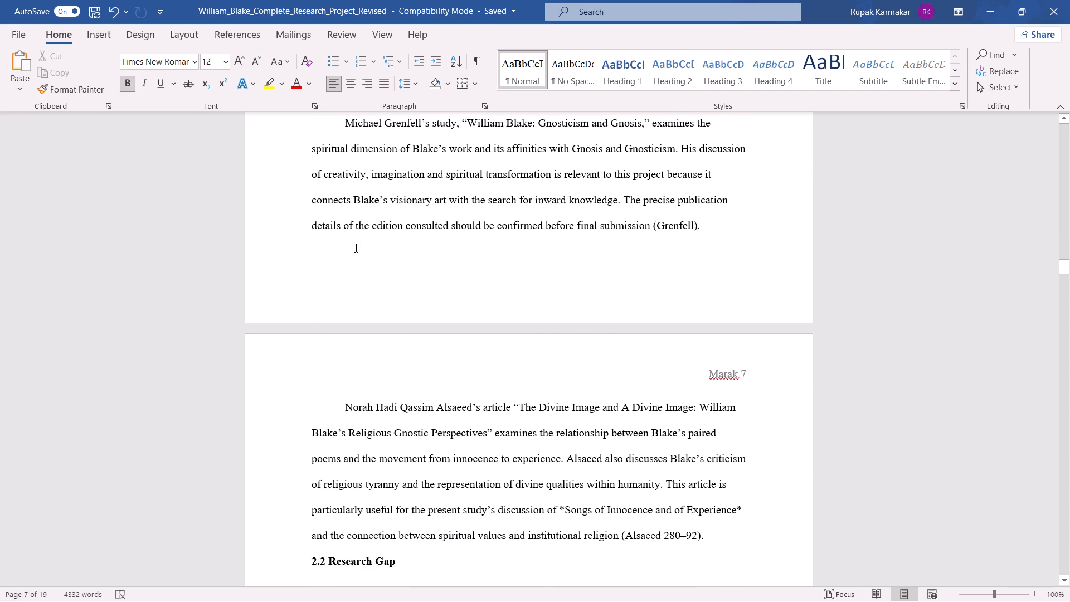
# Review the heading spacing and indents from 2.2 Research Gap through 2.3 Research Objectives to the end of Research Methodology.
pyautogui.hotkey('ctrl', 'Down')
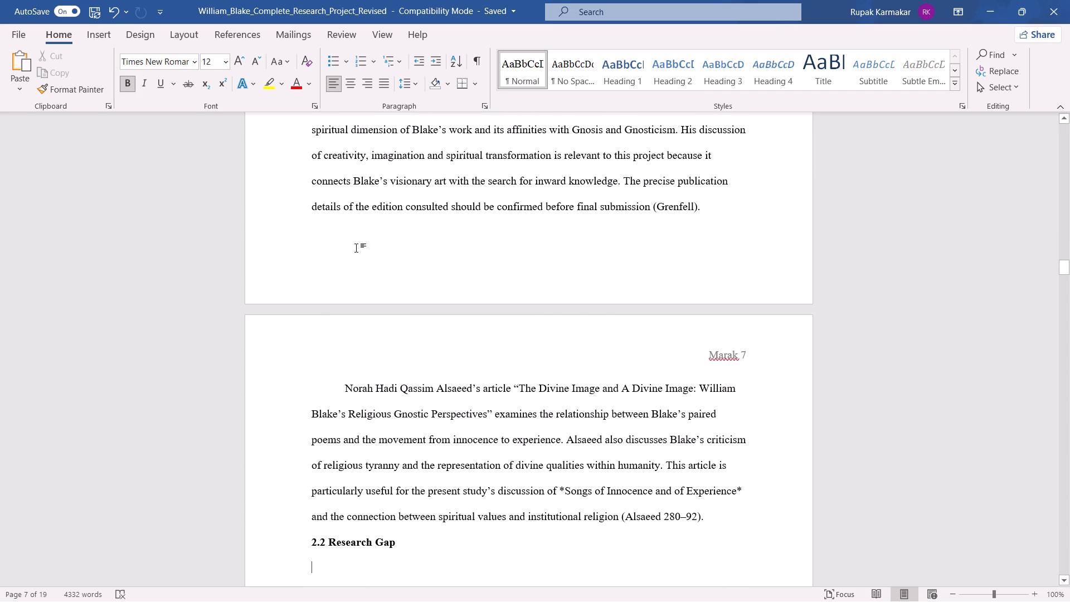
pyautogui.hotkey('ctrl', 'Down')
pyautogui.hotkey('ctrl', 'Down')
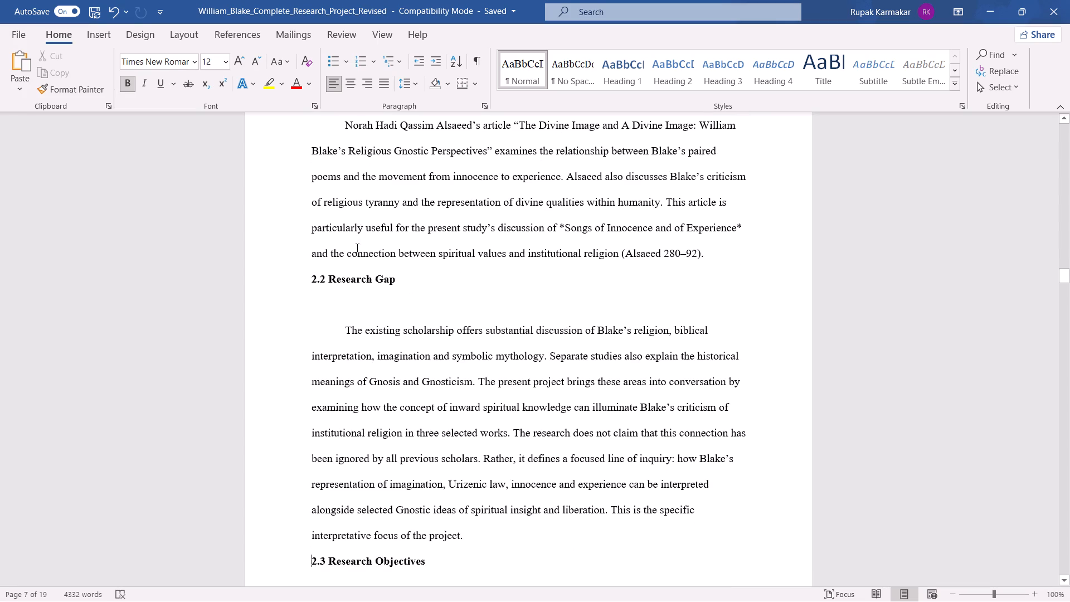
pyautogui.hotkey('ctrl', 'Down')
pyautogui.hotkey('ctrl', 'Down')
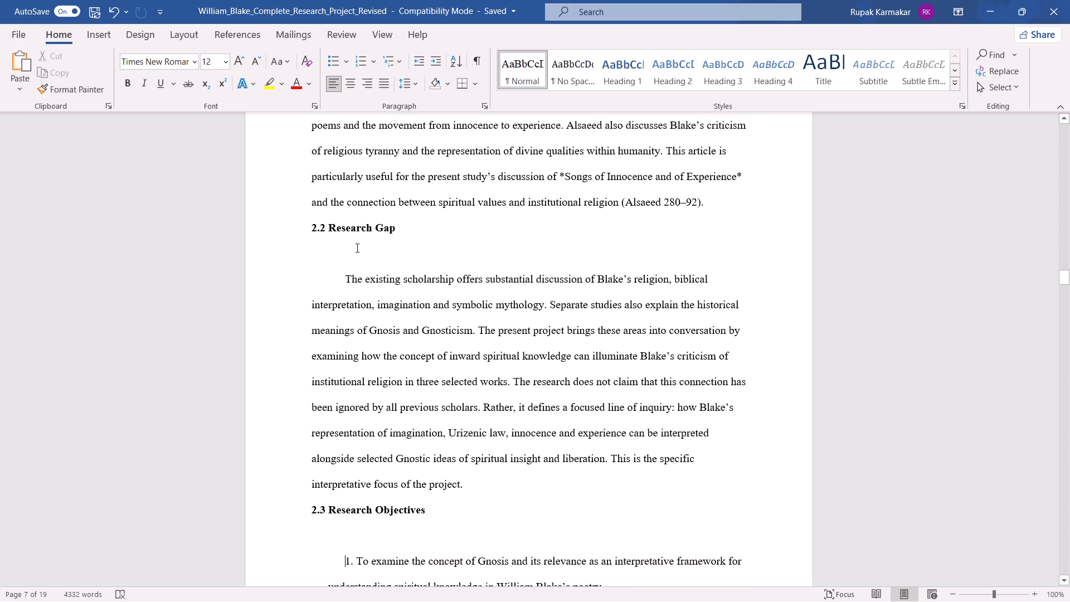
pyautogui.hotkey('ctrl', 'Down')
pyautogui.hotkey('ctrl', 'Down')
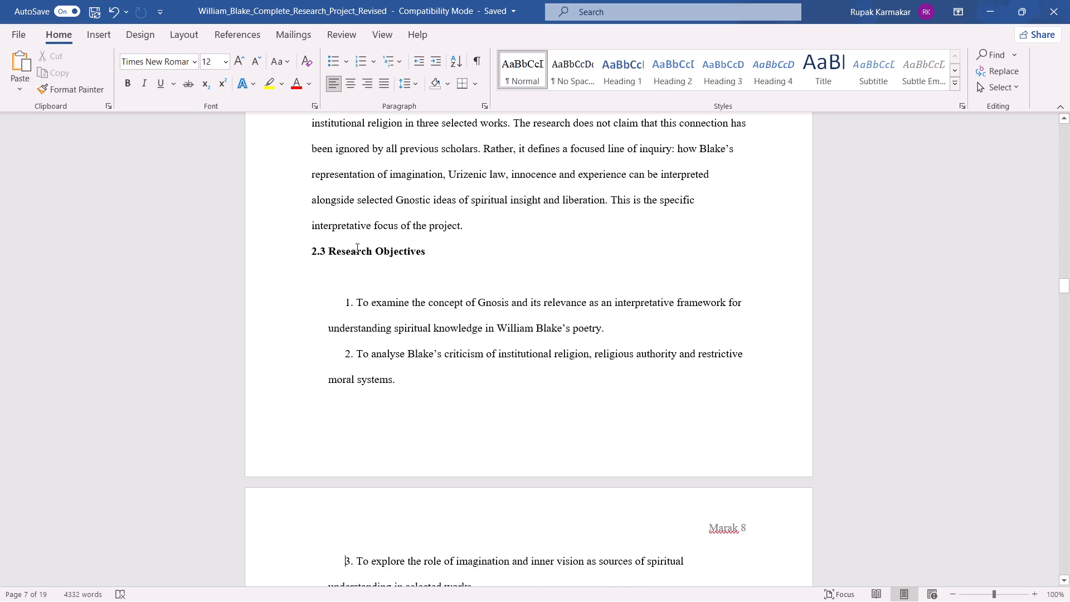
pyautogui.hotkey('ctrl', 'Down')
pyautogui.hotkey('ctrl', 'Down')
pyautogui.hotkey('ctrl', 'Down')
pyautogui.hotkey('ctrl', 'Down')
pyautogui.hotkey('ctrl', 'Down')
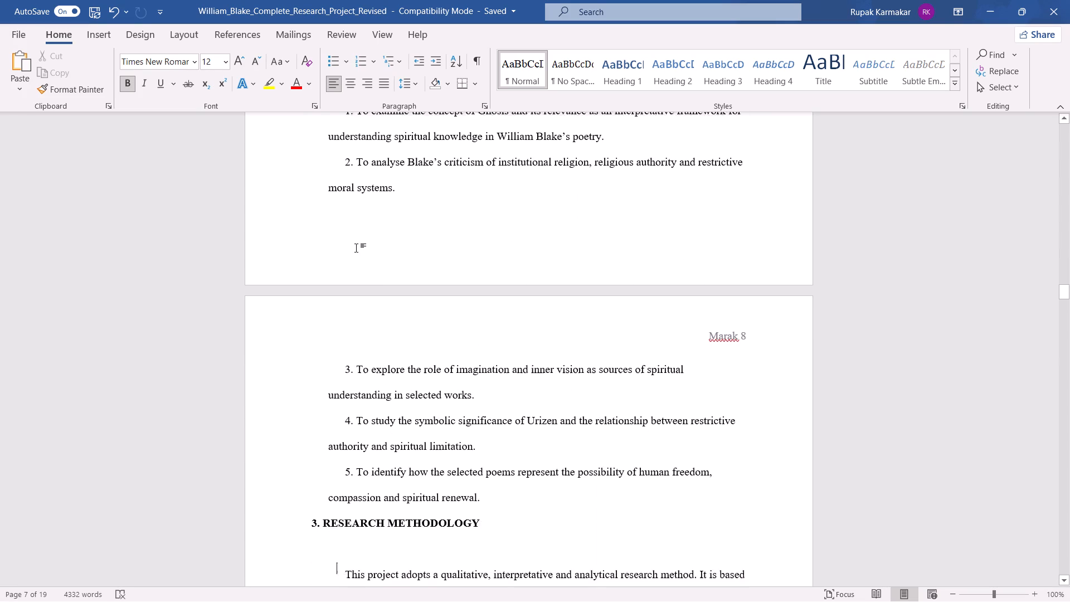
pyautogui.hotkey('ctrl', 'Down')
pyautogui.hotkey('ctrl', 'Down')
pyautogui.hotkey('ctrl', 'Down')
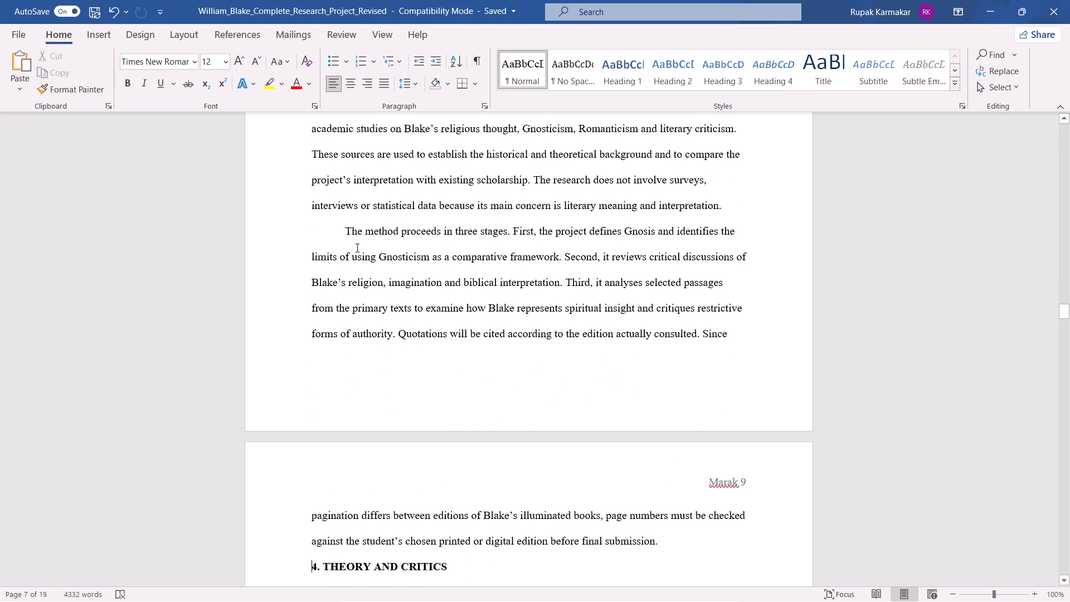
# Review section 4, Theory and Critics, from 4.1 to 4.3, checking the subheading spacing and paragraph indents.
pyautogui.hotkey('ctrl', 'Down')
pyautogui.hotkey('ctrl', 'Down')
pyautogui.hotkey('ctrl', 'Down')
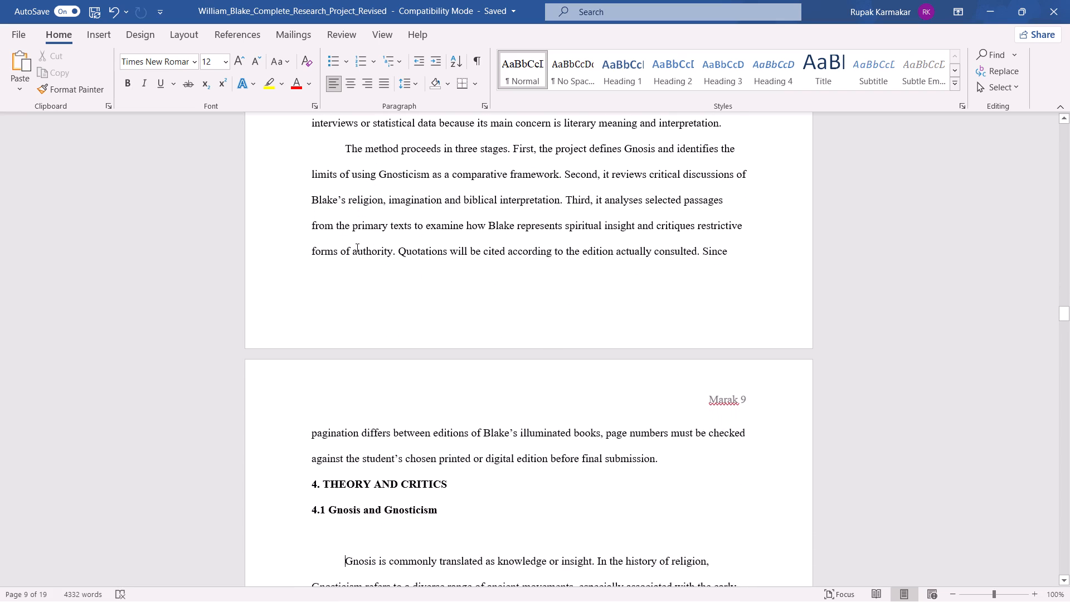
pyautogui.hotkey('ctrl', 'Down')
pyautogui.hotkey('ctrl', 'Down')
pyautogui.hotkey('ctrl', 'Down')
pyautogui.hotkey('ctrl', 'Down')
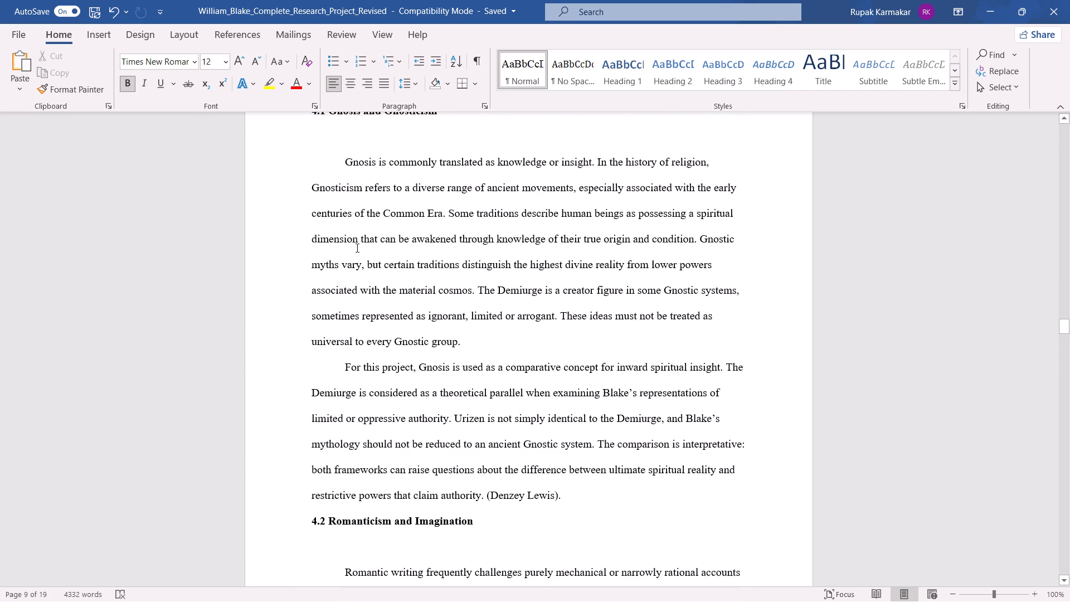
pyautogui.hotkey('ctrl', 'Down')
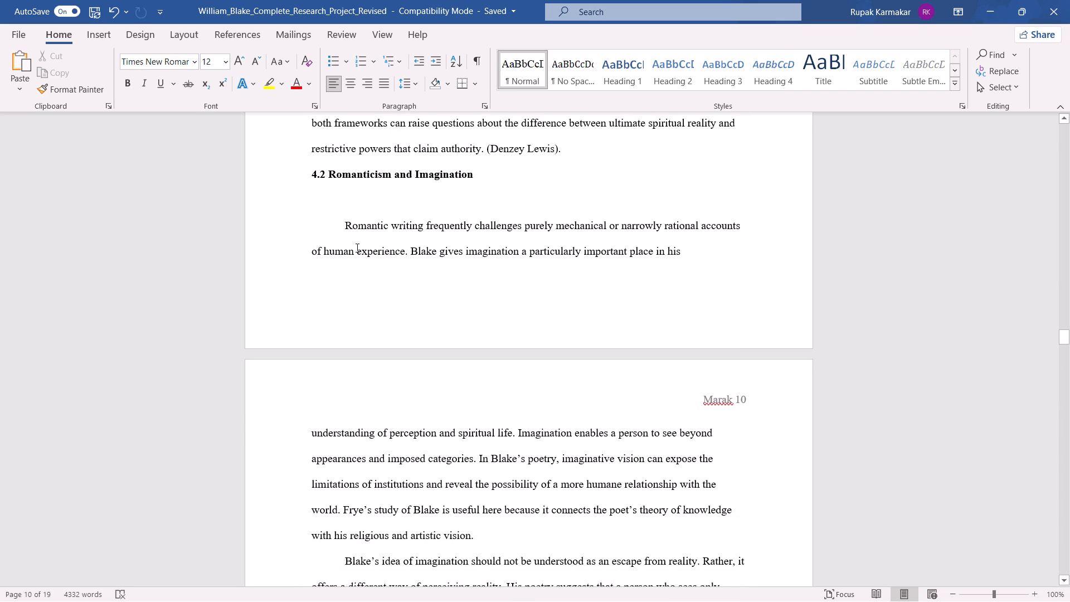
pyautogui.hotkey('ctrl', 'Down')
pyautogui.hotkey('ctrl', 'Down')
pyautogui.hotkey('ctrl', 'Down')
pyautogui.hotkey('ctrl', 'Down')
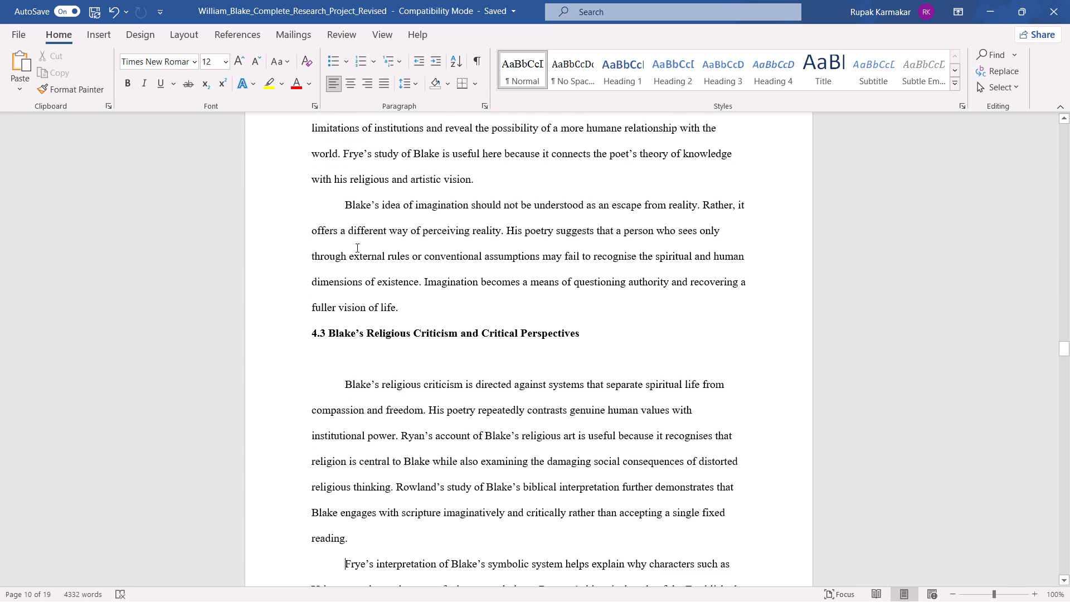
pyautogui.hotkey('ctrl', 'Down')
# Review sections 5.1 and 5.2 on The Marriage of Heaven and Hell and The Book of Urizen for heading spacing and indents.
pyautogui.hotkey('ctrl', 'Down')
pyautogui.hotkey('ctrl', 'Down')
pyautogui.hotkey('ctrl', 'Down')
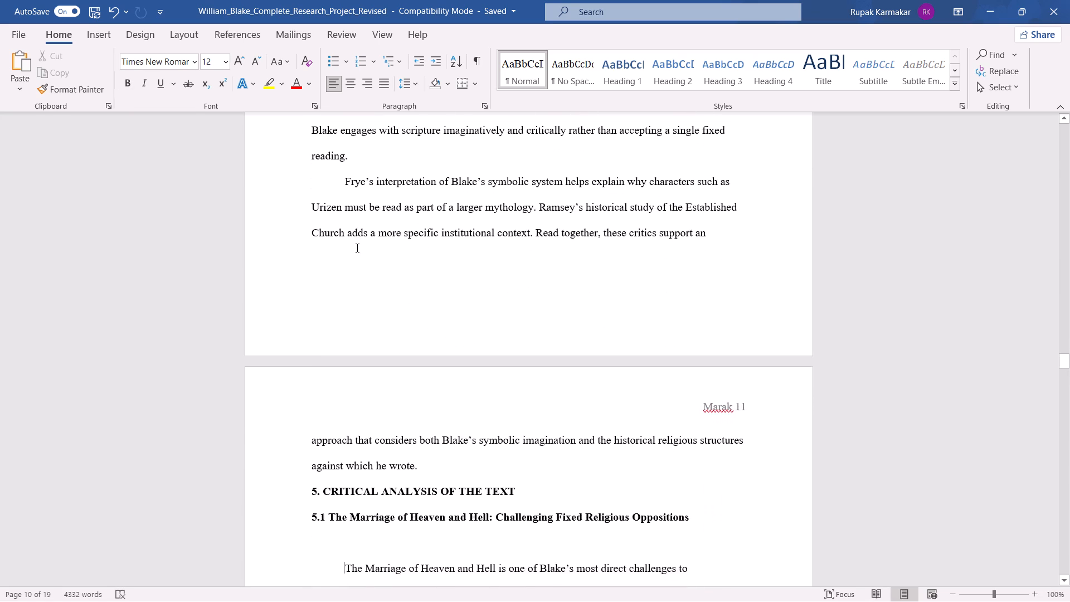
pyautogui.hotkey('ctrl', 'Down')
pyautogui.hotkey('ctrl', 'Down')
pyautogui.hotkey('ctrl', 'Down')
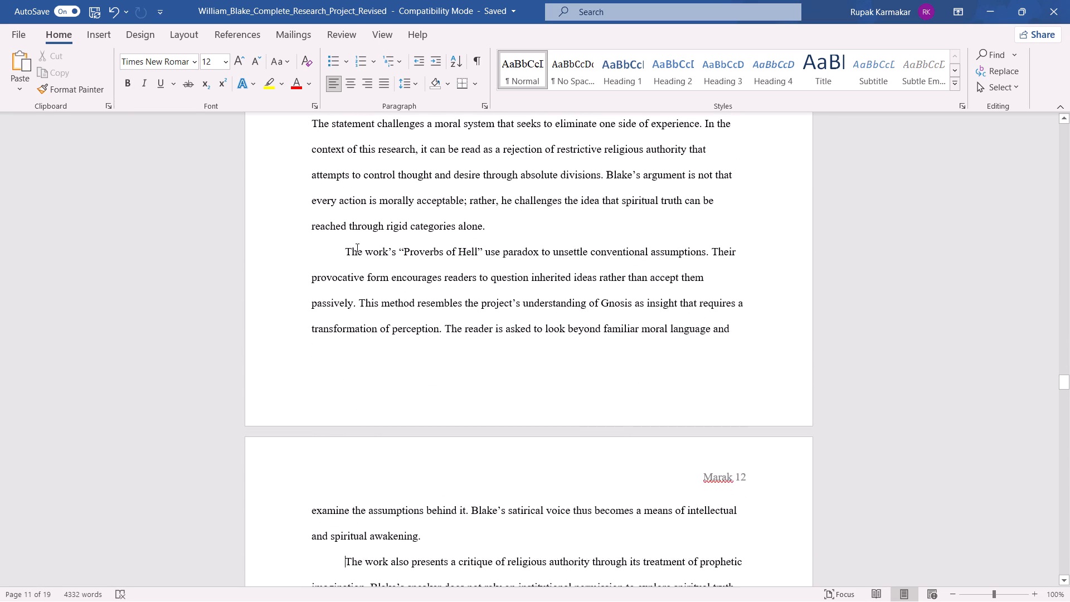
pyautogui.hotkey('ctrl', 'Down')
pyautogui.hotkey('ctrl', 'Down')
pyautogui.hotkey('ctrl', 'Down')
pyautogui.hotkey('ctrl', 'Down')
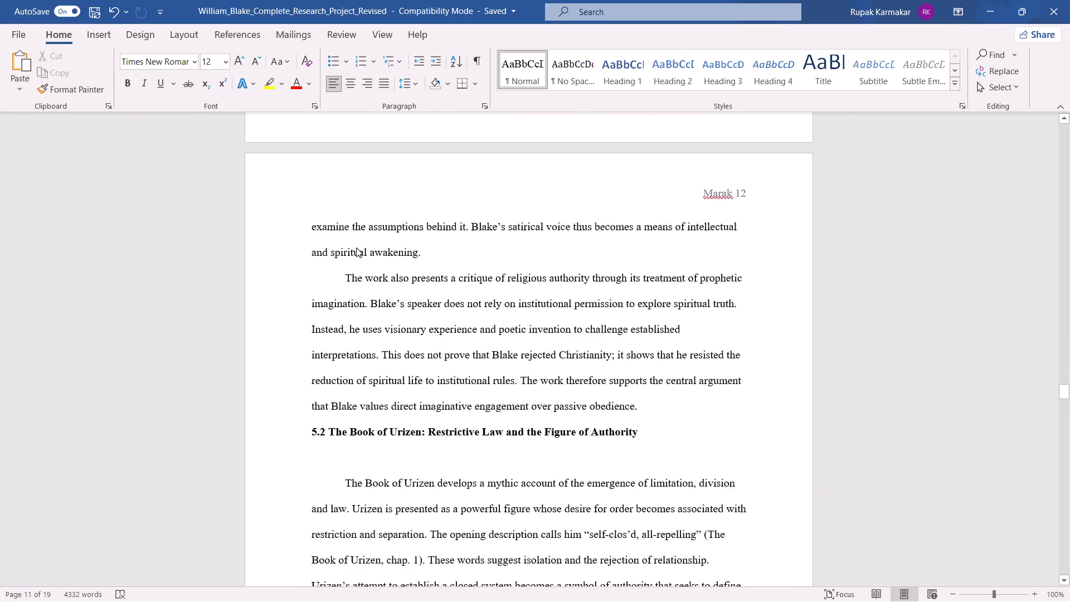
pyautogui.hotkey('ctrl', 'Down')
pyautogui.hotkey('ctrl', 'Down')
pyautogui.hotkey('ctrl', 'Down')
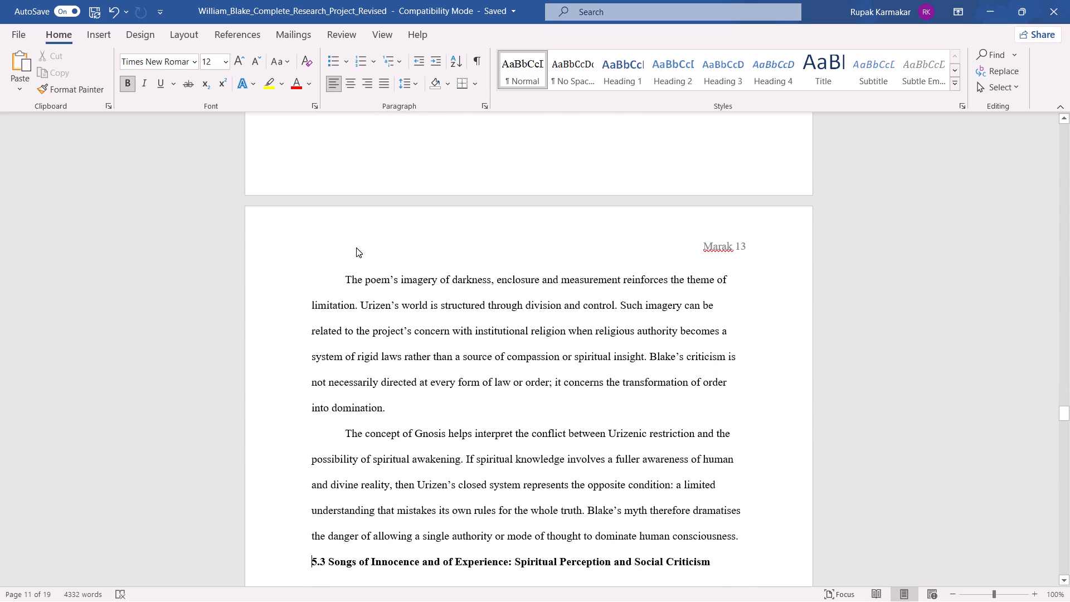
# Review section 5.3 on Songs of Innocence and of Experience paragraph by paragraph on pages 13 to 15.
pyautogui.hotkey('ctrl', 'Down')
pyautogui.hotkey('ctrl', 'Down')
pyautogui.hotkey('ctrl', 'Down')
pyautogui.hotkey('ctrl', 'Down')
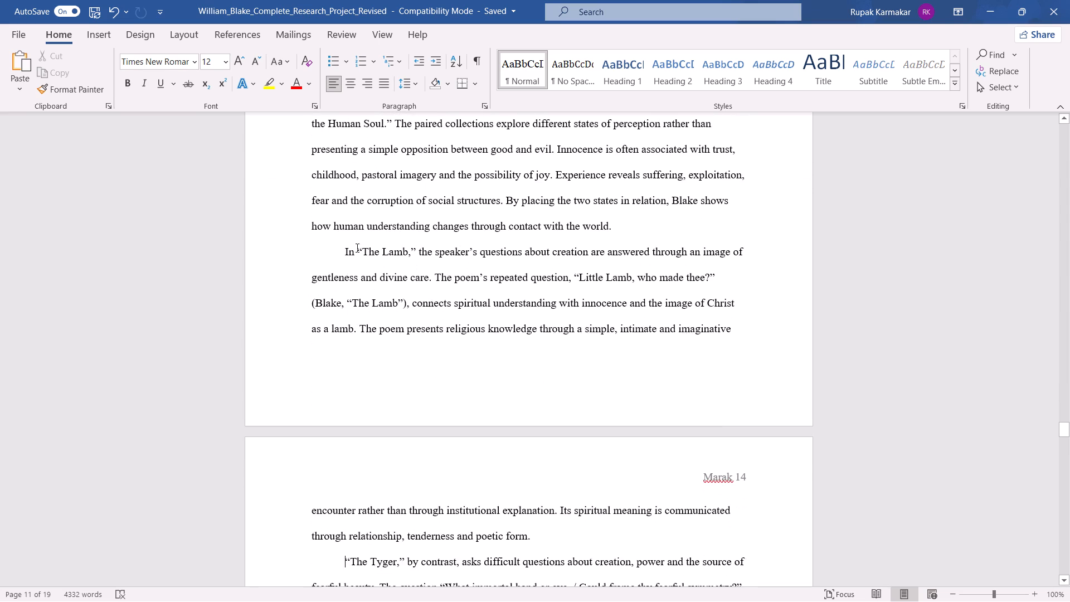
pyautogui.hotkey('ctrl', 'Down')
pyautogui.hotkey('ctrl', 'Down')
pyautogui.hotkey('ctrl', 'Down')
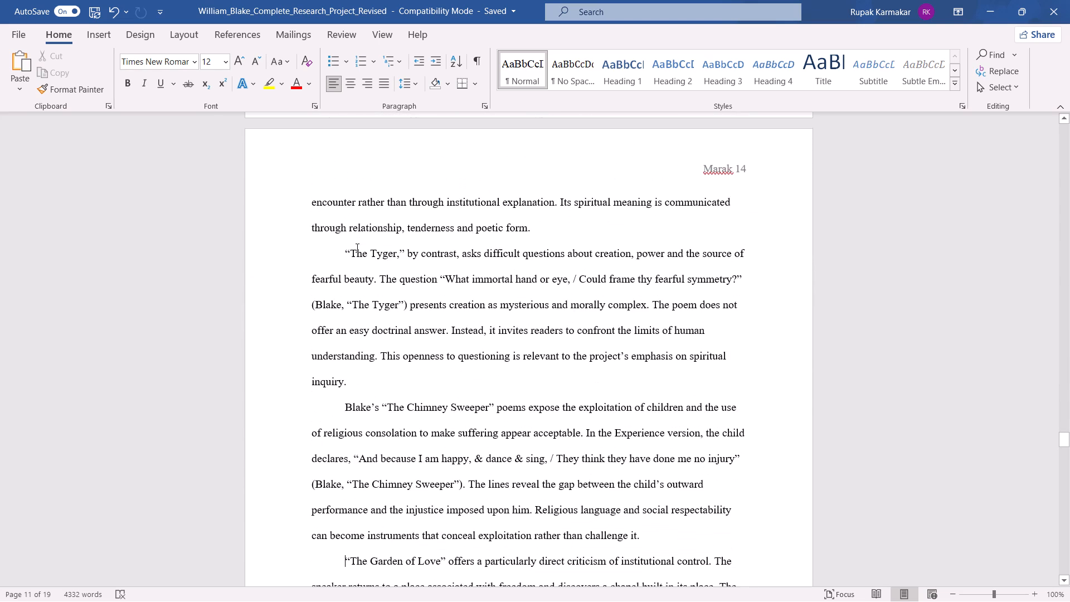
pyautogui.hotkey('ctrl', 'Down')
pyautogui.hotkey('ctrl', 'Down')
pyautogui.hotkey('ctrl', 'Down')
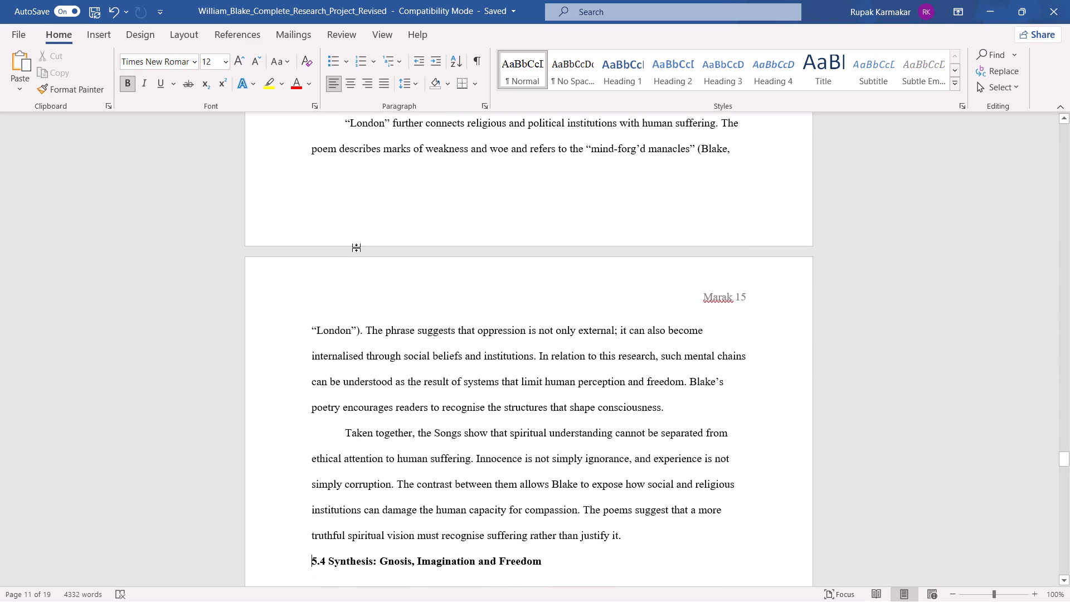
# Review section 5.4, Synthesis: Gnosis, Imagination and Freedom, paragraph by paragraph up to the heading of section 6.
pyautogui.hotkey('ctrl', 'Down')
pyautogui.hotkey('ctrl', 'Down')
pyautogui.hotkey('ctrl', 'Down')
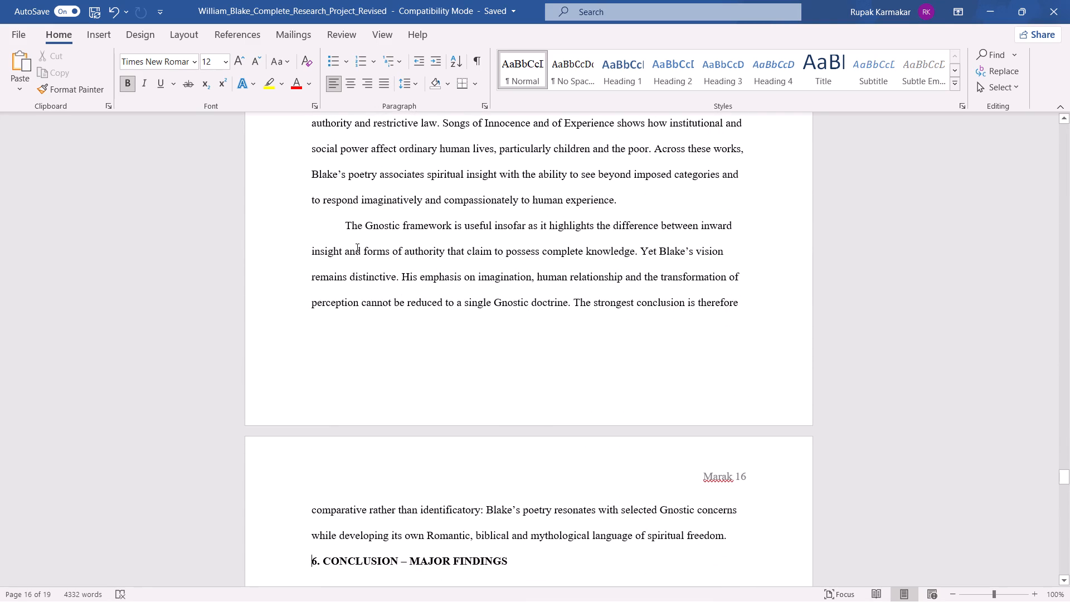
pyautogui.hotkey('ctrl', 'Up')
pyautogui.hotkey('ctrl', 'Down')
# Review section 6, Conclusion – Major Findings, from its heading through the final paragraph and blank lines on page 17.
pyautogui.hotkey('ctrl', 'Down')
pyautogui.hotkey('ctrl', 'Down')
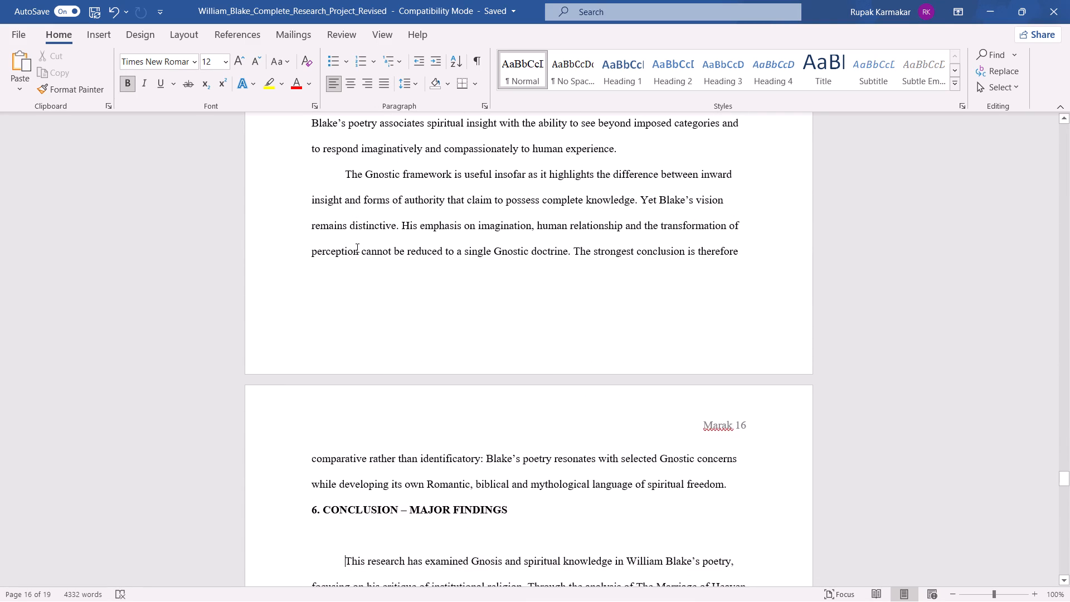
pyautogui.hotkey('ctrl', 'Down')
pyautogui.hotkey('ctrl', 'Down')
pyautogui.hotkey('ctrl', 'Down')
pyautogui.hotkey('ctrl', 'Down')
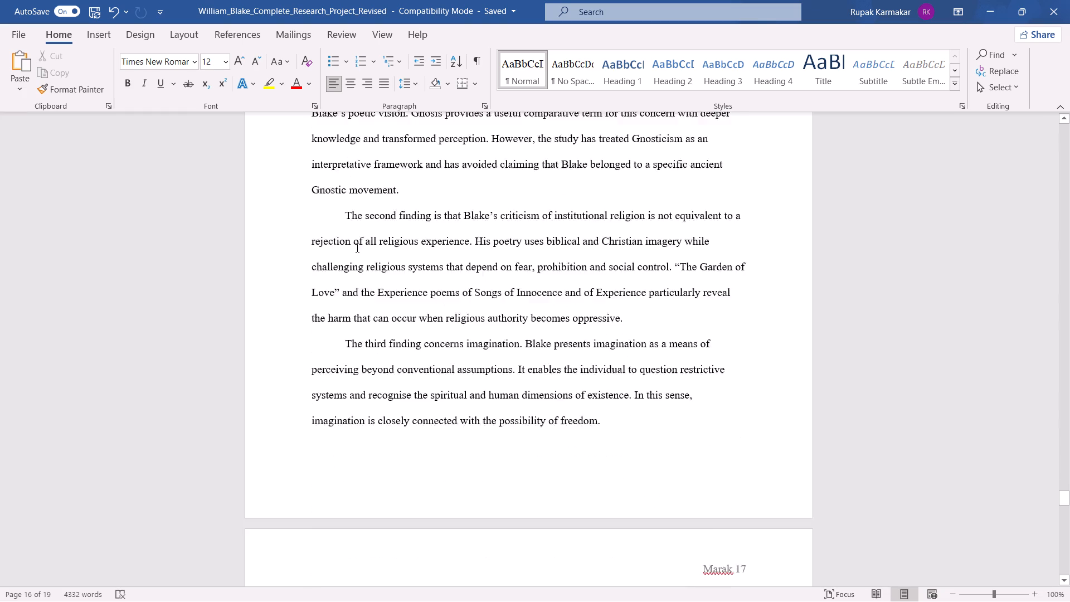
pyautogui.hotkey('ctrl', 'Down')
pyautogui.hotkey('ctrl', 'Down')
pyautogui.hotkey('ctrl', 'Down')
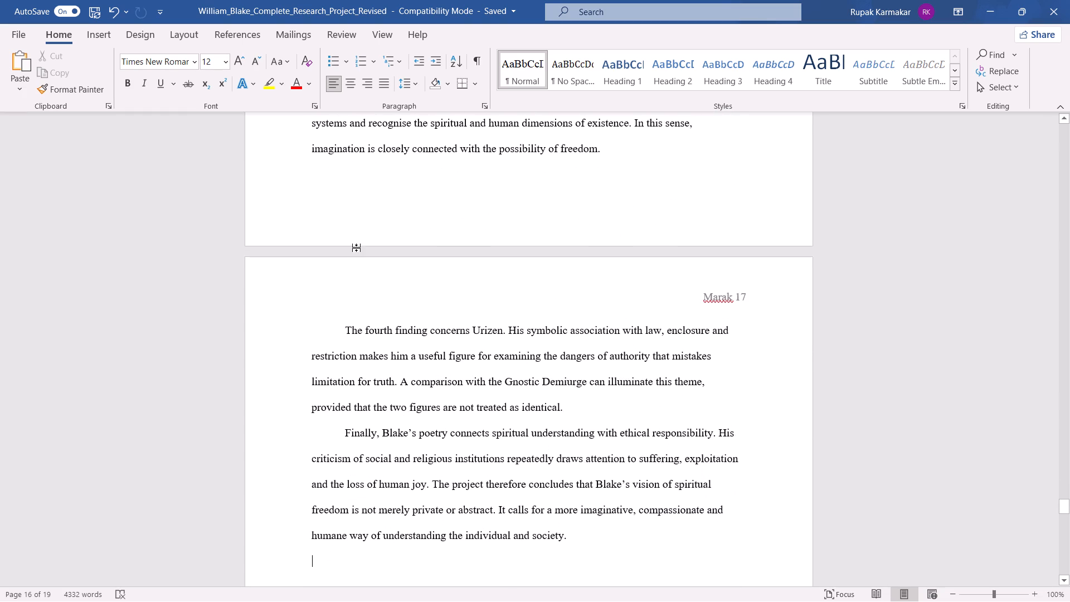
pyautogui.hotkey('ctrl', 'Down')
pyautogui.hotkey('ctrl', 'Down')
pyautogui.hotkey('ctrl', 'Down')
pyautogui.hotkey('ctrl', 'Down')
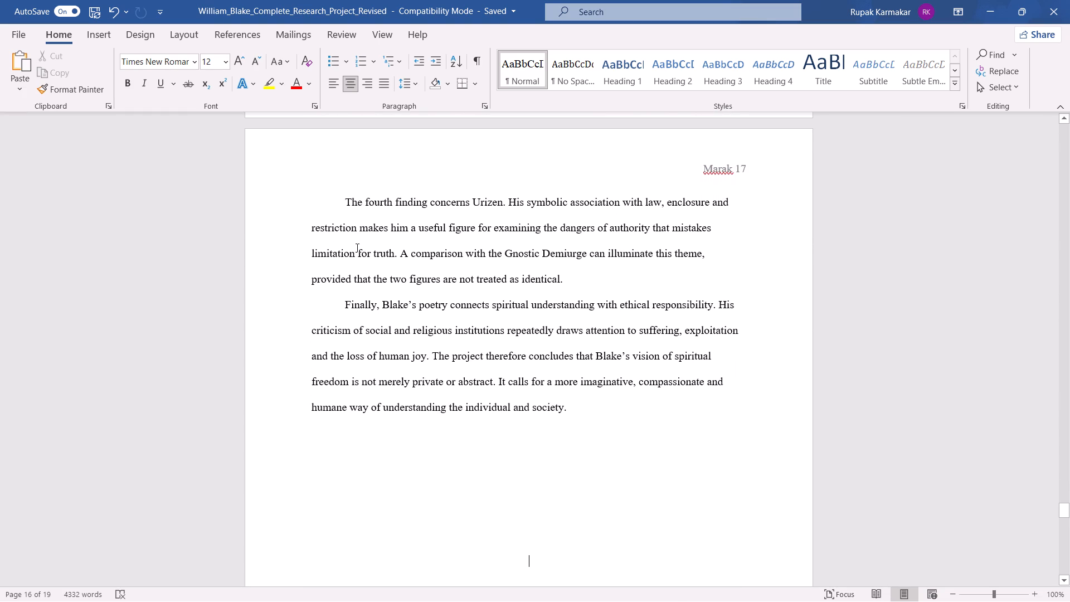
# Stop the screen recording of the document review.
pyautogui.click(490, 26)
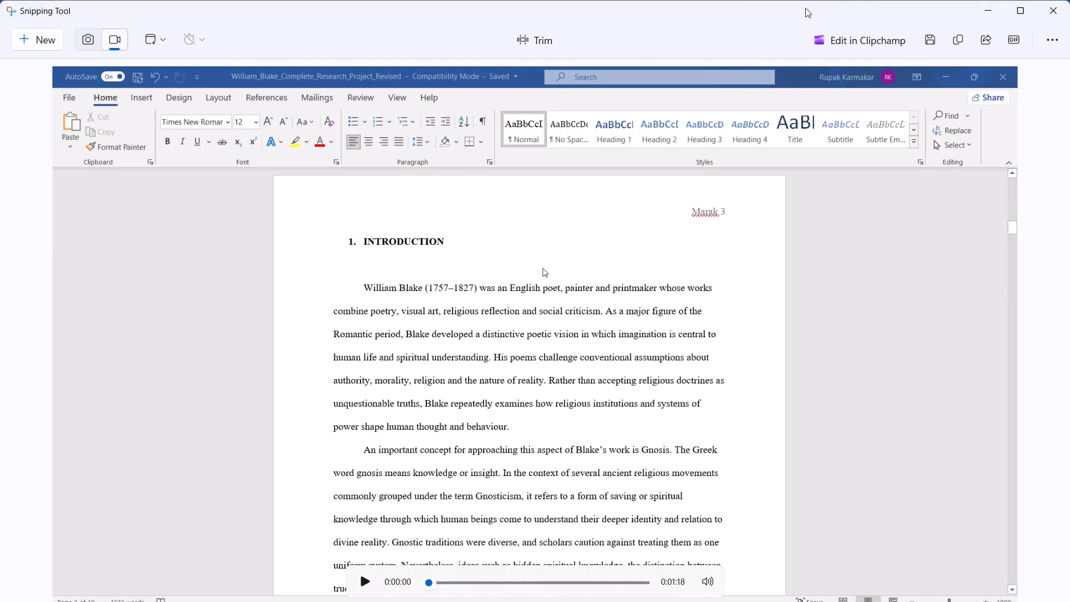
# Save the screen recording in the Videos folder as an MP4 named proj.
pyautogui.click(934, 42)
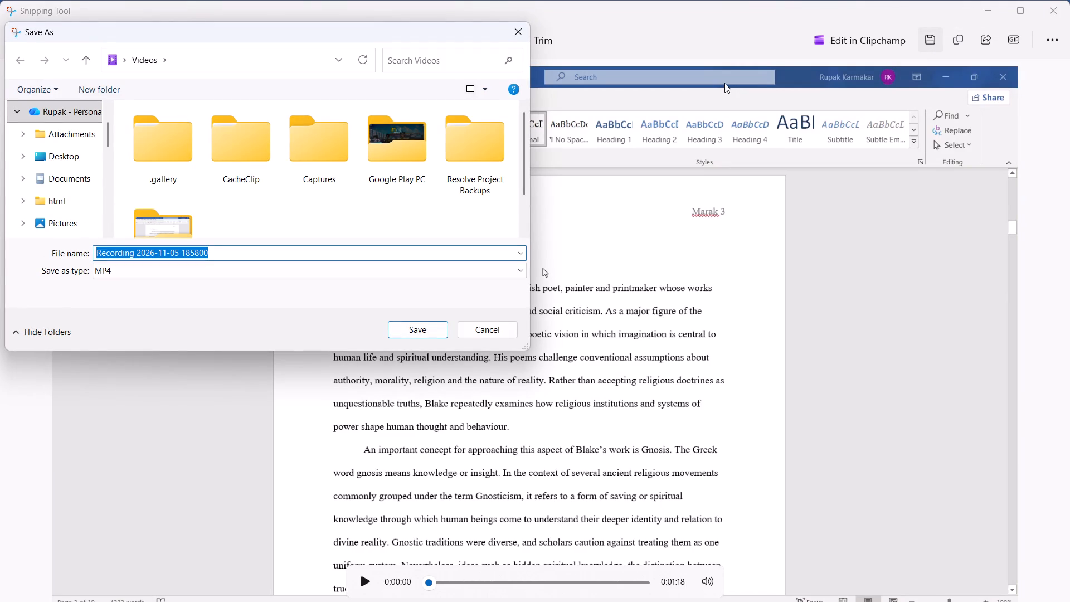
pyautogui.write('gams')
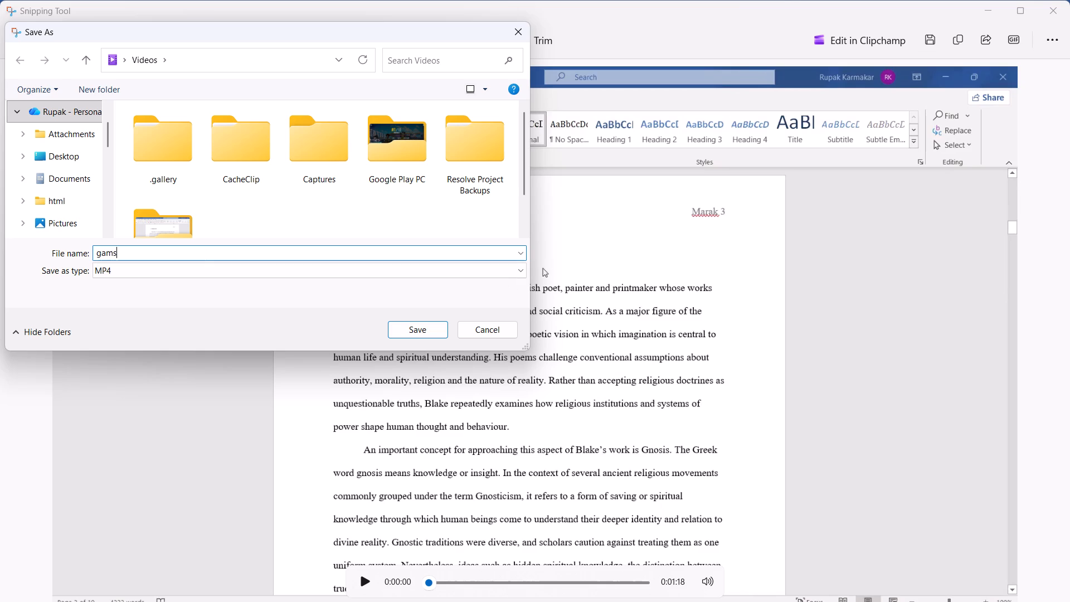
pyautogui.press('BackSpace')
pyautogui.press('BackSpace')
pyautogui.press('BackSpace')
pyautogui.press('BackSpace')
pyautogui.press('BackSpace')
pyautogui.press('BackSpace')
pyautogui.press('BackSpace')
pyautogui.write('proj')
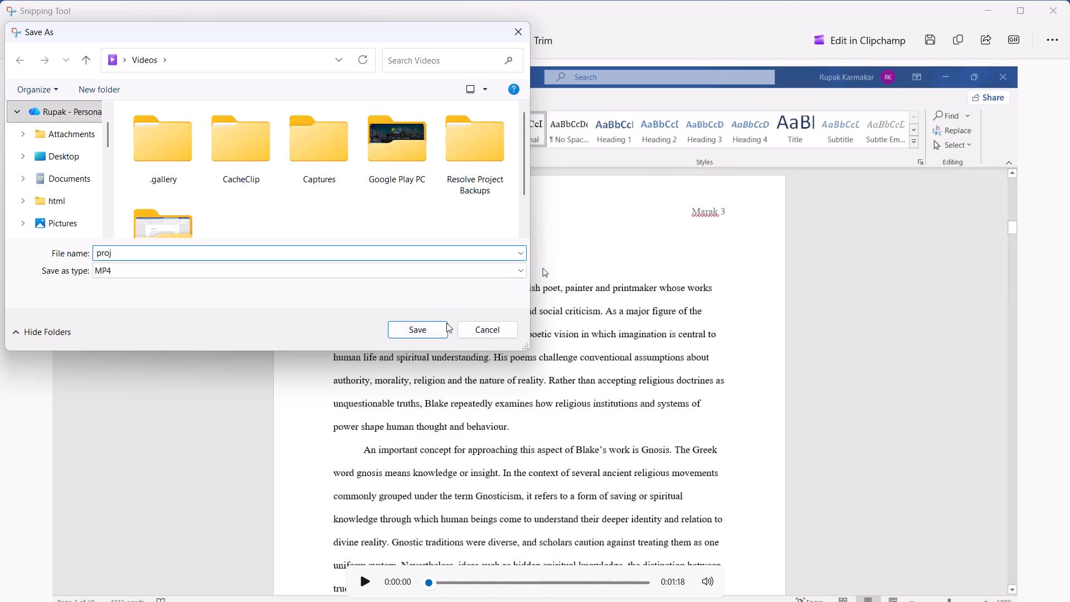
# Complete saving the screen recording as the MP4 file proj in the Videos folder.
pyautogui.click(441, 327)
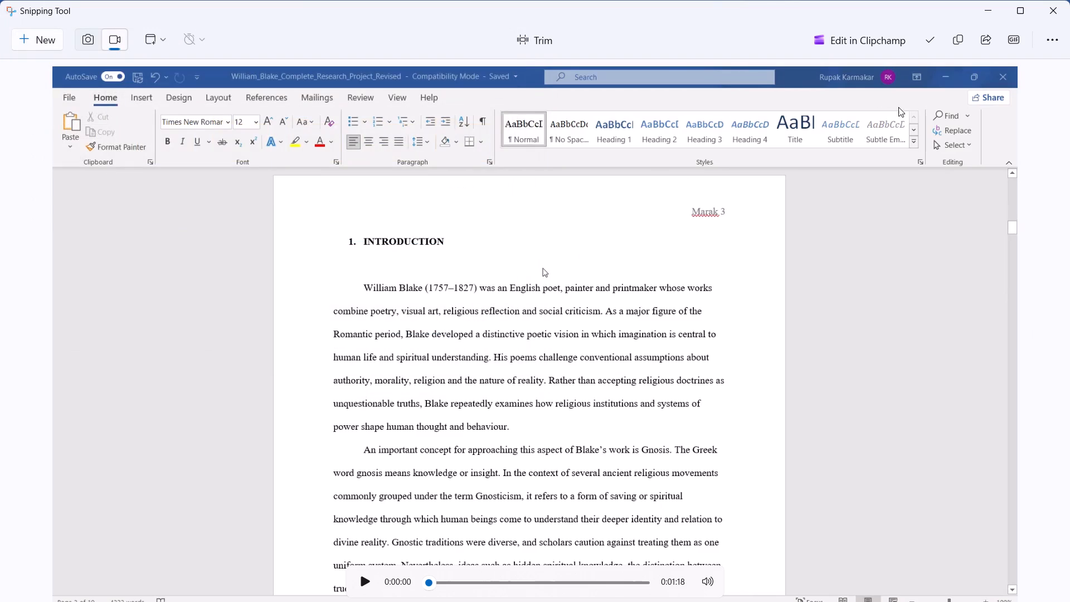
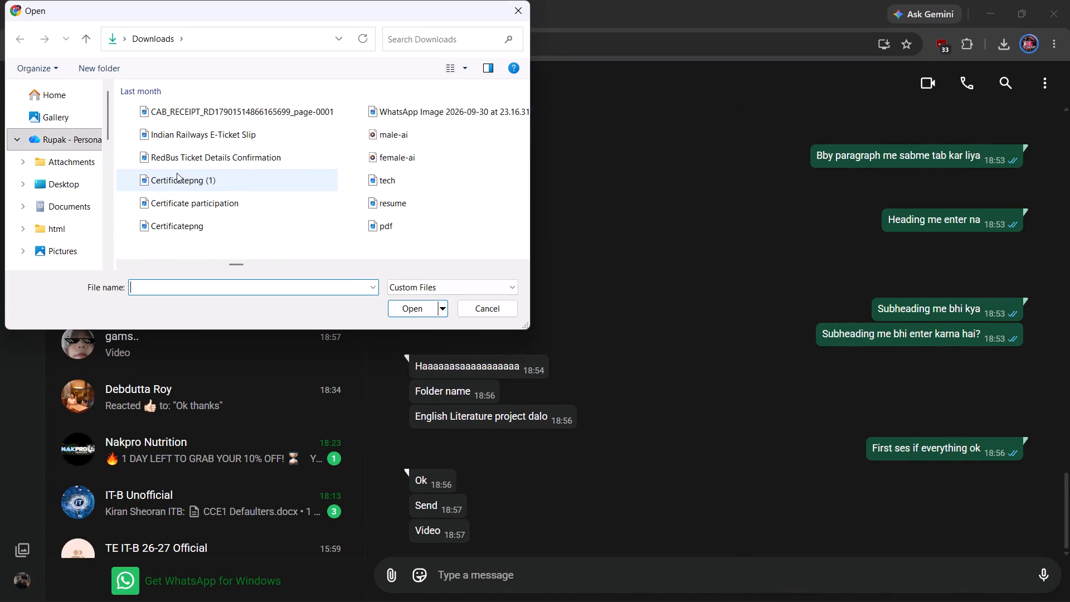
# Search the Downloads folder for proj in the WhatsApp attachment file chooser.
pyautogui.scroll(-3, 177, 173)
pyautogui.click(415, 41)
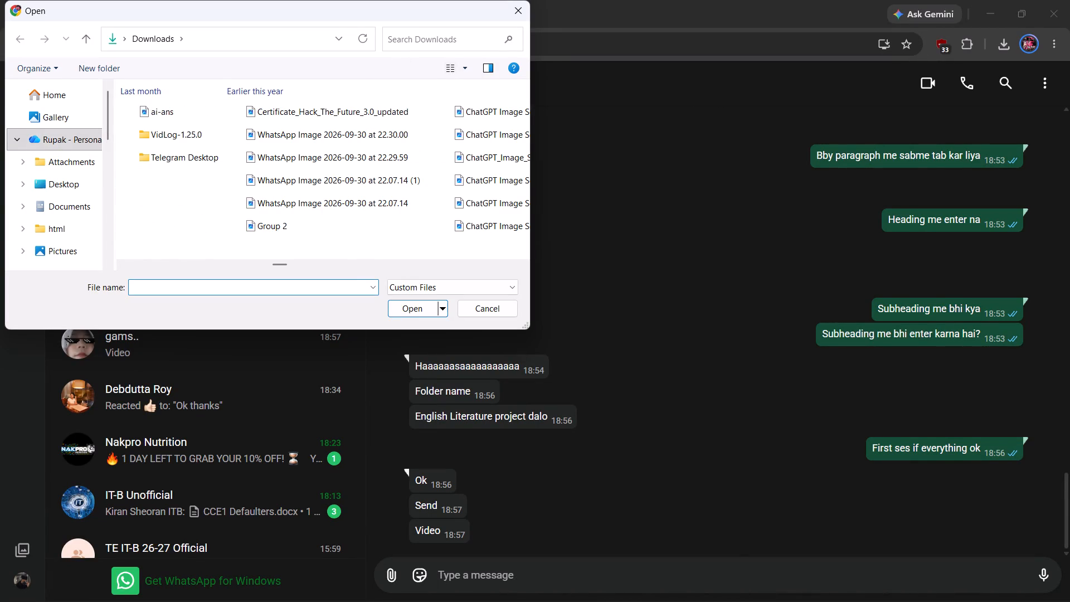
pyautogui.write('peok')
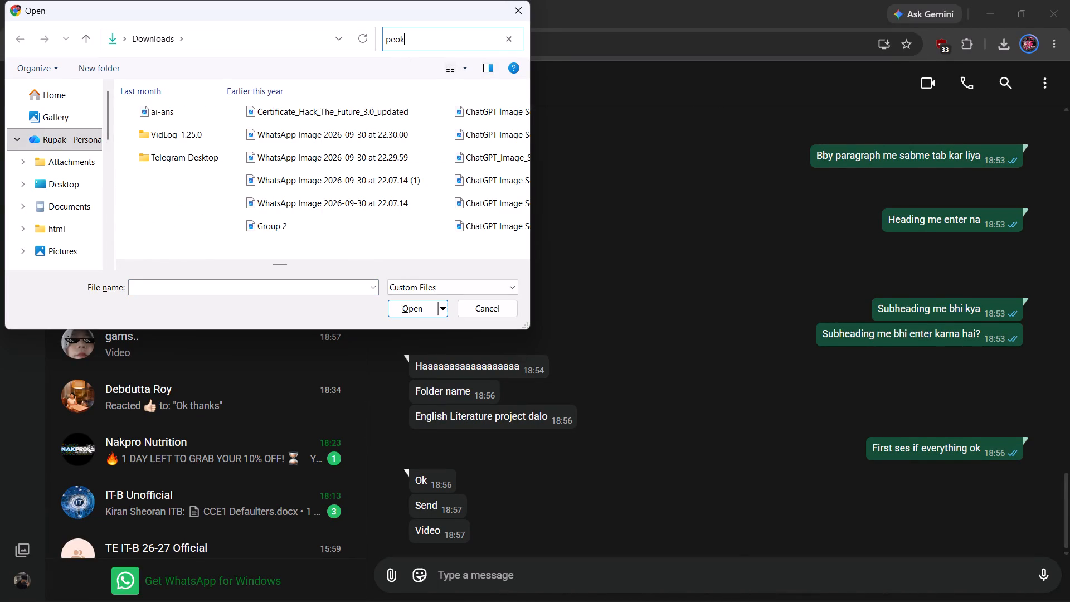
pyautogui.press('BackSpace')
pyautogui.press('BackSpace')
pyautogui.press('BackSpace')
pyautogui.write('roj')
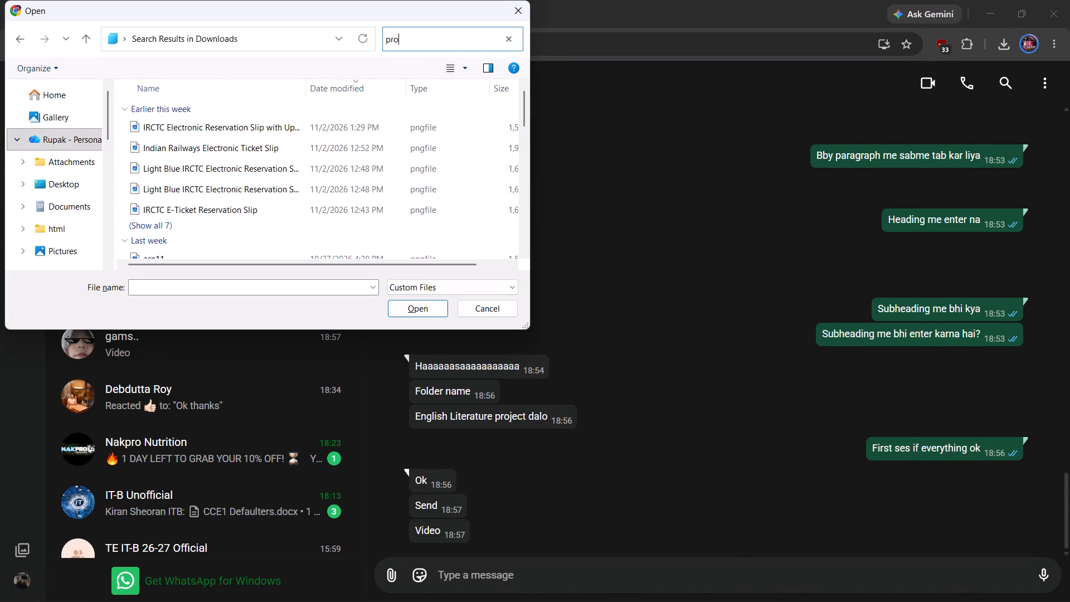
# Pick the proj video from the recent files in Home as the attachment for the WhatsApp chat.
pyautogui.click(76, 100)
pyautogui.scroll(-3, 208, 153)
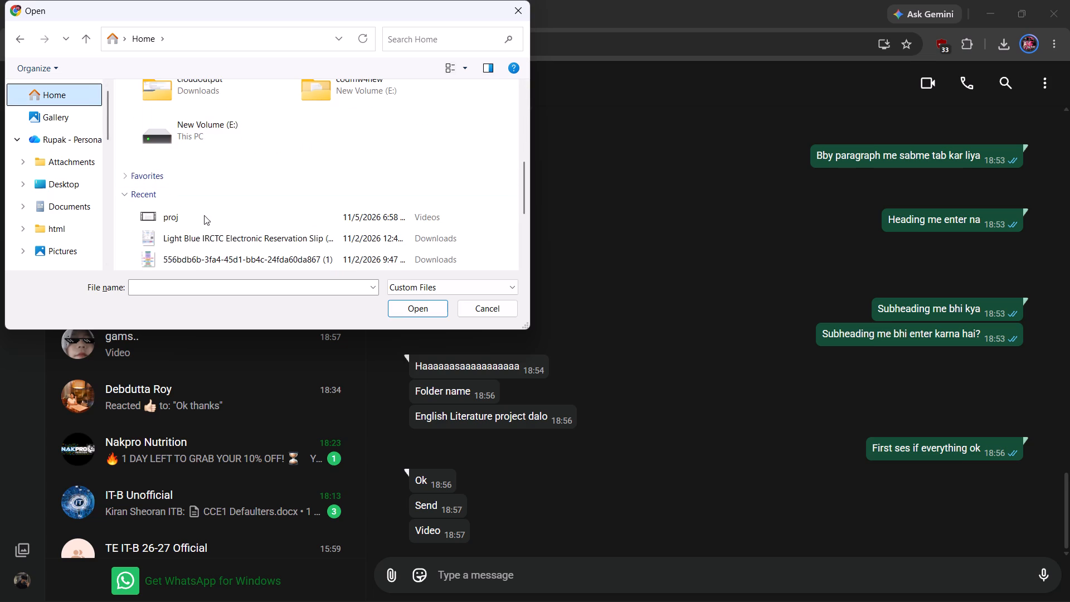
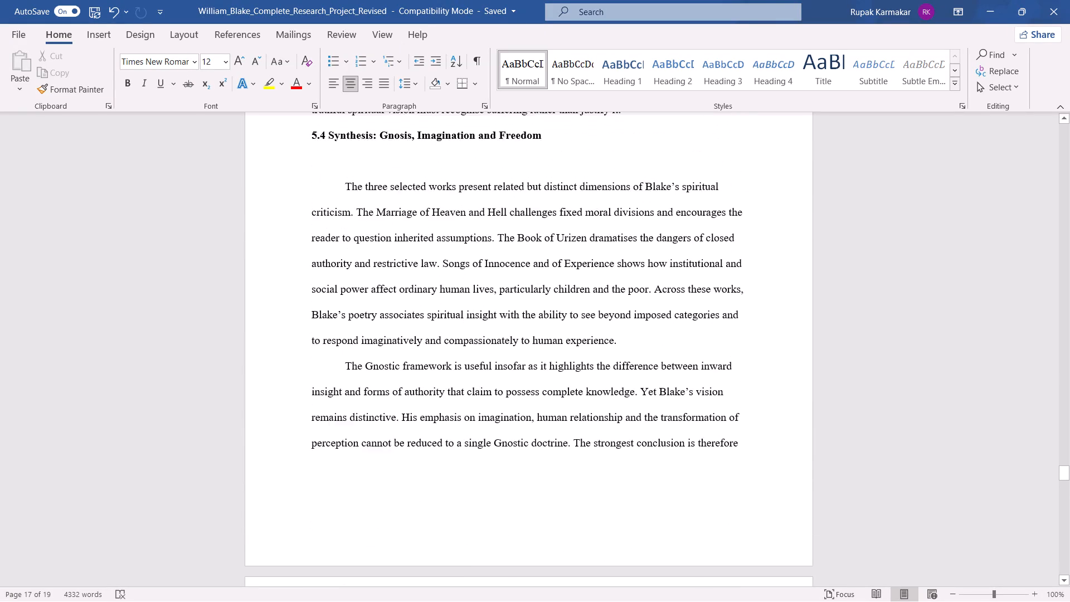
# Look back through the research project from section 5.4, Synthesis, to the start of section 4, Theory and Critics.
pyautogui.scroll(12, 410, 309)
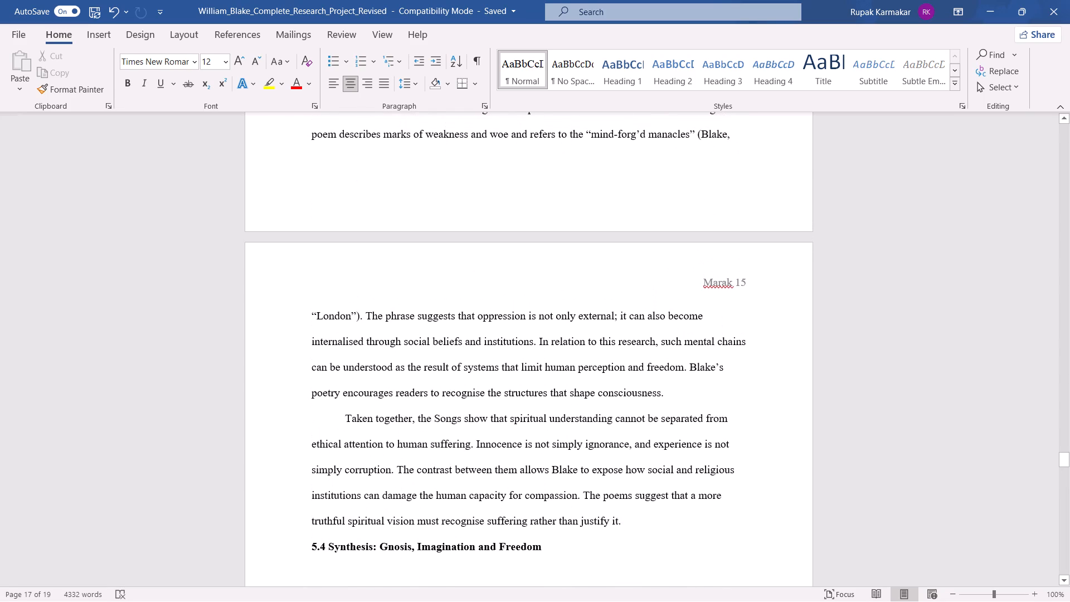
pyautogui.scroll(12, 410, 309)
pyautogui.scroll(-1, 410, 309)
pyautogui.scroll(16, 410, 309)
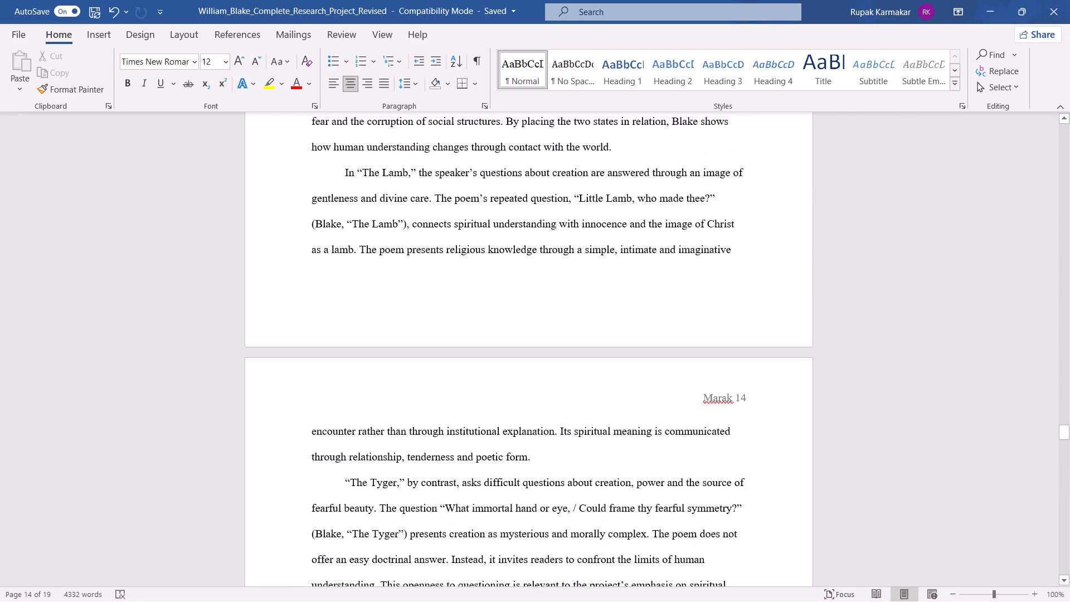
pyautogui.scroll(8, 410, 309)
pyautogui.scroll(17, 410, 309)
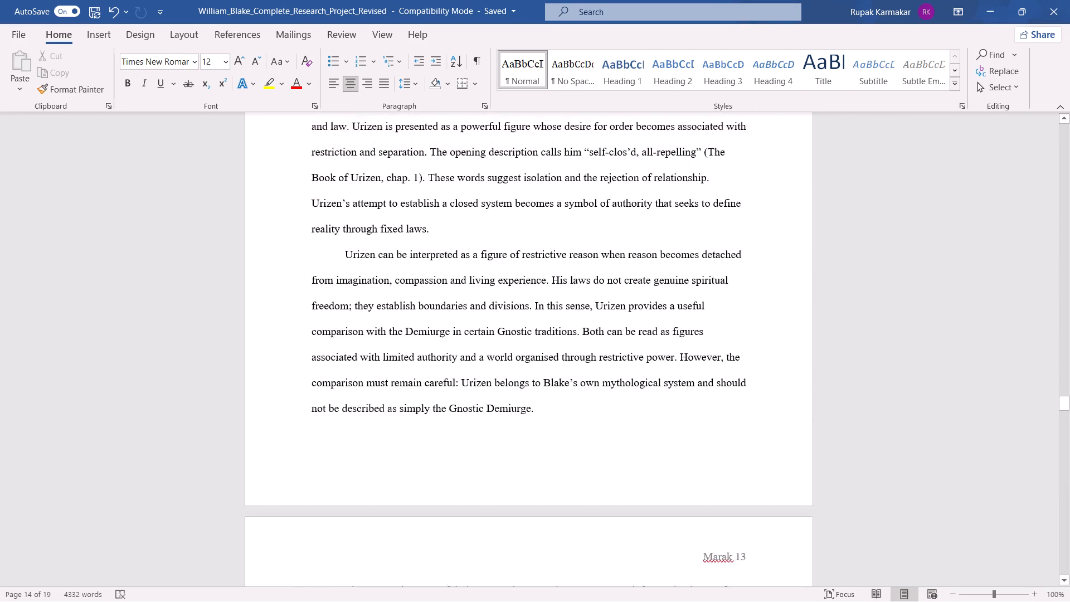
pyautogui.scroll(2, 410, 309)
pyautogui.scroll(-1, 410, 309)
pyautogui.scroll(10, 410, 309)
pyautogui.scroll(13, 410, 309)
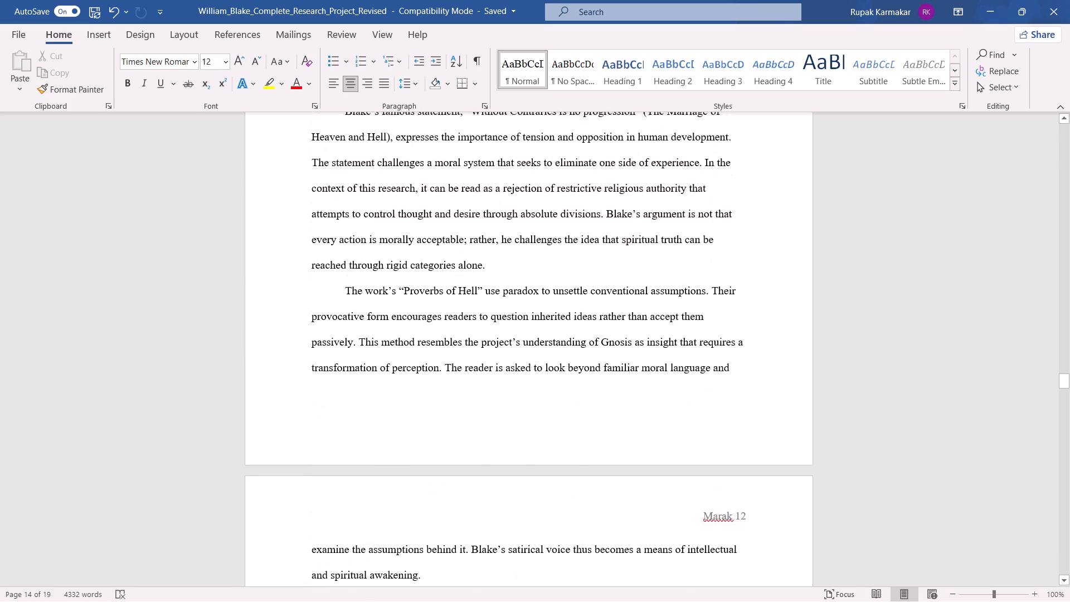
pyautogui.scroll(20, 410, 309)
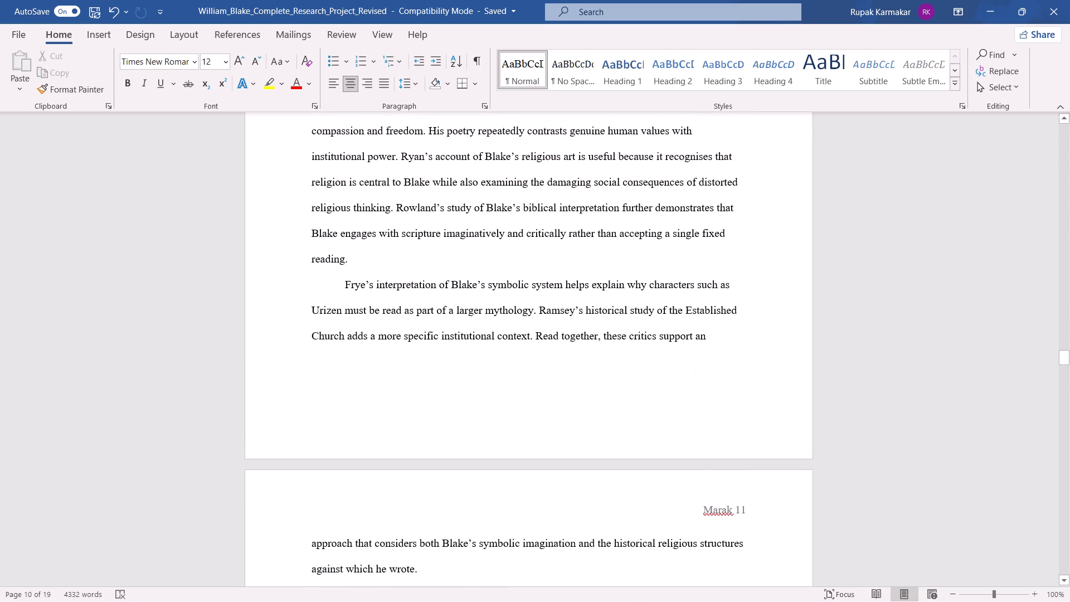
pyautogui.moveTo(1069, 360); pyautogui.dragTo(1064, 317)
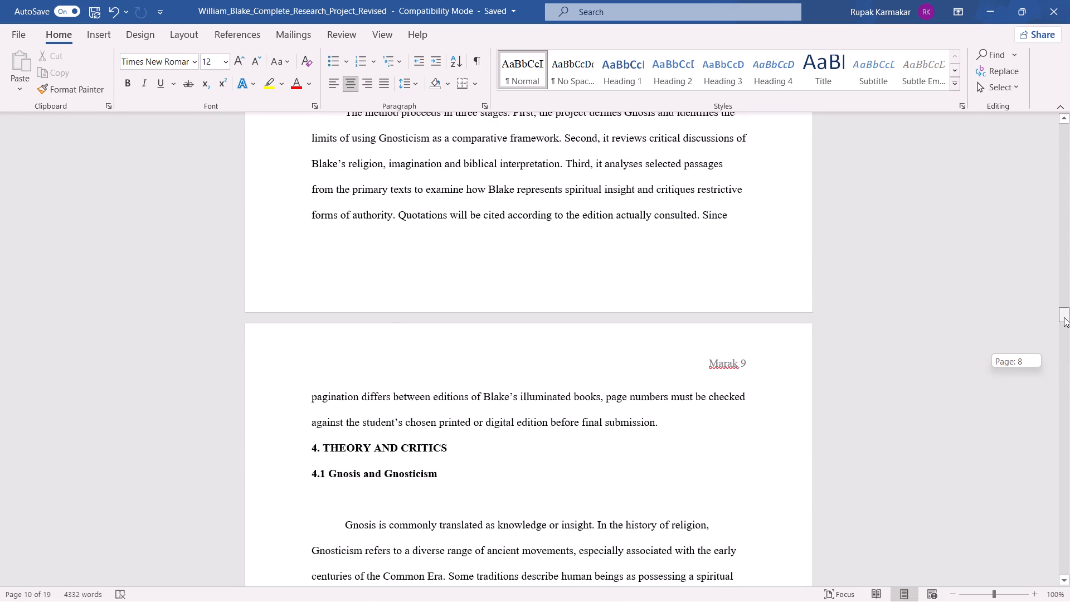
# Look back through the document from page 9 to the Introduction heading, examining the spacing around the section headings.
pyautogui.moveTo(1064, 317); pyautogui.dragTo(1064, 280)
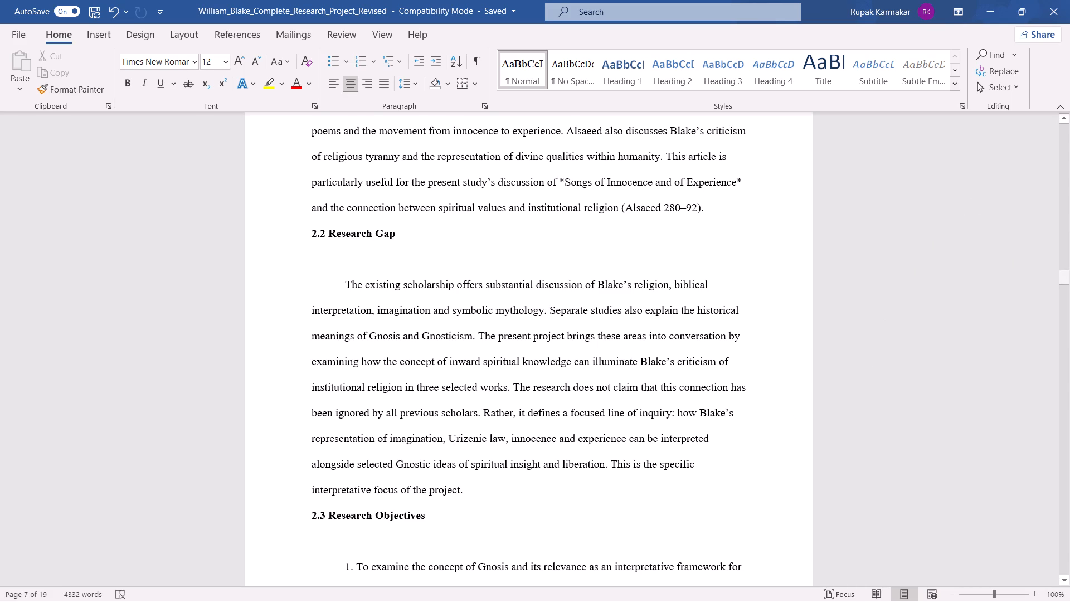
pyautogui.scroll(3, 656, 347)
pyautogui.scroll(-1, 656, 347)
pyautogui.scroll(1, 656, 347)
pyautogui.scroll(-1, 656, 347)
pyautogui.scroll(10, 656, 347)
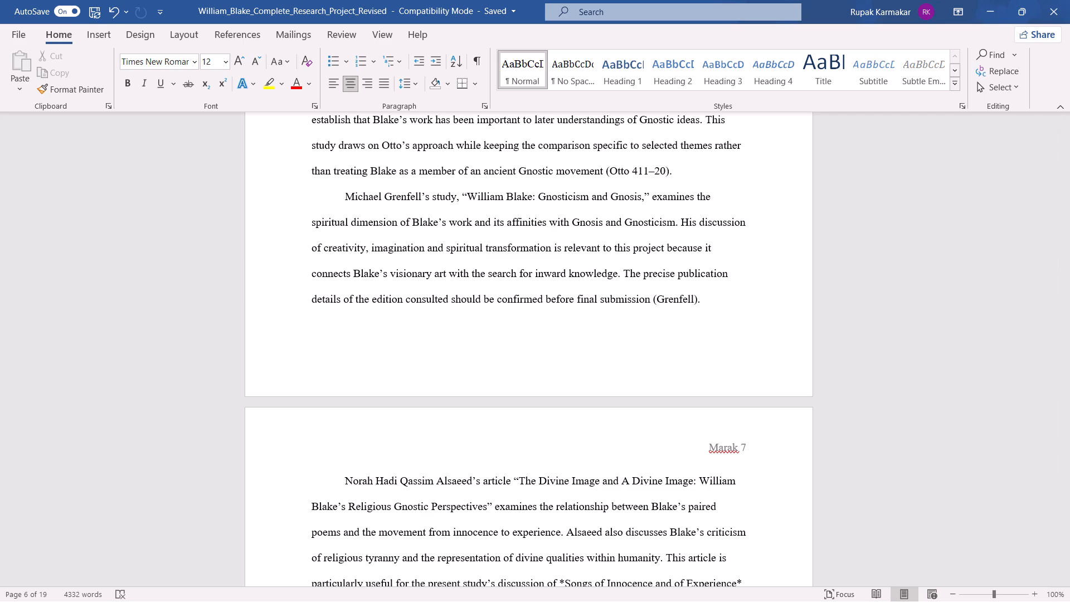
pyautogui.scroll(19, 368, 211)
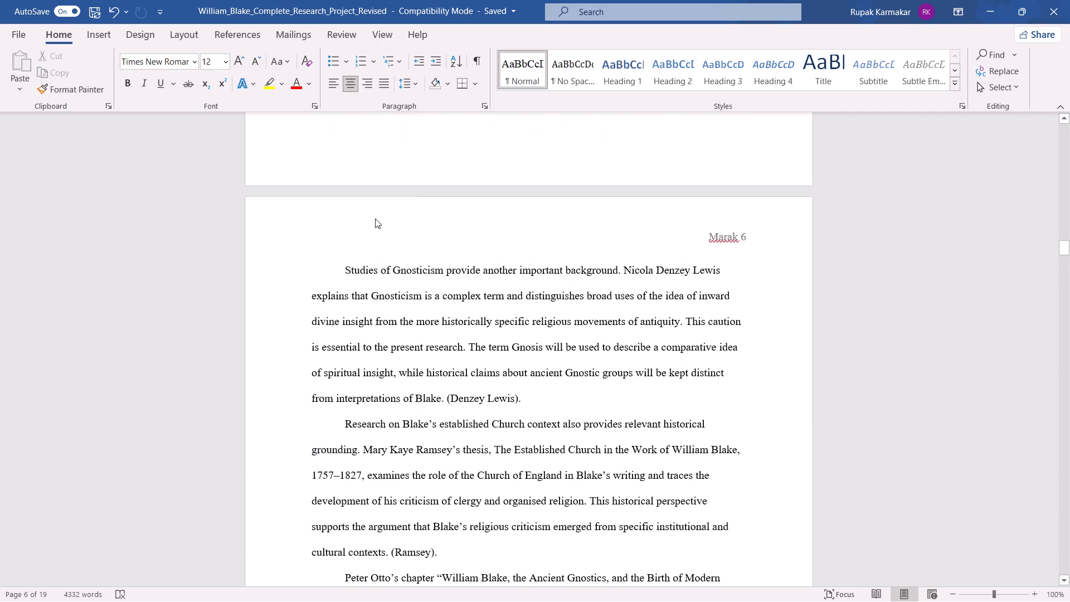
pyautogui.scroll(3, 375, 219)
pyautogui.scroll(-1, 375, 219)
pyautogui.scroll(8, 375, 219)
pyautogui.scroll(-1, 375, 219)
pyautogui.scroll(7, 375, 219)
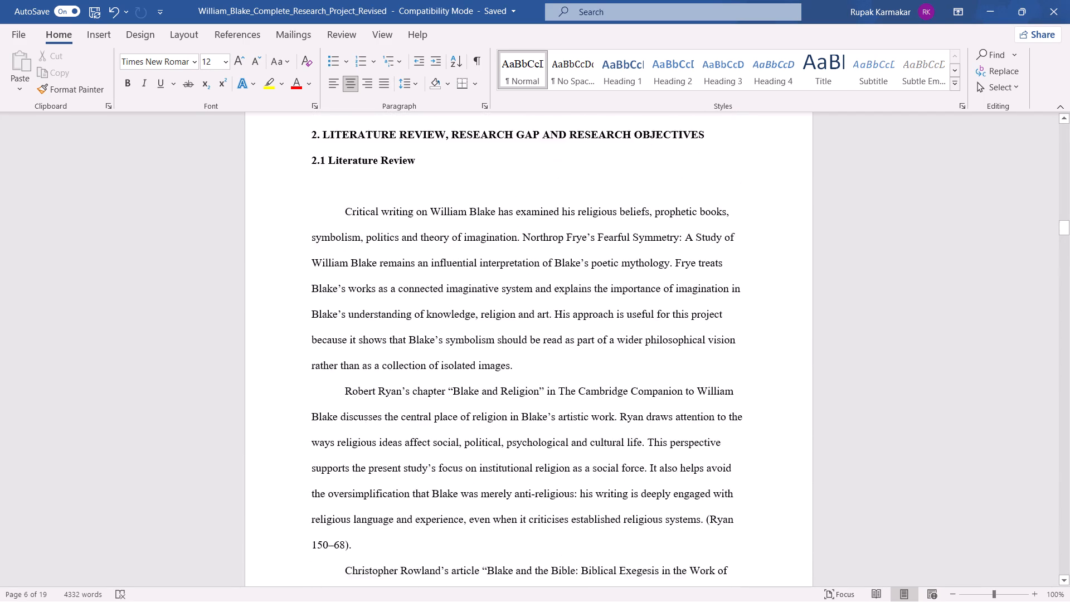
pyautogui.scroll(4, 375, 219)
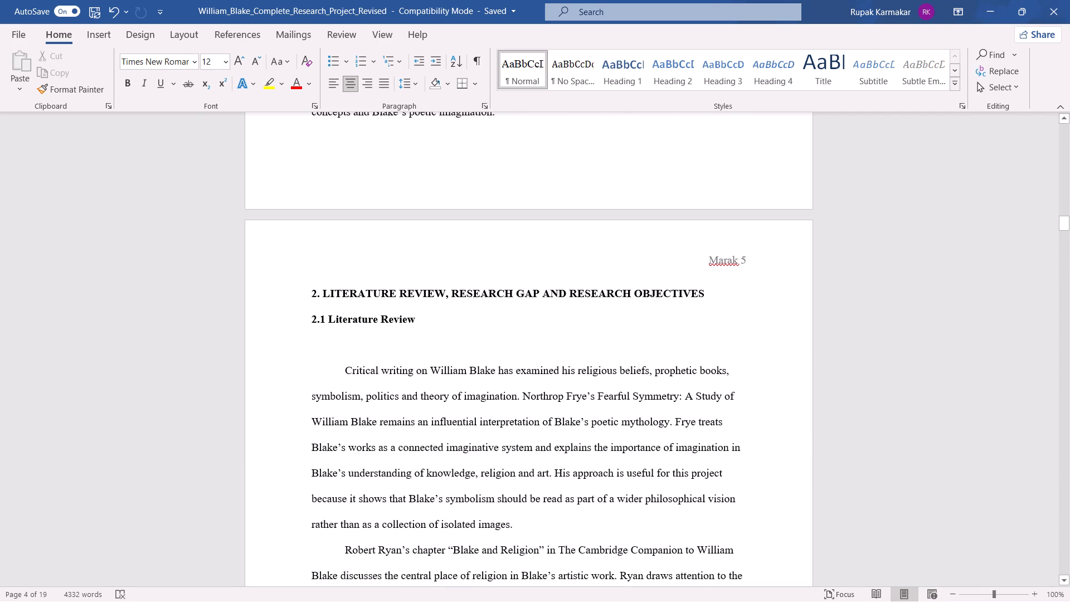
pyautogui.scroll(20, 379, 314)
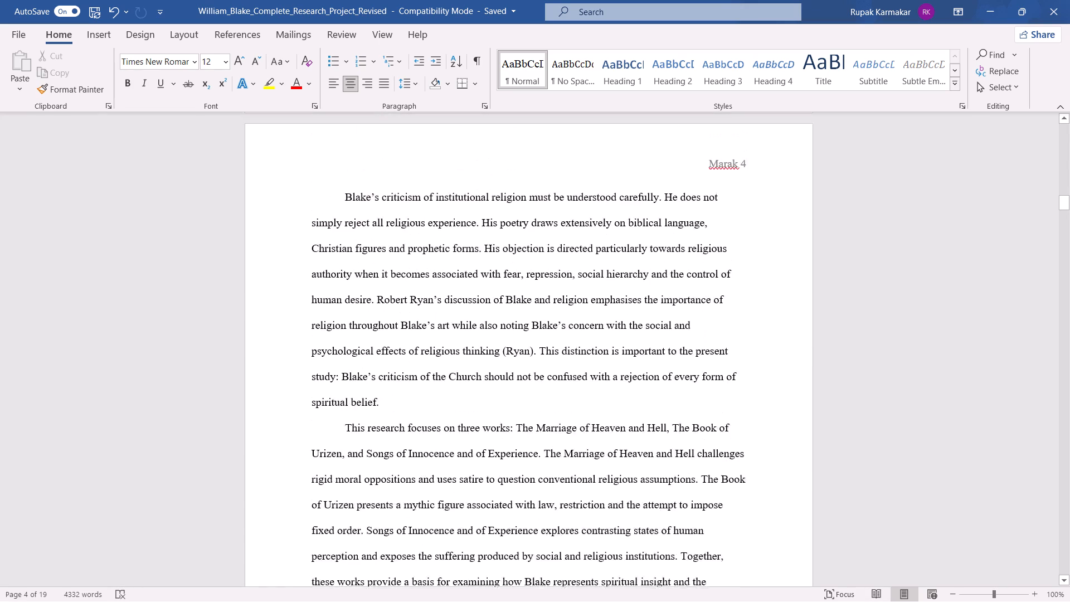
pyautogui.scroll(9, 379, 314)
pyautogui.scroll(14, 379, 314)
pyautogui.scroll(-1, 379, 314)
pyautogui.scroll(2, 379, 314)
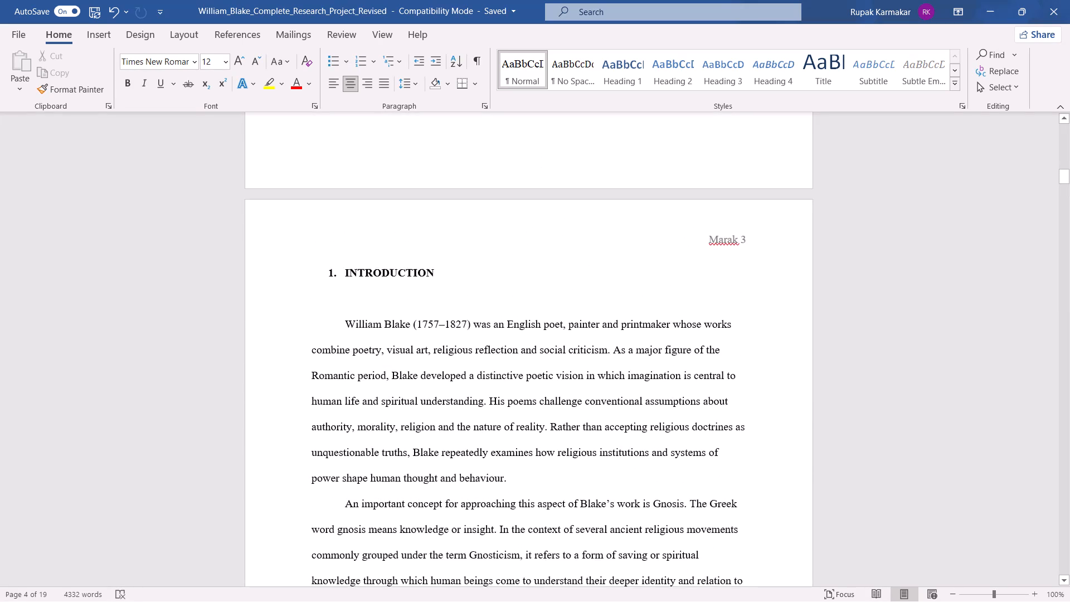
pyautogui.scroll(3, 379, 314)
# Delete the blank line between the "1. INTRODUCTION" heading and its first paragraph on page 3.
pyautogui.click(369, 392)
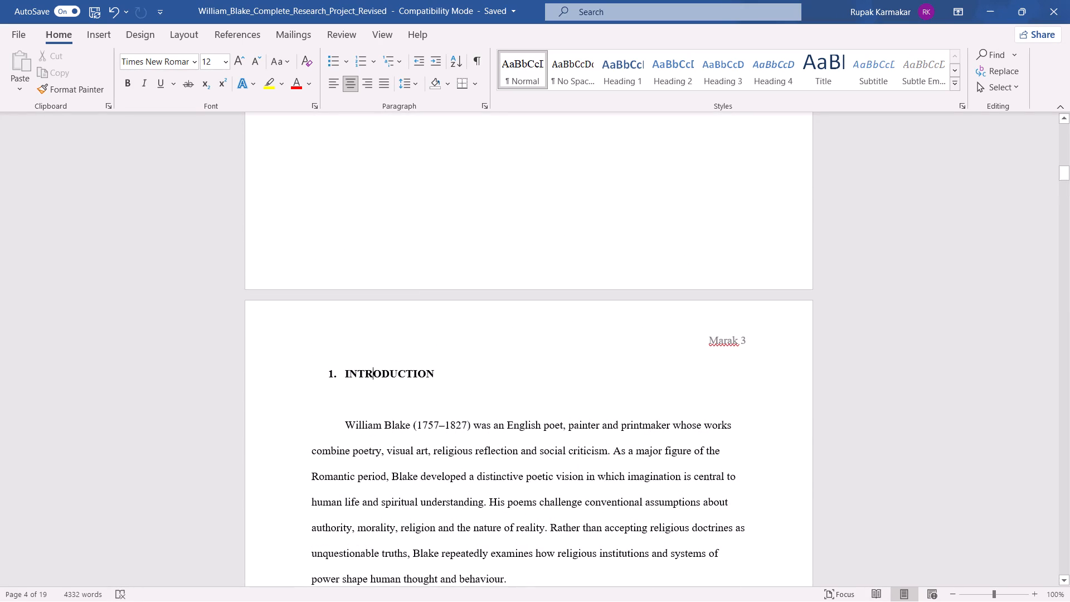
pyautogui.click(368, 402)
pyautogui.scroll(-2, 374, 400)
pyautogui.scroll(1, 374, 400)
pyautogui.scroll(-7, 374, 400)
pyautogui.scroll(1, 374, 400)
pyautogui.scroll(-3, 374, 400)
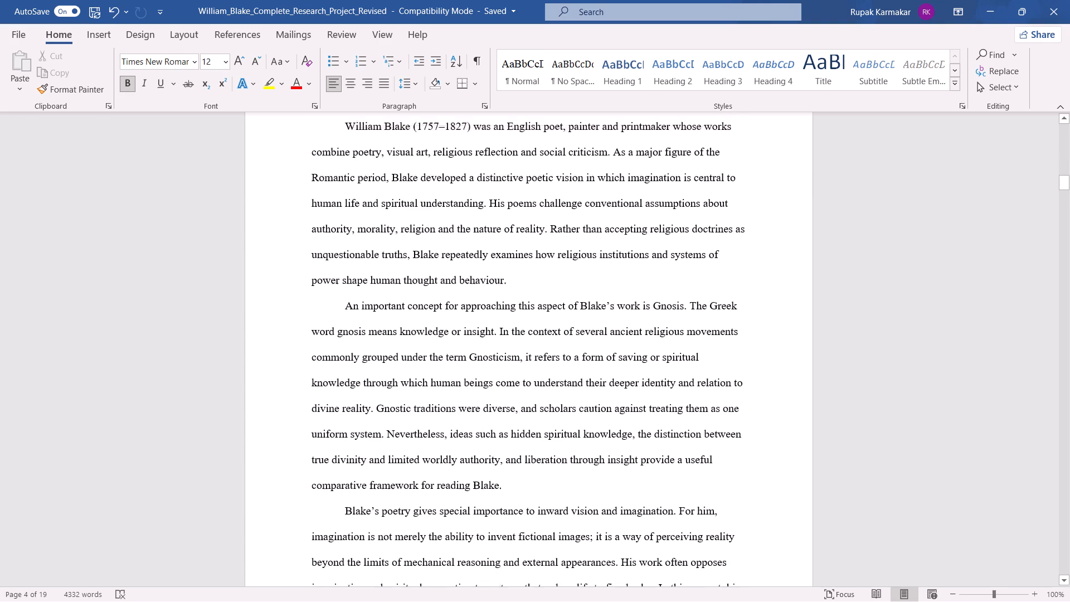
pyautogui.scroll(-5, 374, 400)
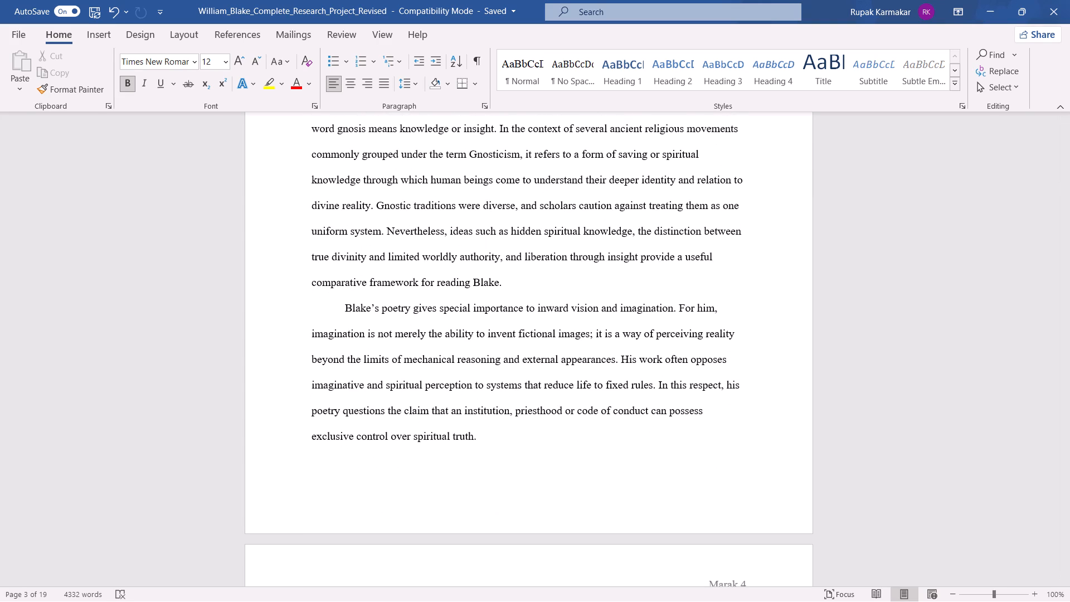
pyautogui.scroll(6, 427, 419)
pyautogui.scroll(-1, 427, 419)
pyautogui.scroll(9, 427, 419)
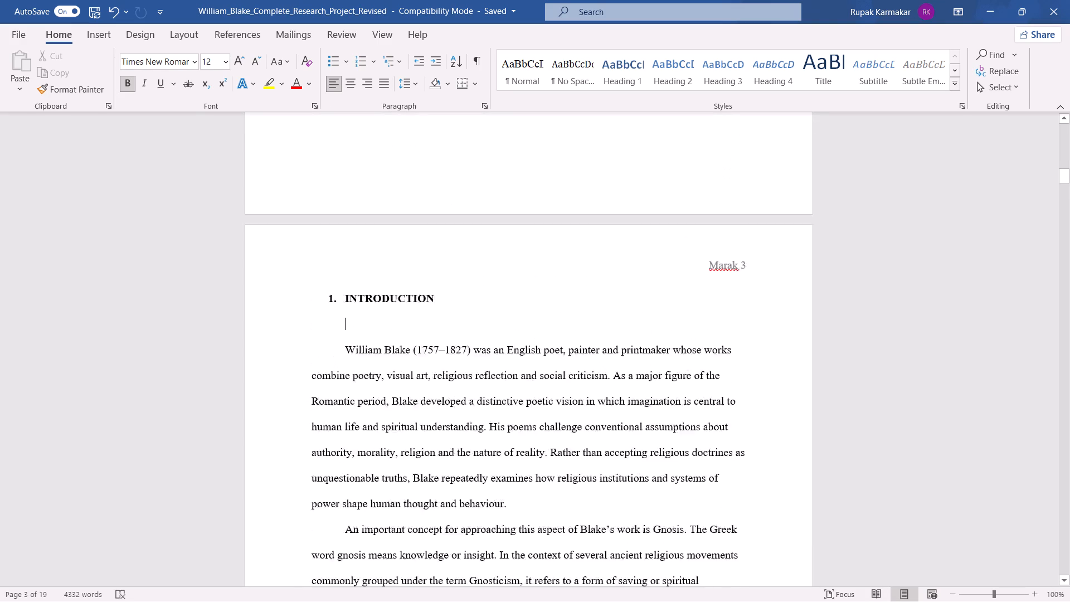
pyautogui.scroll(1, 427, 412)
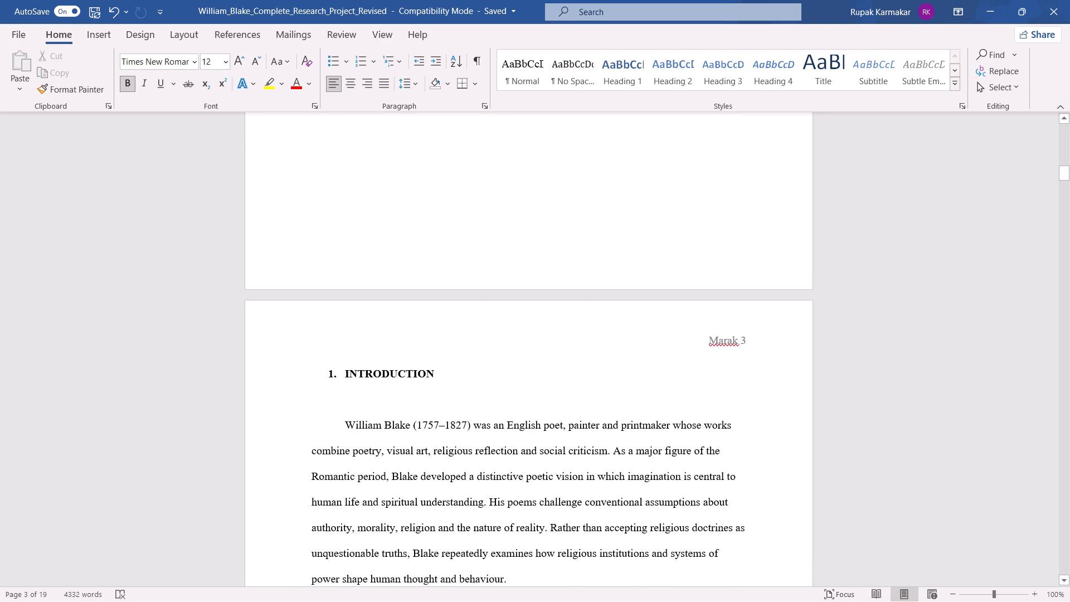
pyautogui.press('BackSpace')
pyautogui.press('BackSpace')
pyautogui.press('BackSpace')
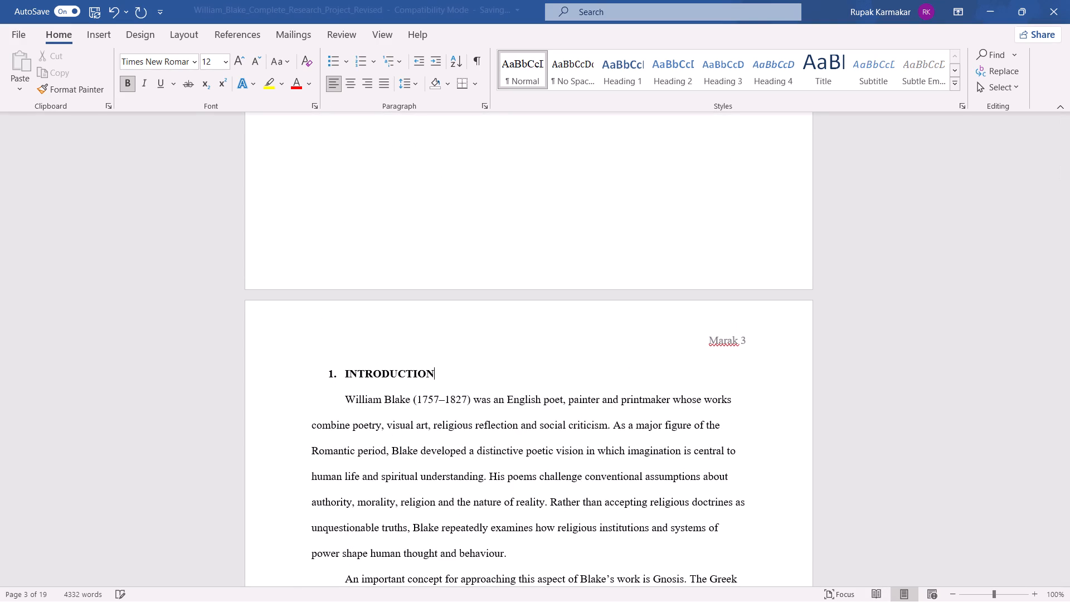
# Delete the blank line between the "2.1 Literature Review" heading and its first paragraph on page 5.
pyautogui.scroll(-10, 450, 420)
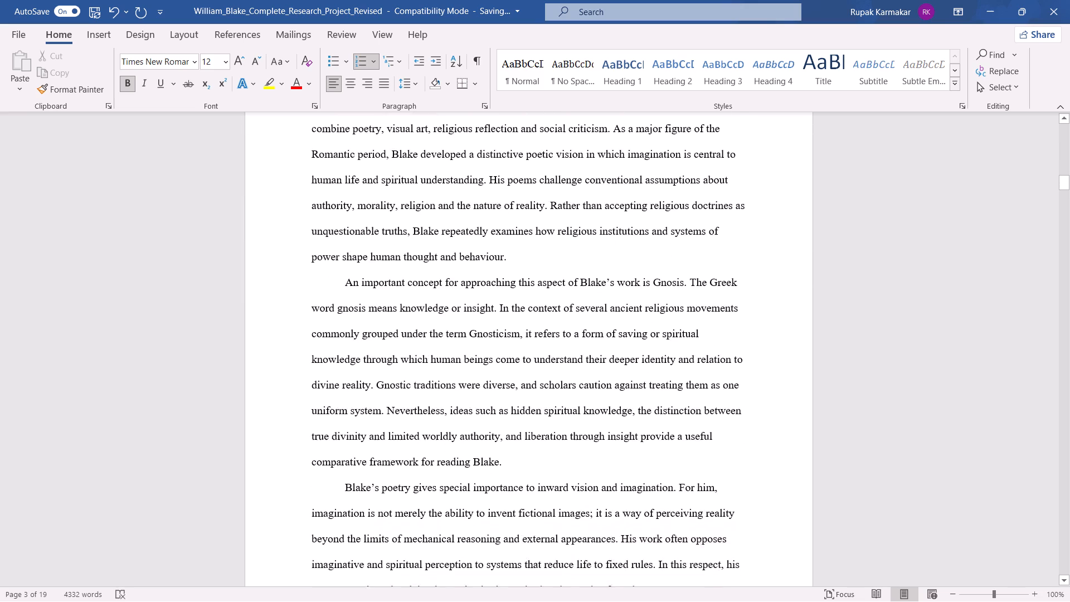
pyautogui.scroll(-7, 450, 420)
pyautogui.scroll(1, 450, 420)
pyautogui.scroll(-14, 450, 420)
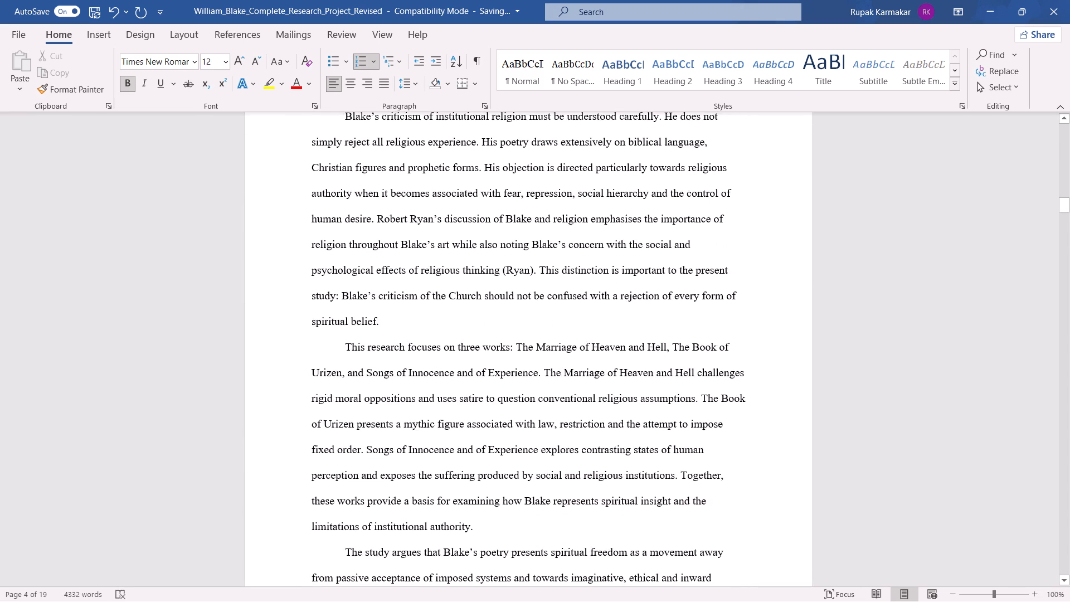
pyautogui.scroll(-13, 450, 420)
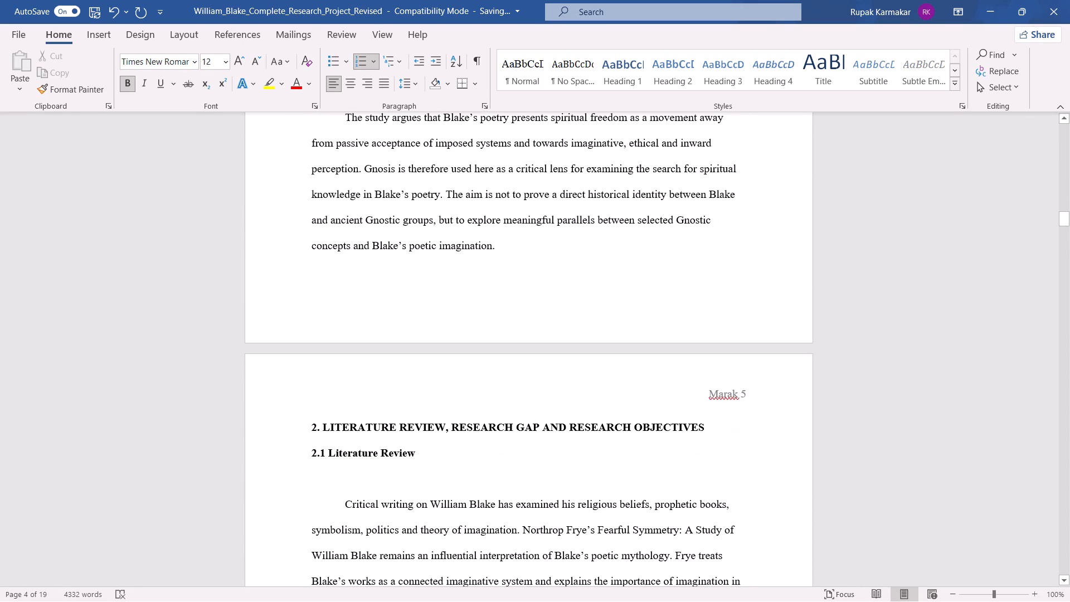
pyautogui.click(352, 479)
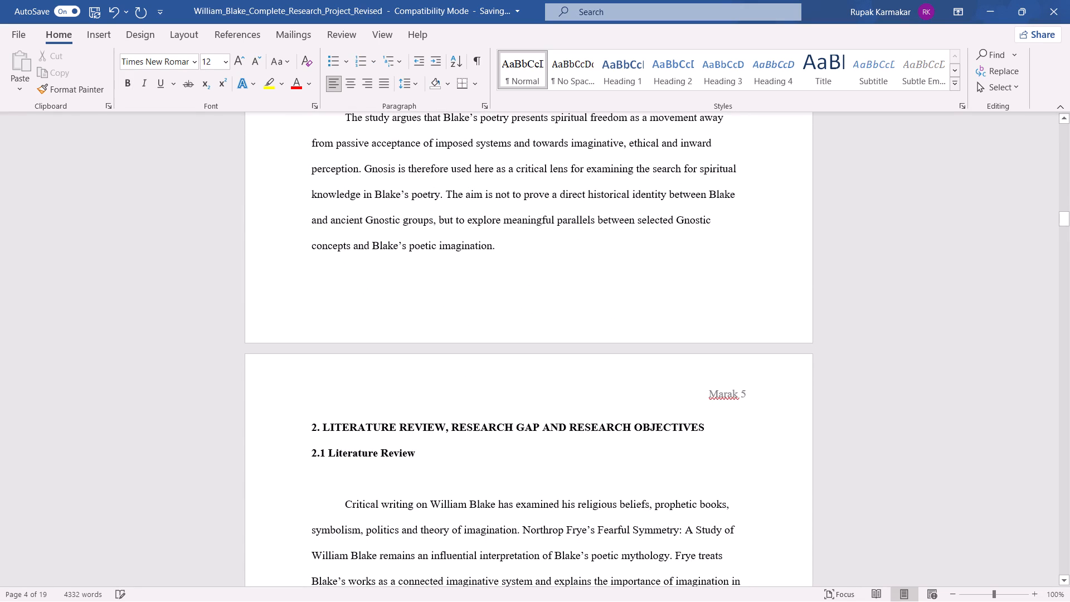
pyautogui.press('BackSpace')
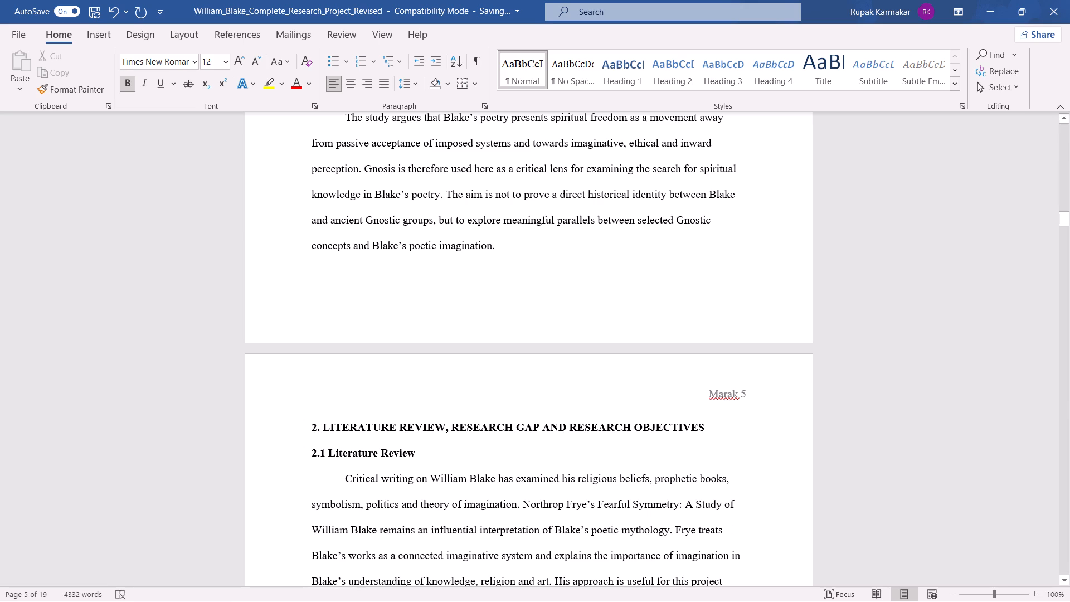
# For the "2.2 Research Gap" heading on page 7, remove the blank line below it and insert one above it.
pyautogui.scroll(-10, 389, 439)
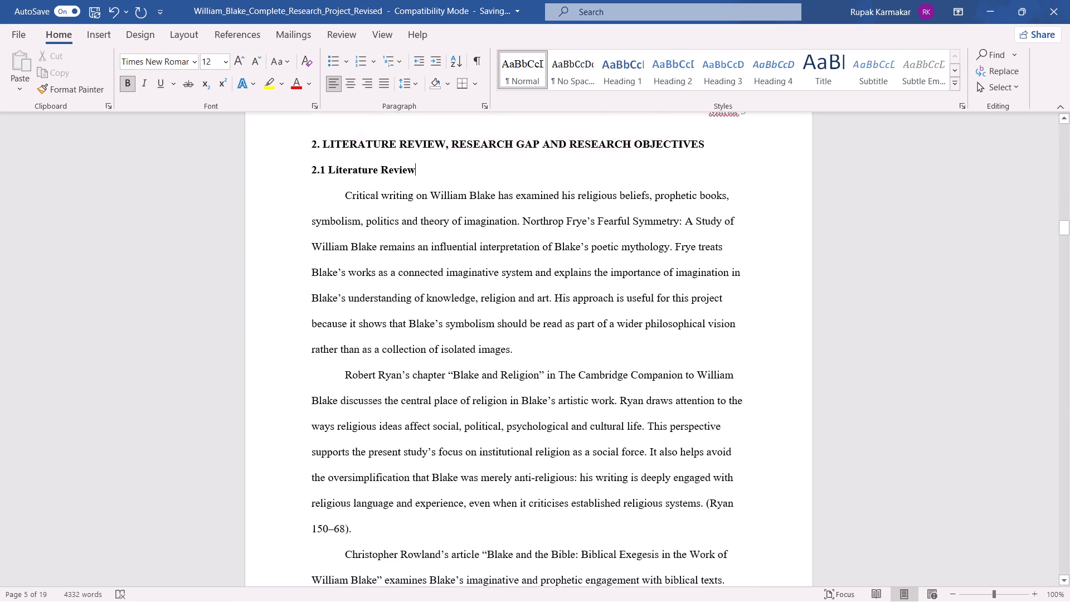
pyautogui.scroll(-15, 389, 439)
pyautogui.scroll(-6, 389, 439)
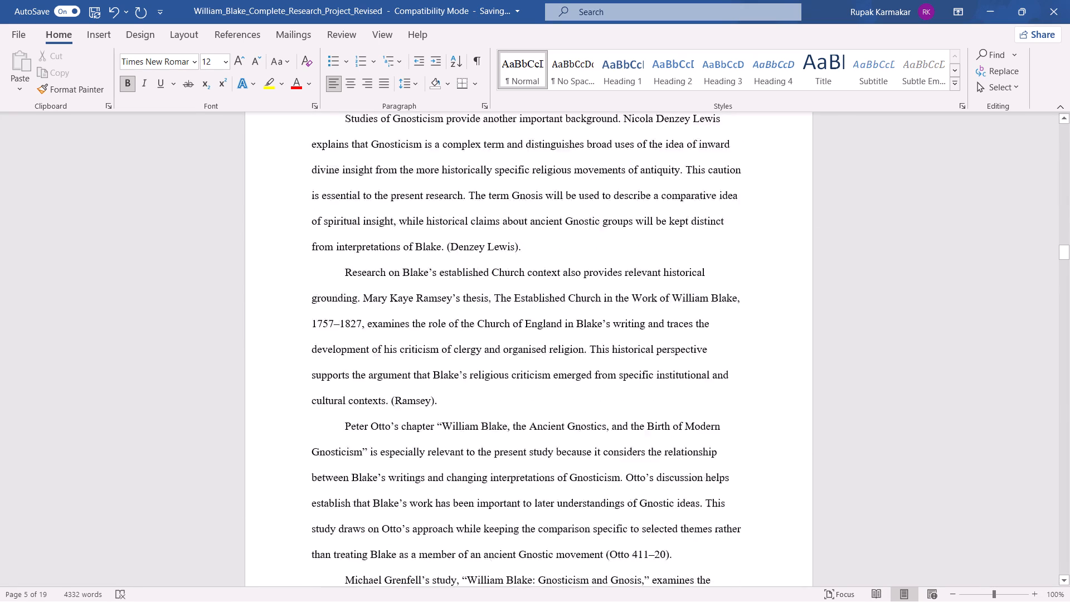
pyautogui.scroll(-5, 389, 439)
pyautogui.scroll(1, 389, 439)
pyautogui.scroll(-5, 389, 439)
pyautogui.scroll(1, 389, 439)
pyautogui.scroll(-2, 389, 439)
pyautogui.scroll(1, 389, 439)
pyautogui.scroll(-11, 389, 439)
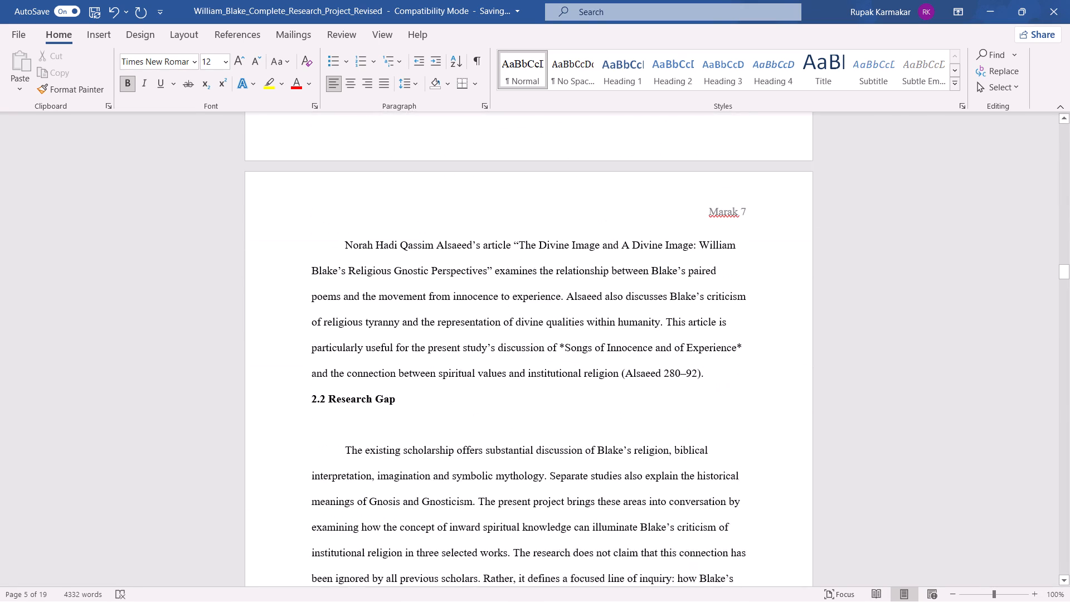
pyautogui.click(309, 376)
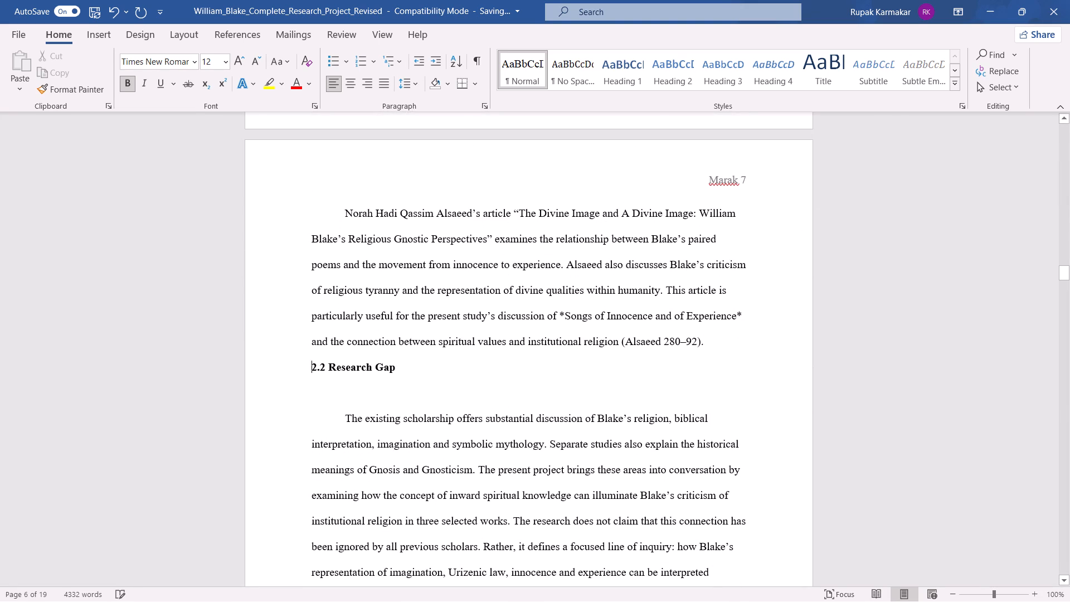
pyautogui.click(328, 402)
pyautogui.press('BackSpace')
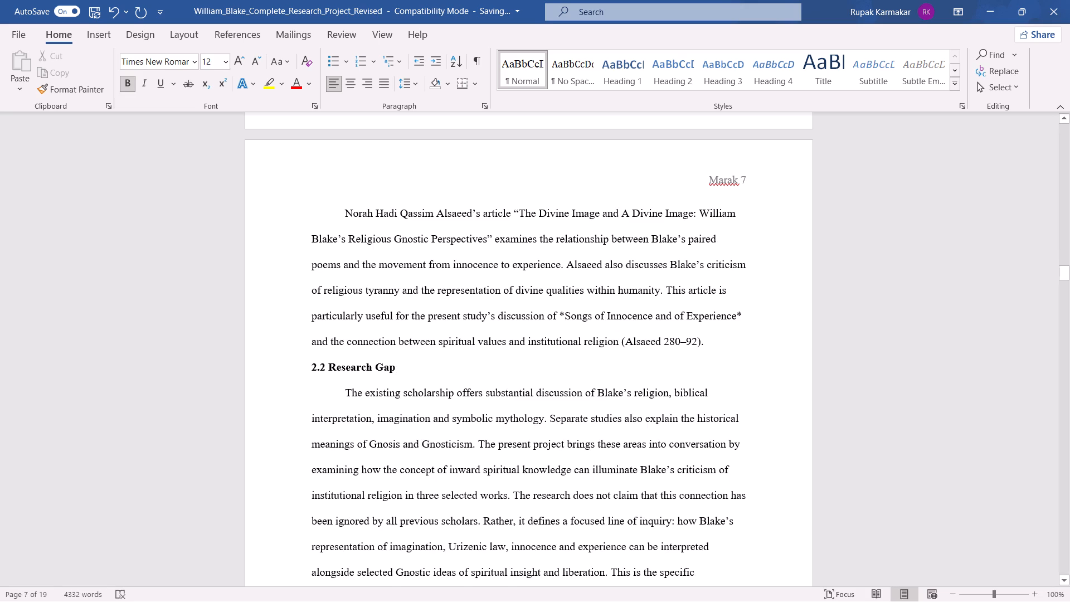
pyautogui.click(721, 339)
pyautogui.press('Return')
# For the "2.3 Research Objectives" heading, remove the blank line below it and insert one above it.
pyautogui.scroll(-9, 592, 346)
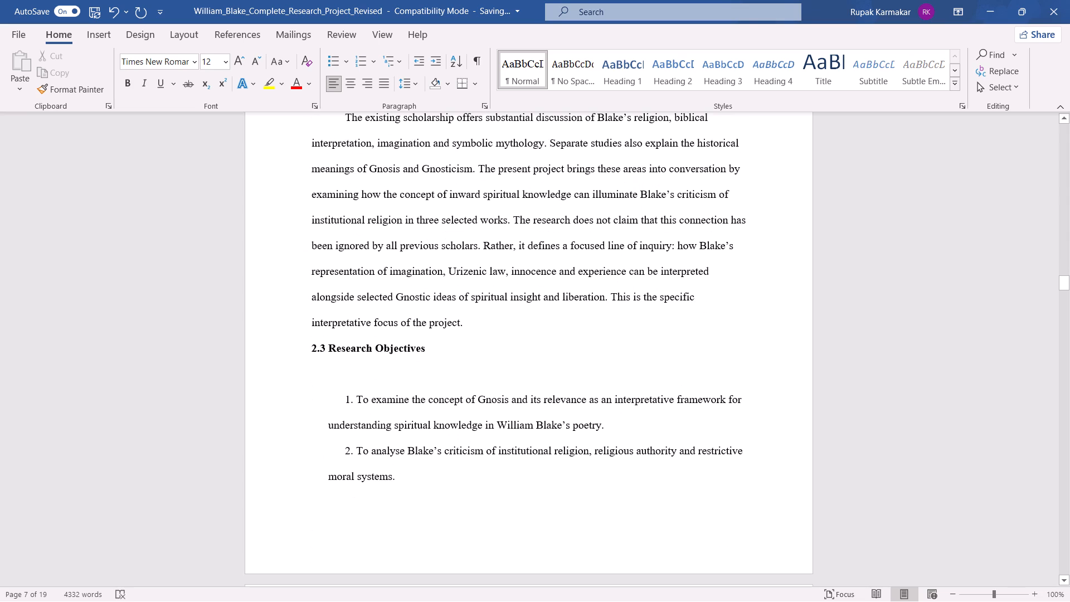
pyautogui.click(366, 378)
pyautogui.press('BackSpace')
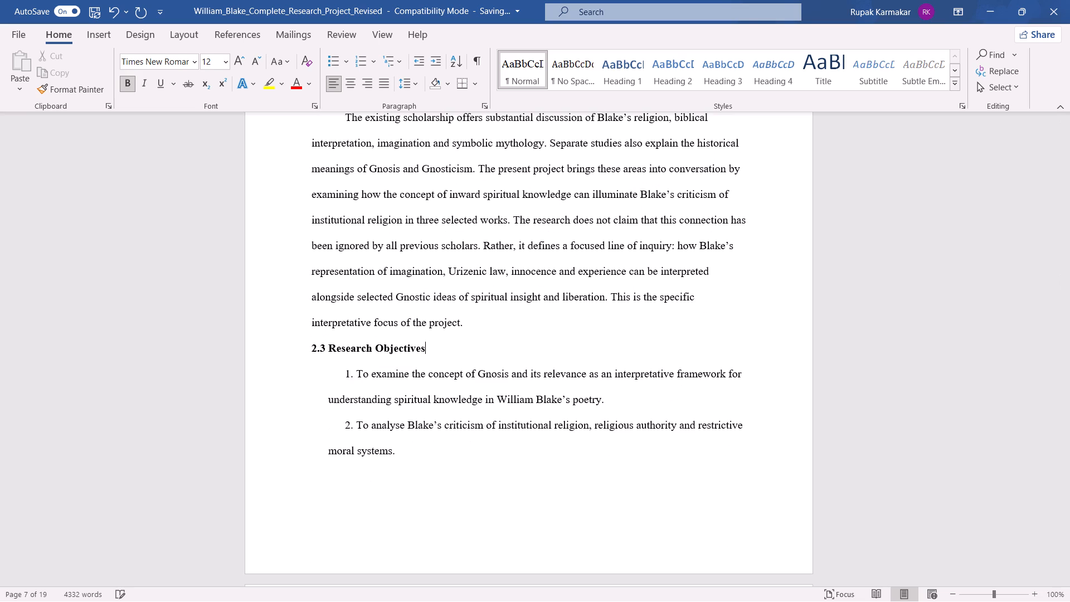
pyautogui.click(470, 323)
pyautogui.press('Return')
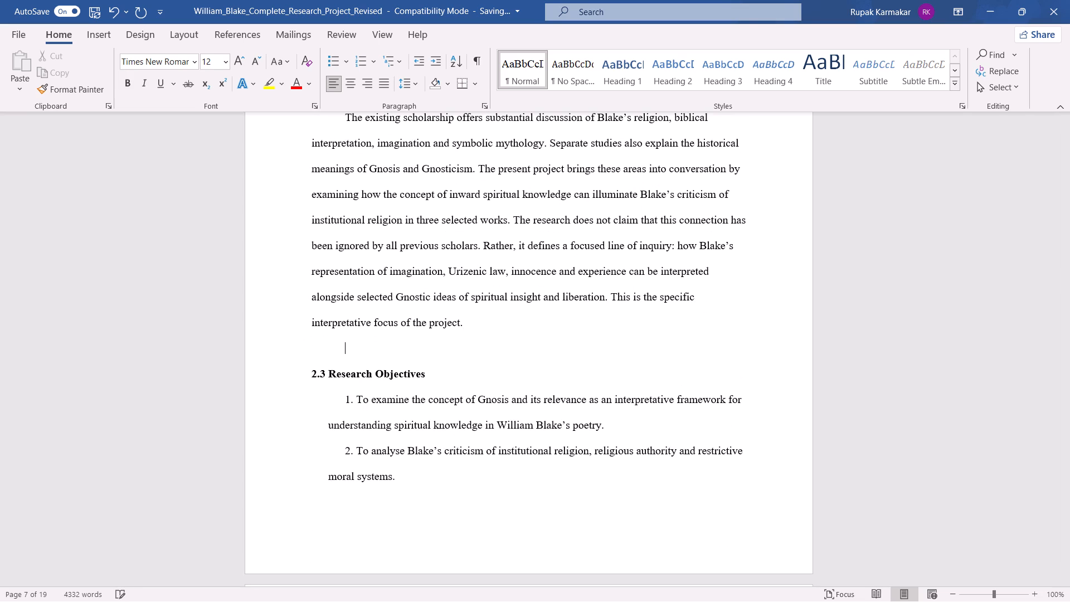
# For the "3. RESEARCH METHODOLOGY" heading on page 8, remove the blank line below it and insert one above it.
pyautogui.scroll(-8, 457, 356)
pyautogui.scroll(1, 456, 357)
pyautogui.scroll(-6, 456, 357)
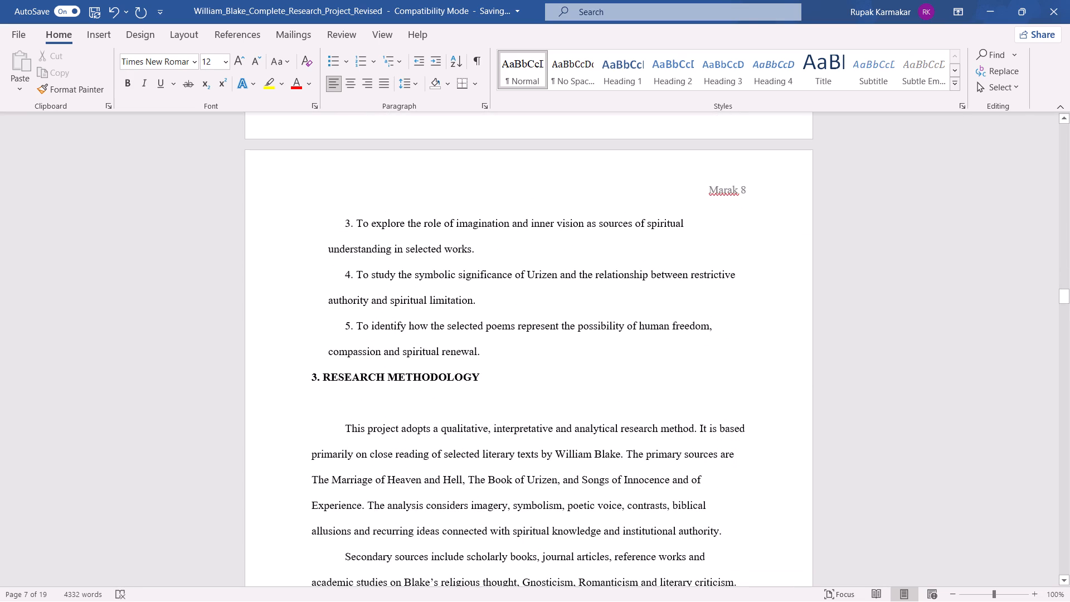
pyautogui.click(398, 407)
pyautogui.press('BackSpace')
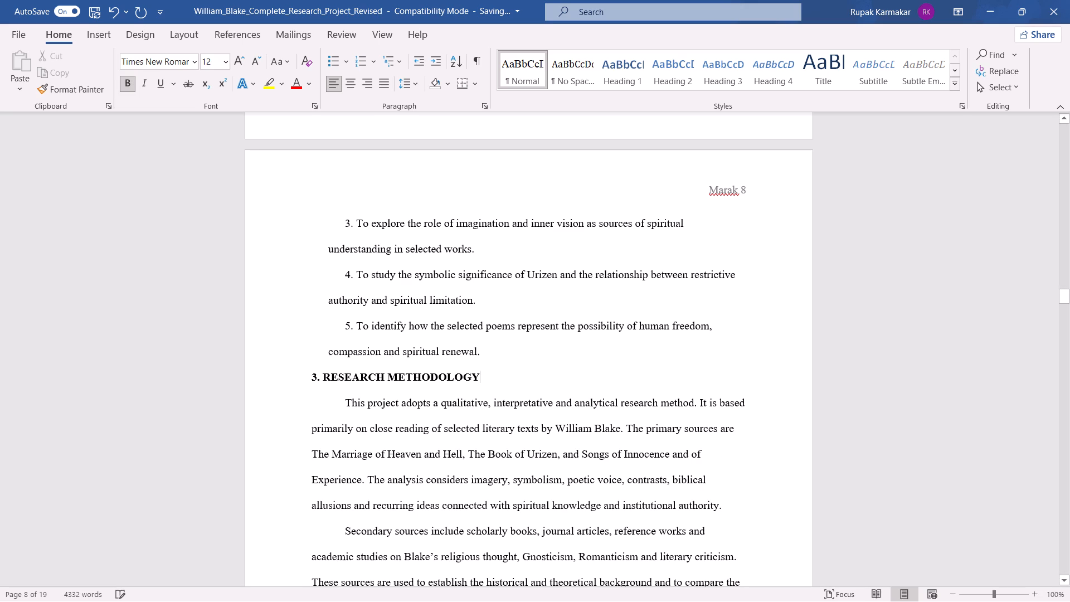
pyautogui.click(503, 351)
pyautogui.press('Return')
# Remove the blank line below "4.1 Gnosis and Gnosticism" and insert a blank line above "4. THEORY AND CRITICS" on page 9.
pyautogui.scroll(-5, 455, 364)
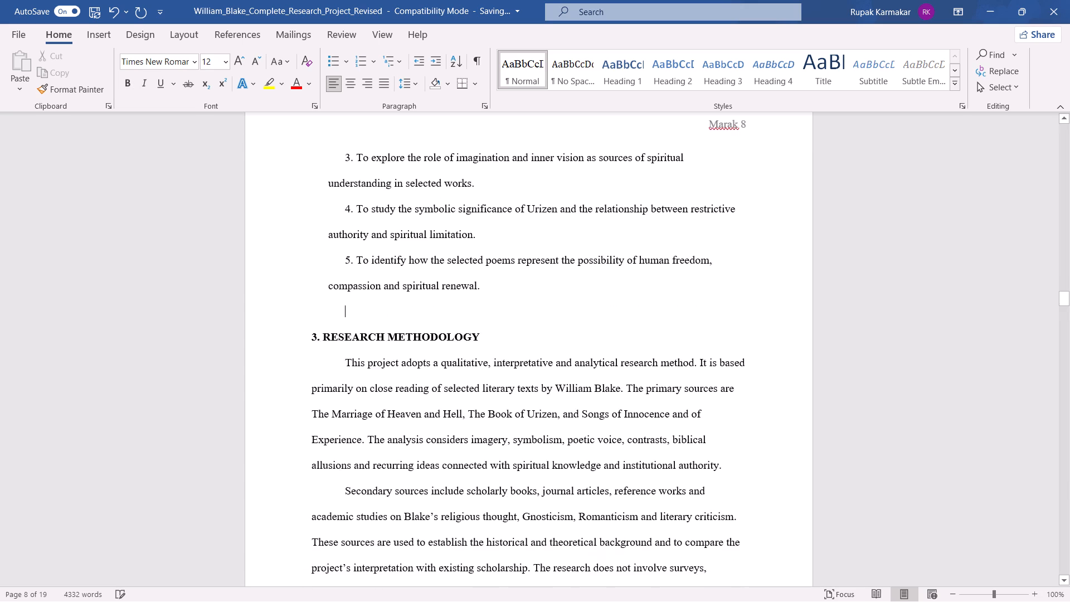
pyautogui.scroll(-10, 451, 380)
pyautogui.scroll(1, 451, 380)
pyautogui.scroll(-5, 451, 380)
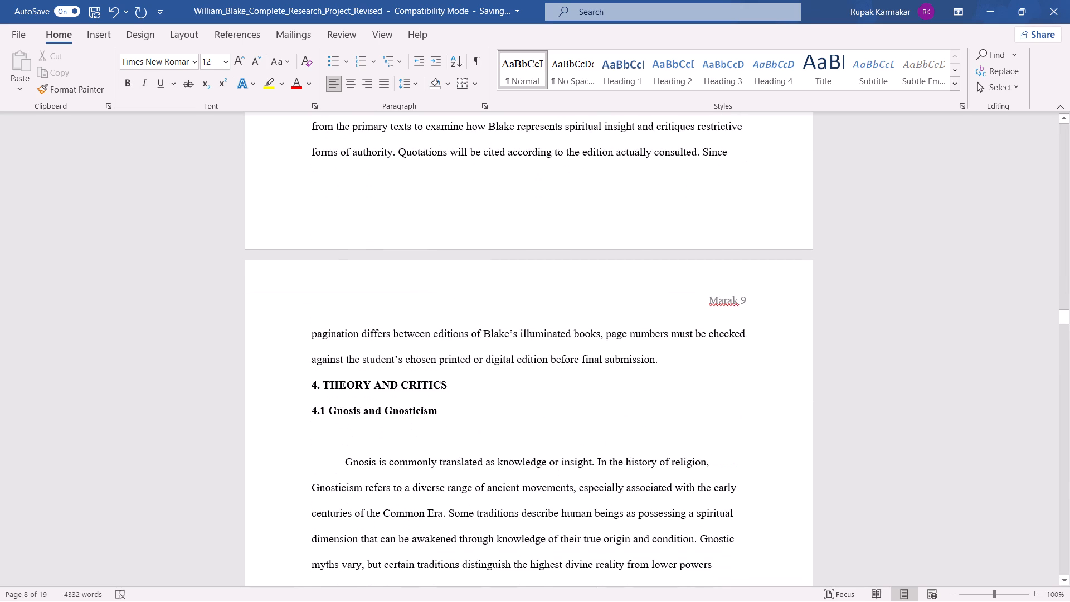
pyautogui.click(430, 434)
pyautogui.press('BackSpace')
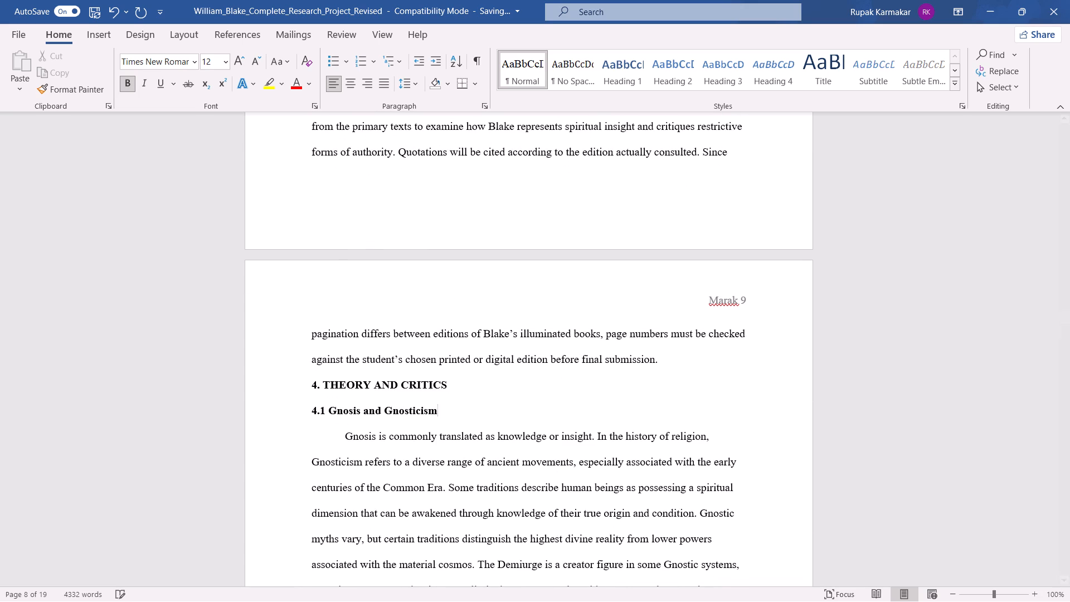
pyautogui.click(669, 358)
pyautogui.press('Return')
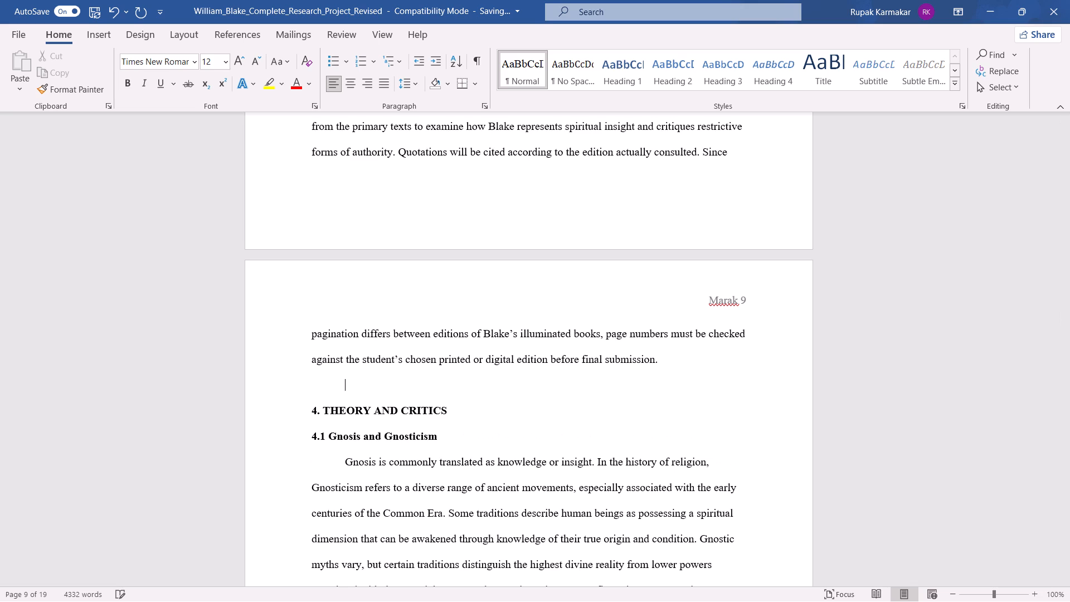
# Delete the blank line between the "4.2 Romanticism and Imagination" heading and its first paragraph.
pyautogui.scroll(-3, 575, 377)
pyautogui.scroll(-10, 510, 382)
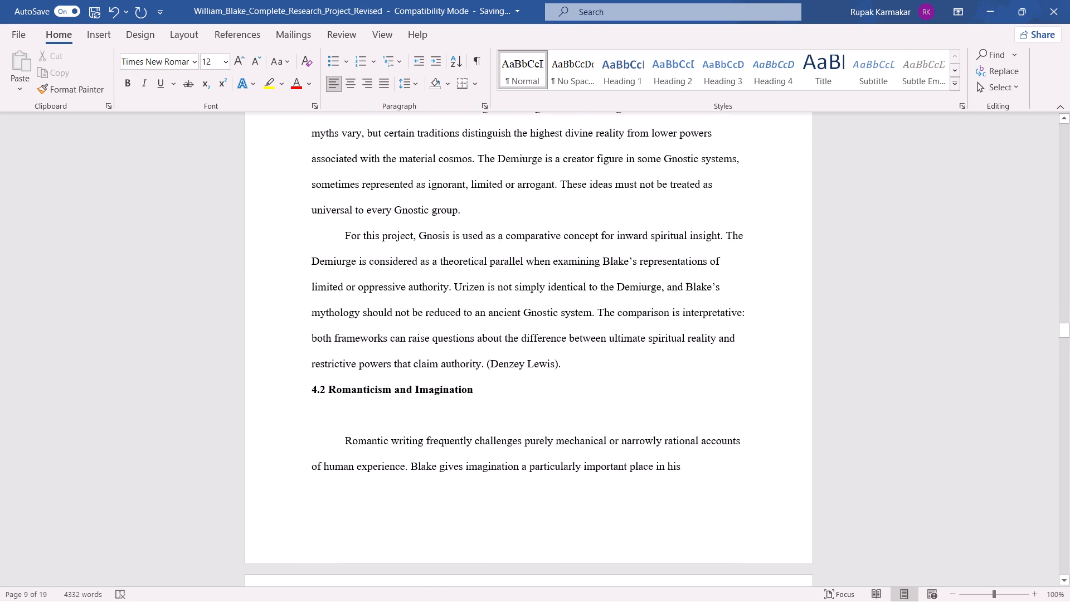
pyautogui.click(366, 419)
pyautogui.press('BackSpace')
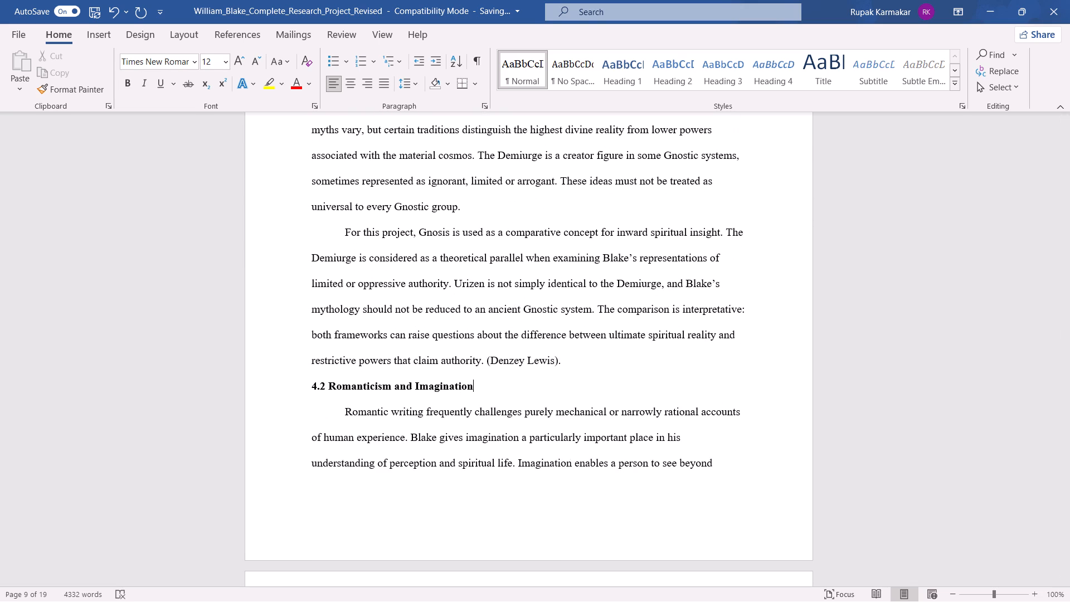
# Insert a blank line above the "4.2 Romanticism and Imagination" heading on page 9.
pyautogui.click(595, 357)
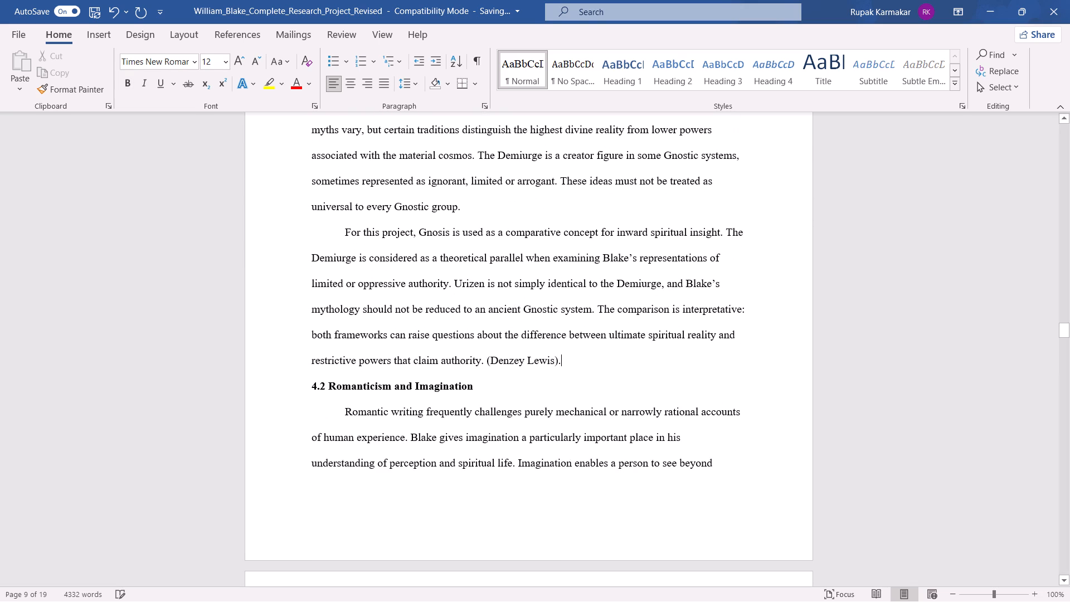
pyautogui.press('Return')
# For "4.3 Blake's Religious Criticism and Critical Perspectives" on page 10, insert a blank line above the heading and remove the one below it.
pyautogui.scroll(-1, 622, 353)
pyautogui.scroll(2, 622, 353)
pyautogui.scroll(-2, 625, 353)
pyautogui.scroll(-10, 492, 383)
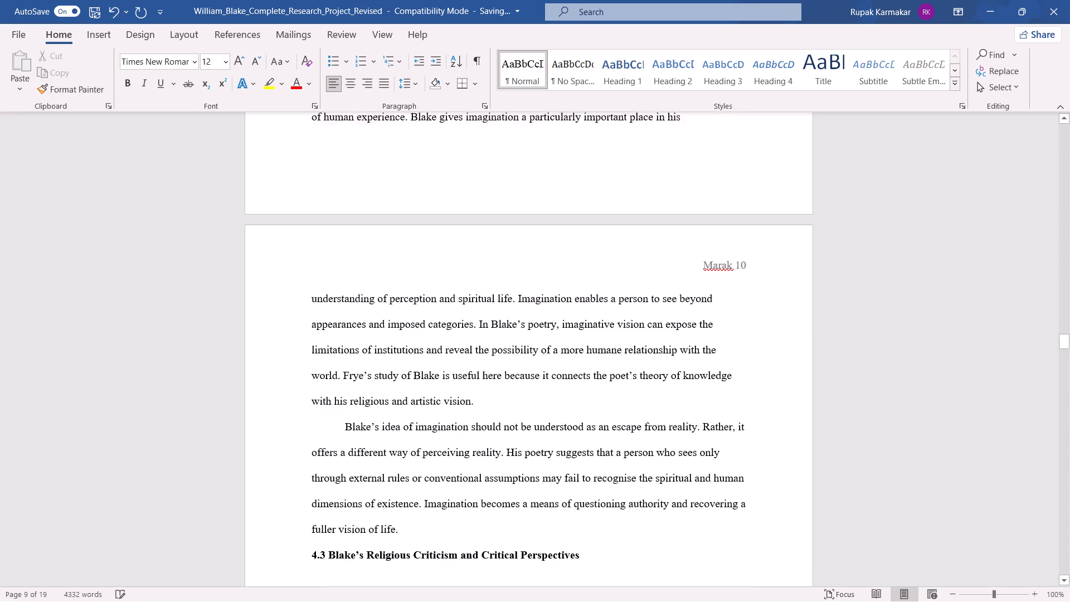
pyautogui.scroll(-2, 487, 387)
pyautogui.scroll(1, 487, 387)
pyautogui.scroll(-1, 487, 387)
pyautogui.scroll(1, 487, 387)
pyautogui.click(411, 482)
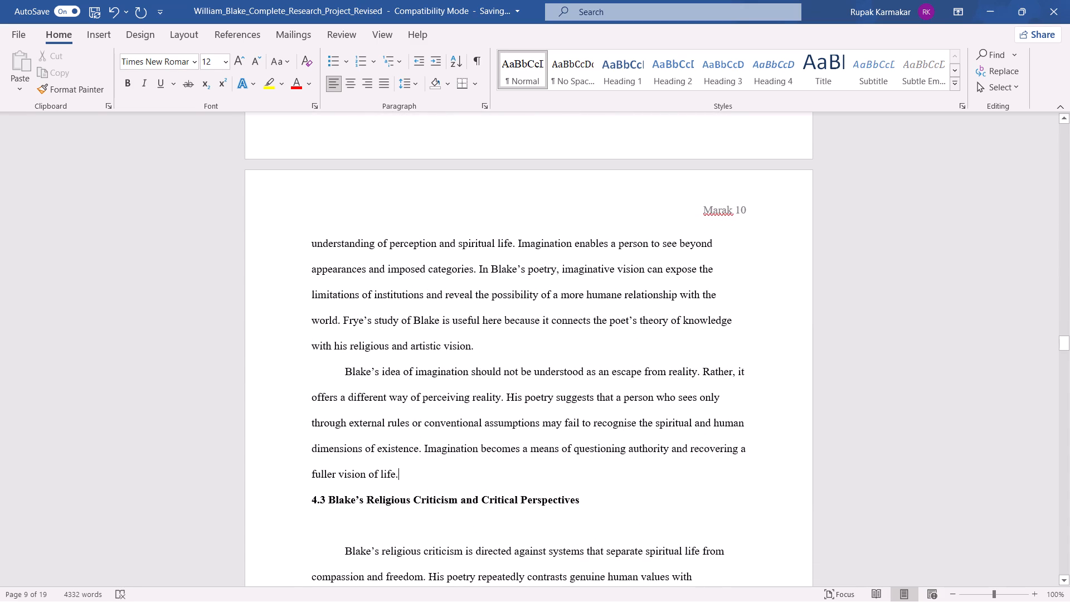
pyautogui.press('Return')
pyautogui.scroll(-3, 429, 477)
pyautogui.click(328, 453)
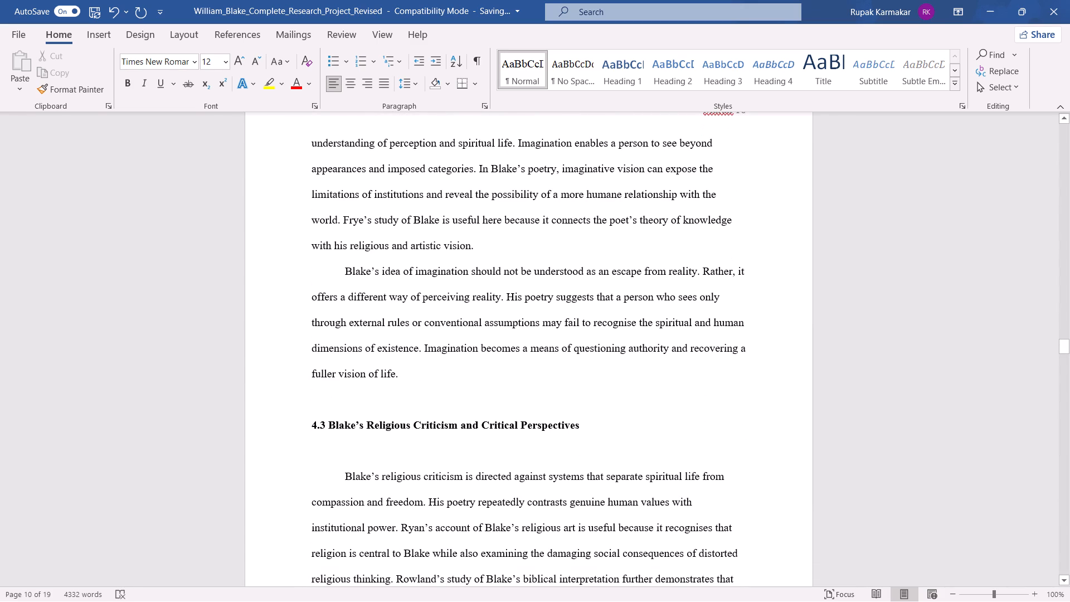
pyautogui.press('BackSpace')
# Insert a blank line above "5. CRITICAL ANALYSIS OF THE TEXT" on page 11 and remove the blank line below the 5.1 heading.
pyautogui.scroll(-8, 369, 434)
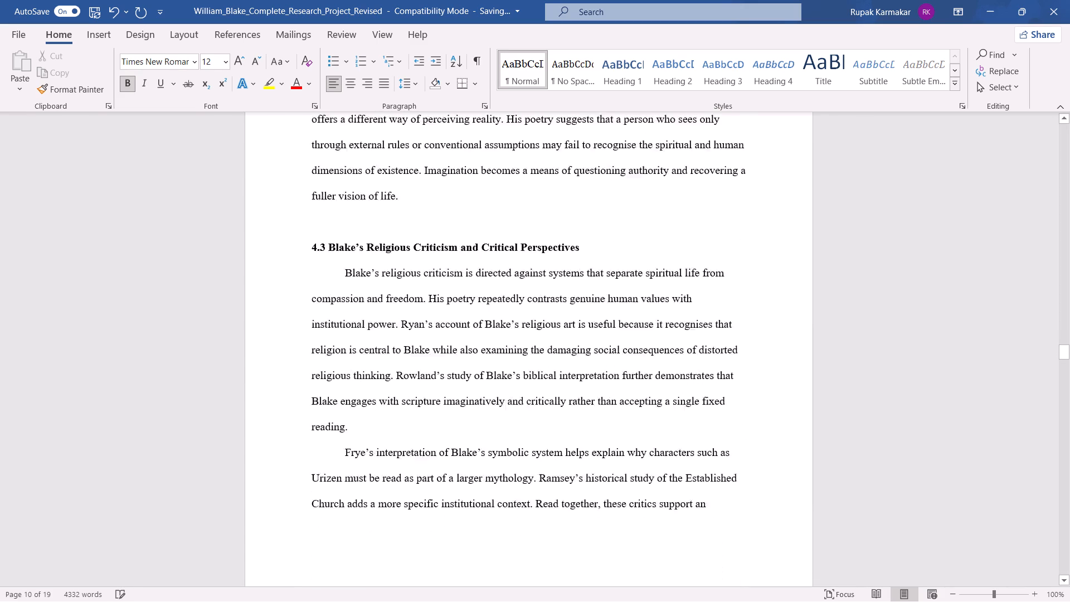
pyautogui.scroll(-13, 432, 411)
pyautogui.scroll(2, 394, 333)
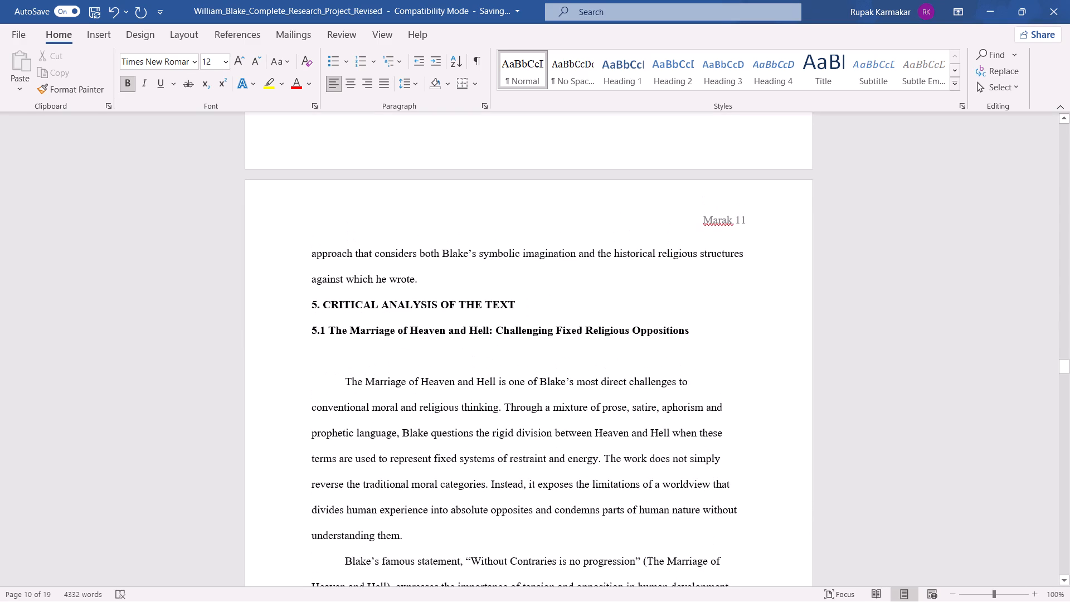
pyautogui.click(441, 284)
pyautogui.press('Return')
pyautogui.scroll(1, 445, 284)
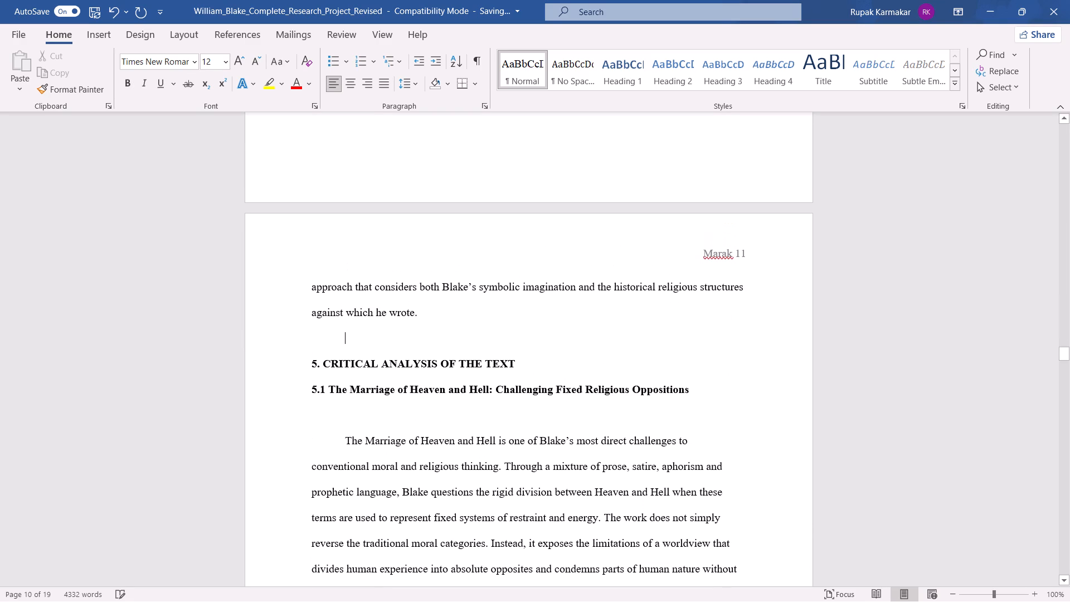
pyautogui.click(340, 415)
pyautogui.press('BackSpace')
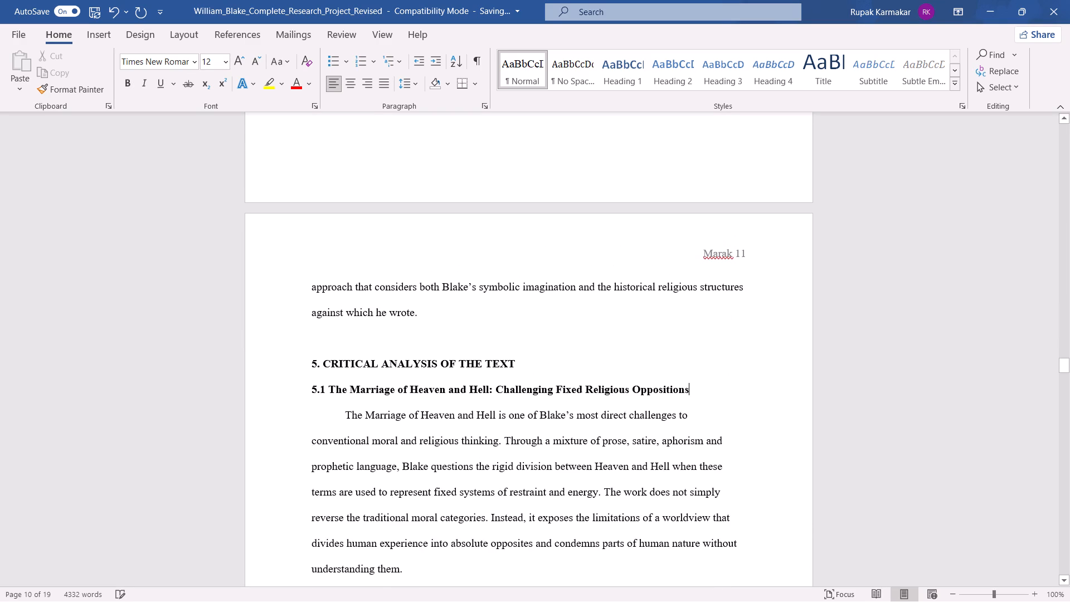
# For the "5.2 The Book of Urizen" heading on page 12, remove the blank line below it and insert one above it.
pyautogui.scroll(-15, 383, 393)
pyautogui.scroll(1, 385, 392)
pyautogui.scroll(-13, 385, 392)
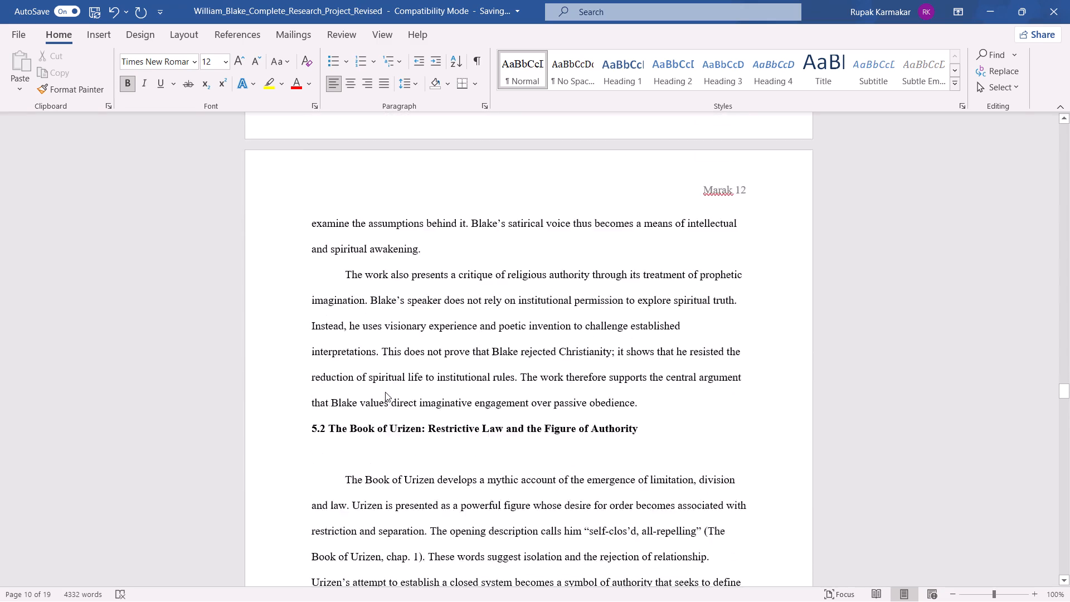
pyautogui.click(339, 360)
pyautogui.press('BackSpace')
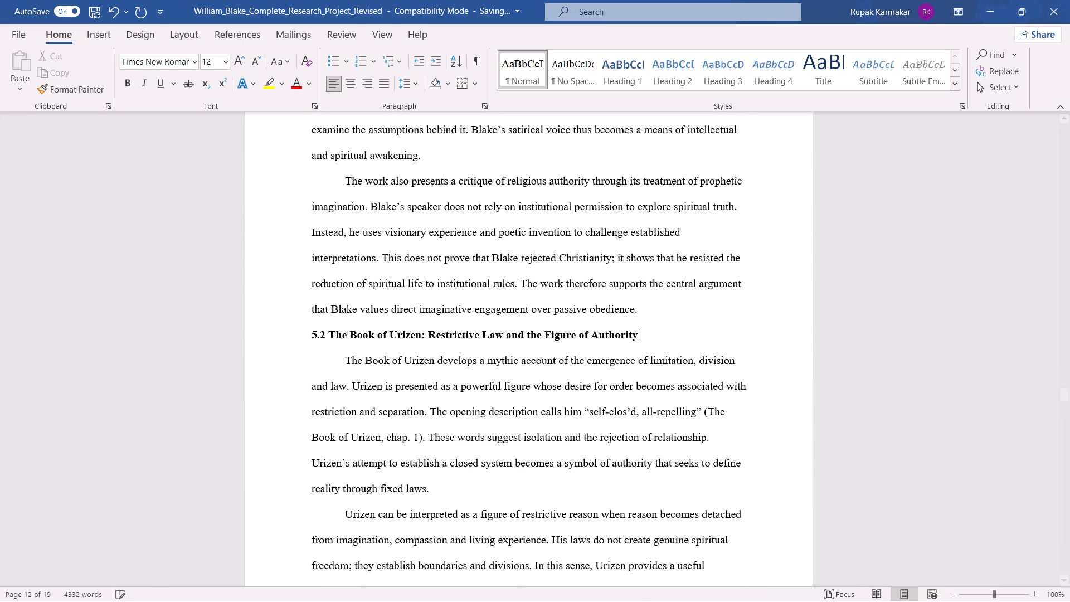
pyautogui.click(653, 308)
pyautogui.press('Return')
# For the "5.3 Songs of Innocence and of Experience" heading on page 13, remove the blank line below it and insert one above it.
pyautogui.scroll(-9, 579, 327)
pyautogui.scroll(1, 575, 339)
pyautogui.scroll(-6, 575, 339)
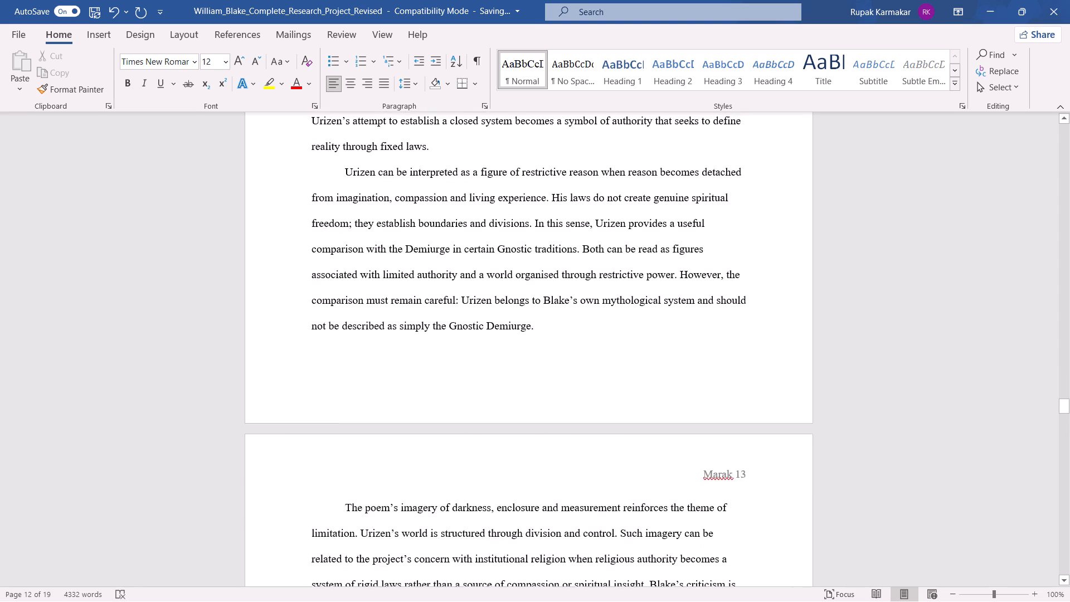
pyautogui.scroll(-10, 575, 339)
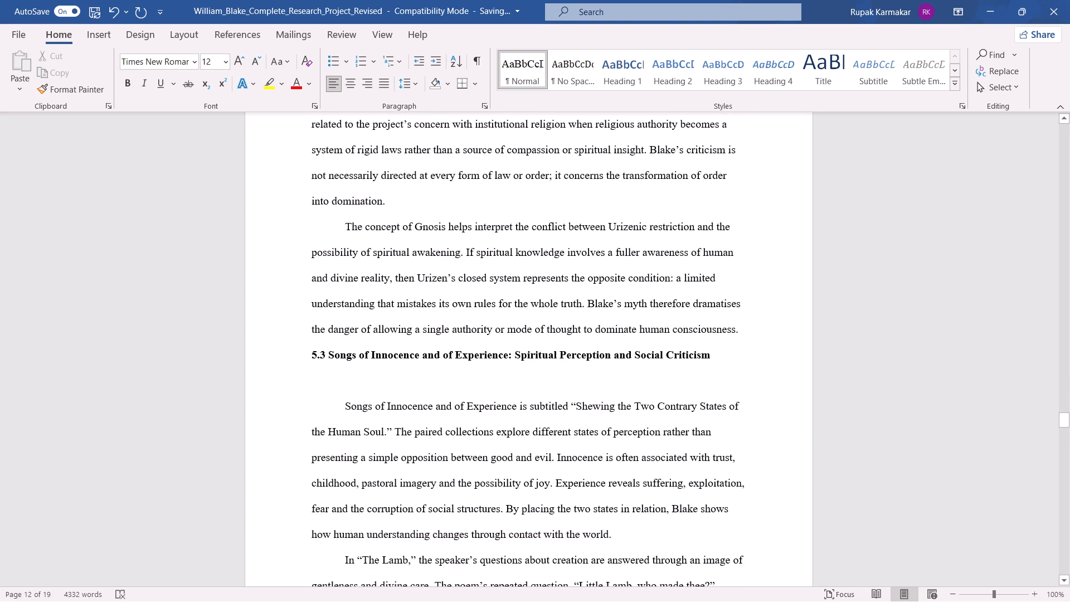
pyautogui.click(557, 383)
pyautogui.press('BackSpace')
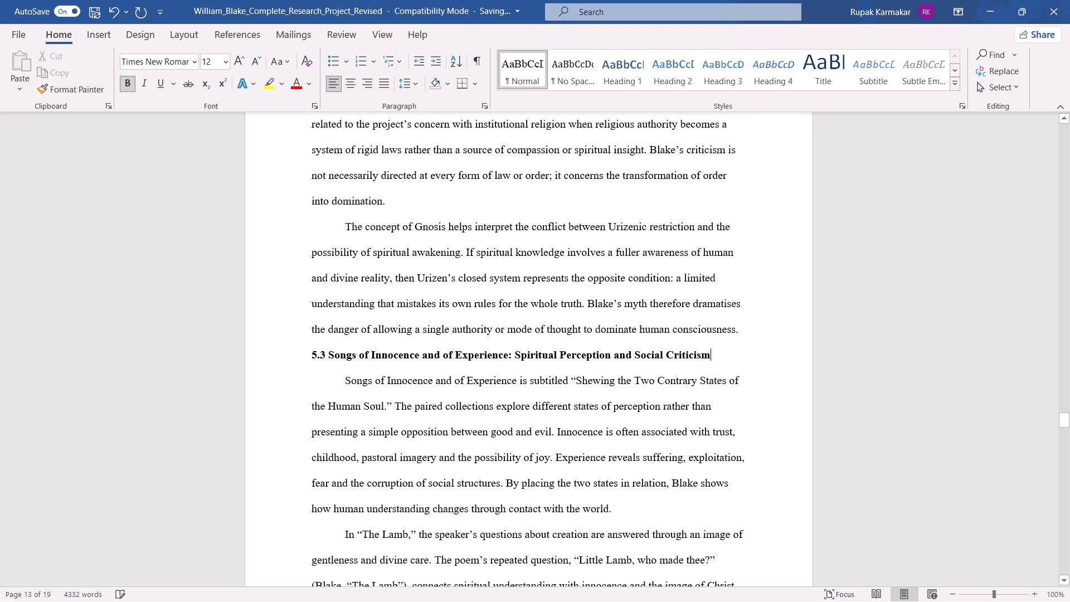
pyautogui.click(756, 335)
pyautogui.press('Return')
# For "5.4 Synthesis: Gnosis, Imagination and Freedom" on page 15, insert a blank line above the heading and remove the one below it.
pyautogui.scroll(-4, 547, 397)
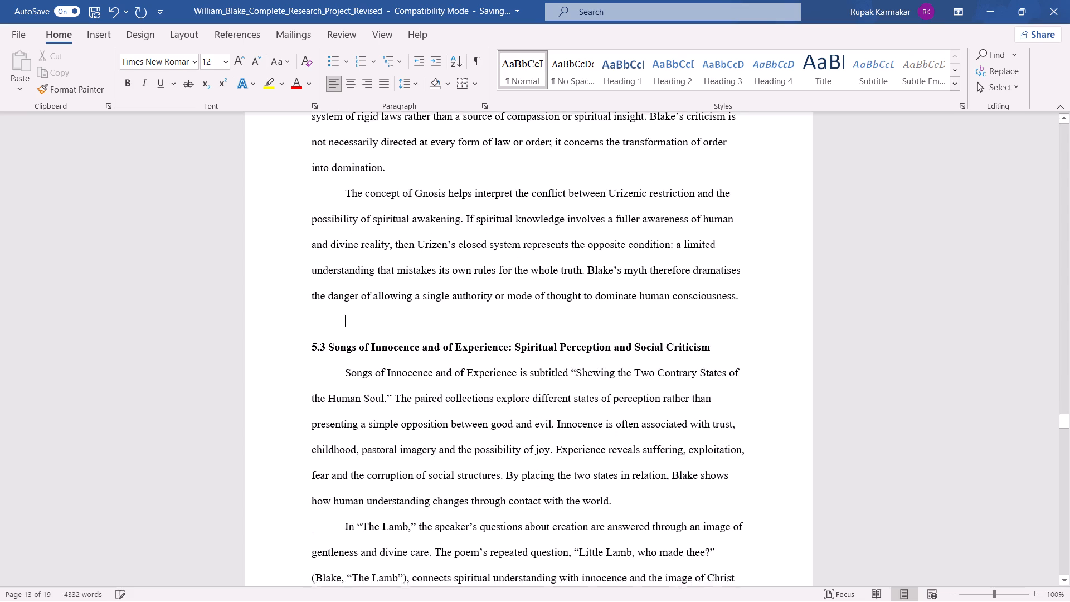
pyautogui.scroll(-16, 547, 397)
pyautogui.scroll(-10, 547, 397)
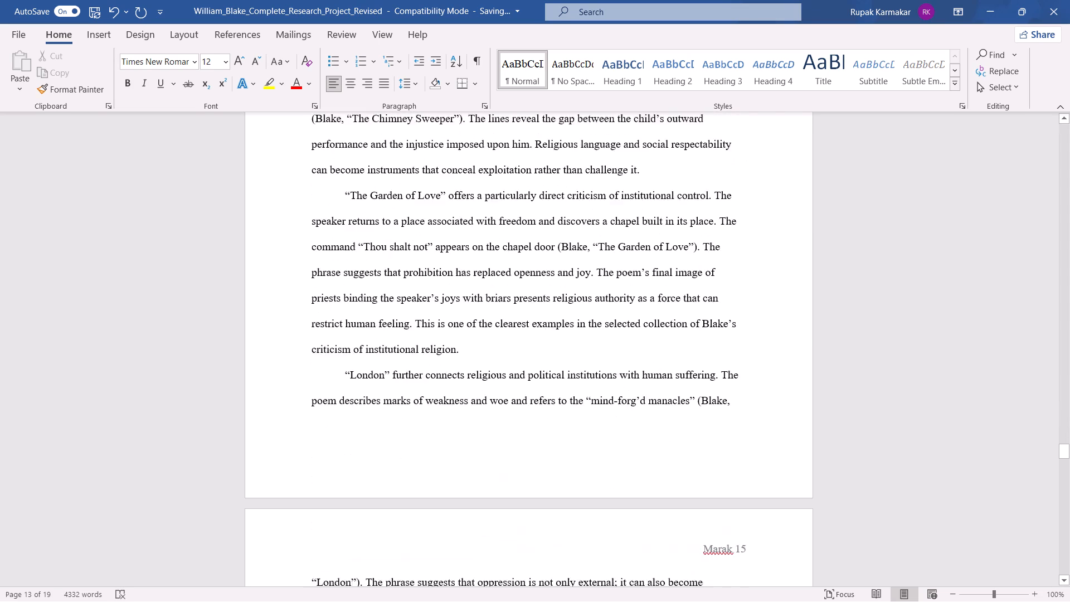
pyautogui.scroll(-10, 547, 397)
pyautogui.scroll(1, 547, 397)
pyautogui.scroll(-1, 547, 397)
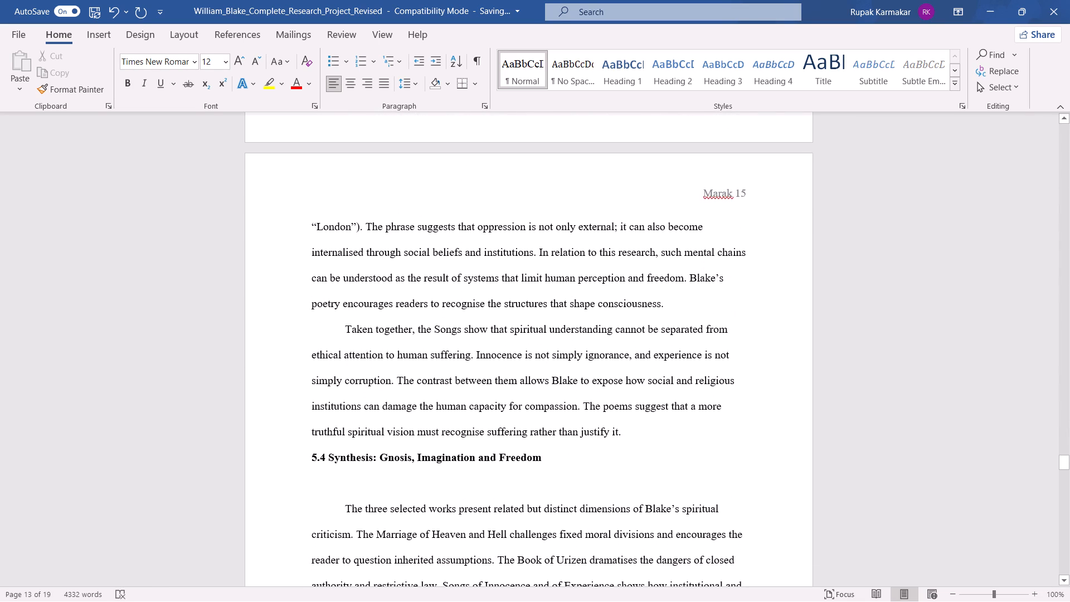
pyautogui.click(636, 428)
pyautogui.press('Return')
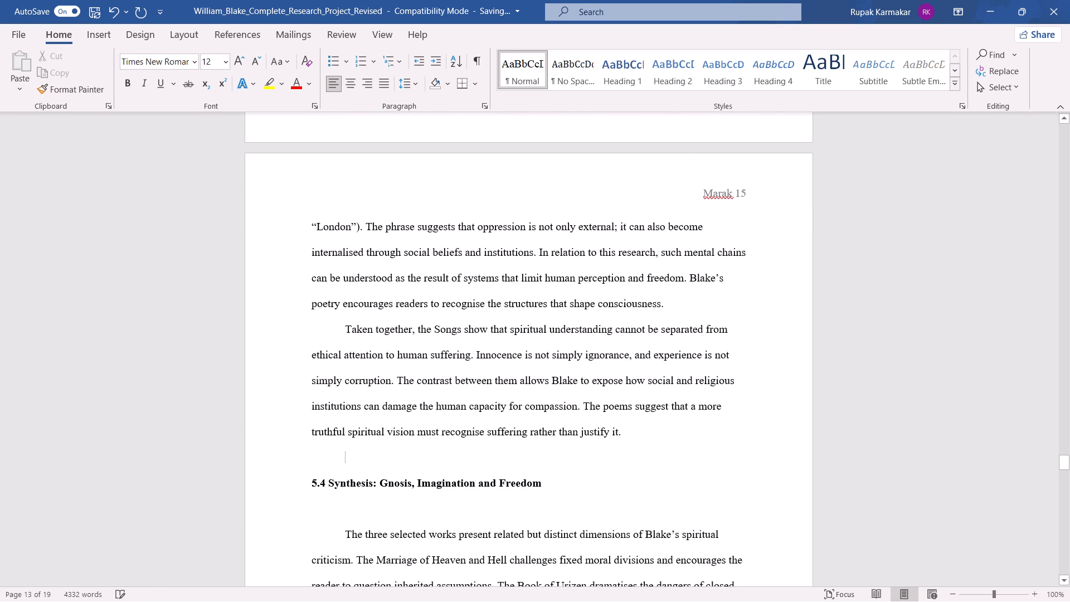
pyautogui.click(378, 502)
pyautogui.press('BackSpace')
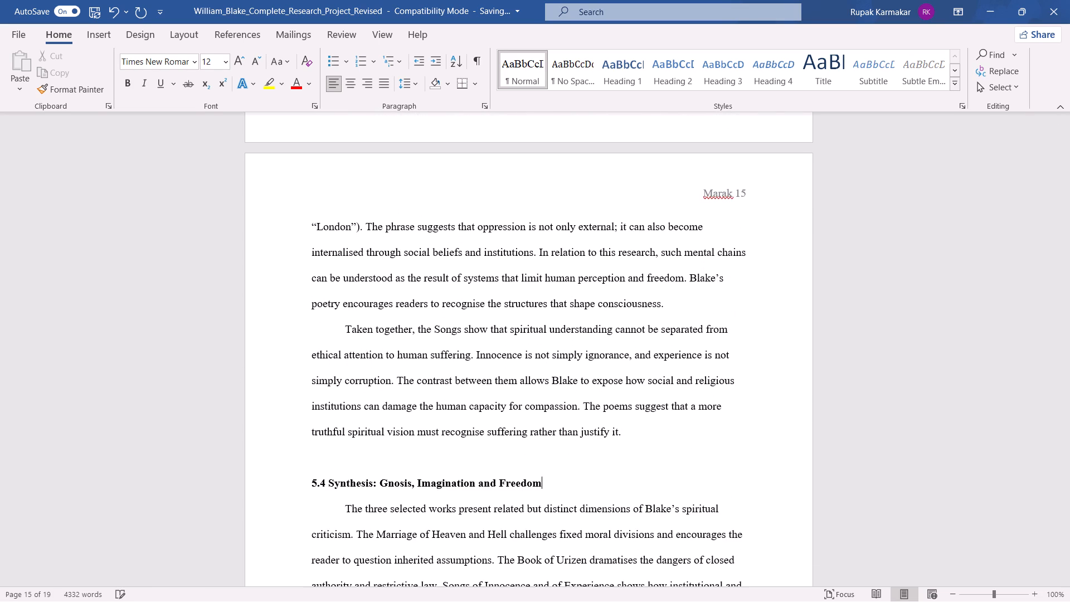
# For "6. CONCLUSION – MAJOR FINDINGS" on page 16, remove the blank line below the heading and insert one above it.
pyautogui.scroll(-10, 364, 517)
pyautogui.scroll(1, 384, 496)
pyautogui.scroll(-12, 384, 496)
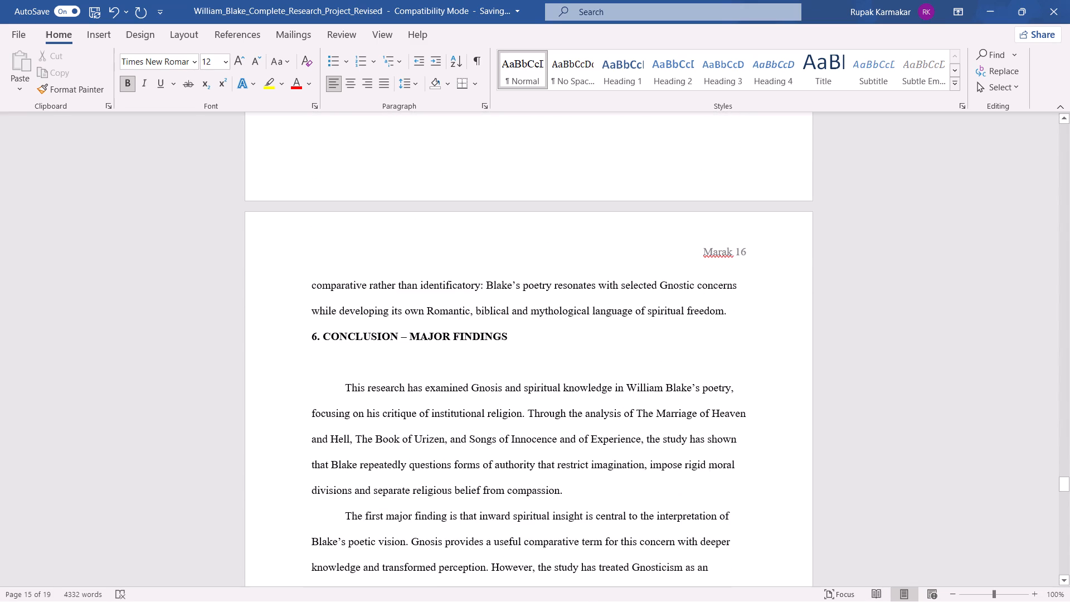
pyautogui.click(412, 338)
pyautogui.click(390, 339)
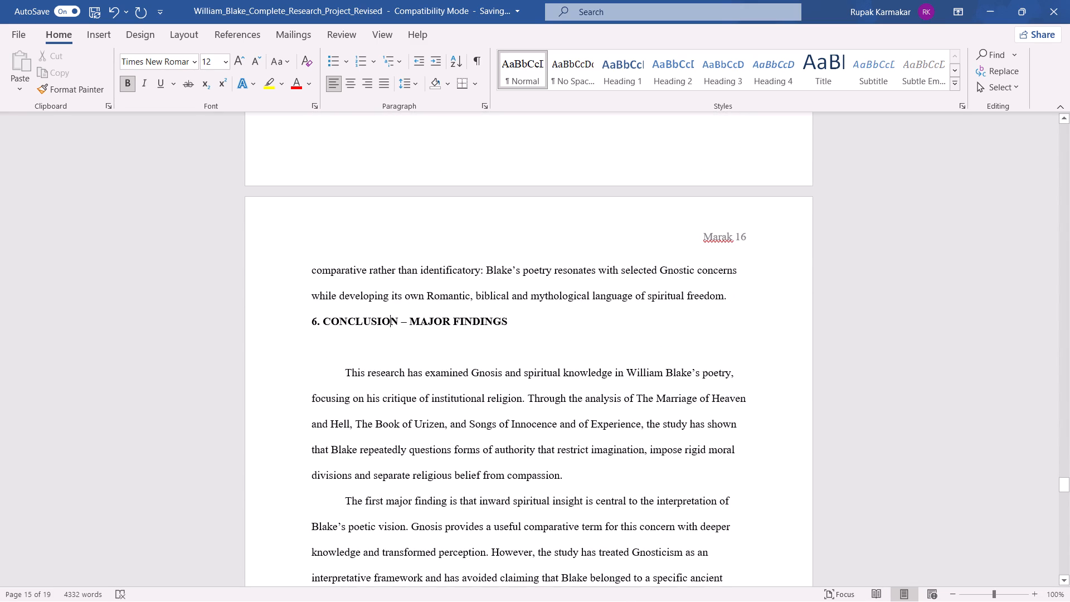
pyautogui.click(363, 347)
pyautogui.press('BackSpace')
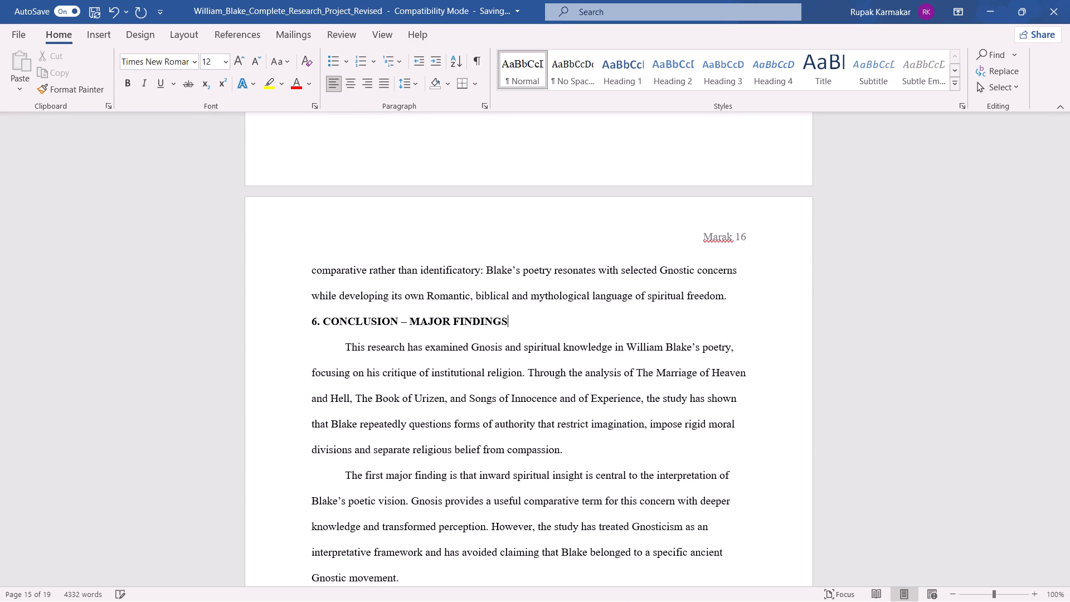
pyautogui.click(744, 295)
pyautogui.press('Return')
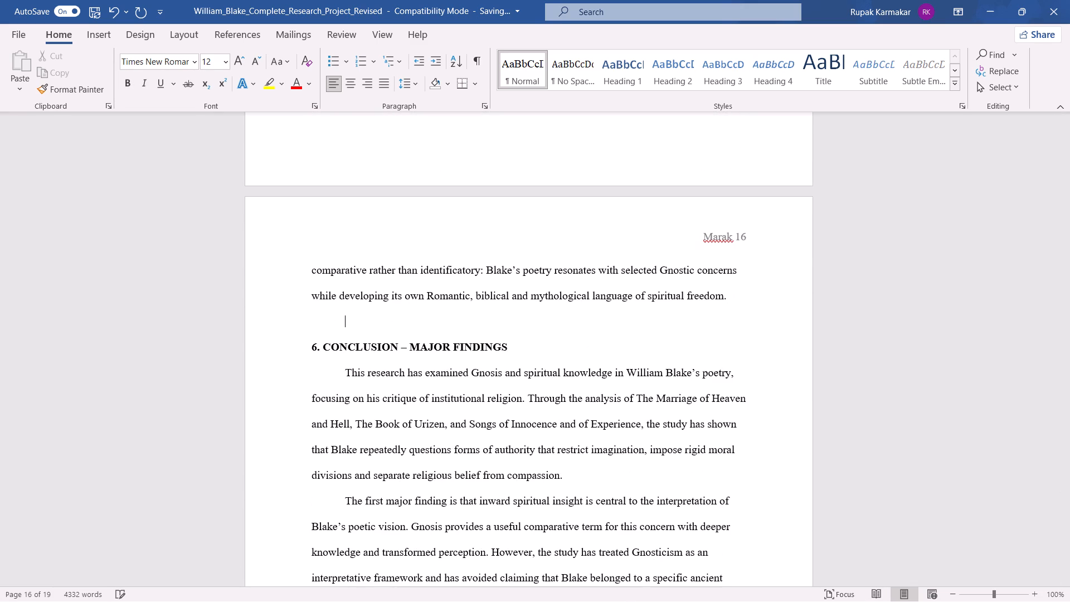
# Check the rest of the conclusion through to the Works Cited page for any remaining headings with inconsistent spacing.
pyautogui.scroll(-7, 713, 306)
pyautogui.scroll(1, 690, 324)
pyautogui.scroll(-1, 690, 324)
pyautogui.scroll(-9, 566, 347)
pyautogui.scroll(1, 531, 360)
pyautogui.scroll(-1, 531, 360)
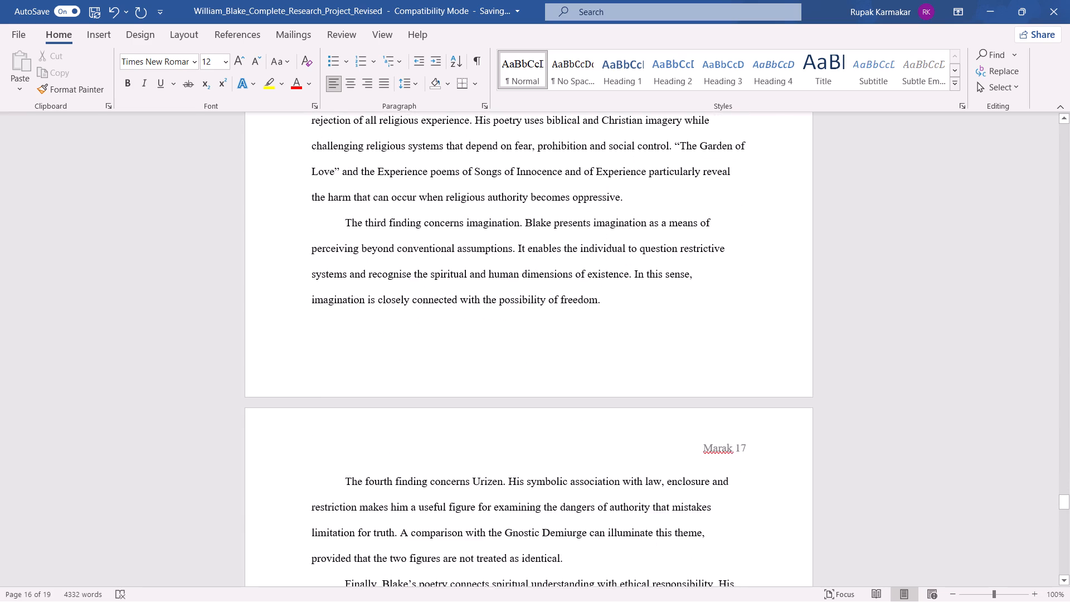
pyautogui.scroll(-17, 531, 360)
pyautogui.scroll(1, 531, 360)
pyautogui.scroll(-1, 531, 360)
pyautogui.scroll(1, 531, 360)
pyautogui.scroll(-9, 531, 360)
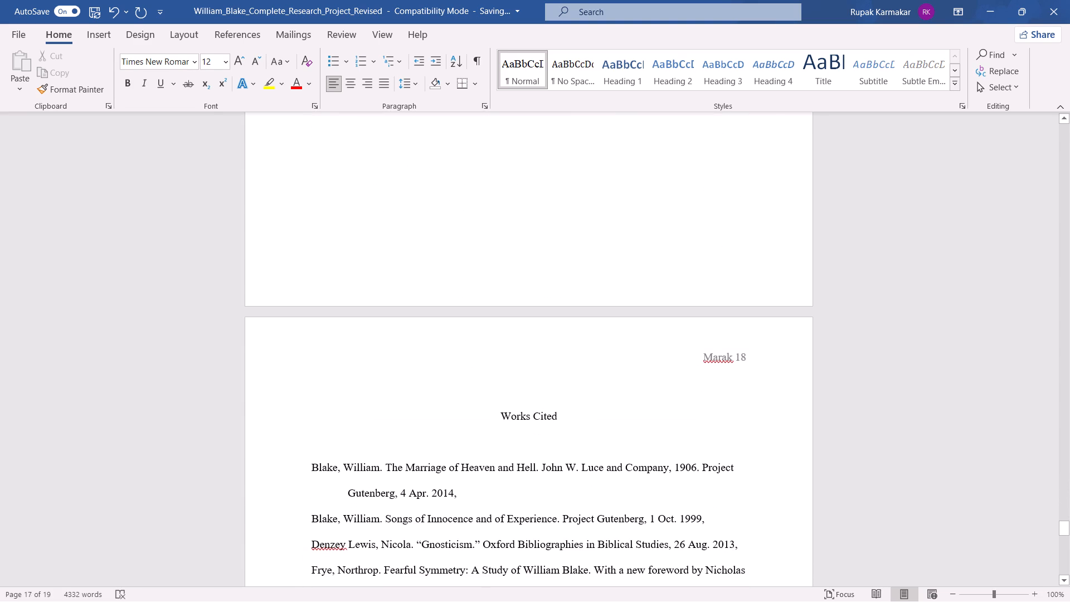
# Review the heading spacing in the earlier sections, from the introduction through the literature review, research gap and methodology.
pyautogui.moveTo(1068, 534); pyautogui.dragTo(1069, 423)
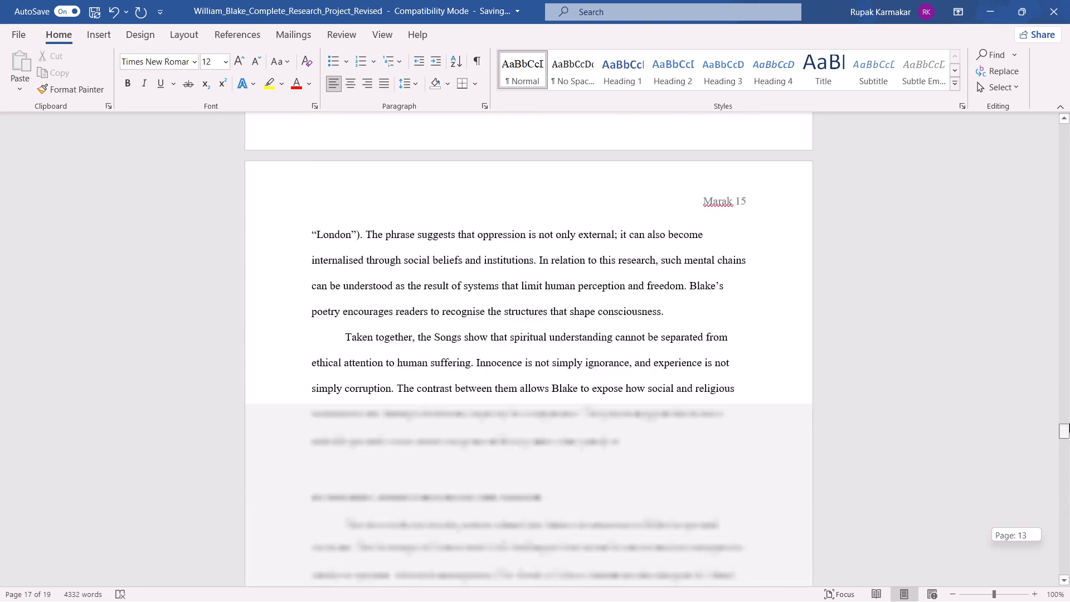
pyautogui.moveTo(1069, 423); pyautogui.dragTo(1069, 307)
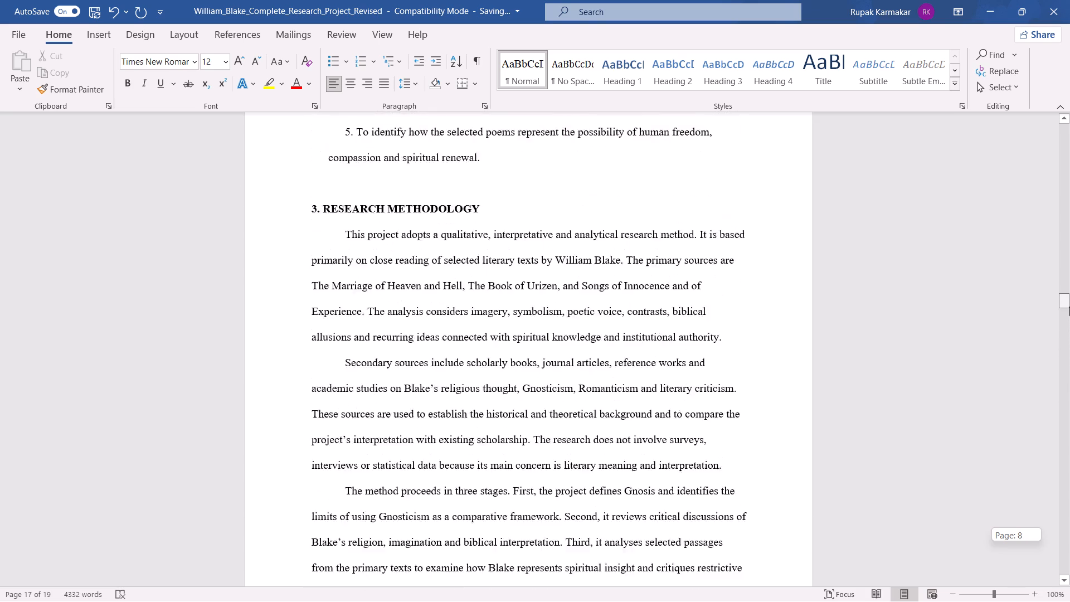
pyautogui.moveTo(1069, 307); pyautogui.dragTo(1069, 280)
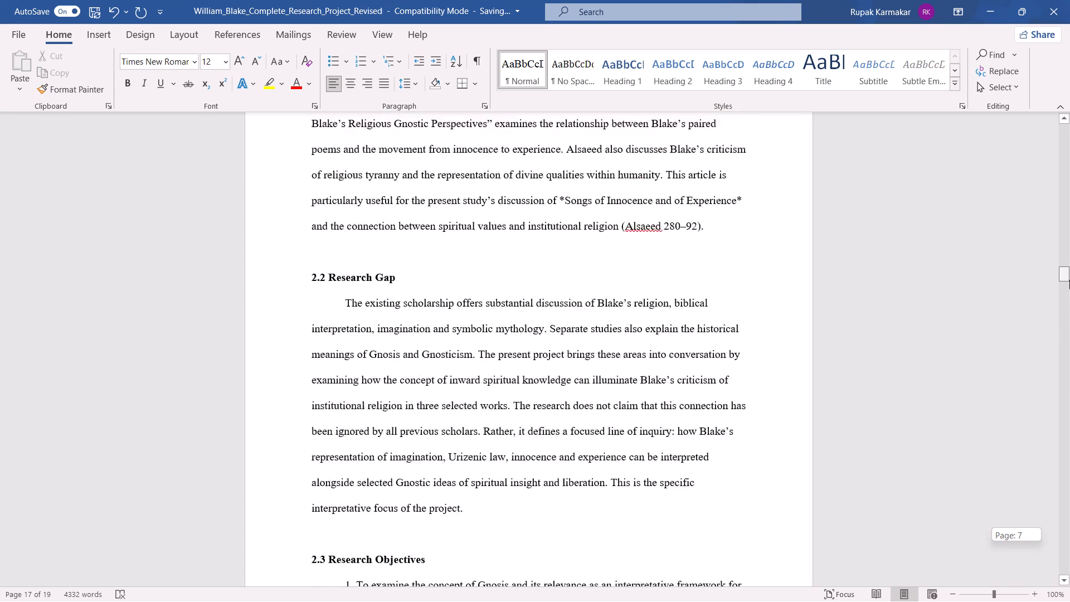
pyautogui.moveTo(1069, 280); pyautogui.dragTo(1069, 246)
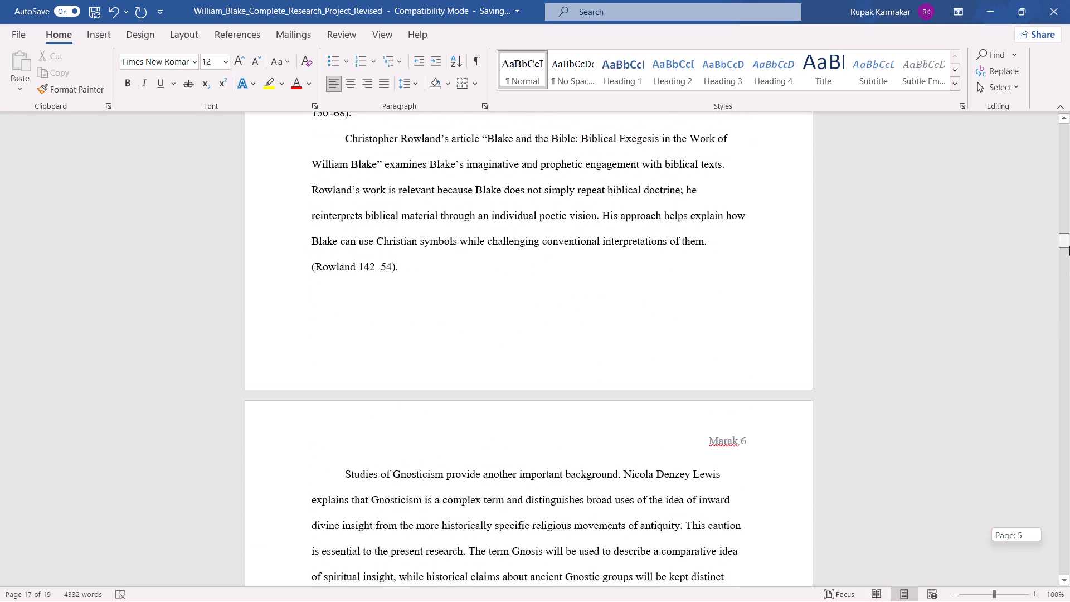
pyautogui.moveTo(1069, 246); pyautogui.dragTo(1068, 229)
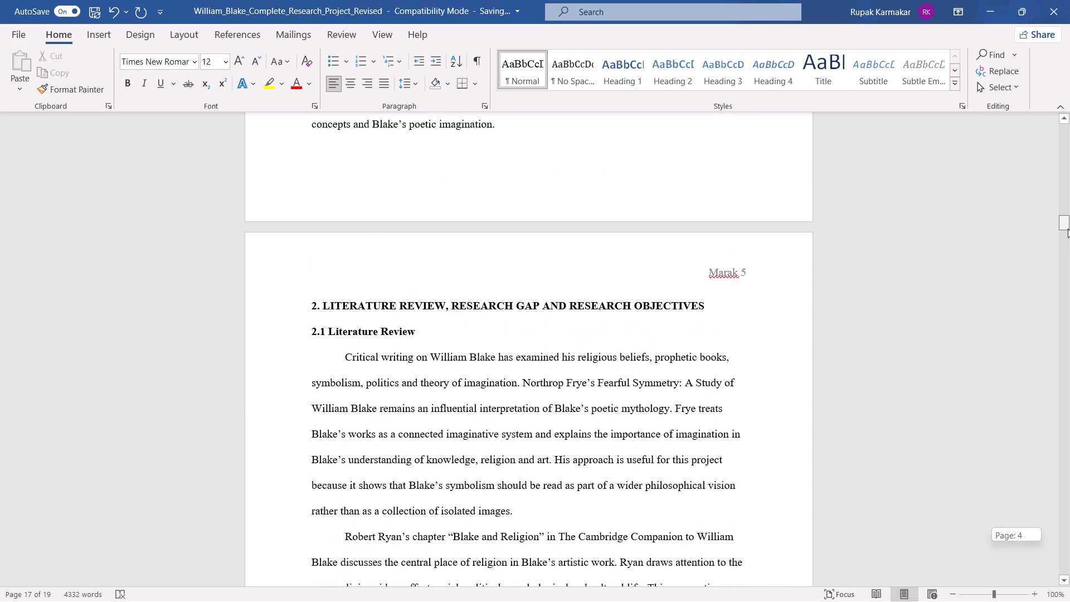
pyautogui.moveTo(1068, 229); pyautogui.dragTo(1068, 207)
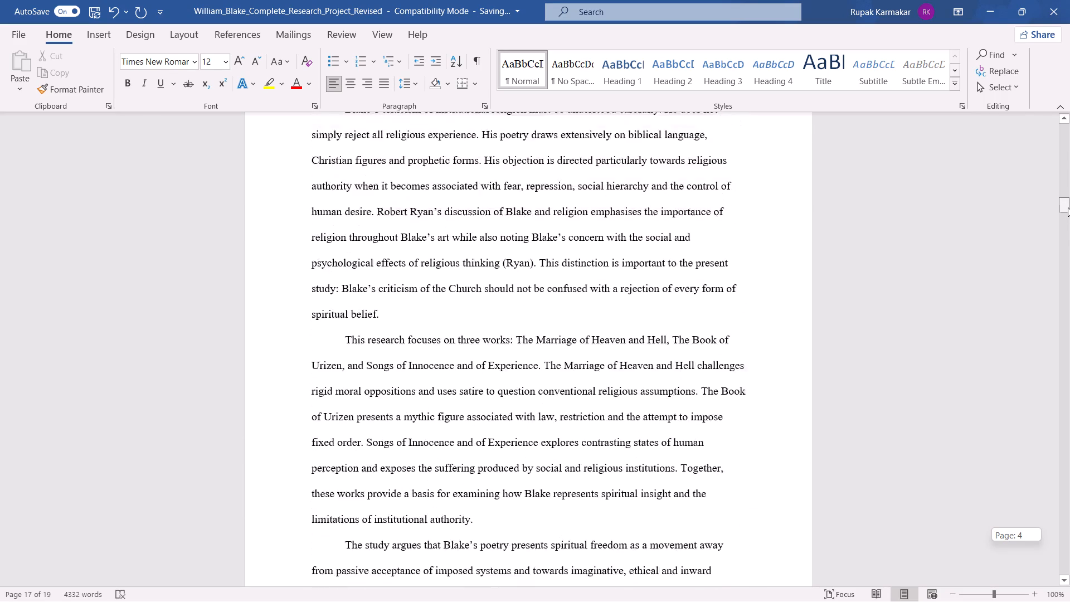
pyautogui.moveTo(1068, 207); pyautogui.dragTo(1069, 214)
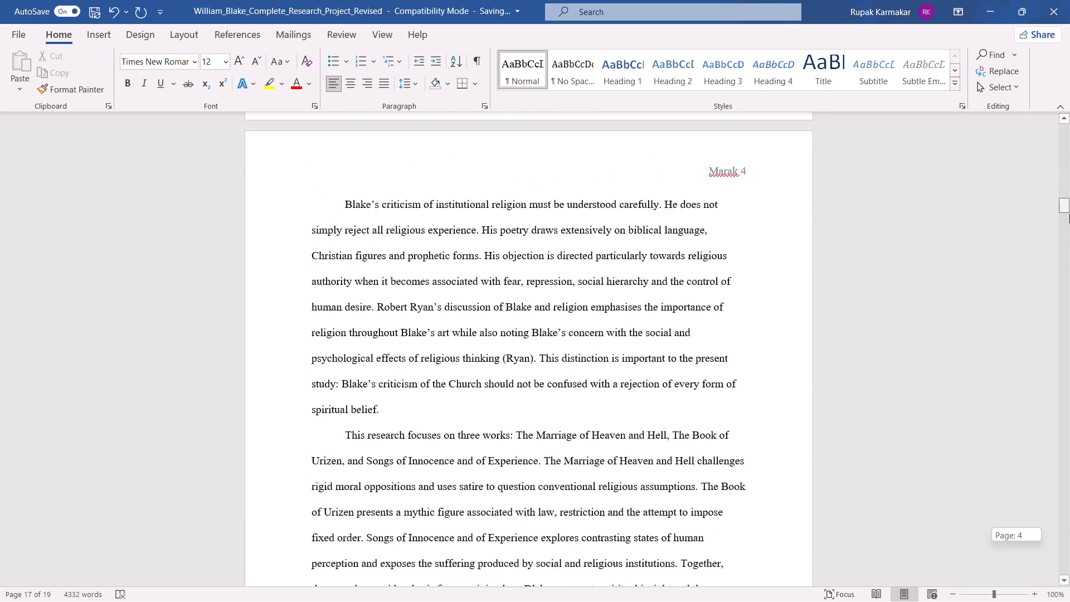
pyautogui.moveTo(1069, 214); pyautogui.dragTo(1069, 265)
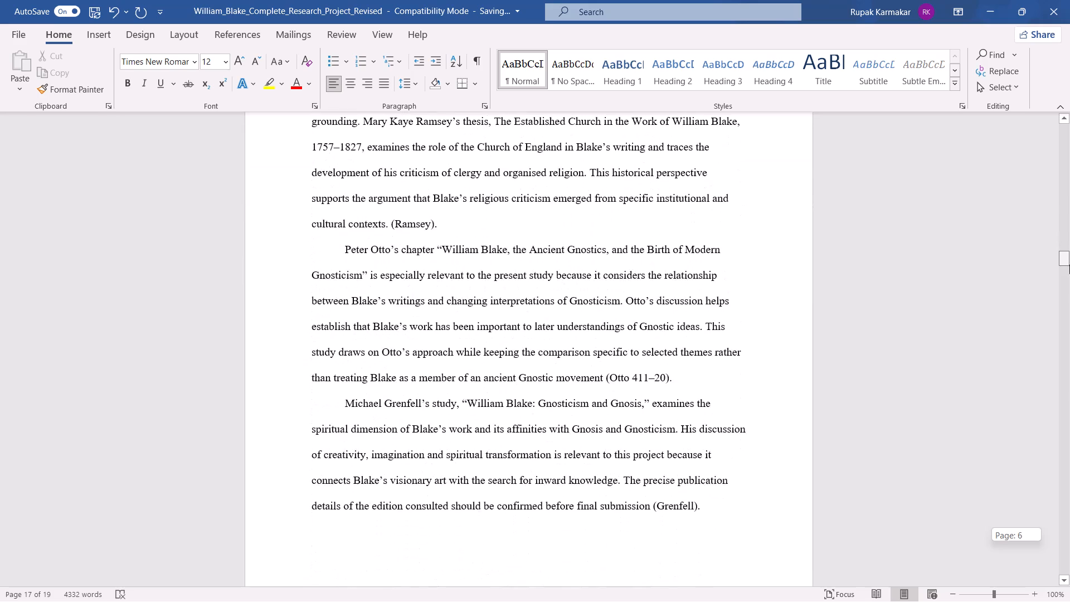
pyautogui.moveTo(1069, 265); pyautogui.dragTo(1069, 283)
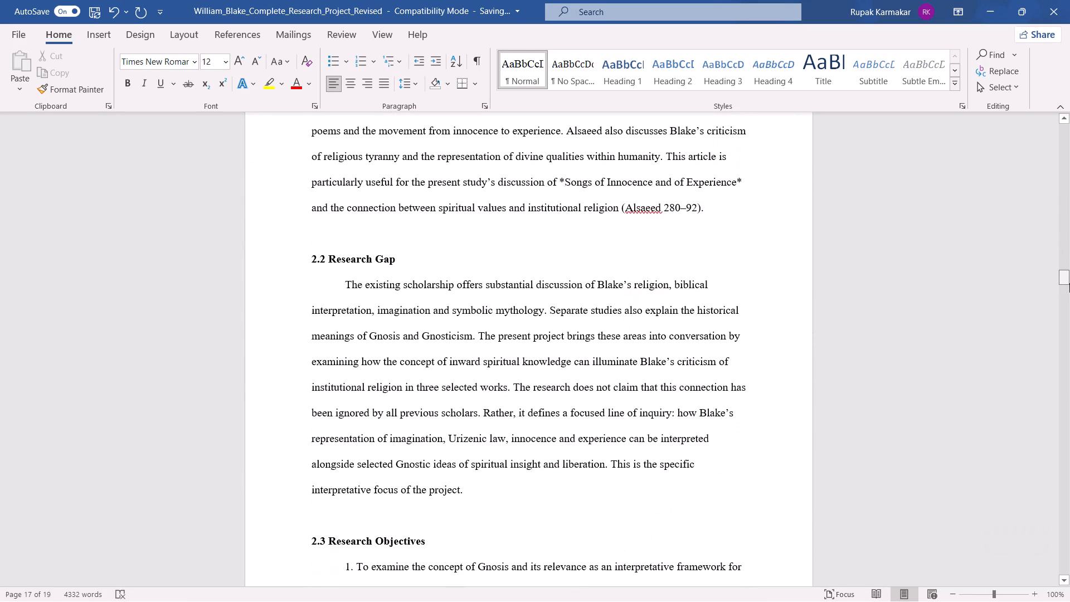
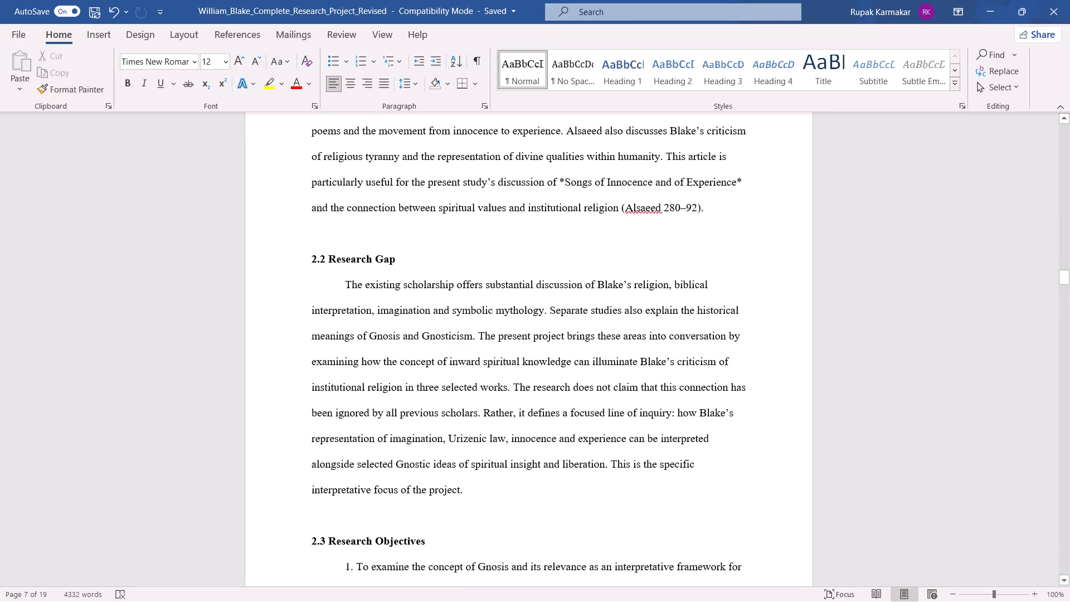
# Check the heading spacing from "2.2 Research Gap" through the methodology and theory sections to "4.2 Romanticism and Imagination".
pyautogui.scroll(-12, 574, 391)
pyautogui.scroll(1, 574, 391)
pyautogui.scroll(-6, 574, 391)
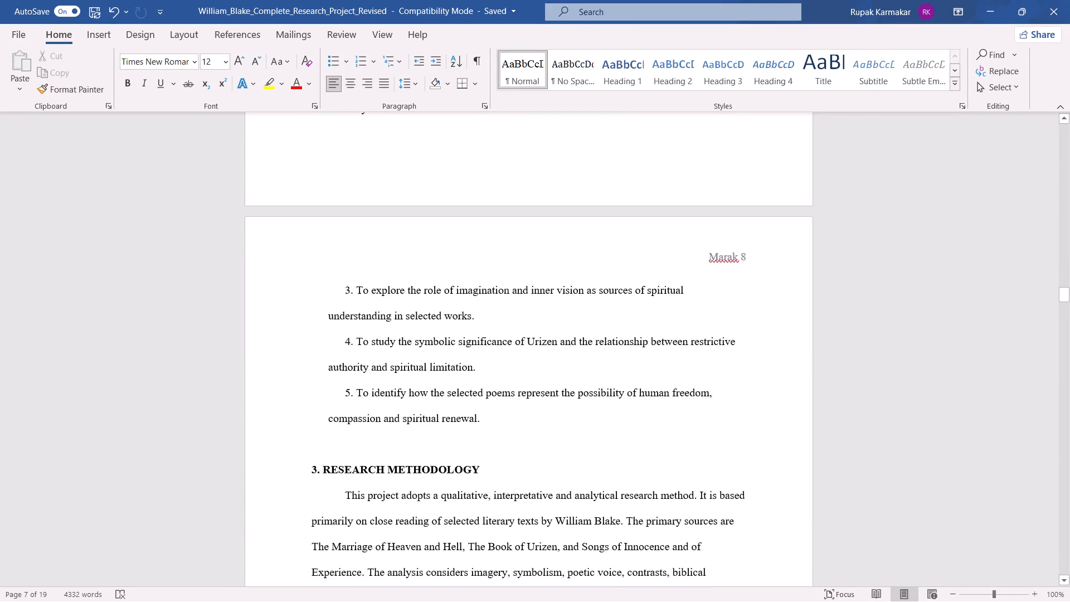
pyautogui.scroll(-10, 574, 391)
pyautogui.scroll(1, 574, 391)
pyautogui.scroll(-1, 574, 391)
pyautogui.scroll(1, 574, 391)
pyautogui.scroll(-5, 574, 391)
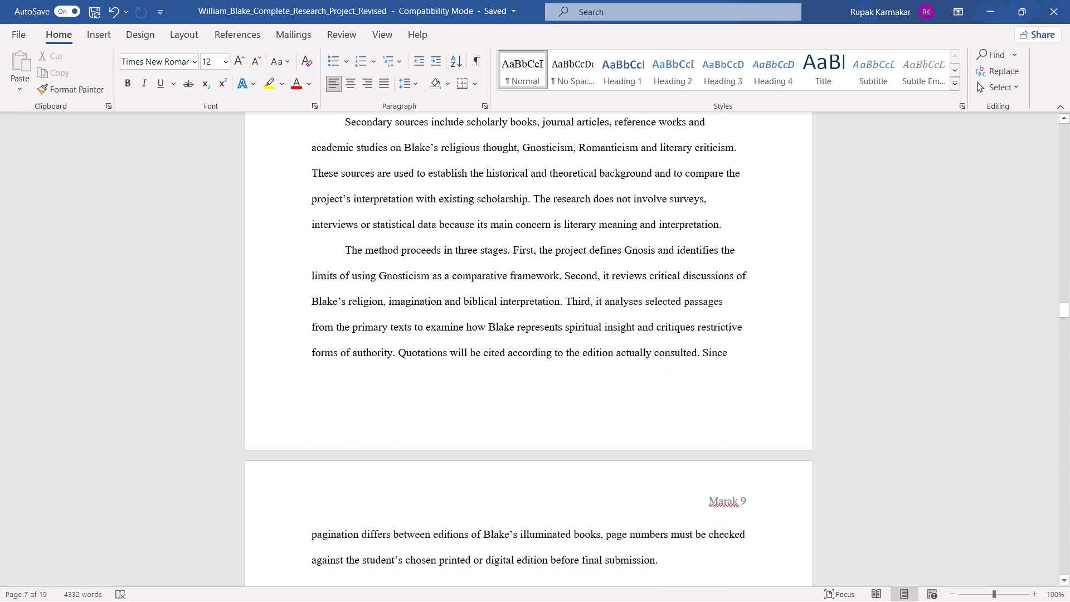
pyautogui.scroll(-7, 574, 391)
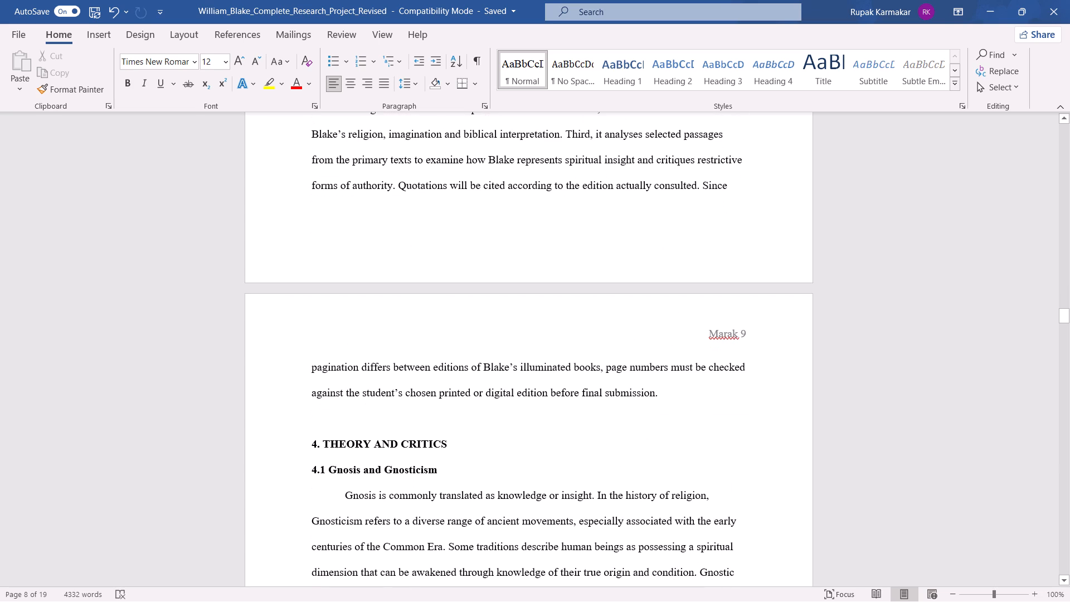
pyautogui.scroll(-2, 574, 391)
pyautogui.scroll(7, 574, 391)
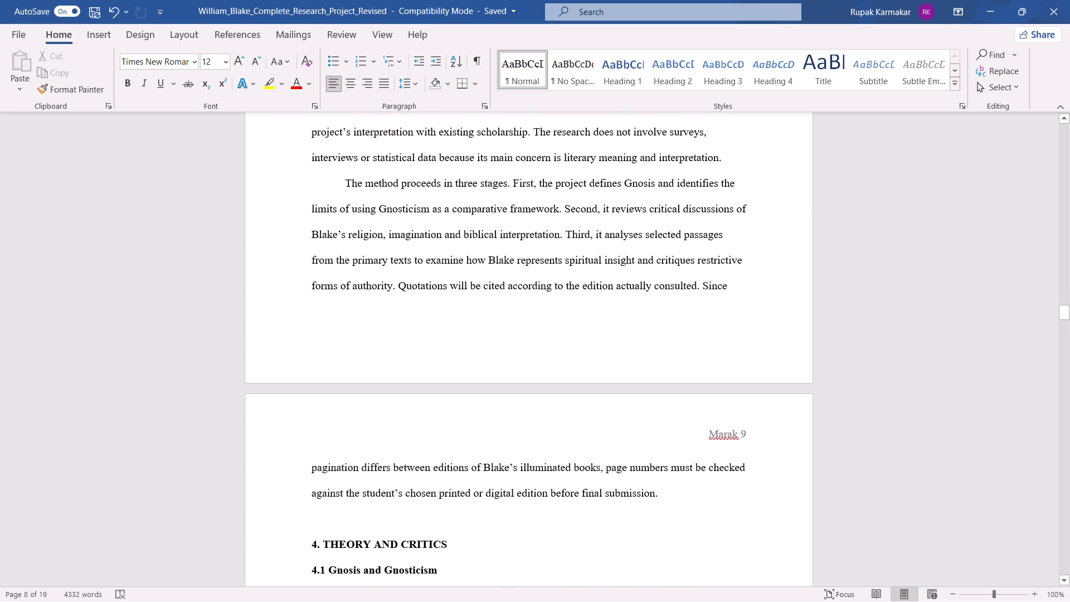
pyautogui.scroll(-10, 573, 386)
pyautogui.scroll(1, 572, 388)
pyautogui.scroll(-9, 572, 388)
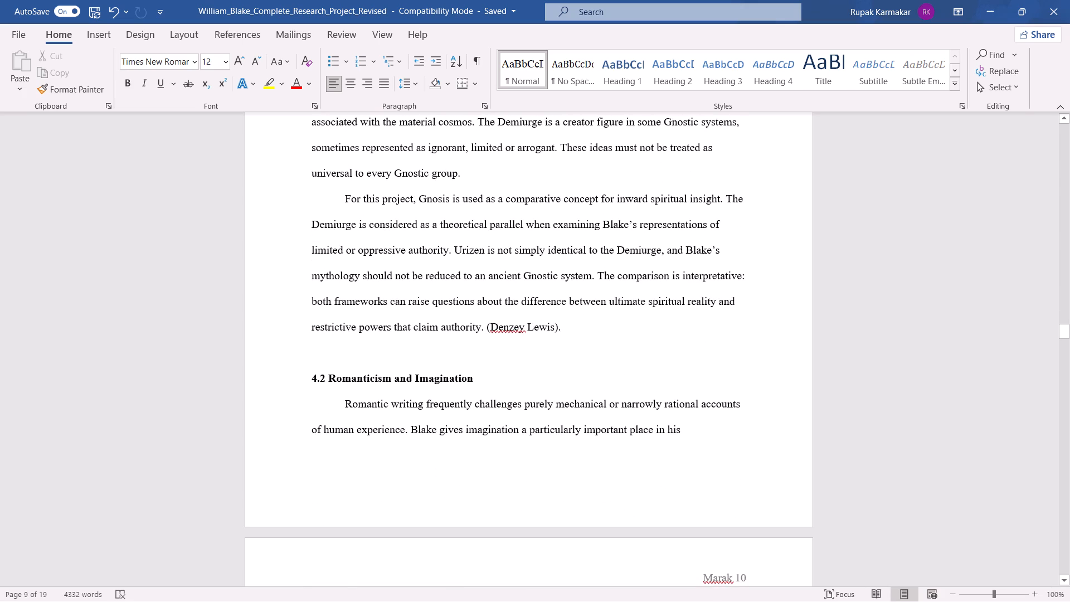
# Skim the whole document from the first page to Works Cited, checking page layout and heading spacing for consistency.
pyautogui.moveTo(1068, 333); pyautogui.dragTo(1069, 129)
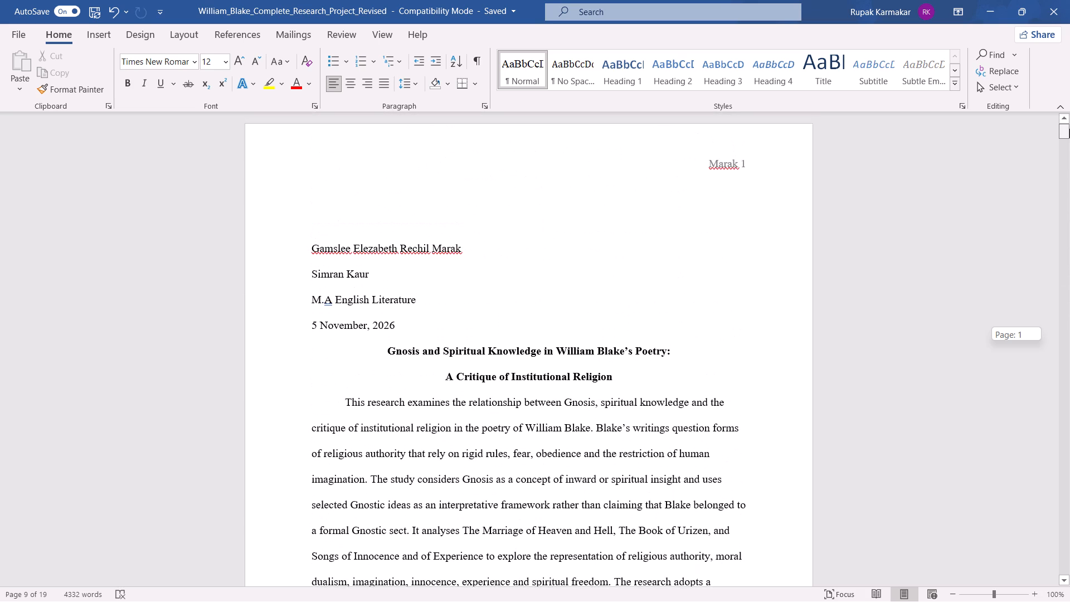
pyautogui.moveTo(1069, 129); pyautogui.dragTo(1069, 140)
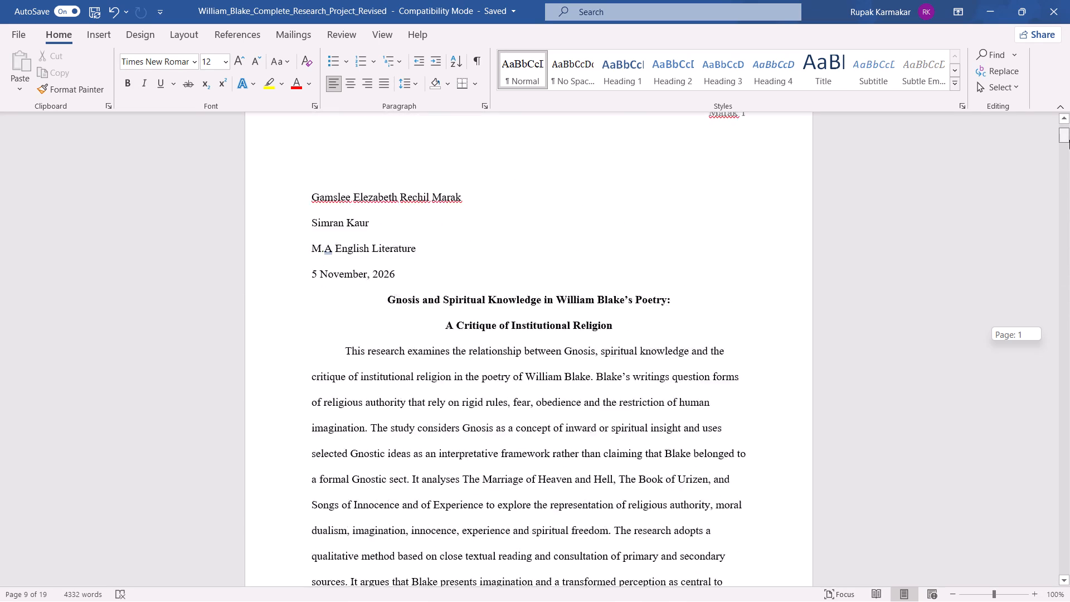
pyautogui.moveTo(1069, 140); pyautogui.dragTo(1069, 144)
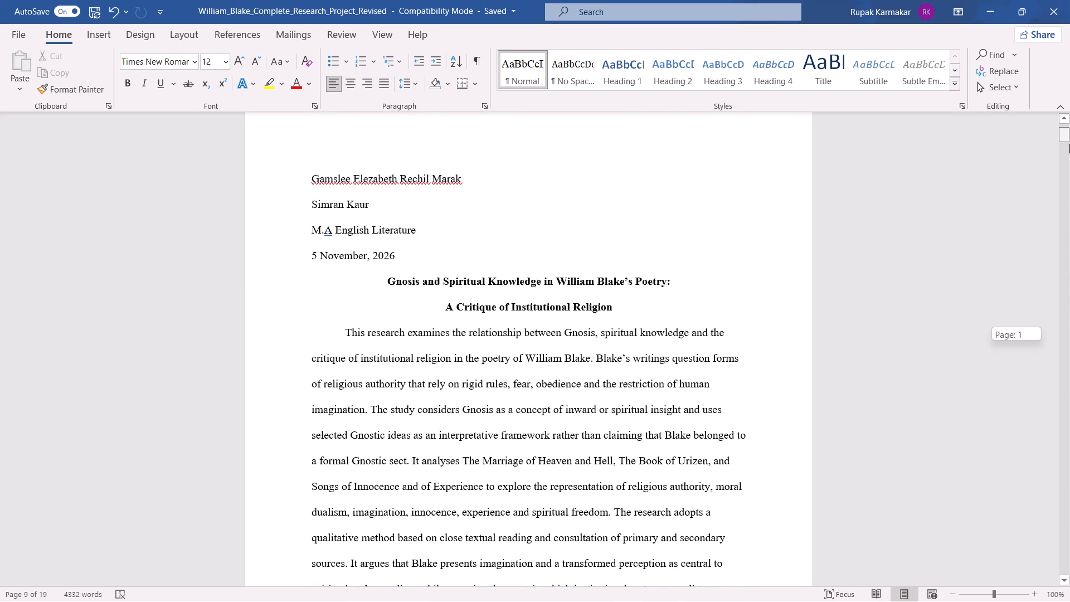
pyautogui.moveTo(1069, 144); pyautogui.dragTo(1069, 132)
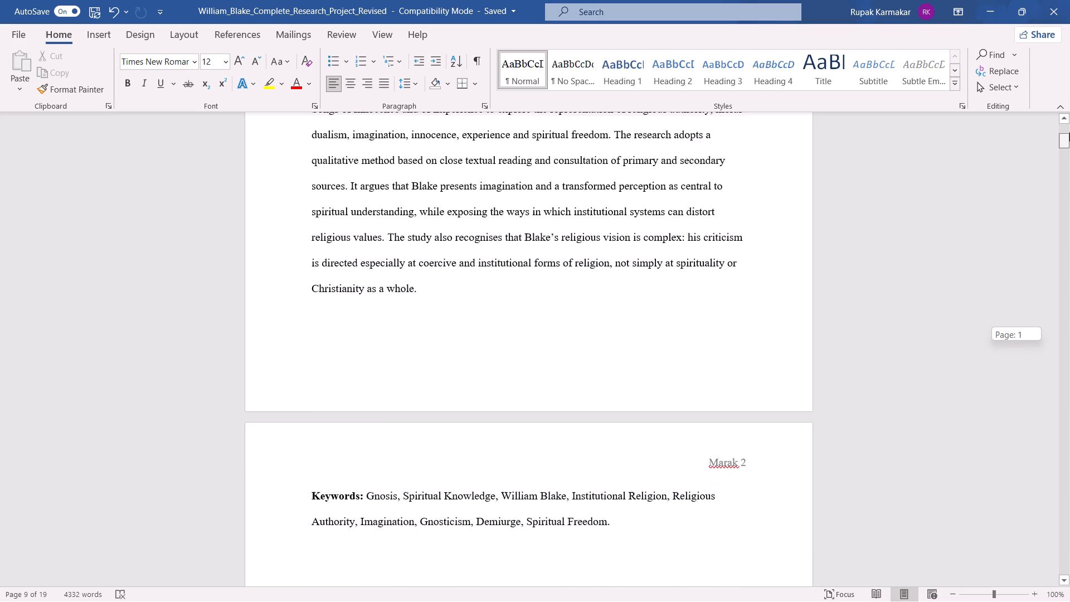
pyautogui.moveTo(1069, 132); pyautogui.dragTo(1068, 157)
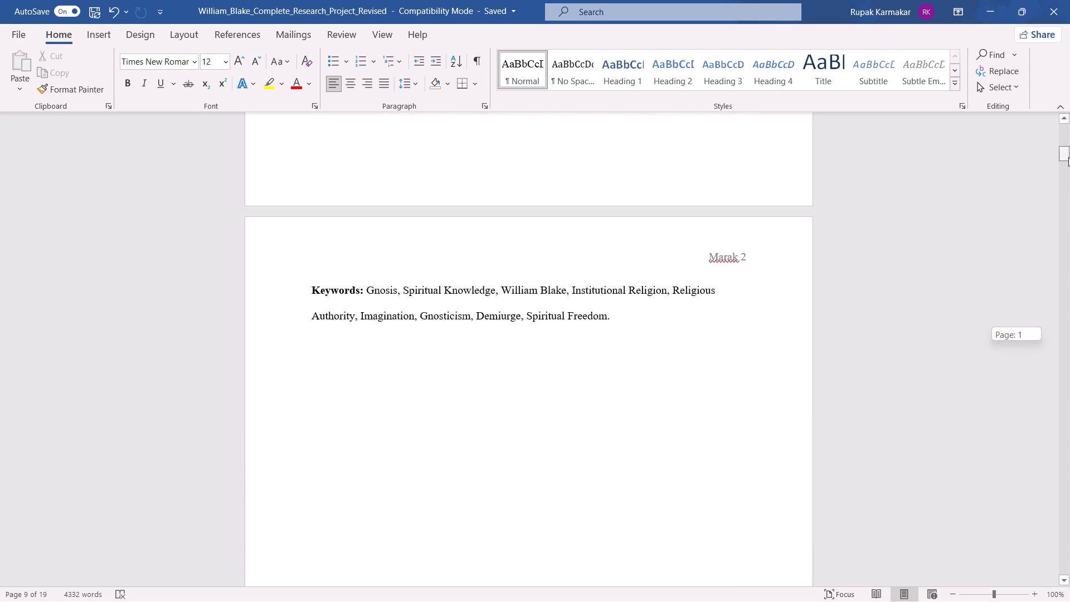
pyautogui.moveTo(1068, 157); pyautogui.dragTo(1068, 173)
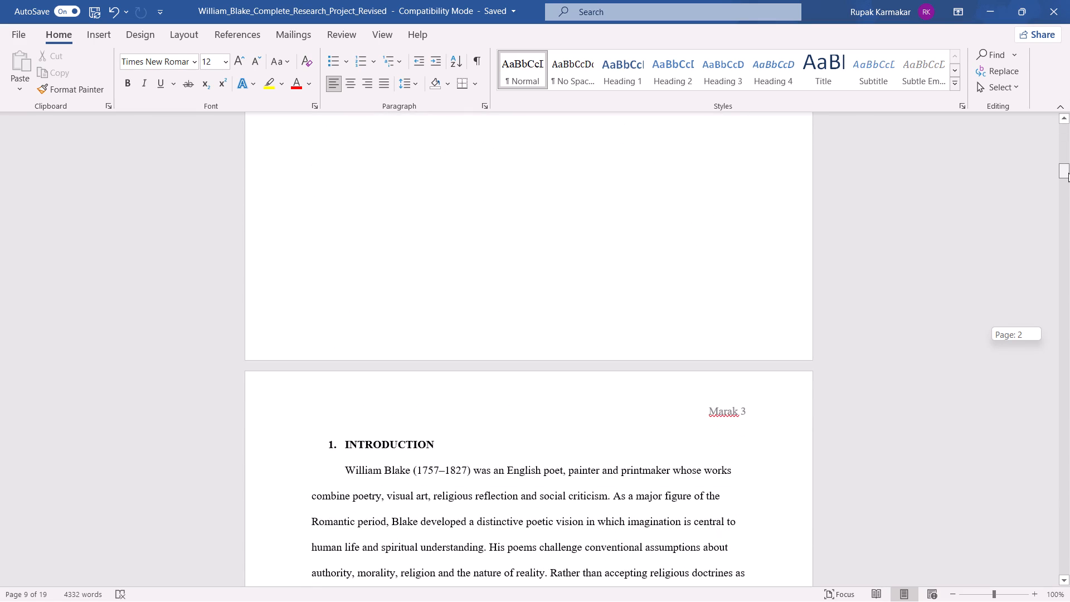
pyautogui.moveTo(1068, 173); pyautogui.dragTo(1066, 161)
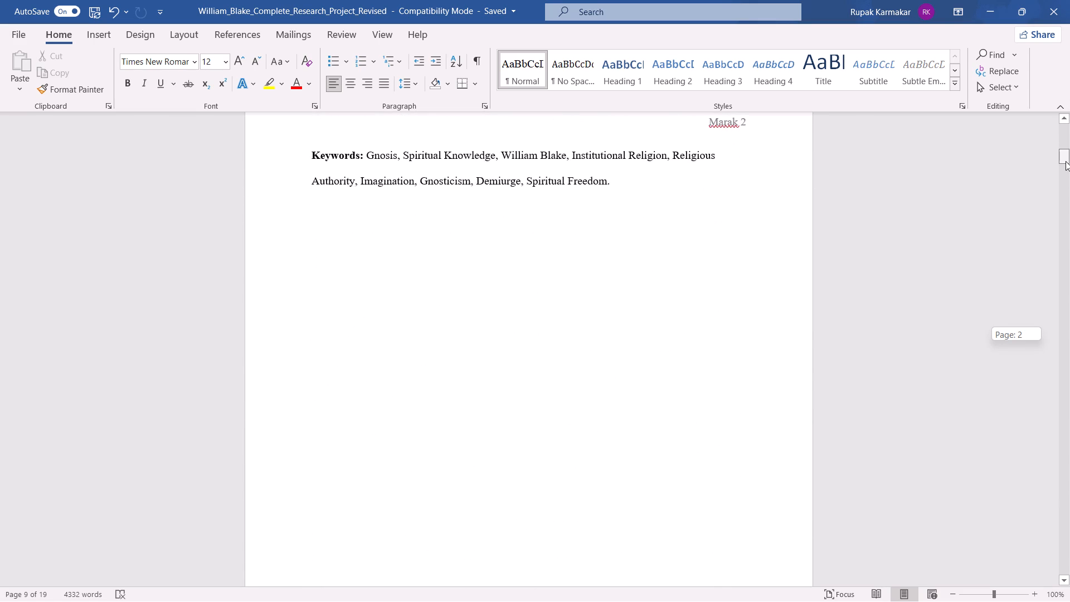
pyautogui.moveTo(1066, 161); pyautogui.dragTo(1069, 147)
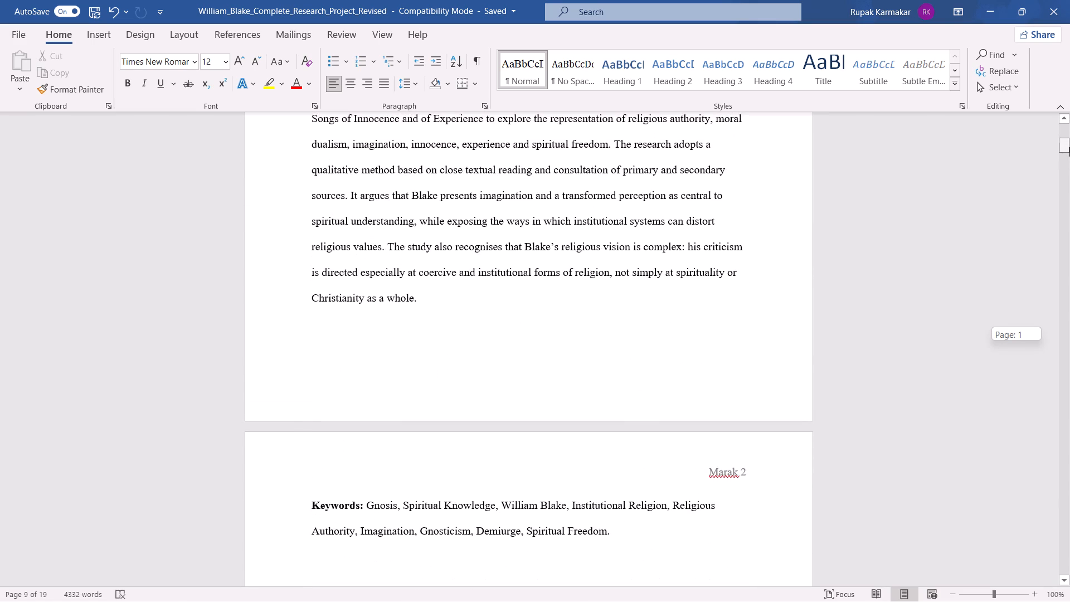
pyautogui.moveTo(1069, 147); pyautogui.dragTo(1066, 178)
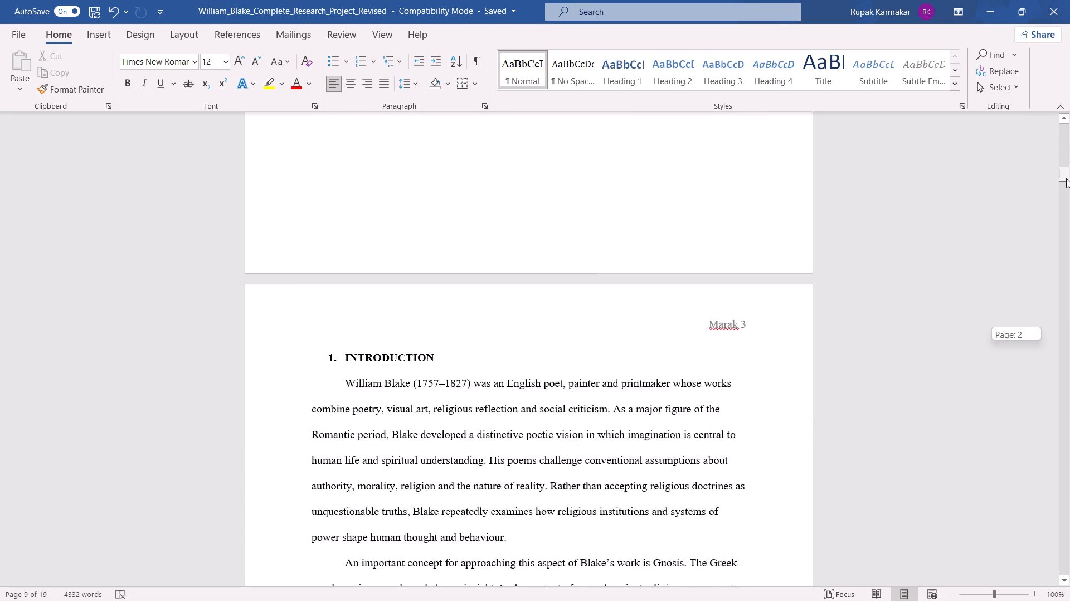
pyautogui.moveTo(1066, 178); pyautogui.dragTo(1064, 216)
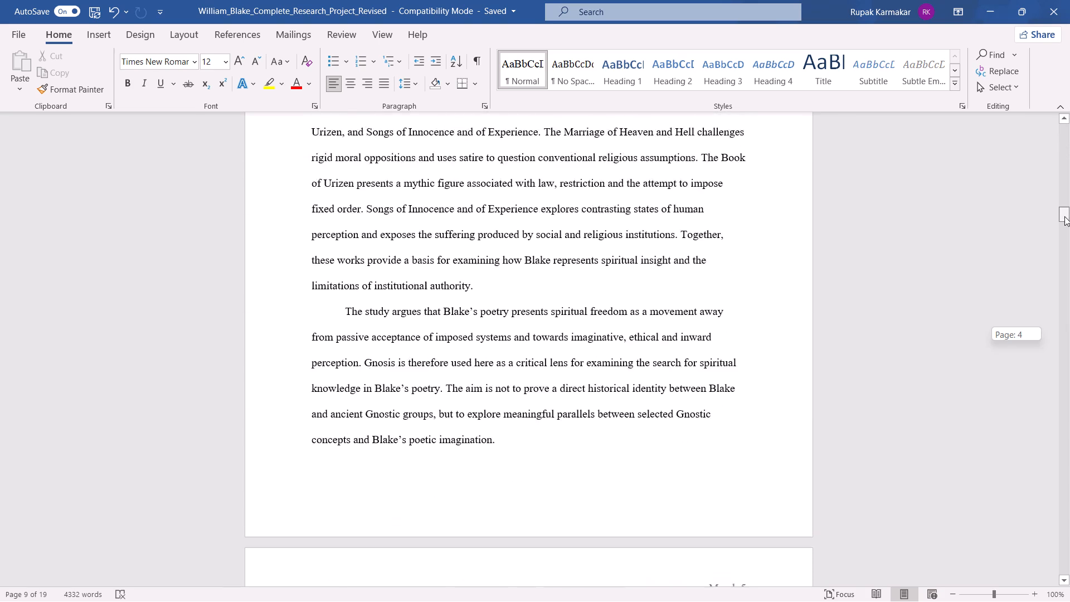
pyautogui.moveTo(1064, 216); pyautogui.dragTo(1069, 197)
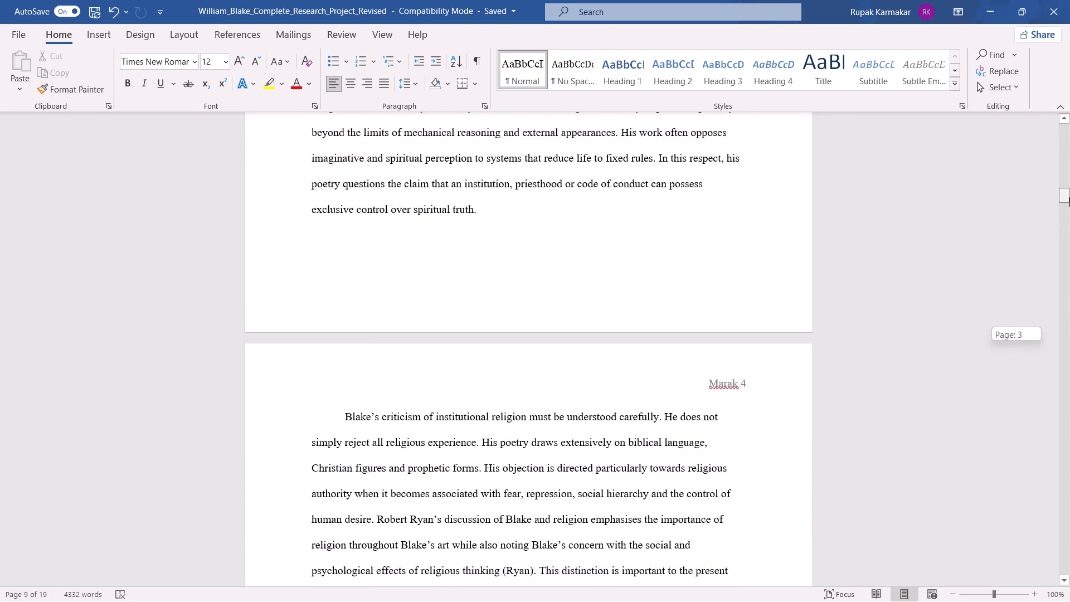
pyautogui.moveTo(1069, 197); pyautogui.dragTo(1064, 276)
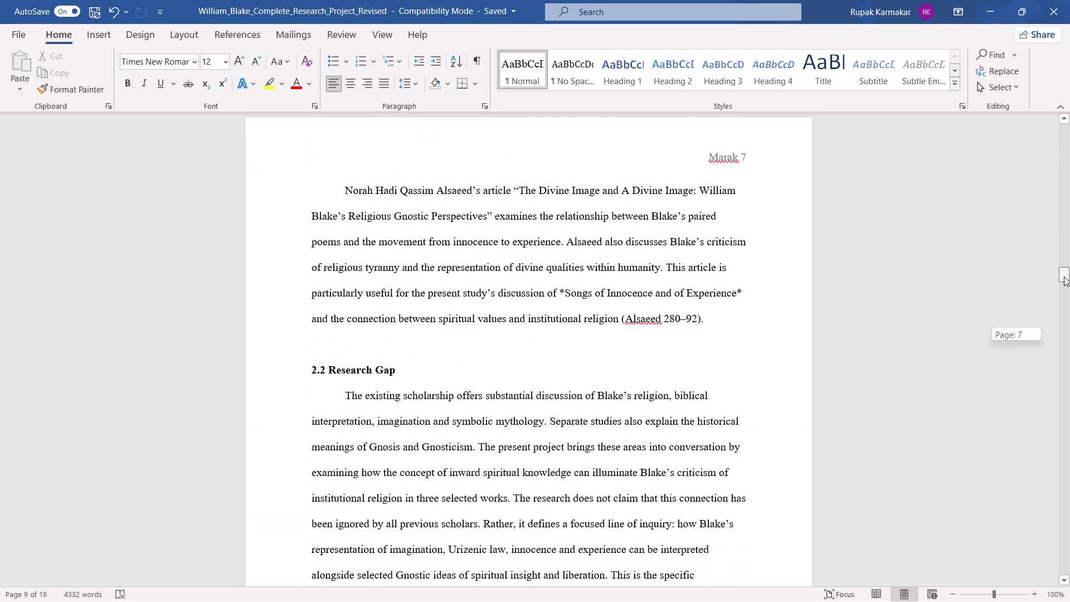
pyautogui.moveTo(1064, 276); pyautogui.dragTo(1064, 300)
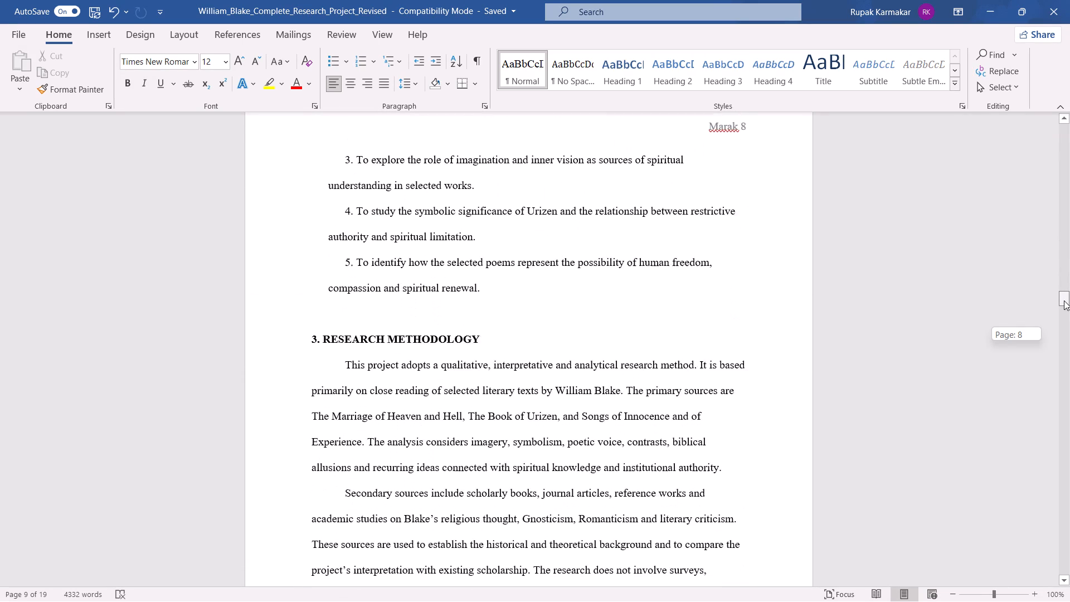
pyautogui.moveTo(1064, 300); pyautogui.dragTo(1064, 329)
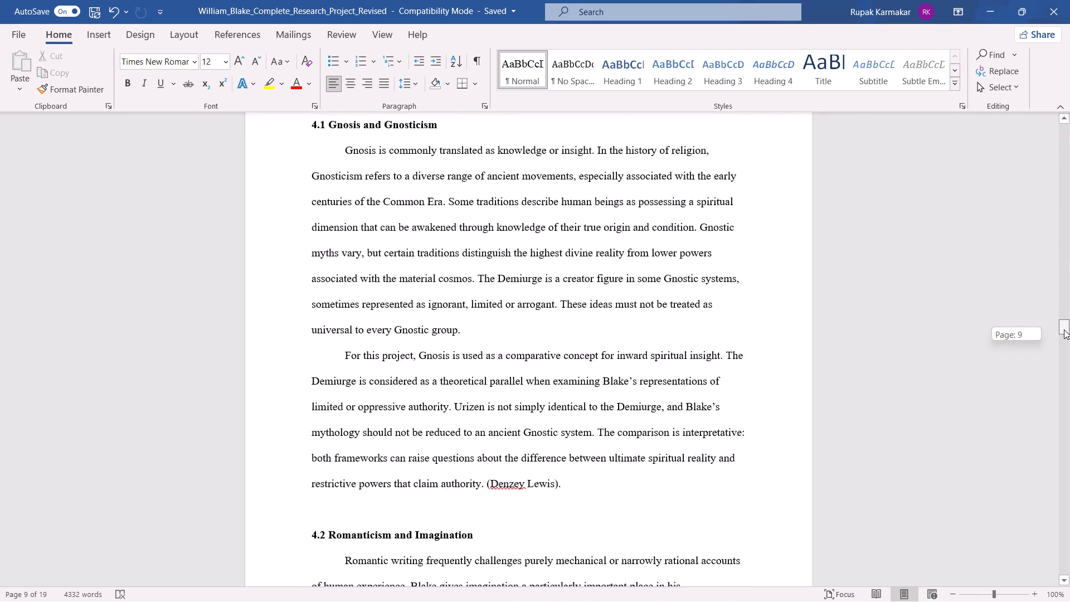
pyautogui.moveTo(1064, 329); pyautogui.dragTo(1064, 367)
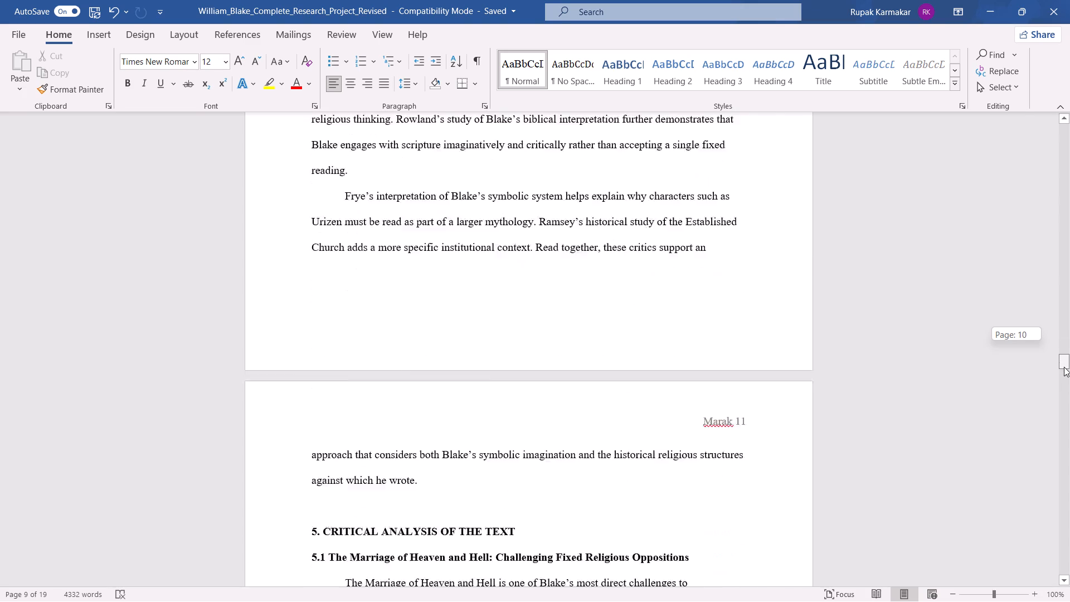
pyautogui.moveTo(1064, 367); pyautogui.dragTo(1064, 397)
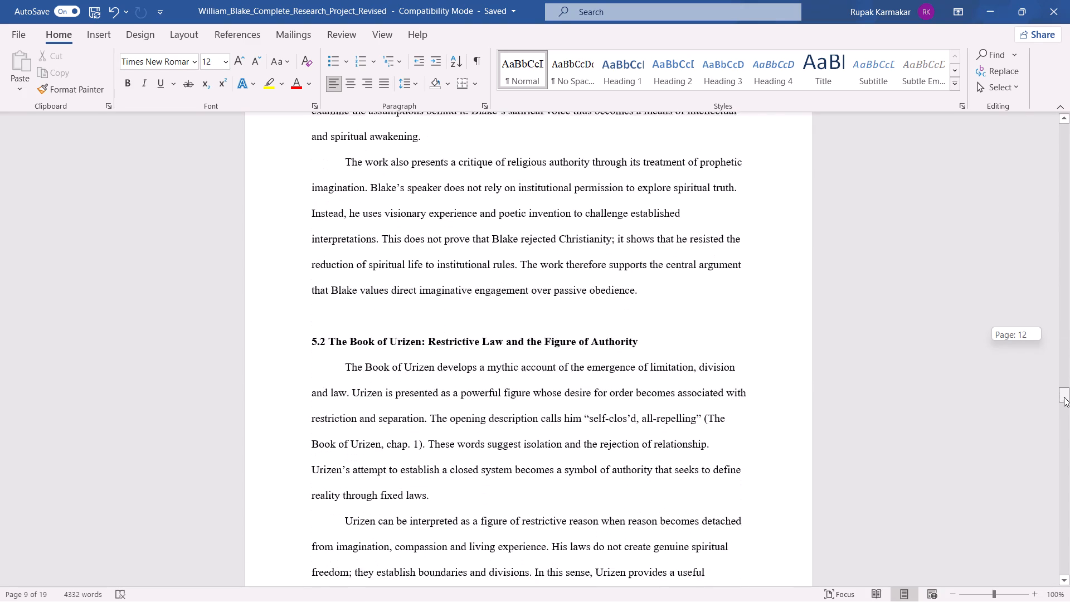
pyautogui.moveTo(1064, 397); pyautogui.dragTo(1064, 436)
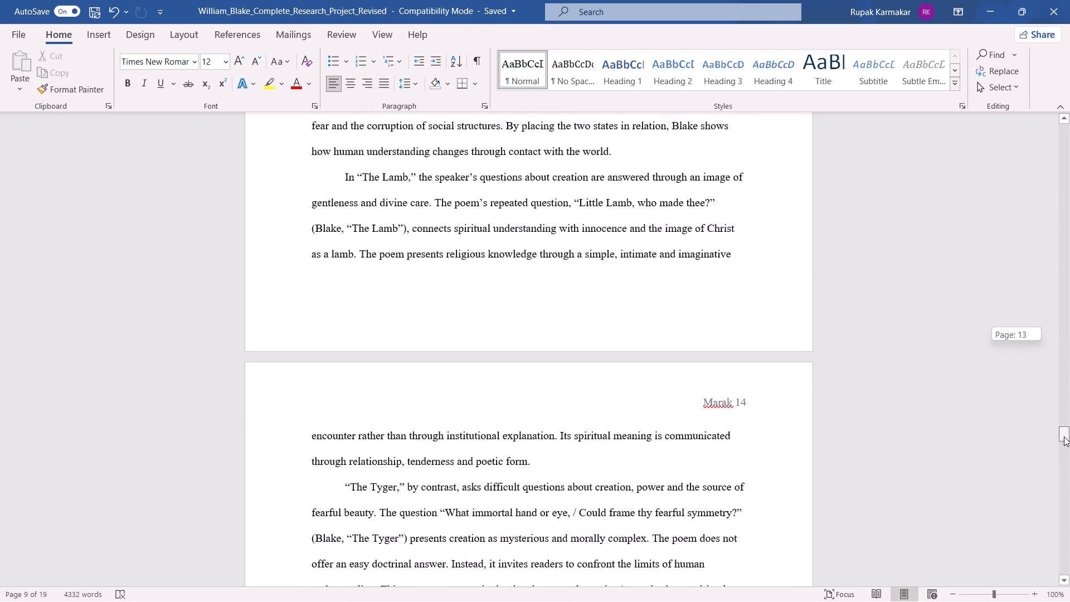
pyautogui.moveTo(1064, 436); pyautogui.dragTo(1064, 479)
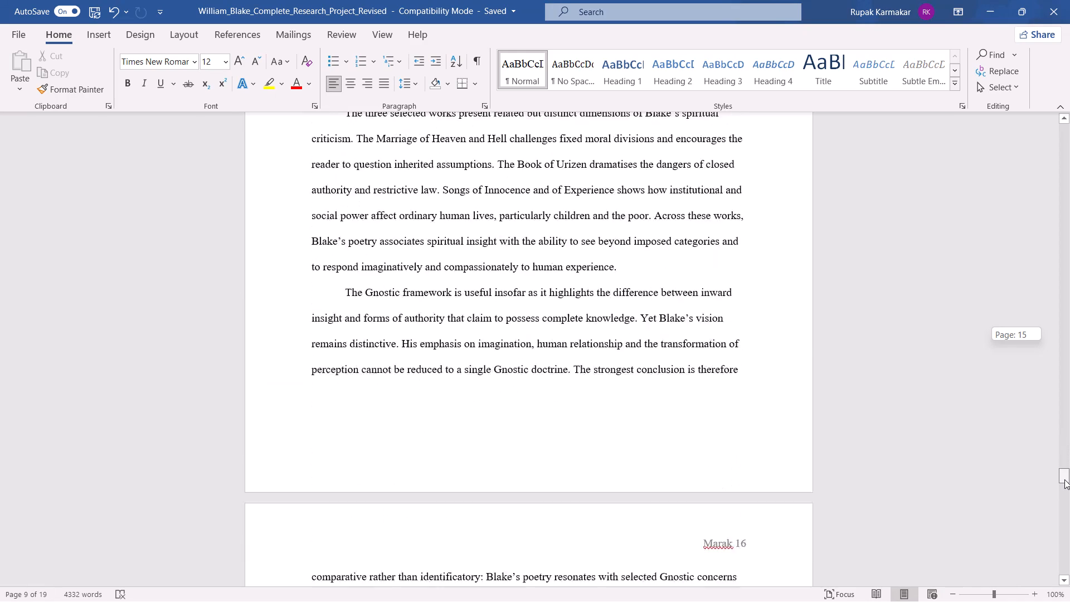
pyautogui.moveTo(1064, 479); pyautogui.dragTo(1064, 532)
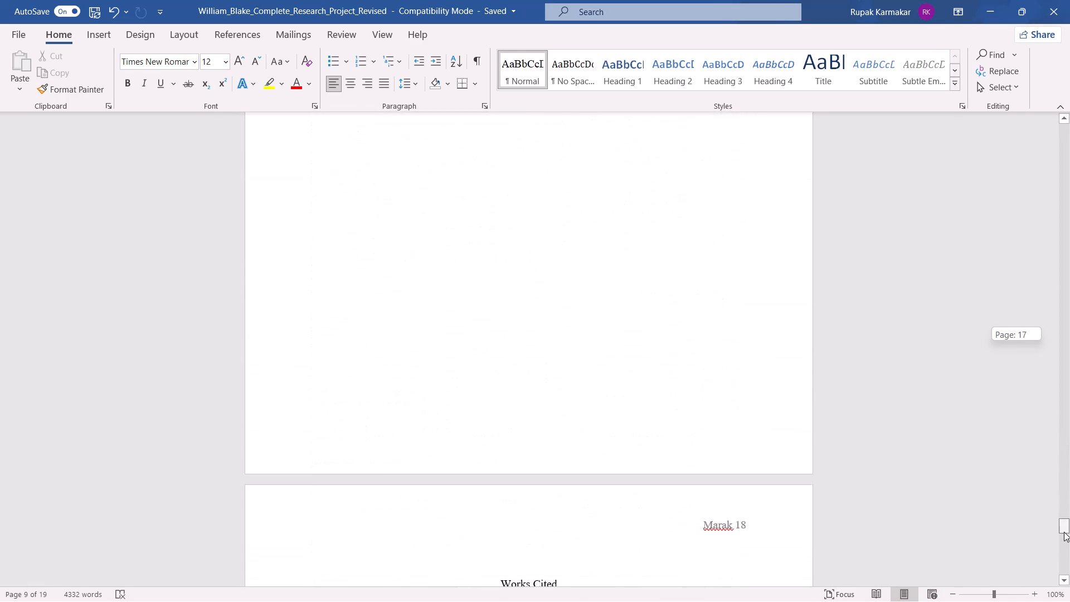
# Return to the first page and review the layout of the title block, abstract, keywords and introduction on pages 1 to 4.
pyautogui.moveTo(1064, 532); pyautogui.dragTo(1069, 126)
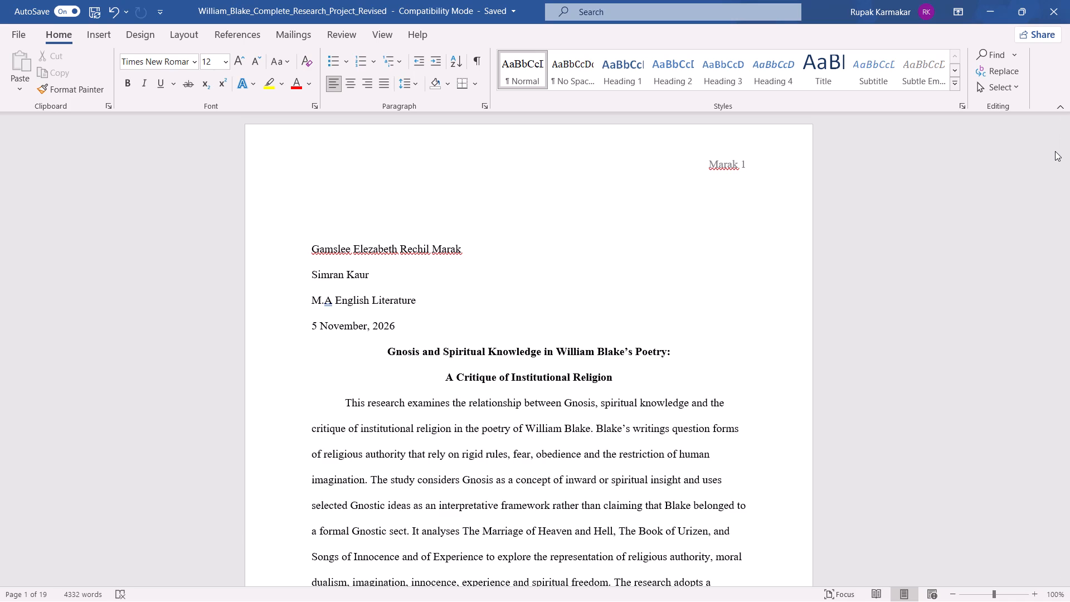
pyautogui.scroll(-1, 1015, 215)
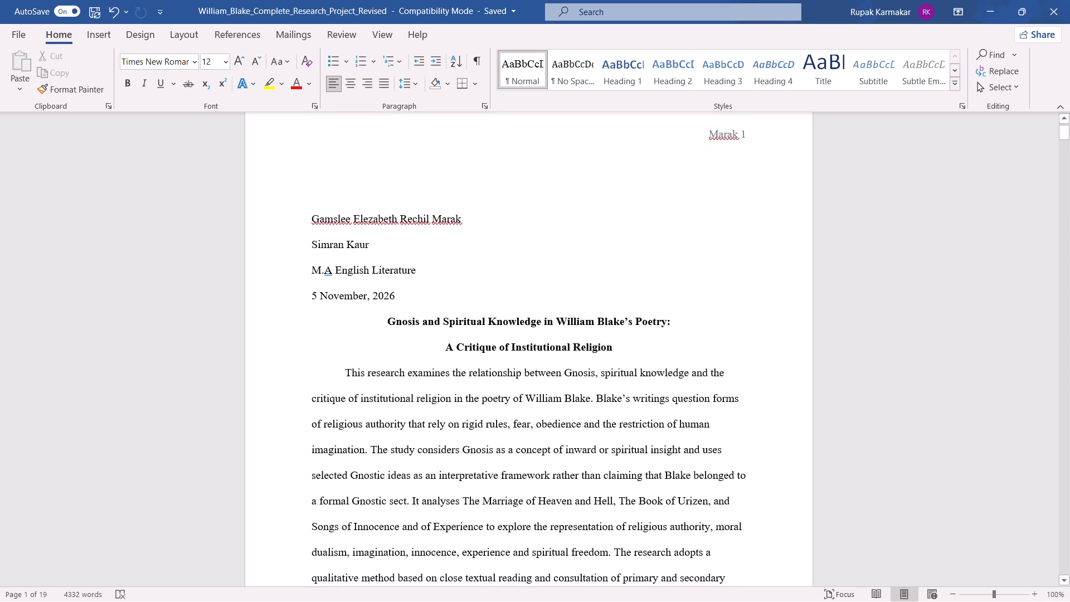
pyautogui.scroll(-7, 1015, 215)
pyautogui.scroll(1, 1015, 215)
pyautogui.scroll(-3, 1015, 215)
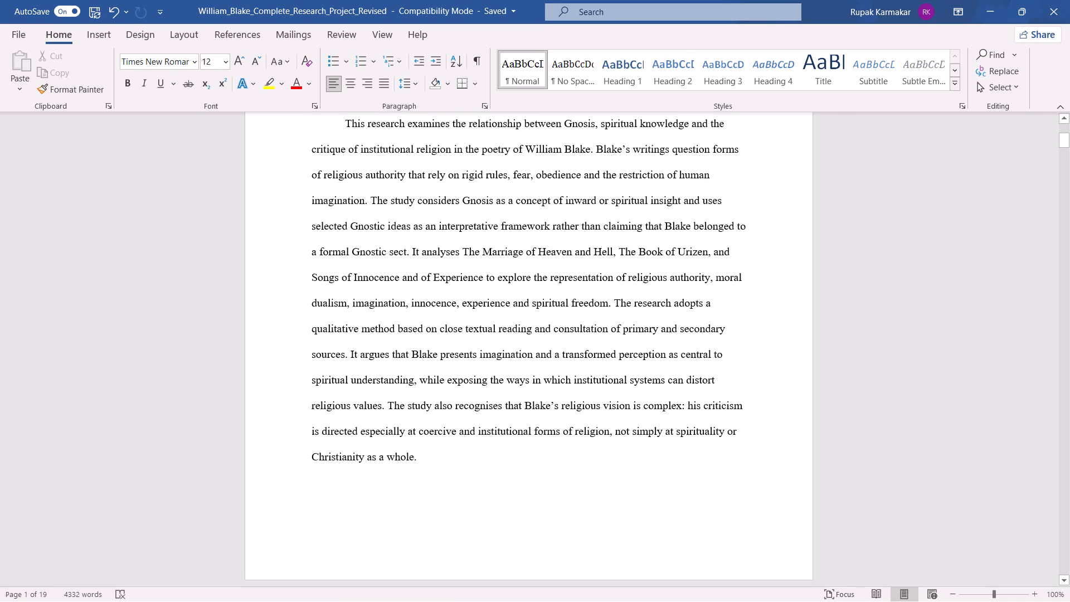
pyautogui.scroll(-11, 1015, 215)
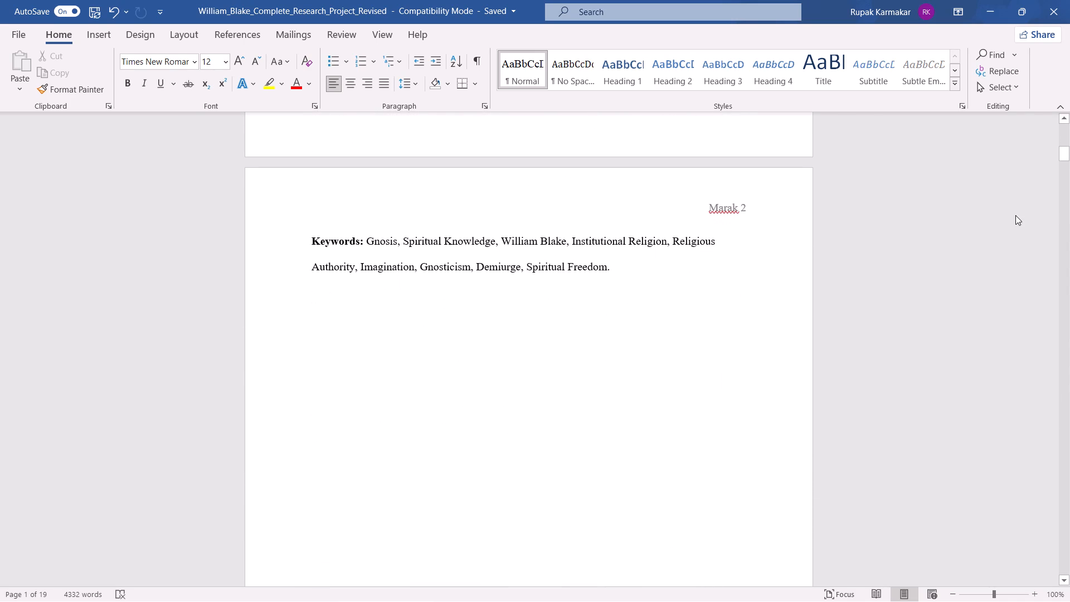
pyautogui.scroll(-9, 1015, 215)
pyautogui.scroll(1, 1015, 215)
pyautogui.scroll(-6, 1015, 215)
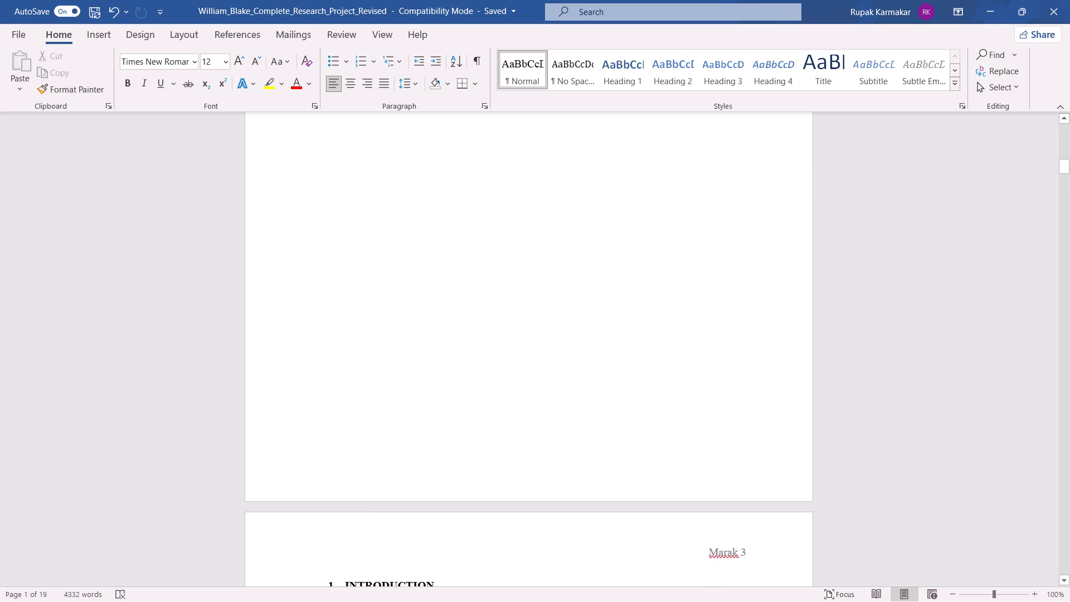
pyautogui.scroll(-15, 1015, 215)
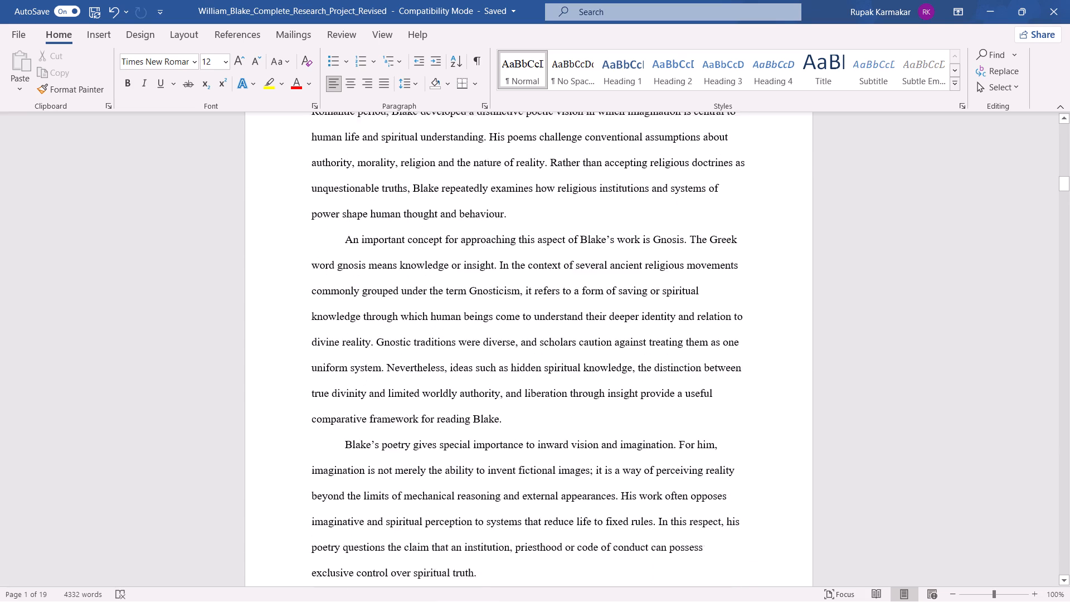
pyautogui.scroll(-16, 1015, 215)
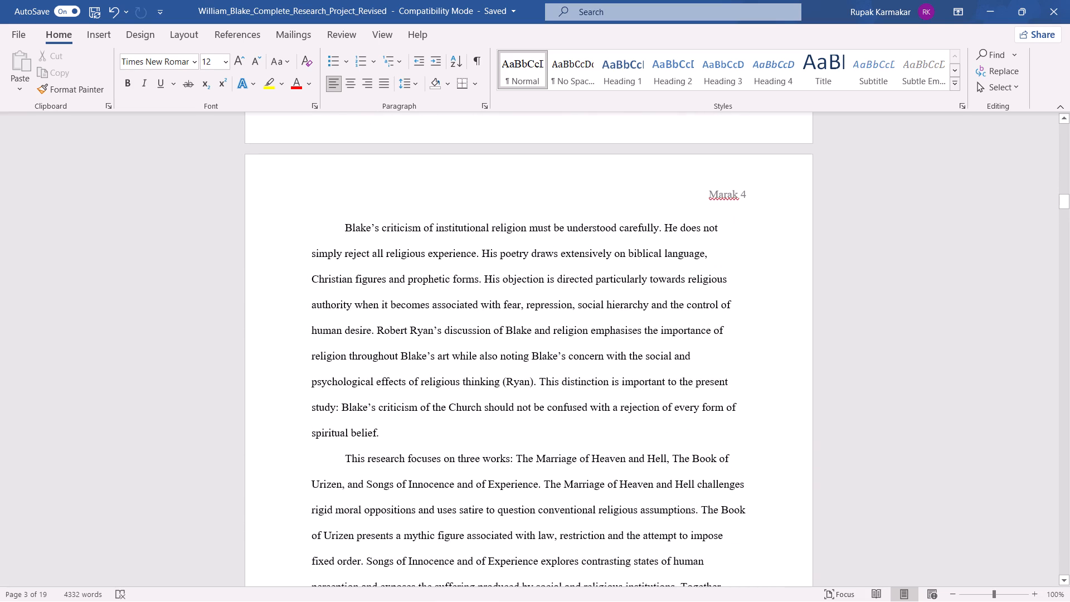
pyautogui.scroll(-7, 1015, 215)
pyautogui.scroll(1, 1015, 215)
pyautogui.scroll(-3, 1015, 215)
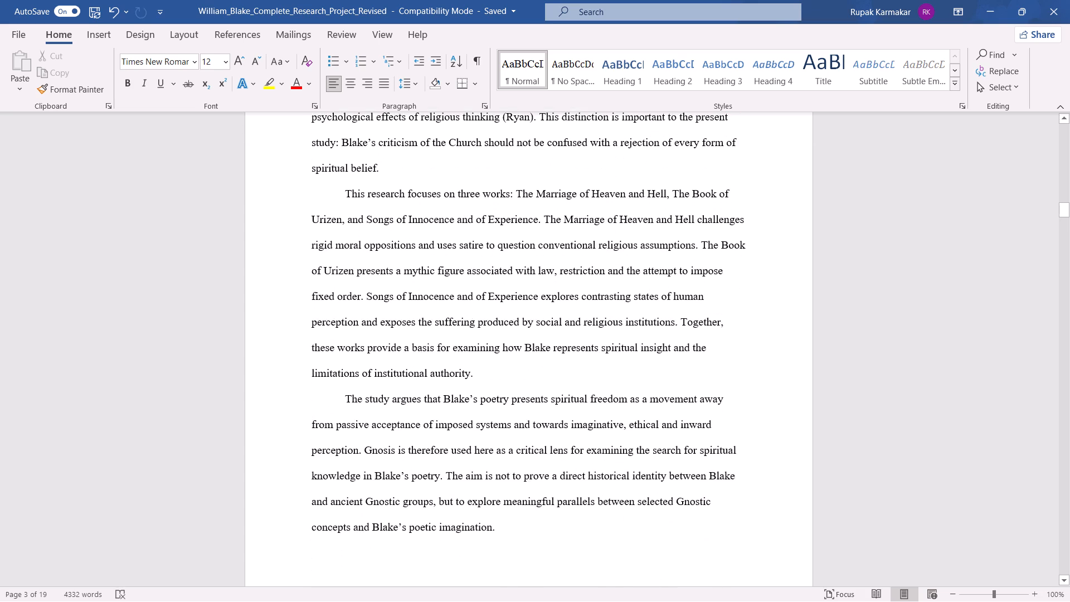
# Review the layout from the end of the introduction through the literature review, research gap and research objectives in section 2.
pyautogui.scroll(-13, 1015, 215)
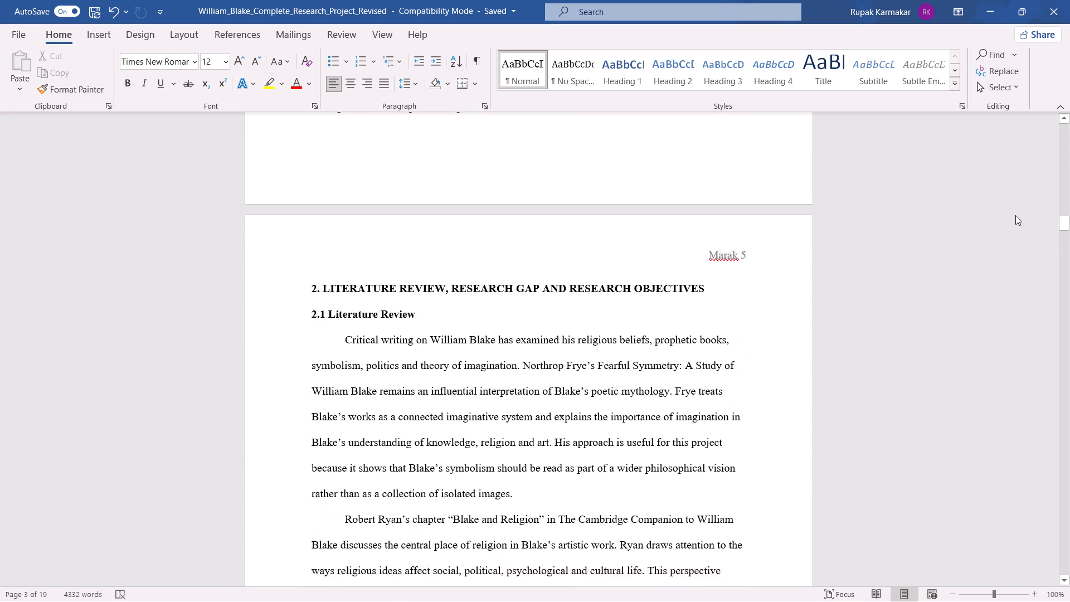
pyautogui.scroll(-11, 1015, 215)
pyautogui.scroll(1, 1015, 215)
pyautogui.scroll(-8, 1015, 215)
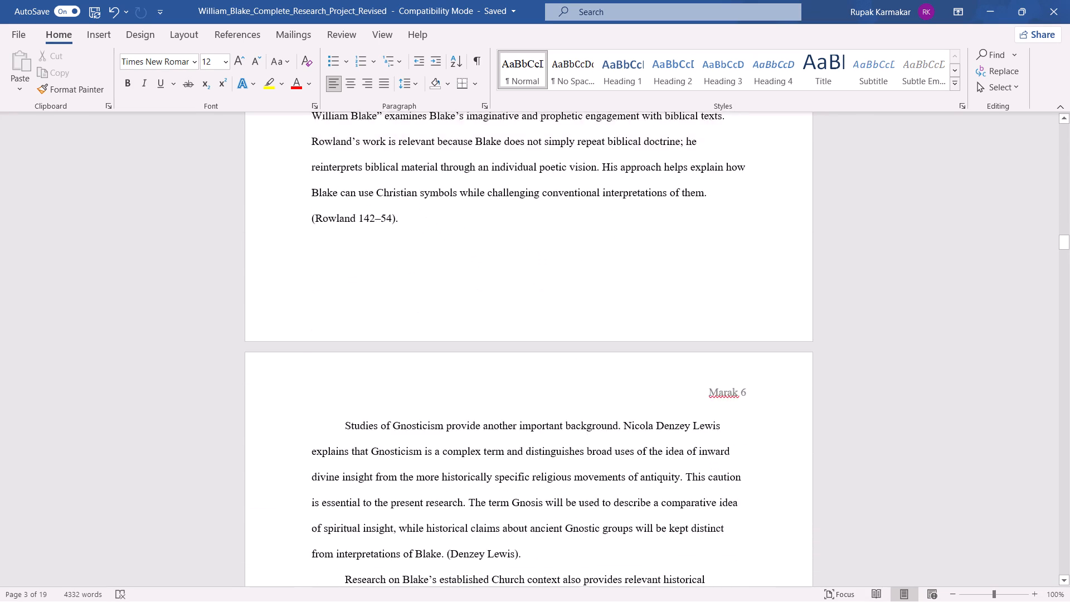
pyautogui.scroll(-19, 1015, 215)
pyautogui.scroll(-12, 1015, 215)
pyautogui.scroll(1, 1015, 215)
pyautogui.scroll(-1, 1015, 215)
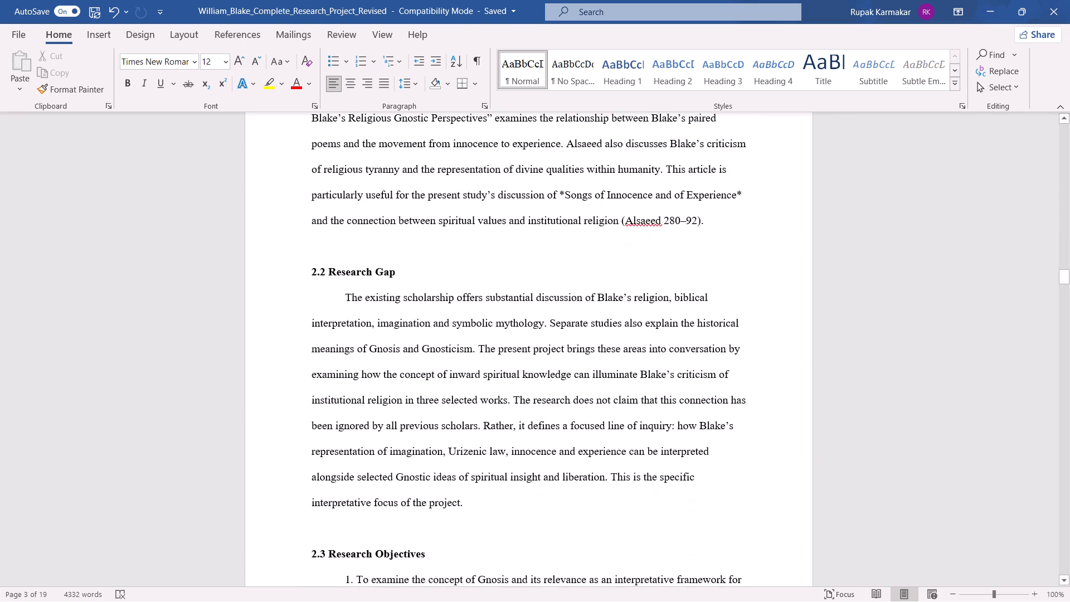
pyautogui.scroll(1, 1015, 215)
pyautogui.scroll(-1, 1015, 215)
pyautogui.scroll(1, 1015, 215)
pyautogui.scroll(-18, 1015, 215)
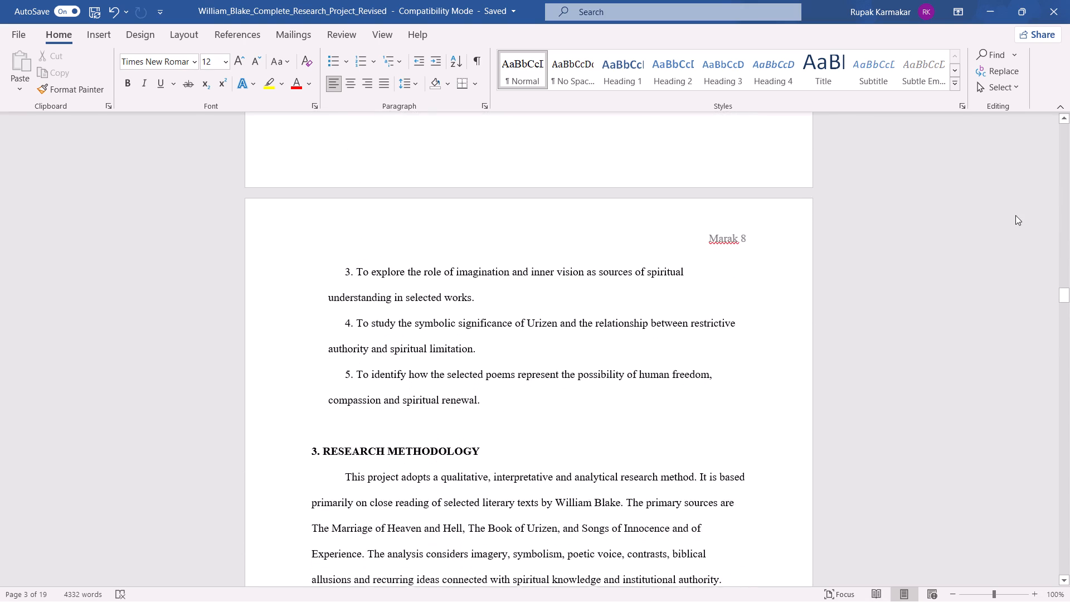
# Check paragraph layout and heading spacing from "3. RESEARCH METHODOLOGY" through section 4 to the start of "5. CRITICAL ANALYSIS OF THE TEXT".
pyautogui.scroll(-17, 1015, 215)
pyautogui.scroll(-4, 1015, 215)
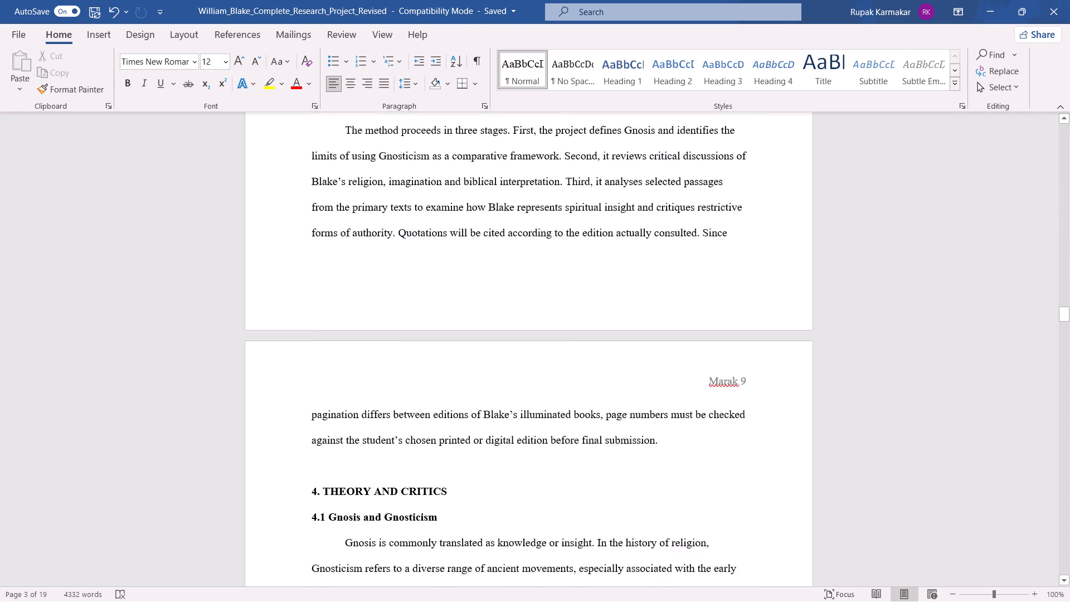
pyautogui.scroll(-5, 1015, 215)
pyautogui.scroll(1, 1015, 215)
pyautogui.scroll(-1, 1015, 215)
pyautogui.scroll(1, 1015, 215)
pyautogui.scroll(-3, 1015, 215)
pyautogui.scroll(1, 1015, 215)
pyautogui.scroll(-6, 1015, 215)
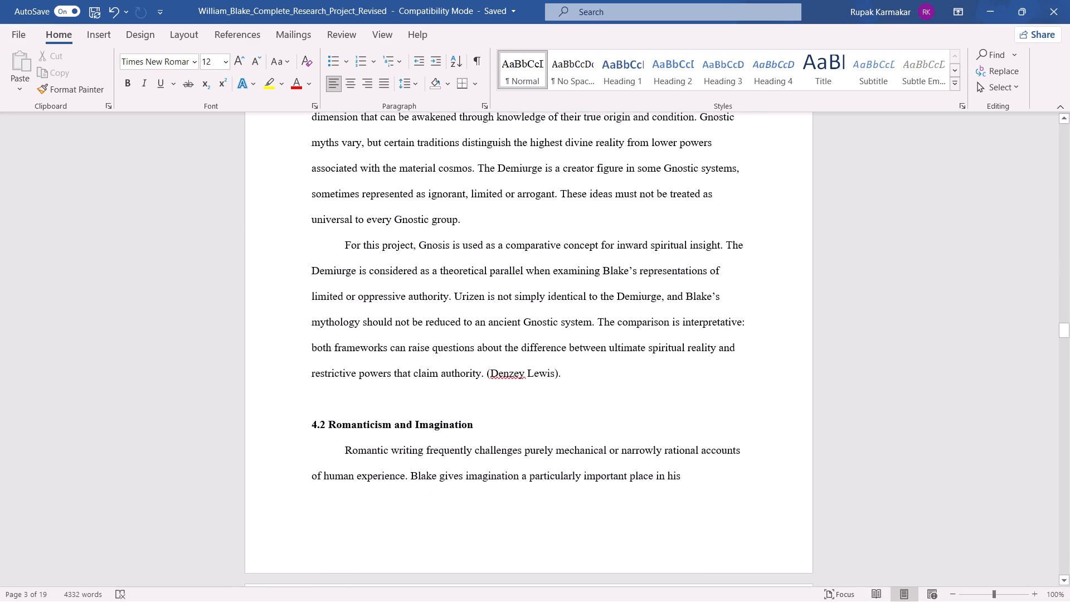
pyautogui.scroll(-18, 1015, 215)
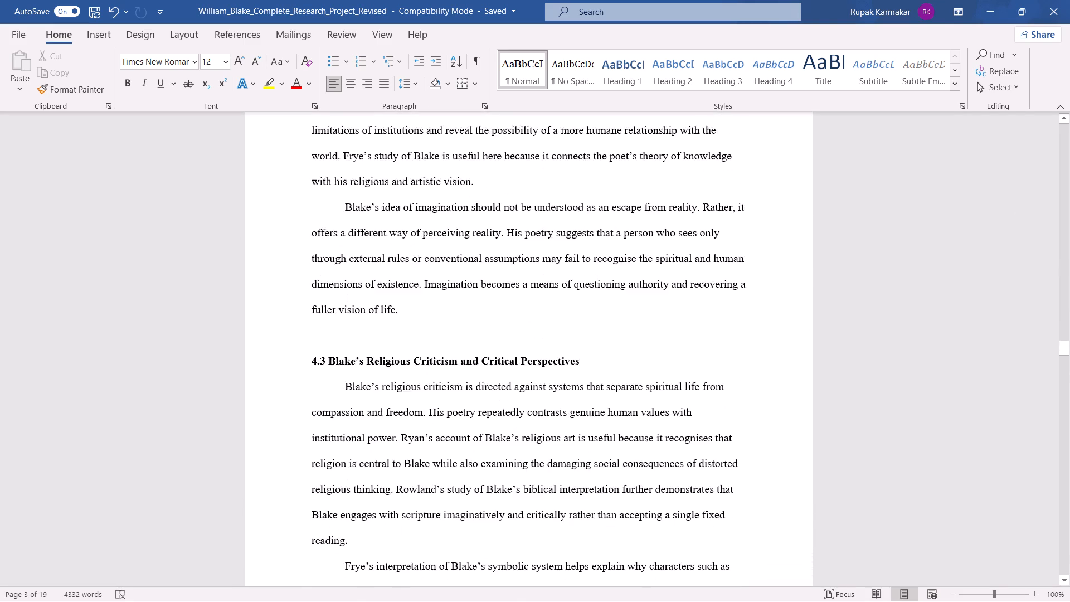
pyautogui.scroll(-15, 1015, 215)
pyautogui.scroll(1, 1015, 215)
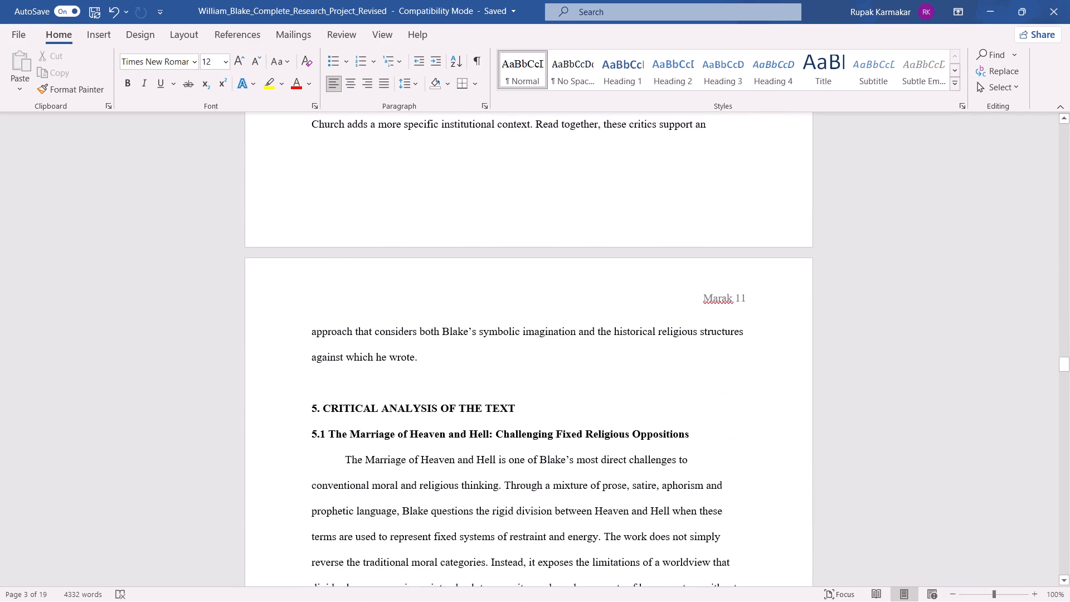
# Proofread the layout of the critical analysis in section 5, covering The Marriage of Heaven and Hell, Urizen and the Songs.
pyautogui.scroll(-7, 1015, 215)
pyautogui.scroll(1, 1015, 215)
pyautogui.scroll(-7, 1015, 215)
pyautogui.scroll(1, 1015, 215)
pyautogui.scroll(-3, 1015, 215)
pyautogui.scroll(1, 1015, 215)
pyautogui.scroll(-2, 1015, 215)
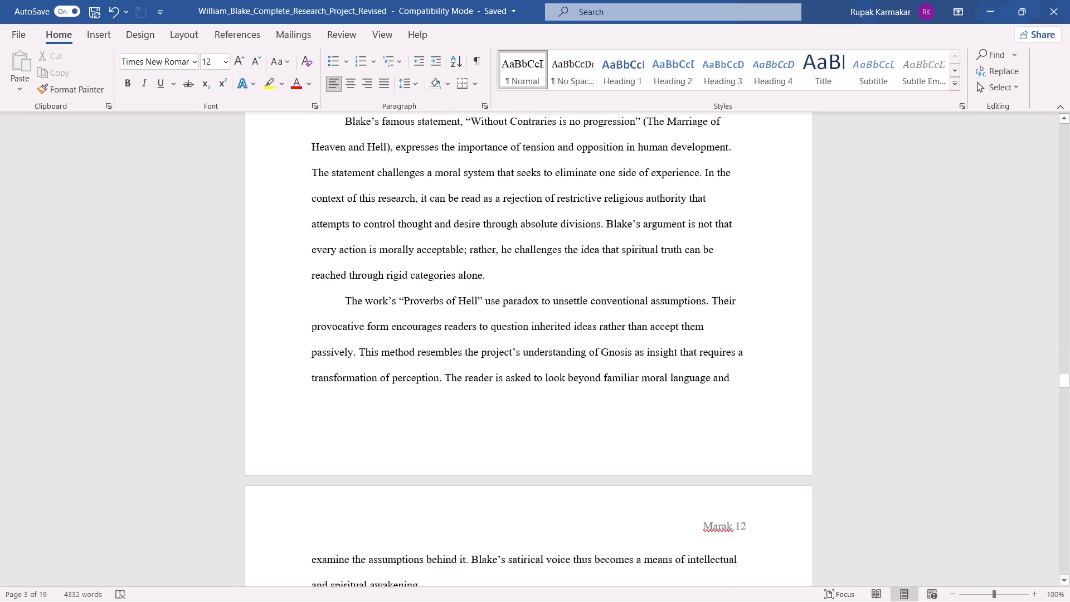
pyautogui.scroll(-20, 1015, 215)
pyautogui.scroll(1, 1015, 215)
pyautogui.scroll(-17, 1015, 215)
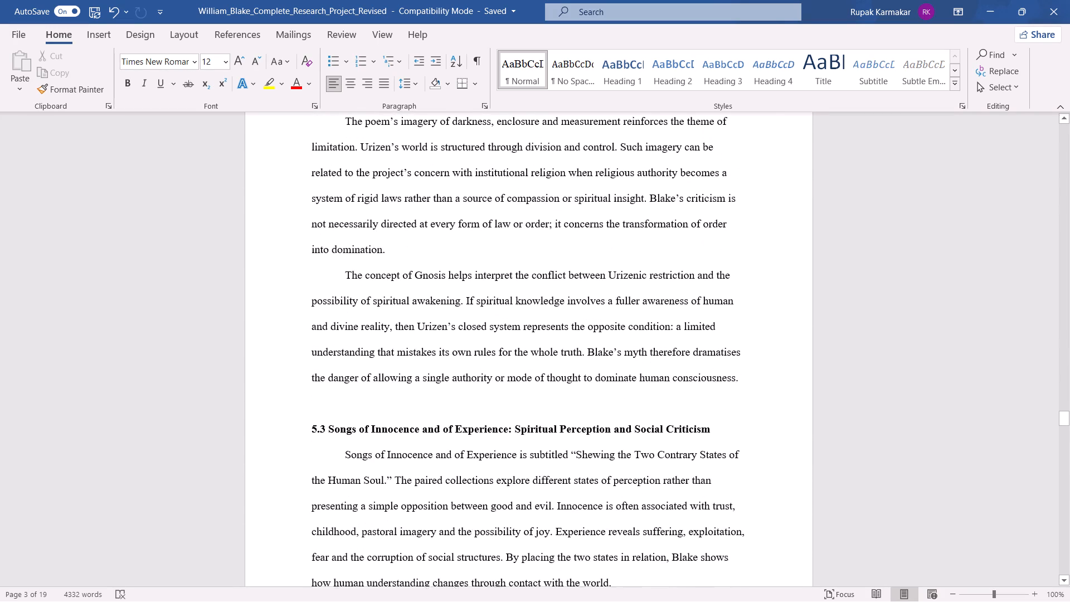
pyautogui.scroll(-20, 1015, 215)
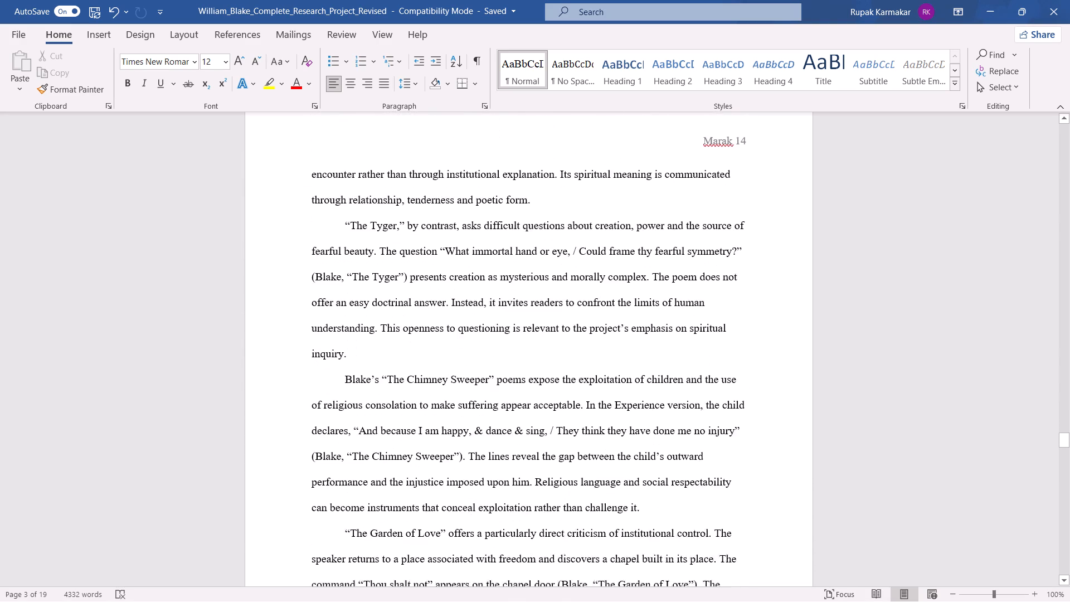
pyautogui.scroll(-11, 1015, 215)
pyautogui.scroll(1, 1015, 215)
pyautogui.scroll(-6, 1015, 215)
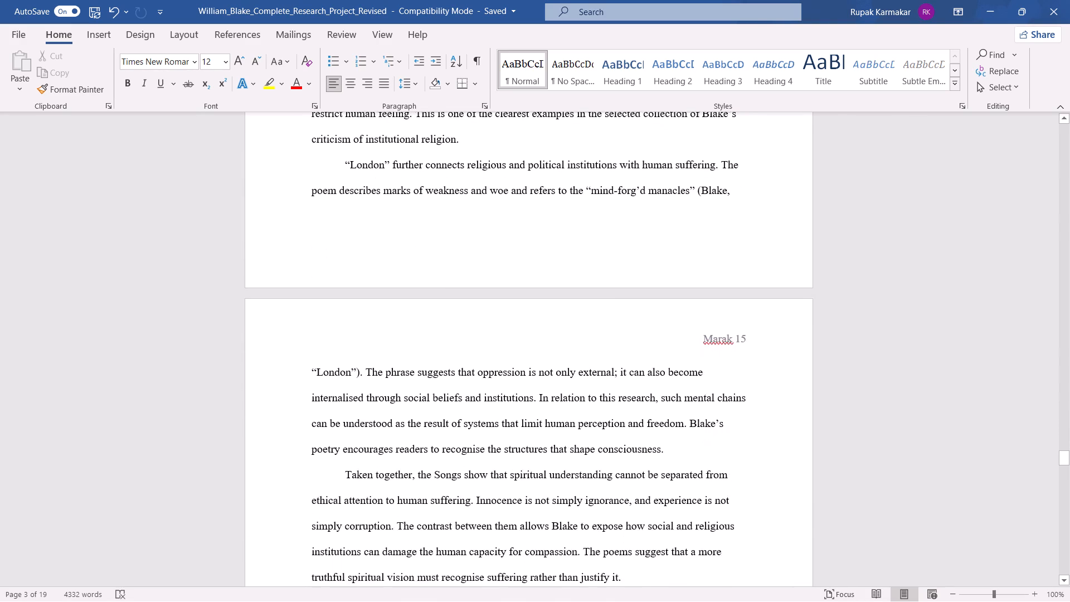
pyautogui.scroll(-15, 1015, 215)
pyautogui.scroll(1, 1015, 215)
pyautogui.scroll(-4, 1015, 215)
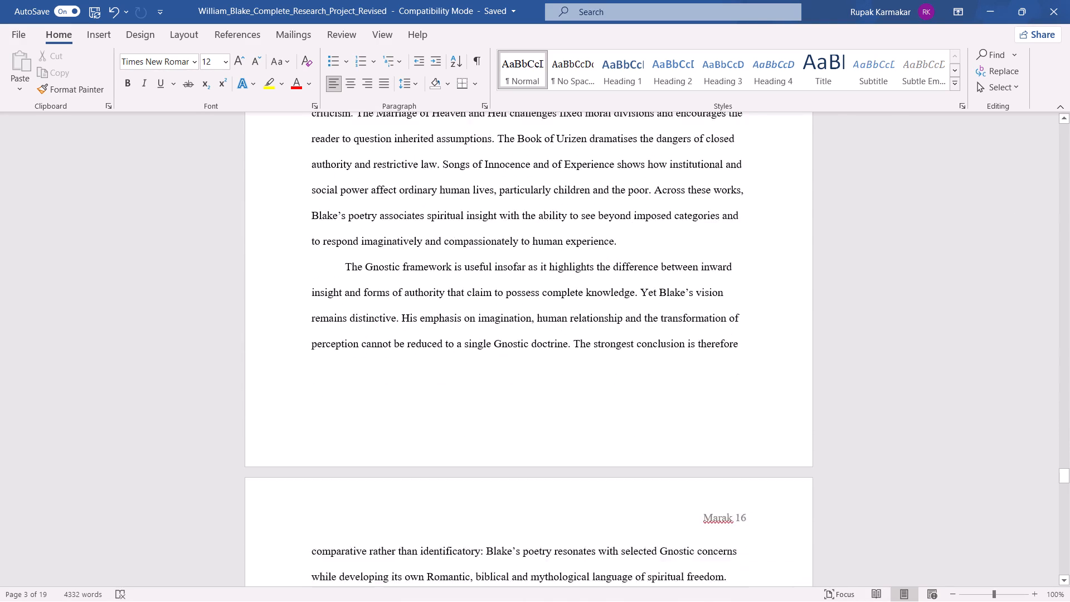
# Review the layout from "6. CONCLUSION – MAJOR FINDINGS" to the closing "FINAL DETAILS TO COMPLETE BEFORE SUBMISSION" checklist on page 19.
pyautogui.scroll(-15, 1015, 215)
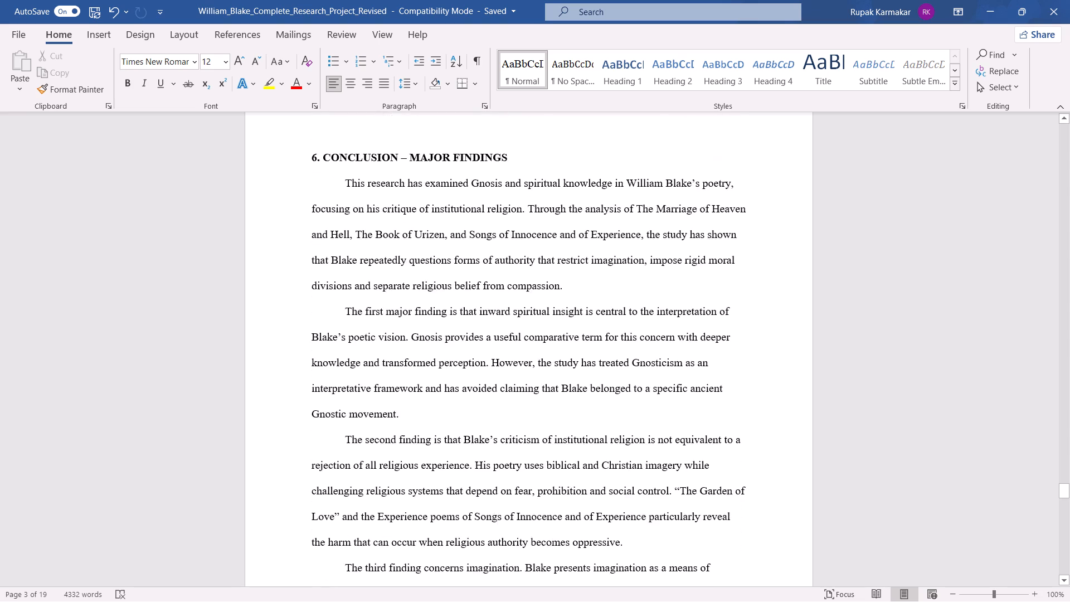
pyautogui.scroll(-3, 1015, 215)
pyautogui.scroll(1, 1015, 215)
pyautogui.scroll(-18, 1015, 215)
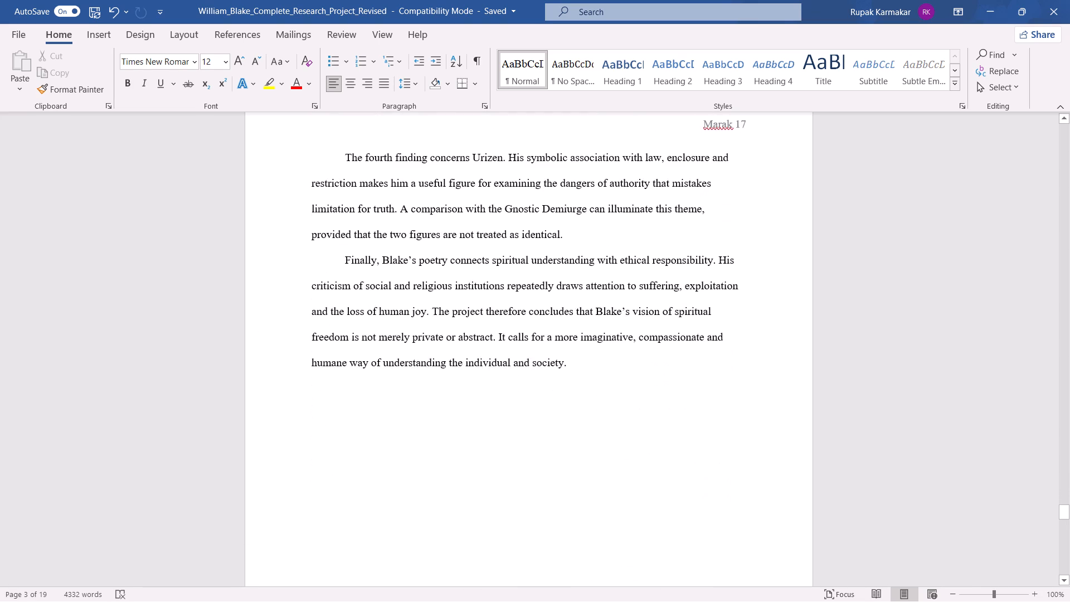
pyautogui.scroll(-13, 1015, 215)
pyautogui.scroll(1, 1015, 215)
pyautogui.scroll(-13, 1015, 215)
pyautogui.scroll(-15, 1015, 215)
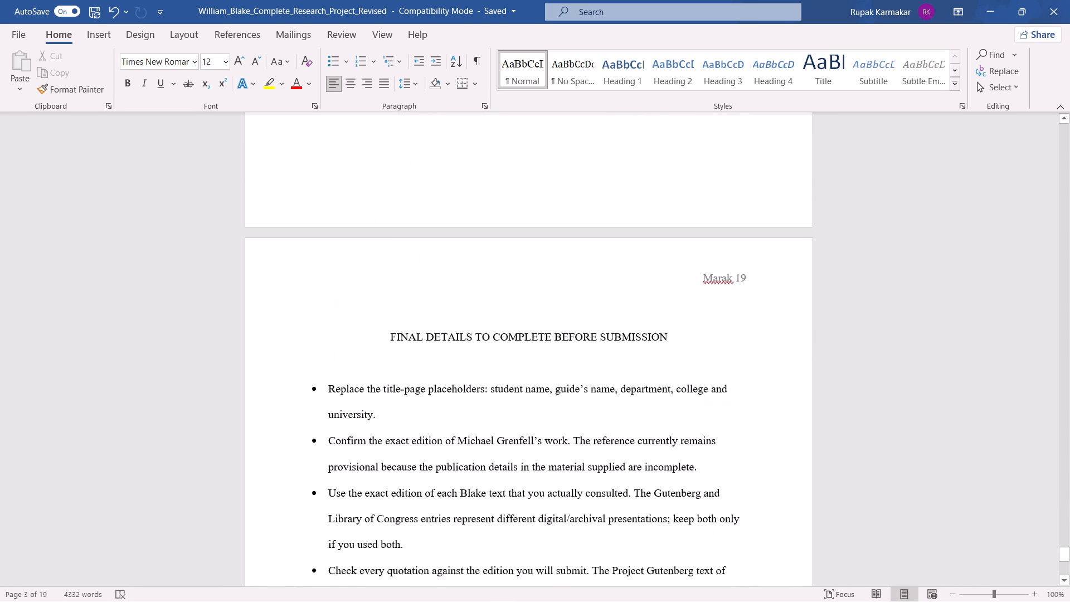
pyautogui.scroll(-12, 1015, 215)
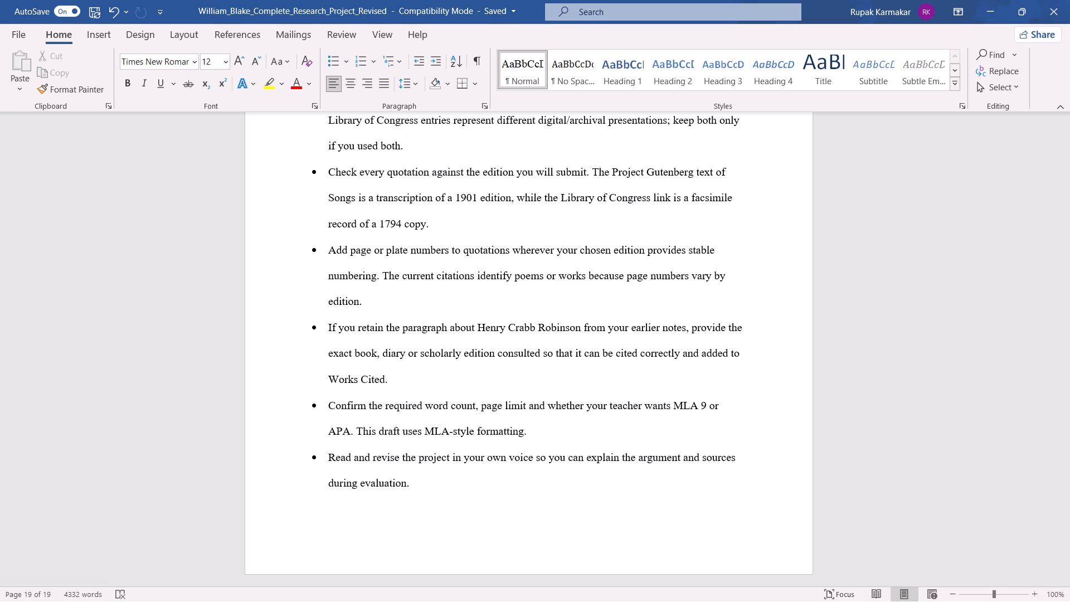
# Save the William Blake research project document.
pyautogui.hotkey('ctrl', 's')
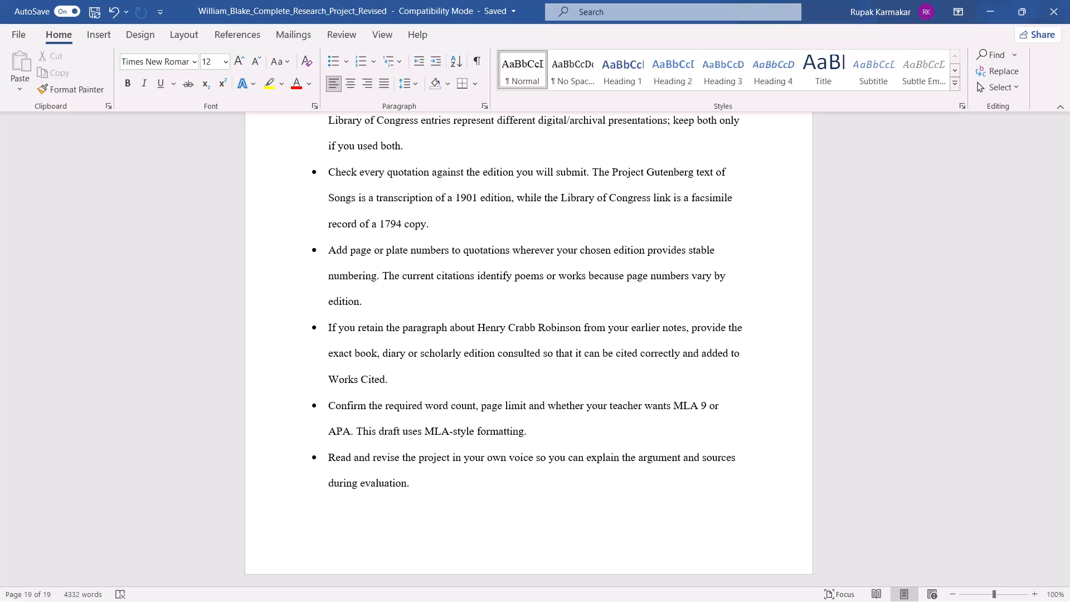
pyautogui.click(563, 212)
pyautogui.hotkey('ctrl', 's')
pyautogui.hotkey('ctrl', 's')
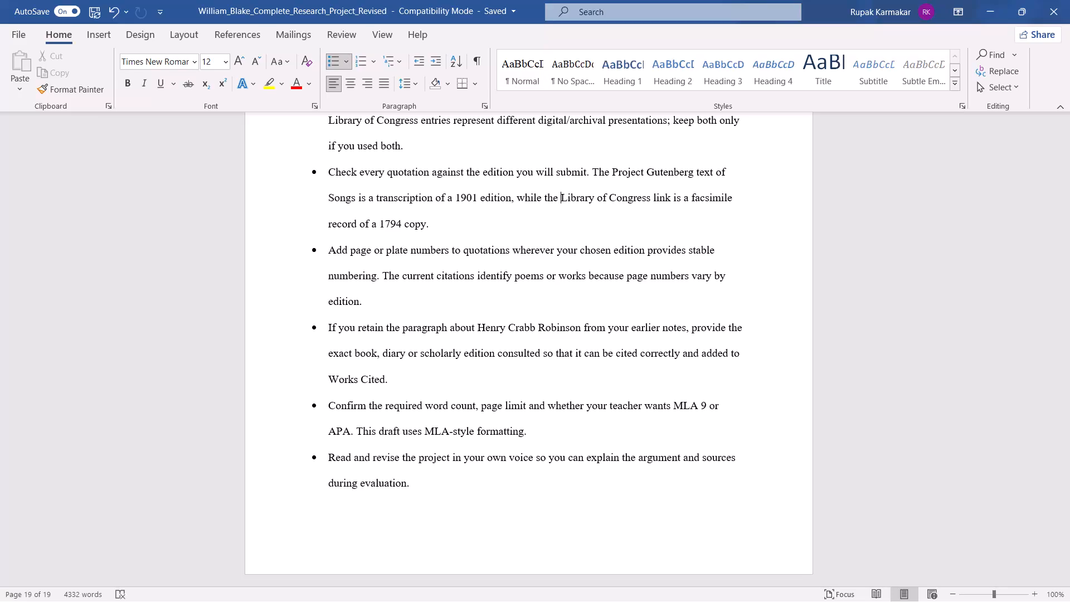
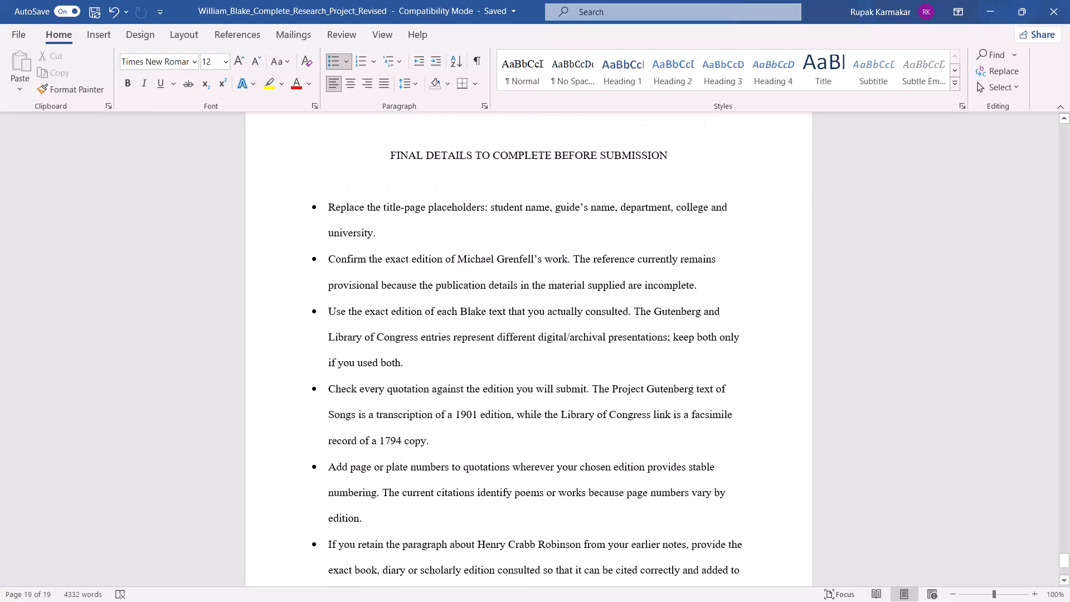
# Recheck the page layout from the closing submission checklist back through Works Cited to the "6. CONCLUSION – MAJOR FINDINGS" heading.
pyautogui.scroll(-1, 495, 280)
pyautogui.scroll(1, 495, 280)
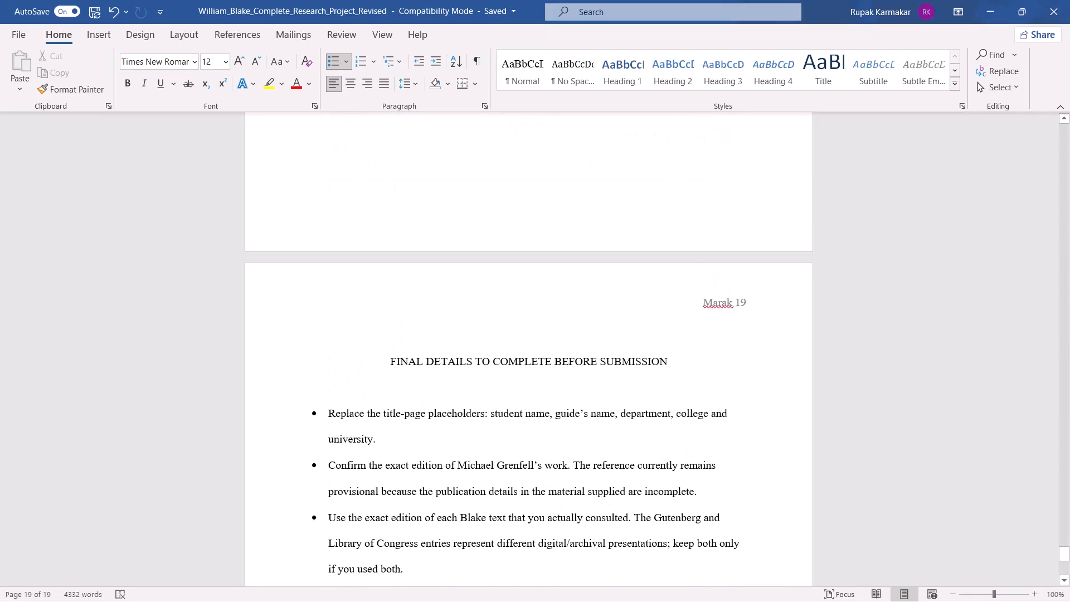
pyautogui.scroll(2, 495, 280)
pyautogui.scroll(-1, 498, 280)
pyautogui.scroll(3, 498, 280)
pyautogui.scroll(-1, 498, 277)
pyautogui.scroll(18, 498, 277)
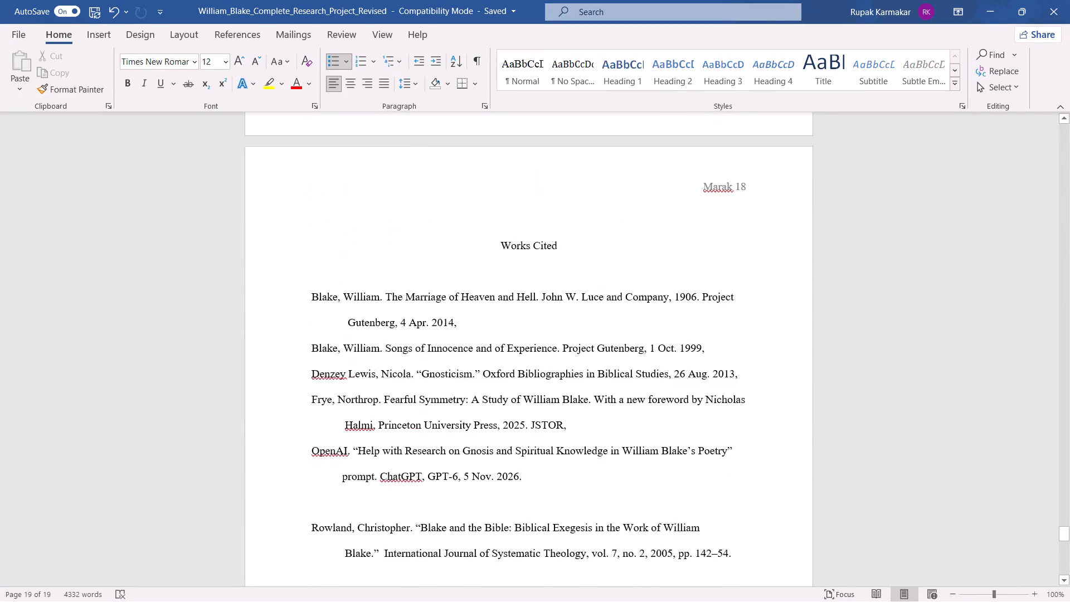
pyautogui.scroll(20, 498, 276)
pyautogui.scroll(-1, 500, 274)
pyautogui.scroll(1, 500, 274)
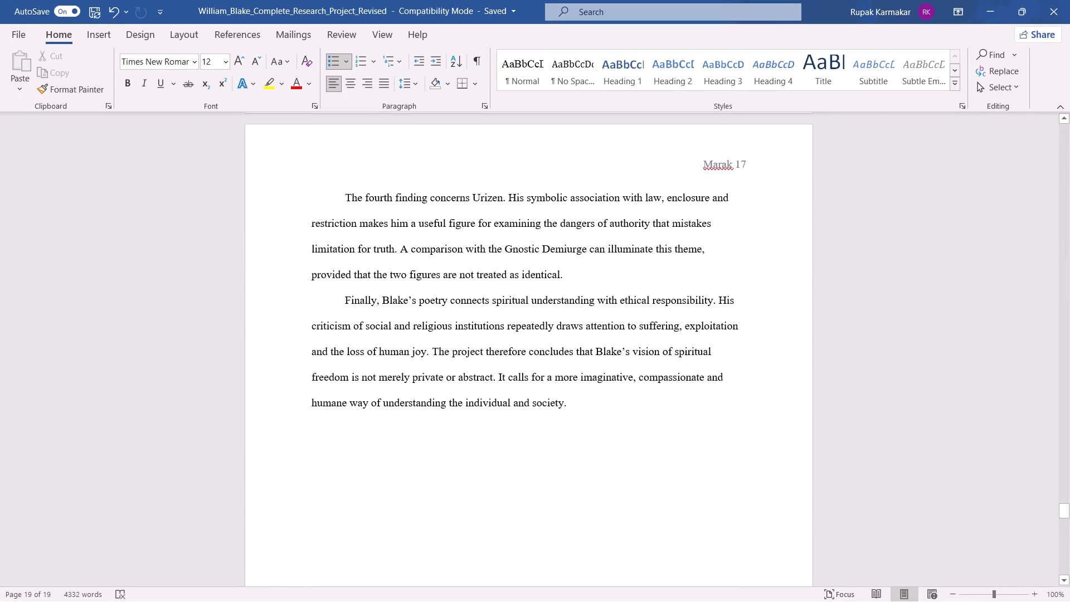
pyautogui.scroll(5, 500, 274)
pyautogui.scroll(-2, 500, 274)
pyautogui.scroll(19, 500, 274)
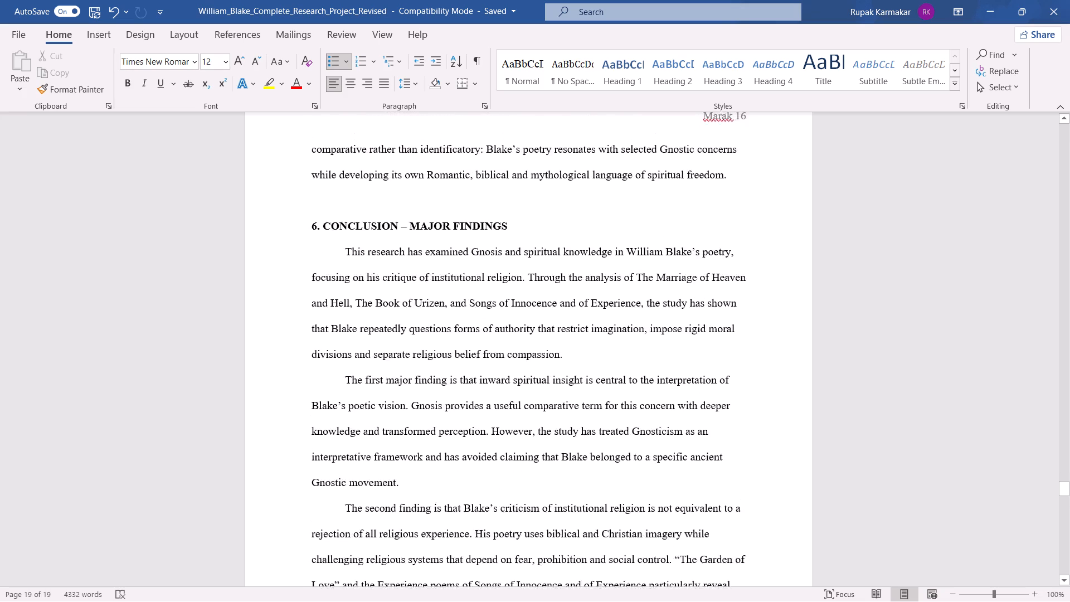
# Review section 5 backwards, from "5.4 Synthesis: Gnosis, Imagination and Freedom" to the "5. CRITICAL ANALYSIS OF THE TEXT" heading, for consistent paragraph and heading spacing.
pyautogui.scroll(12, 500, 274)
pyautogui.scroll(-1, 500, 274)
pyautogui.scroll(5, 500, 274)
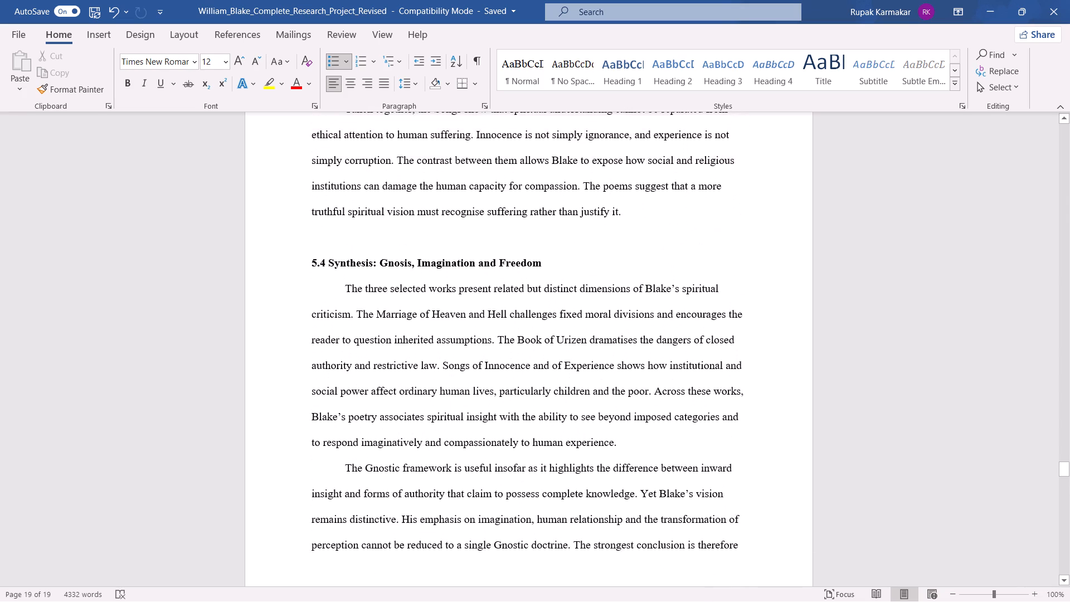
pyautogui.scroll(3, 500, 274)
pyautogui.scroll(-1, 500, 274)
pyautogui.scroll(20, 500, 274)
pyautogui.scroll(6, 500, 274)
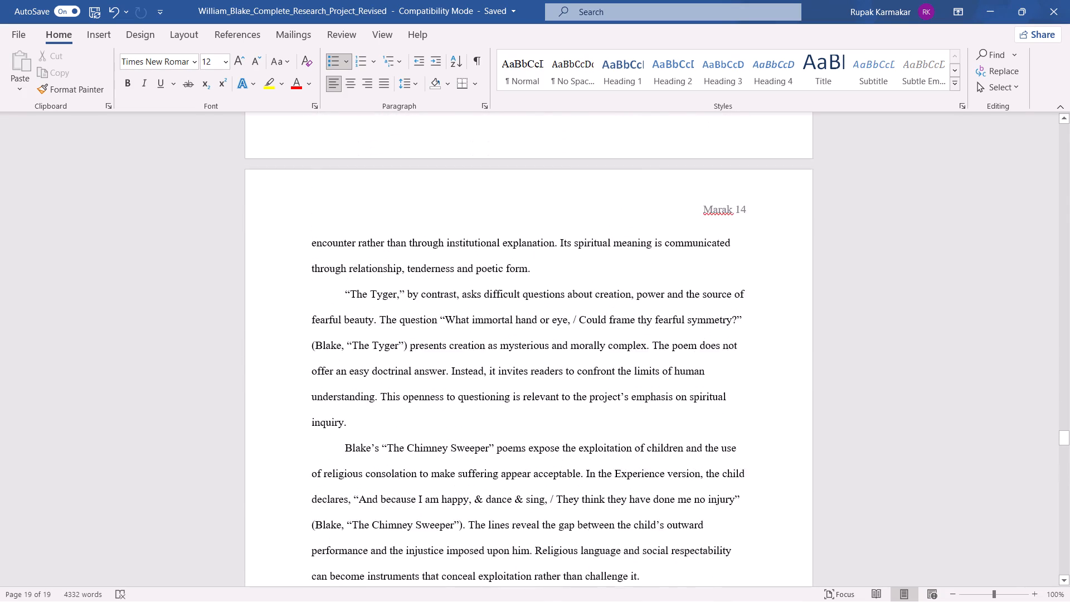
pyautogui.scroll(7, 500, 274)
pyautogui.scroll(-1, 500, 274)
pyautogui.scroll(19, 500, 274)
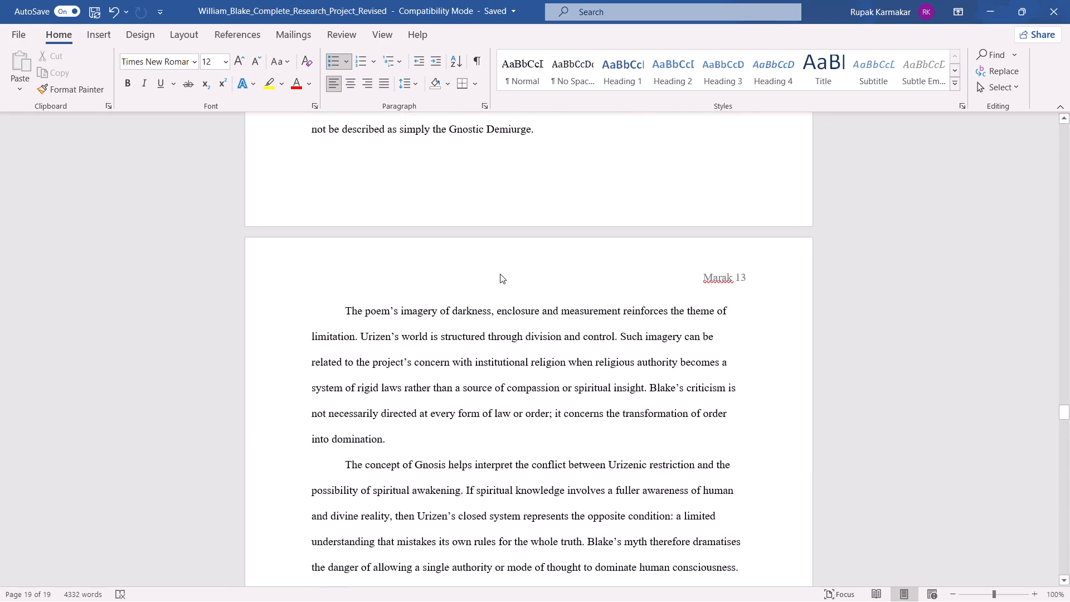
pyautogui.scroll(13, 500, 274)
pyautogui.scroll(-1, 500, 274)
pyautogui.scroll(14, 500, 274)
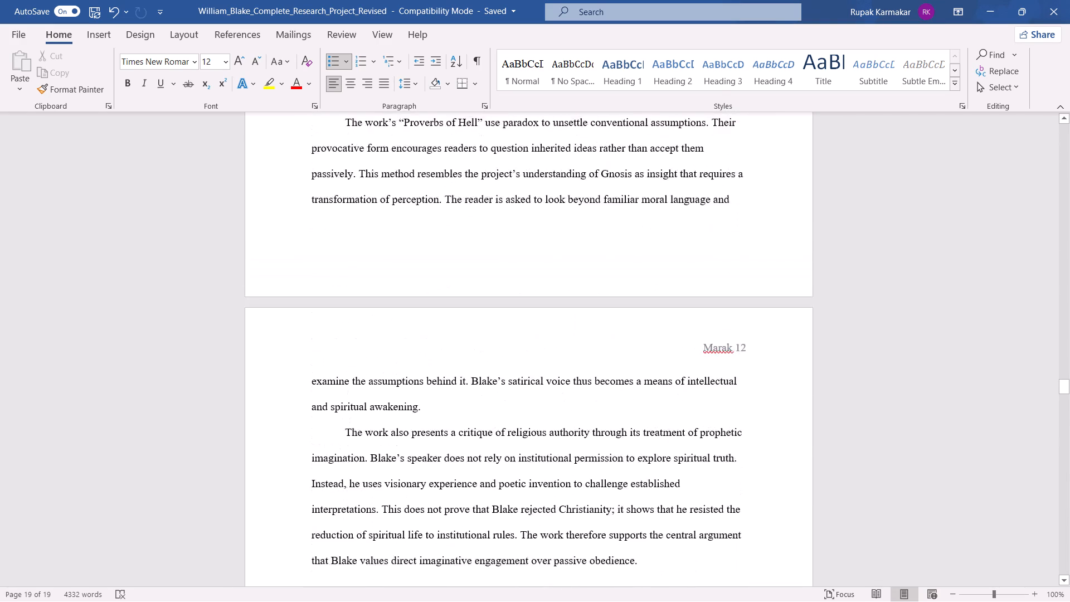
pyautogui.scroll(20, 500, 274)
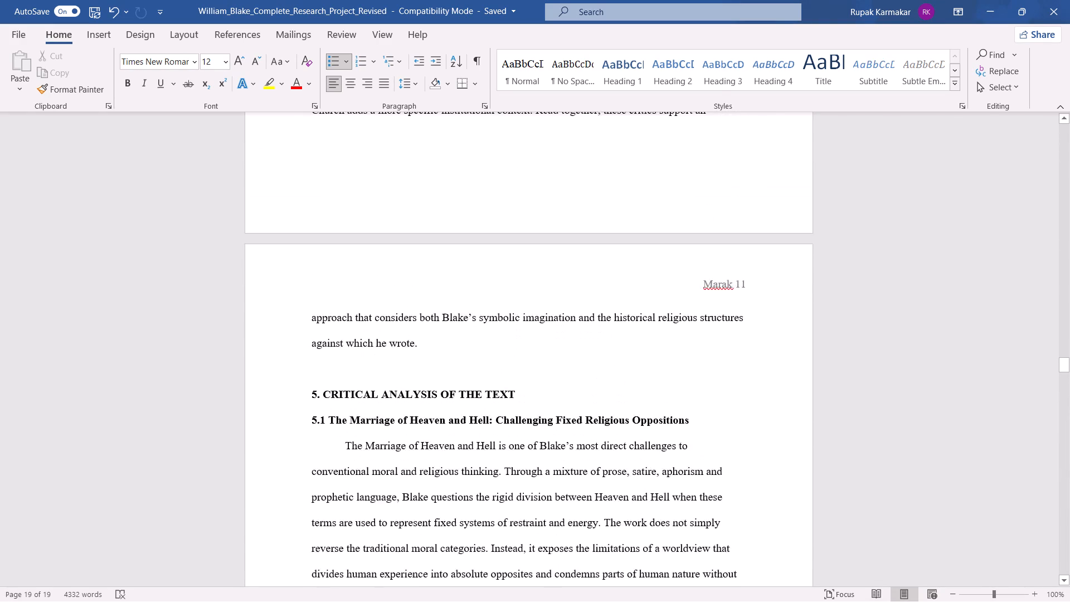
# Check the layout from section 4 back through "3. RESEARCH METHODOLOGY" and the research objectives to "2.2 Research Gap" on page 7.
pyautogui.scroll(12, 500, 274)
pyautogui.scroll(-1, 500, 274)
pyautogui.scroll(12, 500, 274)
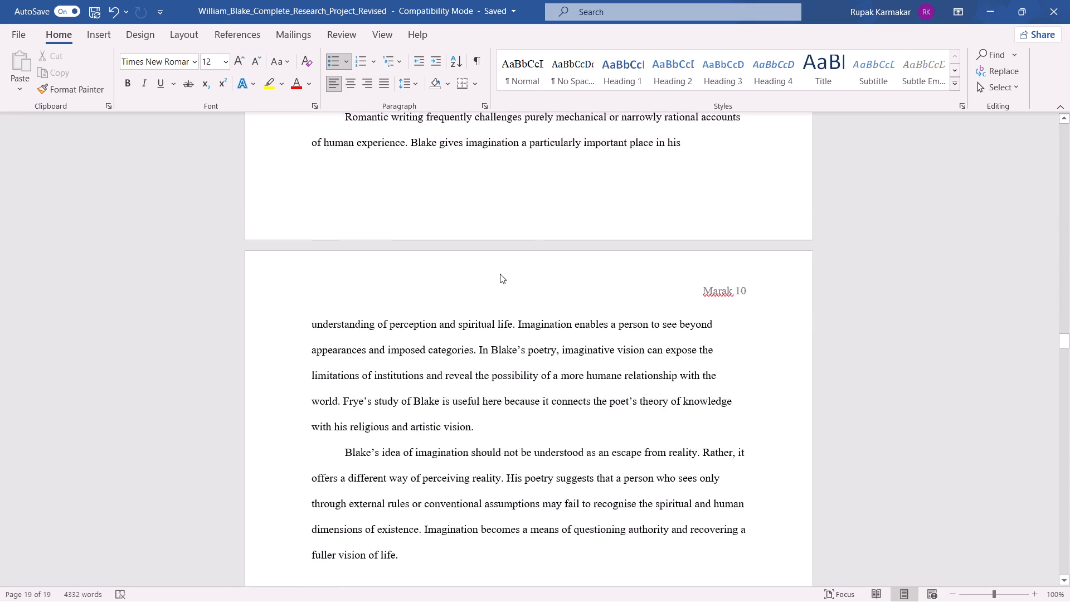
pyautogui.scroll(18, 500, 274)
pyautogui.scroll(5, 500, 274)
pyautogui.scroll(20, 500, 274)
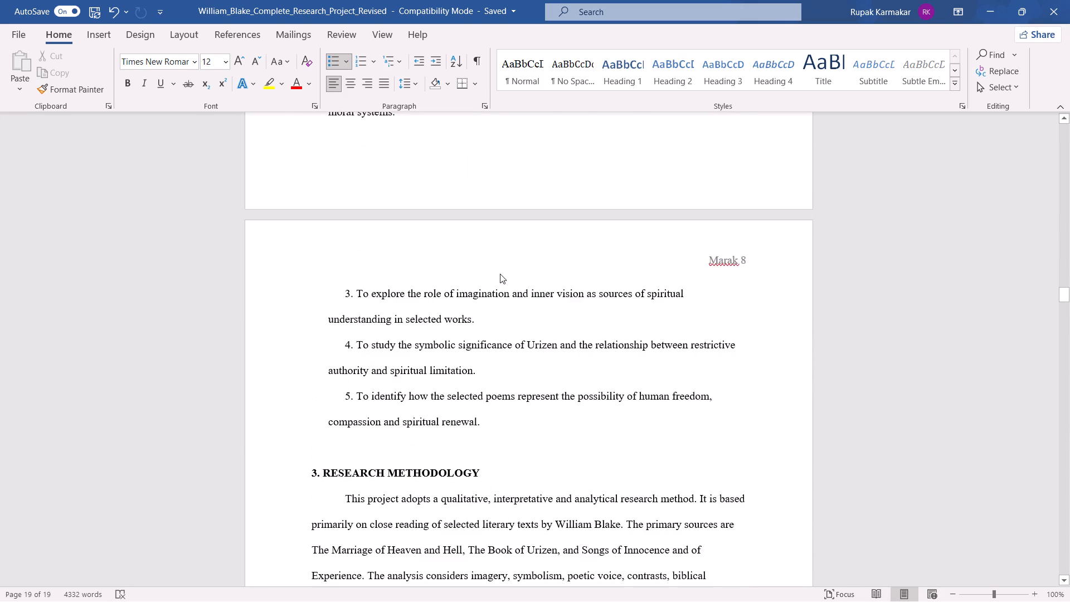
pyautogui.scroll(18, 500, 274)
pyautogui.scroll(5, 500, 274)
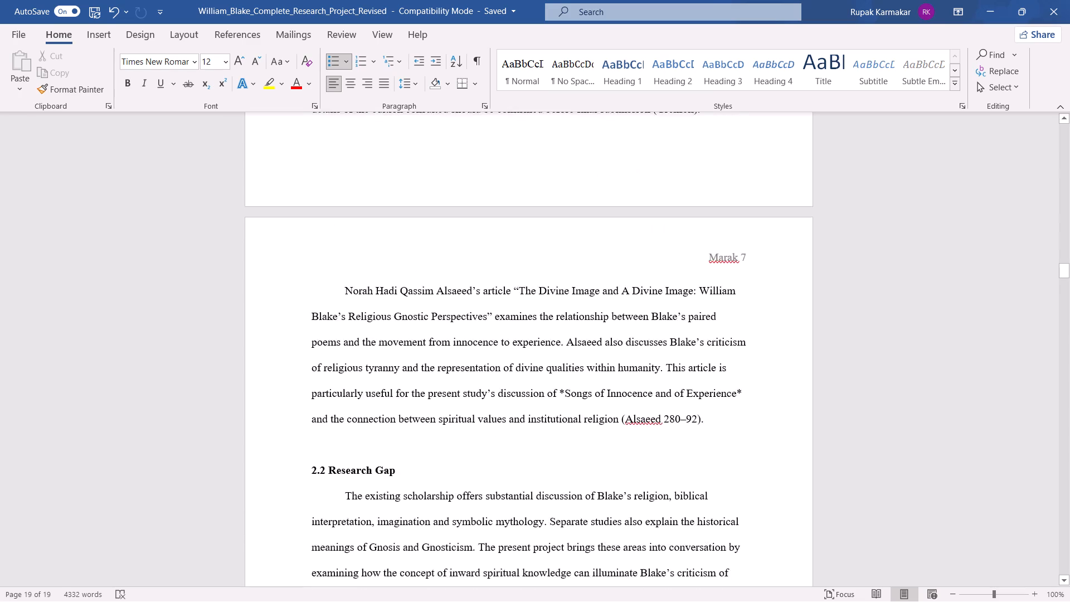
# Examine the heading and paragraph layout of "2.1 Literature Review" and the introduction, back to the "1. INTRODUCTION" heading on page 3.
pyautogui.scroll(18, 500, 274)
pyautogui.scroll(5, 500, 274)
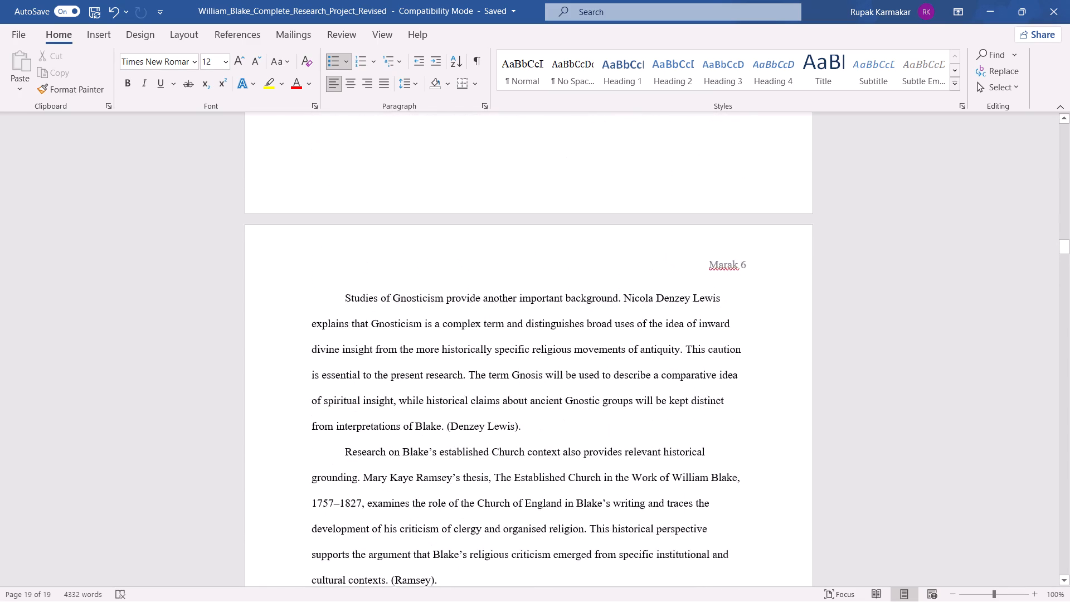
pyautogui.scroll(19, 500, 274)
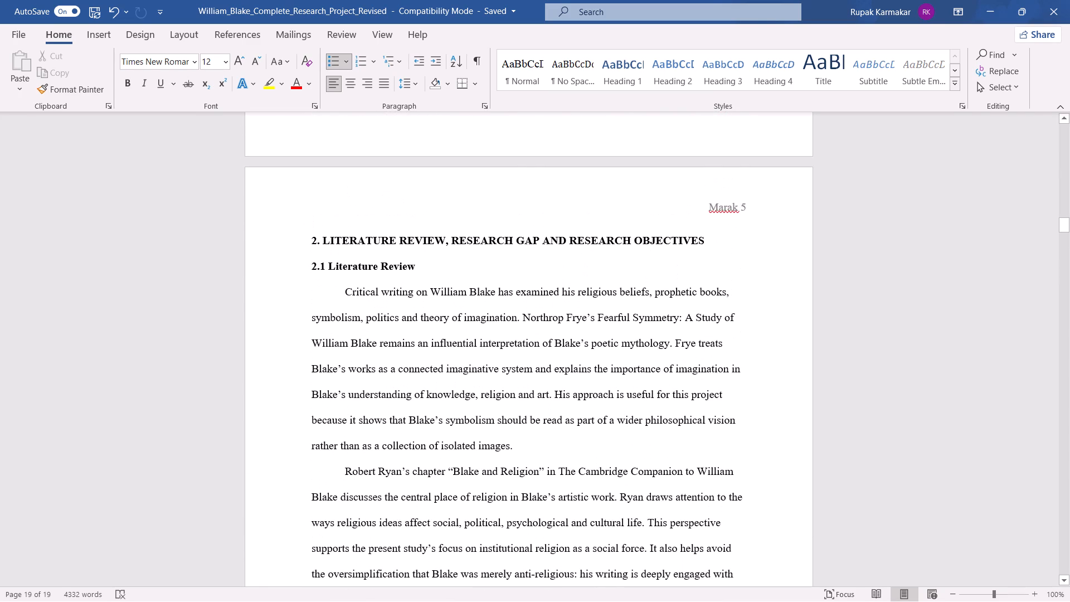
pyautogui.click(481, 273)
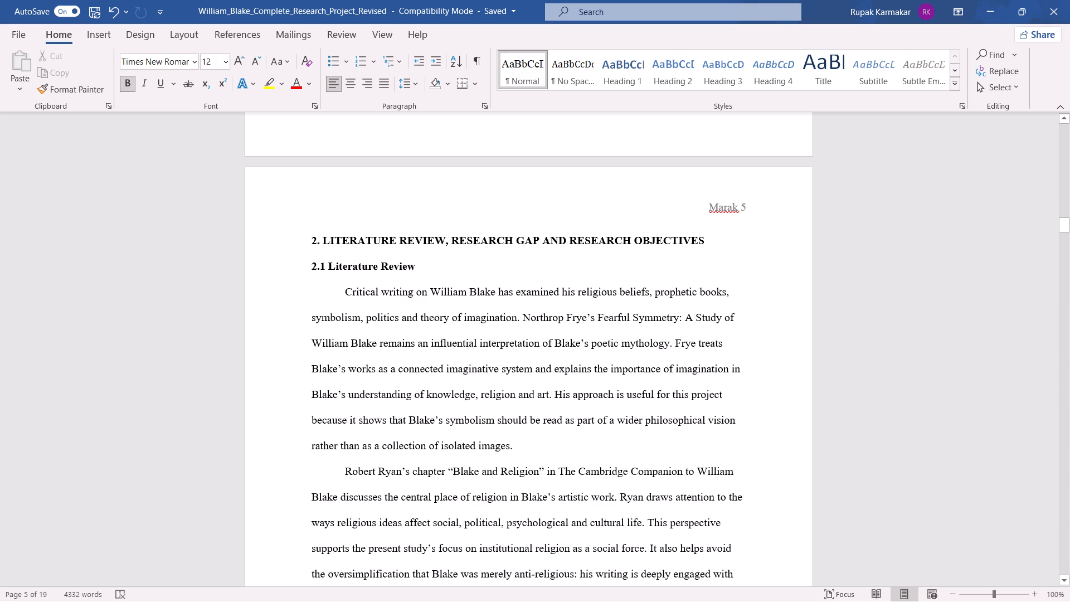
pyautogui.scroll(11, 481, 273)
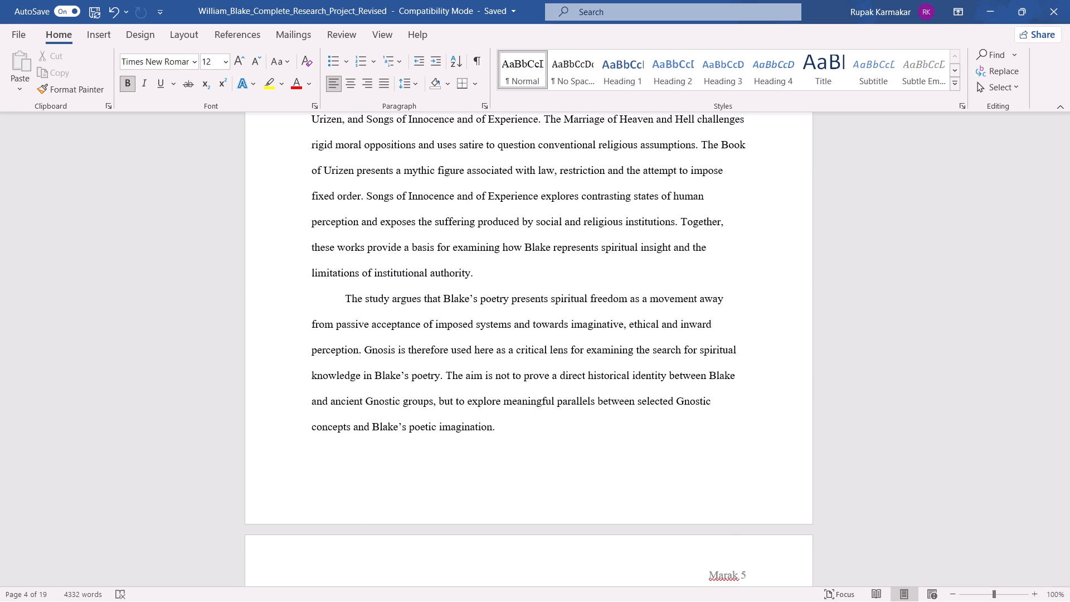
pyautogui.scroll(7, 481, 273)
pyautogui.scroll(-1, 481, 273)
pyautogui.scroll(20, 481, 273)
pyautogui.scroll(5, 481, 273)
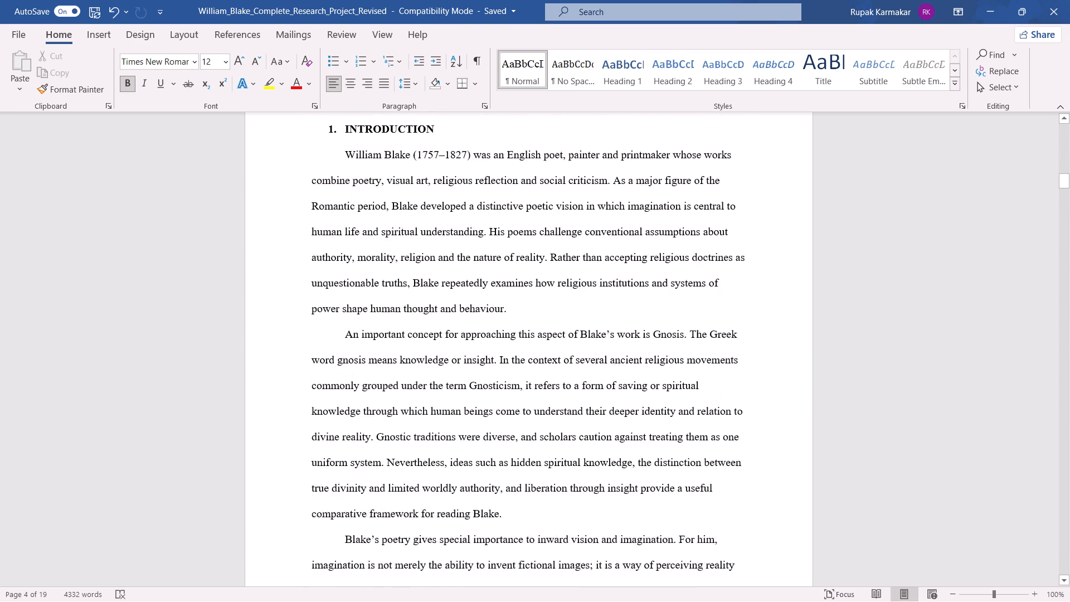
pyautogui.scroll(5, 481, 273)
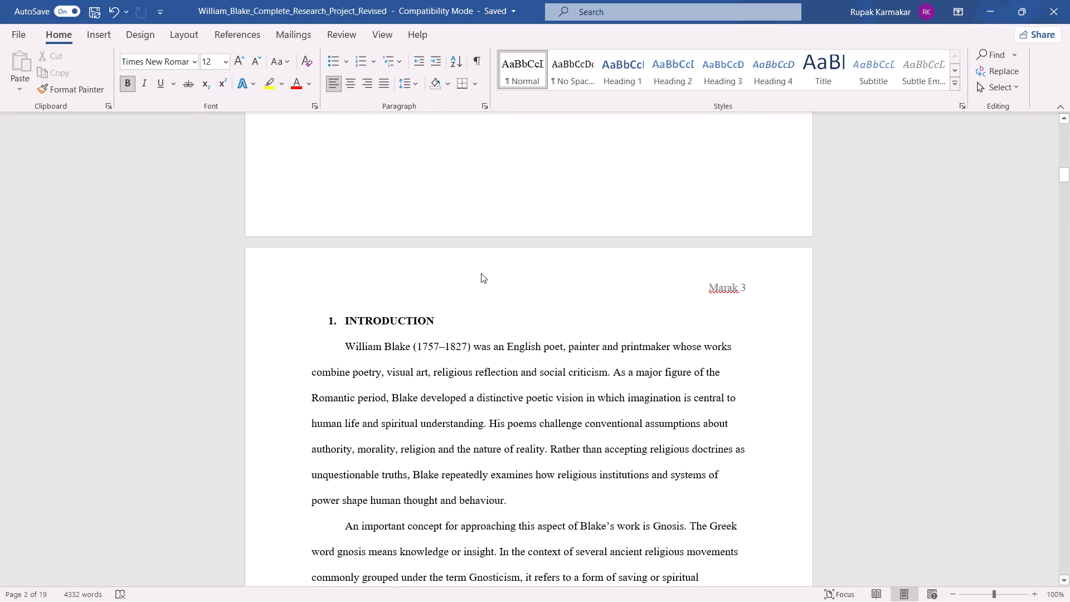
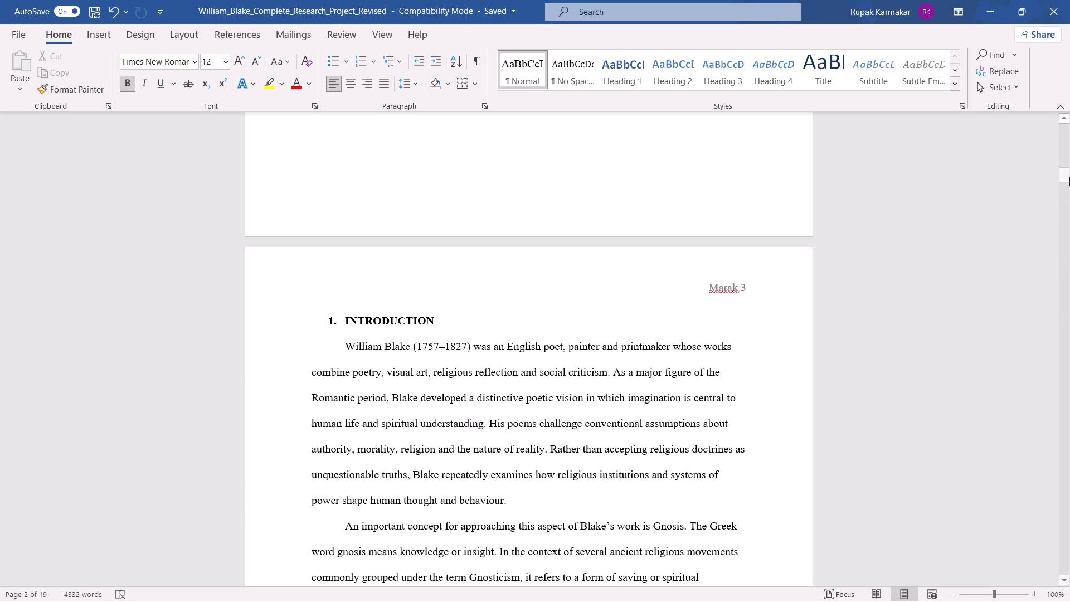
# Delete the "FINAL DETAILS TO COMPLETE BEFORE SUBMISSION" heading and its entire checklist on page 19, including the leftover empty bullet.
pyautogui.moveTo(1066, 176); pyautogui.dragTo(1067, 446)
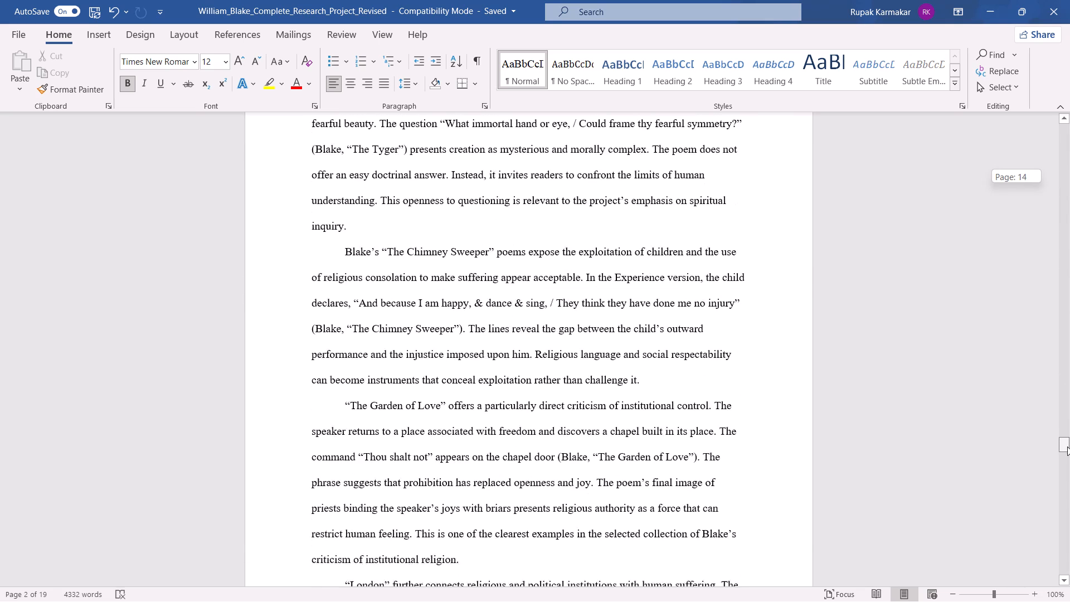
pyautogui.moveTo(1067, 446); pyautogui.dragTo(1069, 582)
pyautogui.scroll(3, 679, 478)
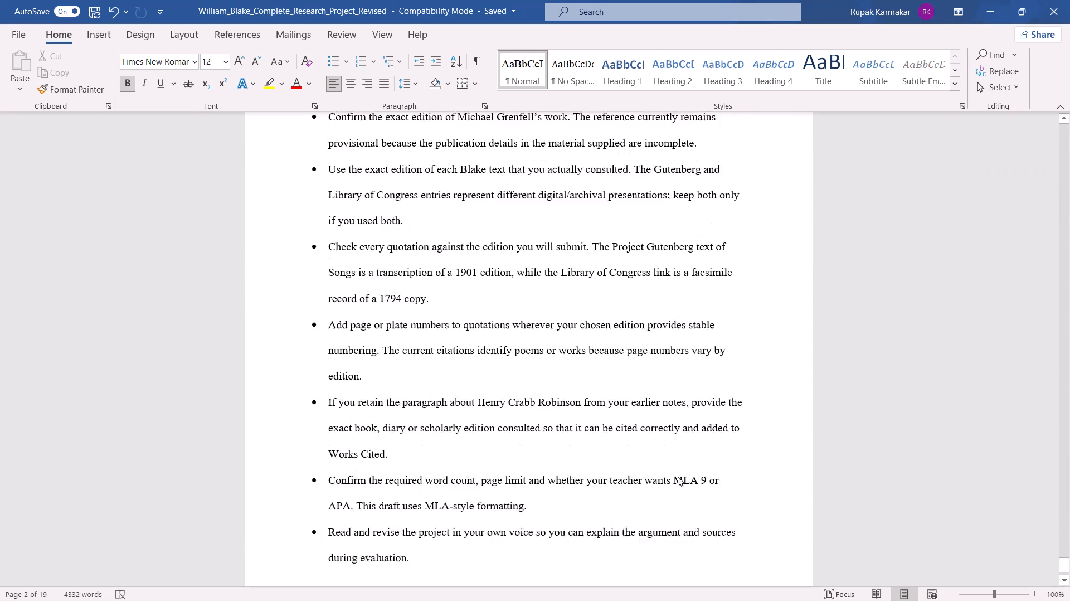
pyautogui.scroll(7, 678, 477)
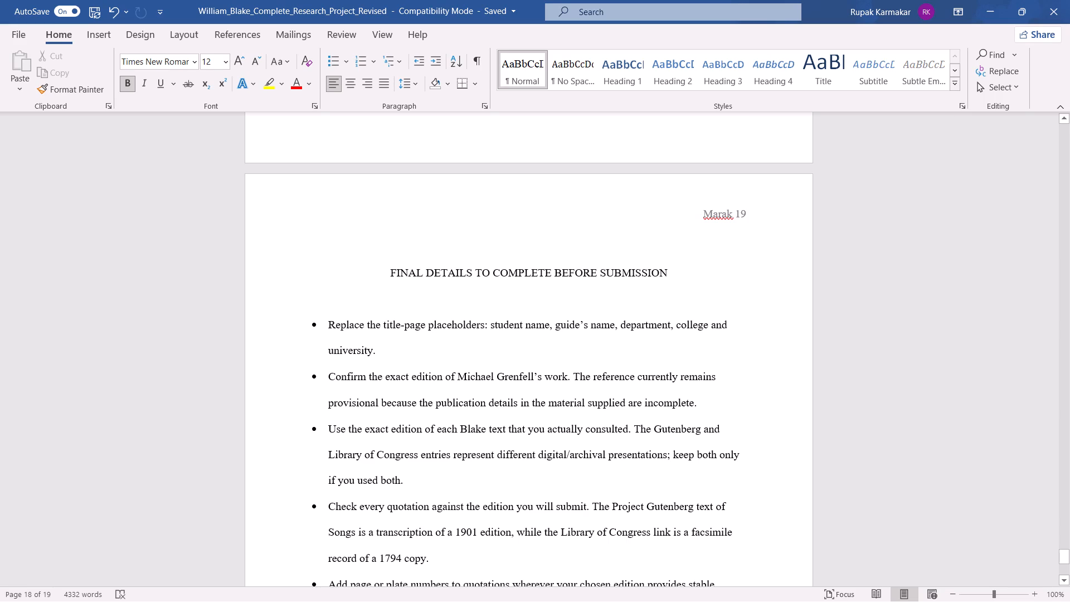
pyautogui.moveTo(386, 274); pyautogui.dragTo(543, 601)
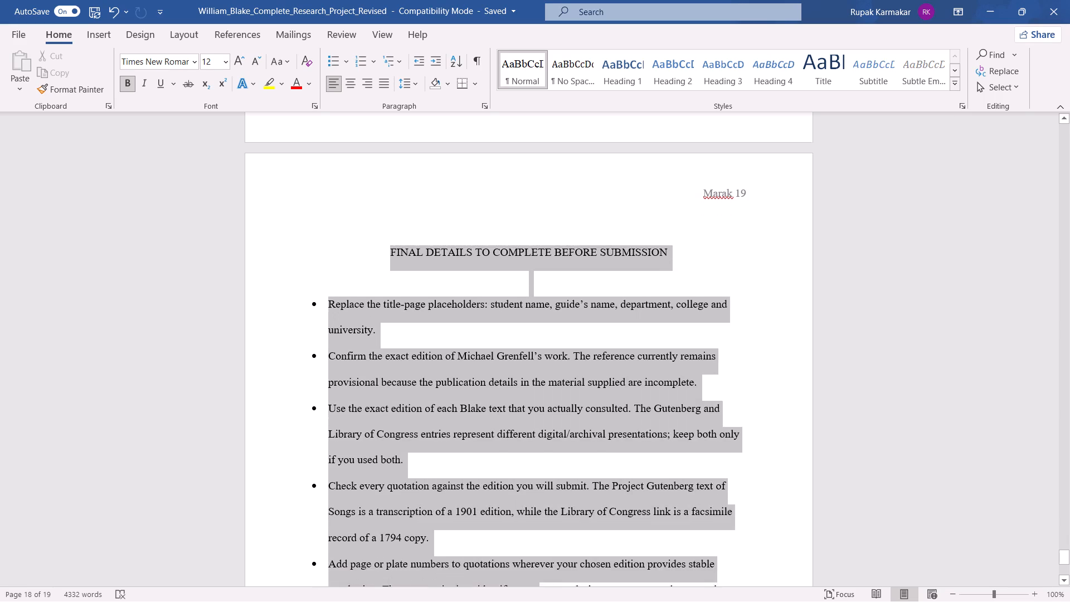
pyautogui.moveTo(543, 601); pyautogui.dragTo(541, 525)
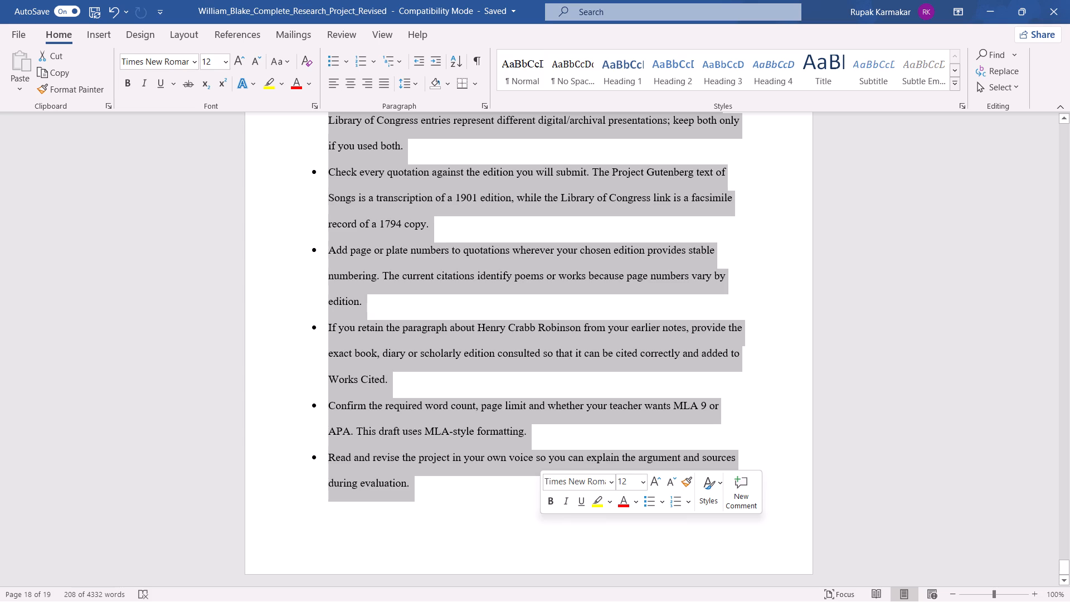
pyautogui.press('BackSpace')
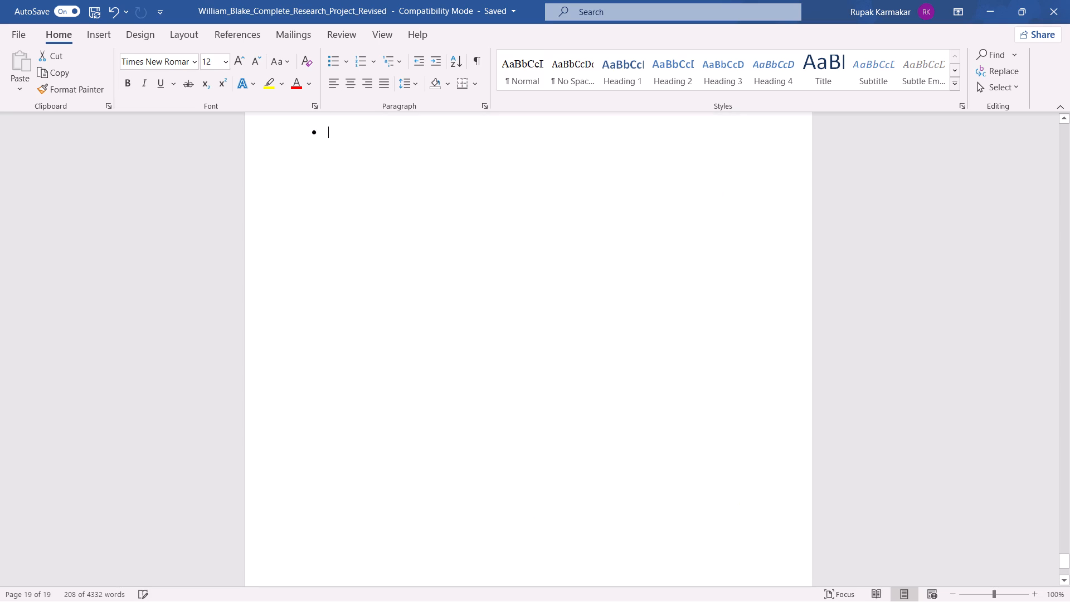
pyautogui.scroll(5, 521, 496)
pyautogui.press('BackSpace')
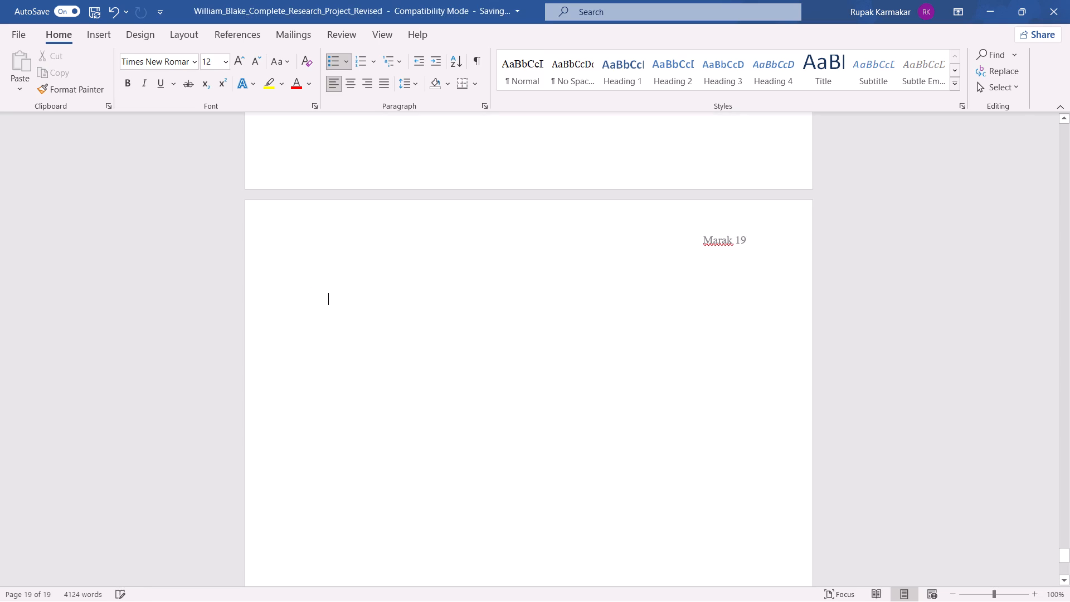
pyautogui.press('BackSpace')
# Examine the end of the document, from the last Works Cited entries through the emptied page 19.
pyautogui.scroll(7, 517, 487)
pyautogui.scroll(-1, 517, 487)
pyautogui.scroll(4, 517, 487)
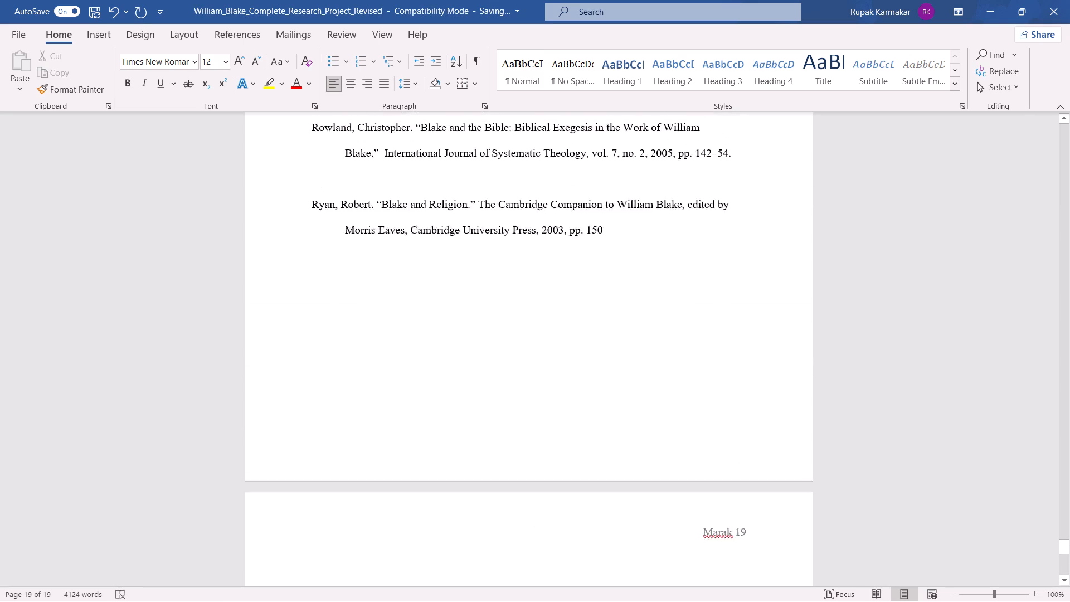
pyautogui.scroll(3, 517, 487)
pyautogui.scroll(-4, 517, 487)
pyautogui.scroll(1, 517, 487)
pyautogui.scroll(-2, 517, 487)
pyautogui.scroll(1, 517, 487)
pyautogui.scroll(-7, 517, 487)
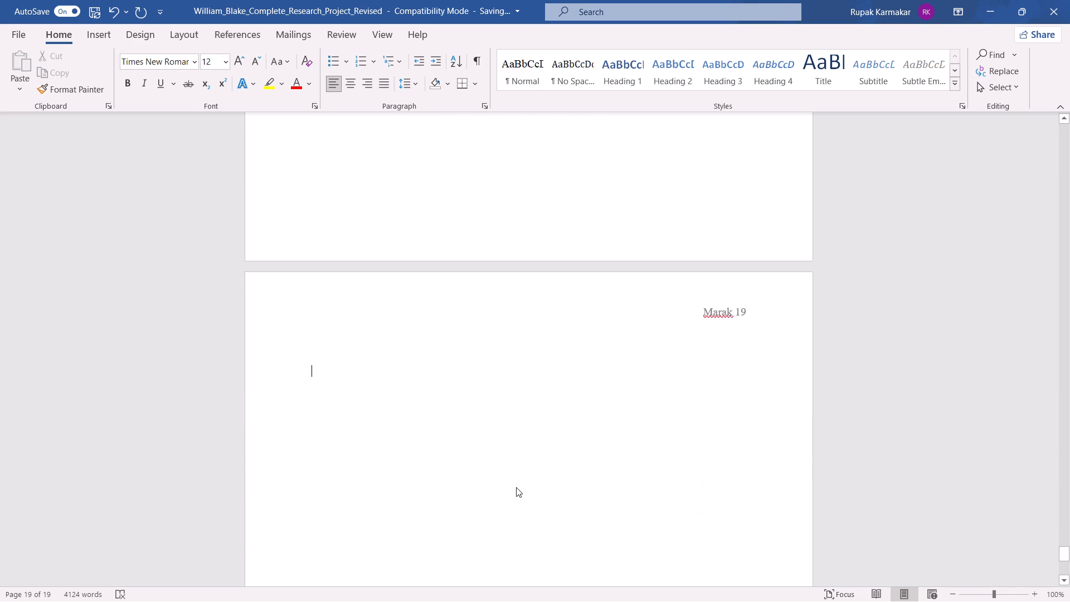
pyautogui.scroll(-2, 516, 487)
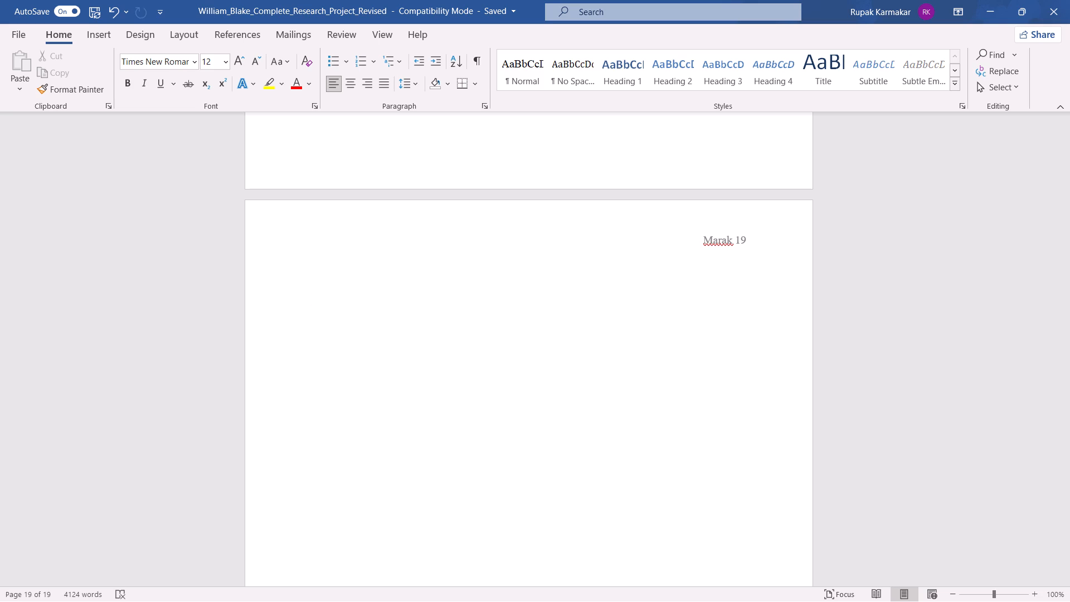
pyautogui.scroll(-2, 509, 417)
pyautogui.scroll(1, 509, 417)
pyautogui.rightClick(495, 389)
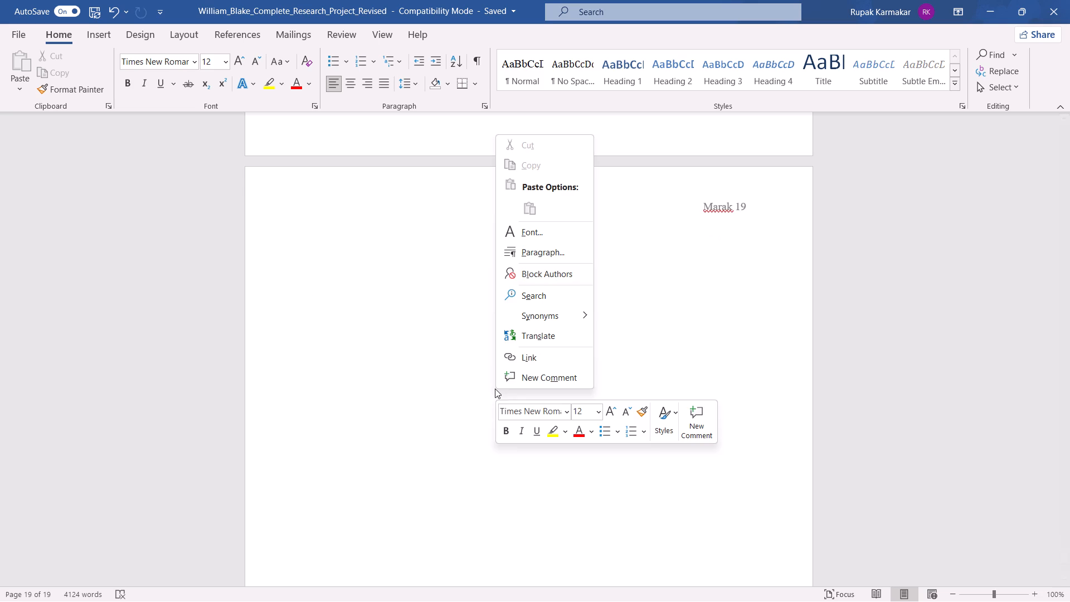
pyautogui.click(430, 365)
# Recheck the Works Cited list on page 18 and the blank page that follows it.
pyautogui.scroll(-14, 427, 365)
pyautogui.scroll(20, 427, 365)
pyautogui.scroll(4, 427, 365)
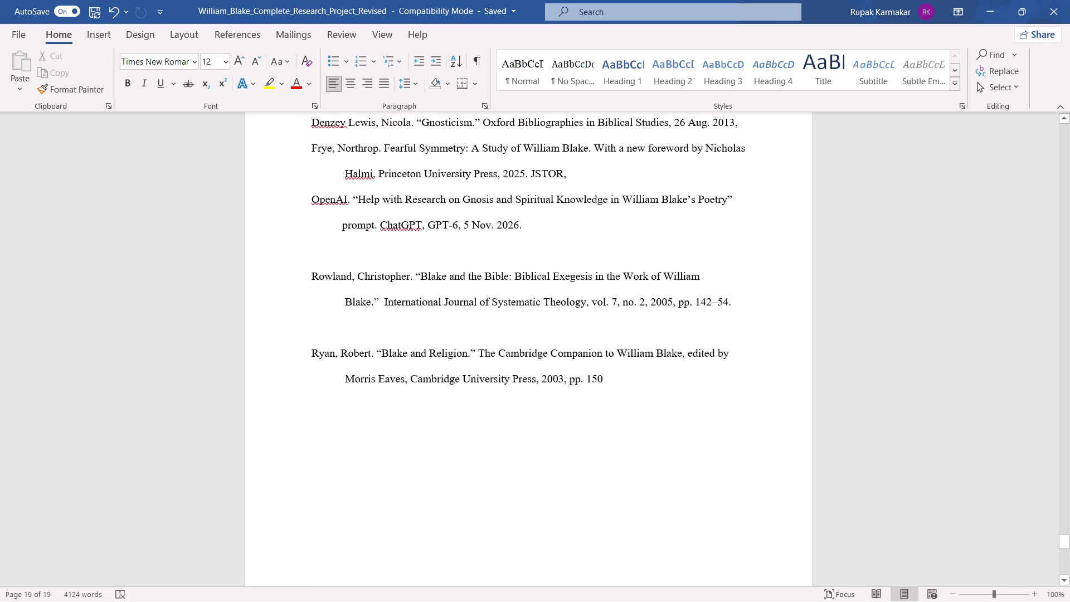
pyautogui.scroll(-1, 427, 365)
pyautogui.scroll(7, 427, 365)
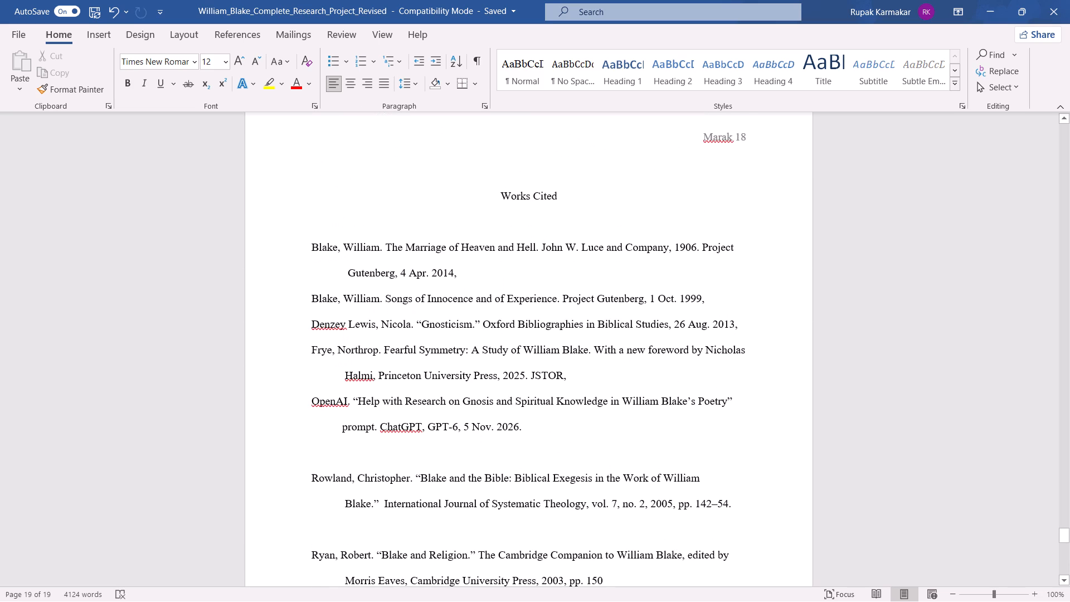
pyautogui.scroll(-3, 427, 365)
pyautogui.scroll(3, 427, 365)
pyautogui.scroll(-4, 459, 285)
pyautogui.scroll(1, 460, 286)
pyautogui.scroll(-6, 460, 286)
pyautogui.scroll(1, 460, 286)
pyautogui.scroll(-1, 460, 286)
pyautogui.scroll(1, 460, 286)
pyautogui.scroll(-8, 460, 286)
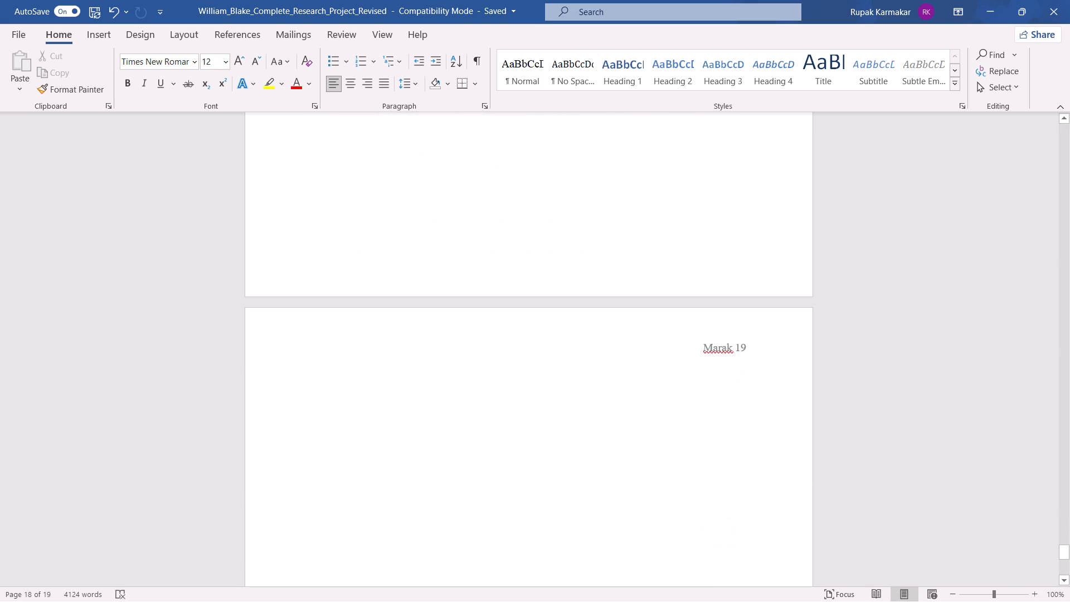
# Save the document.
pyautogui.hotkey('ctrl', 's')
pyautogui.hotkey('ctrl', 's')
pyautogui.hotkey('ctrl', 's')
pyautogui.hotkey('ctrl', 's')
# Remove the blank page 19 by deleting the empty content between the last Works Cited entry and the document's end.
pyautogui.scroll(-8, 487, 375)
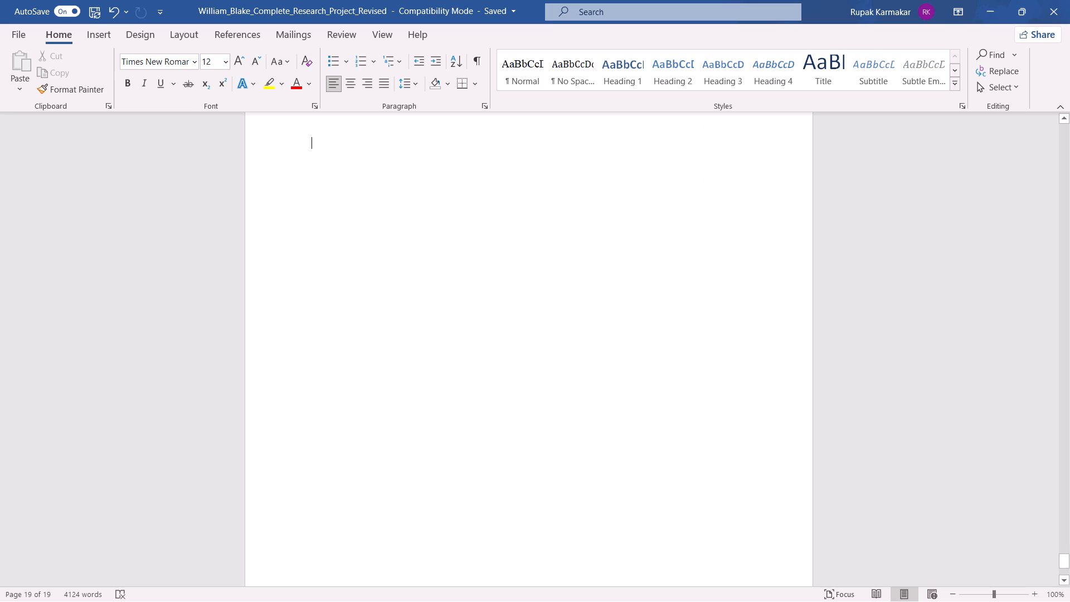
pyautogui.click(471, 356)
pyautogui.scroll(3, 471, 356)
pyautogui.press('BackSpace')
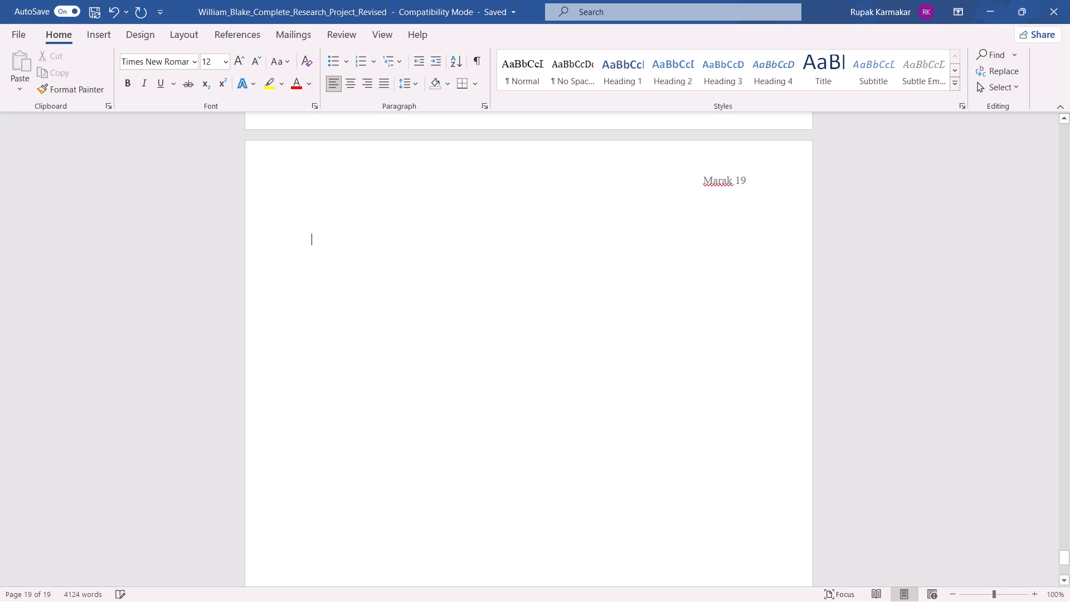
pyautogui.scroll(7, 471, 356)
pyautogui.click(284, 336)
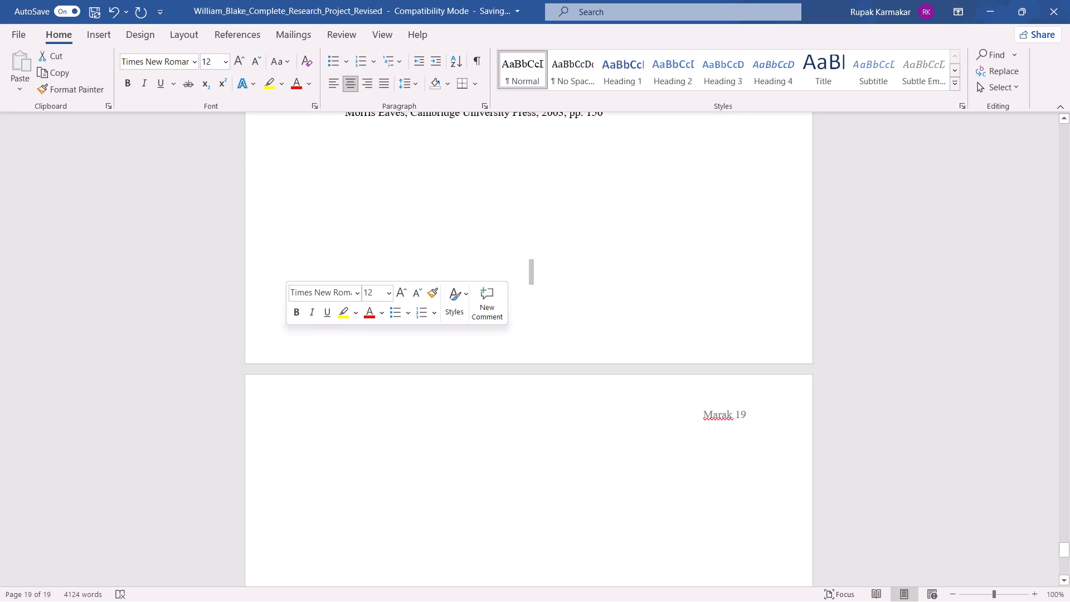
pyautogui.click(271, 333)
pyautogui.moveTo(267, 294); pyautogui.dragTo(273, 294)
pyautogui.click(299, 285)
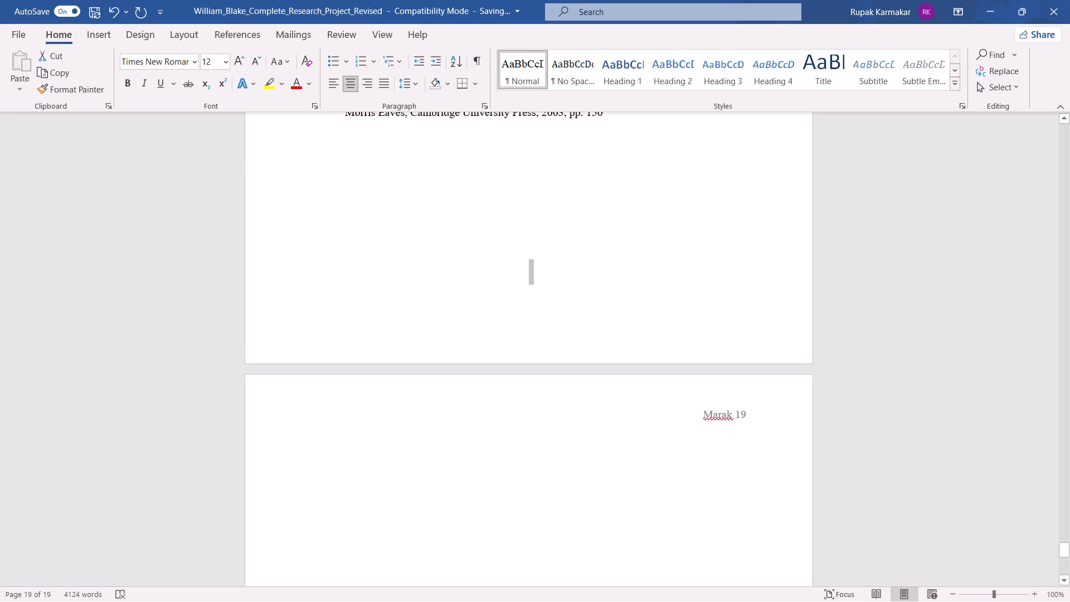
pyautogui.scroll(4, 437, 279)
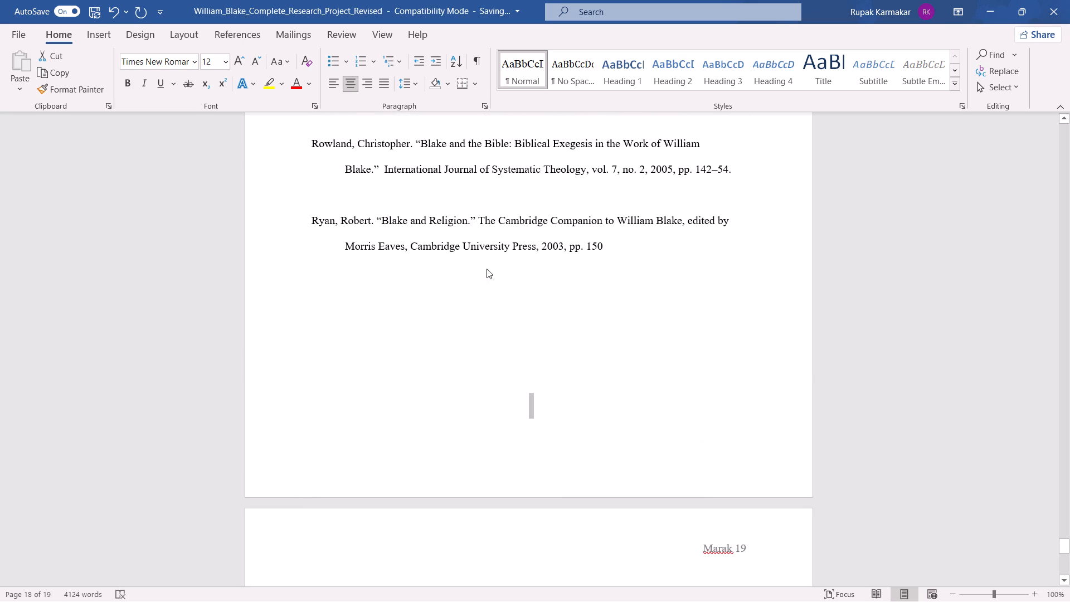
pyautogui.click(630, 245)
pyautogui.click(414, 425)
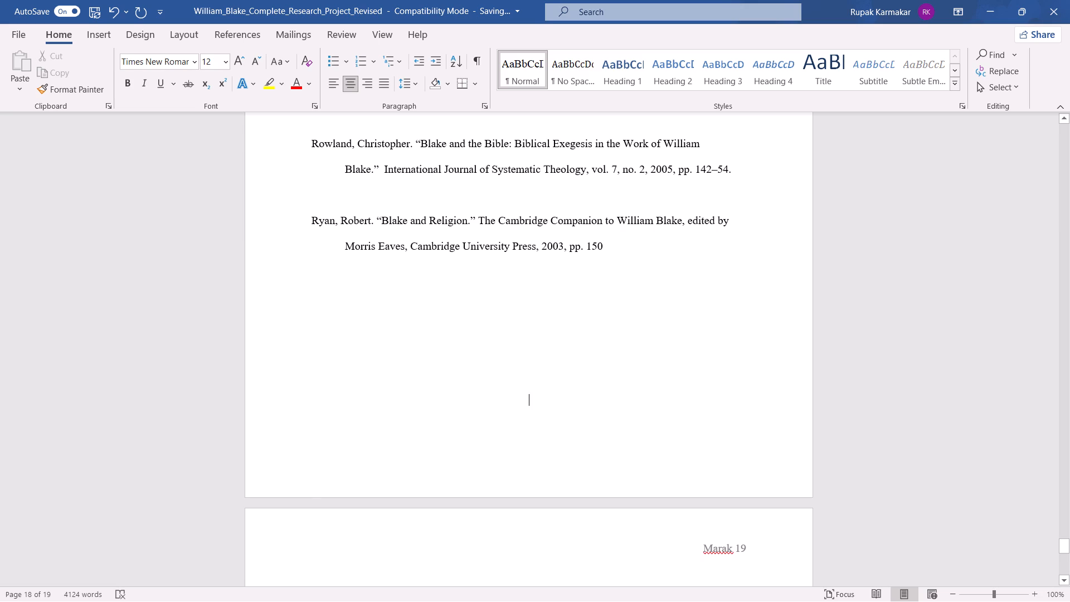
pyautogui.press('BackSpace')
pyautogui.press('BackSpace')
pyautogui.press('BackSpace')
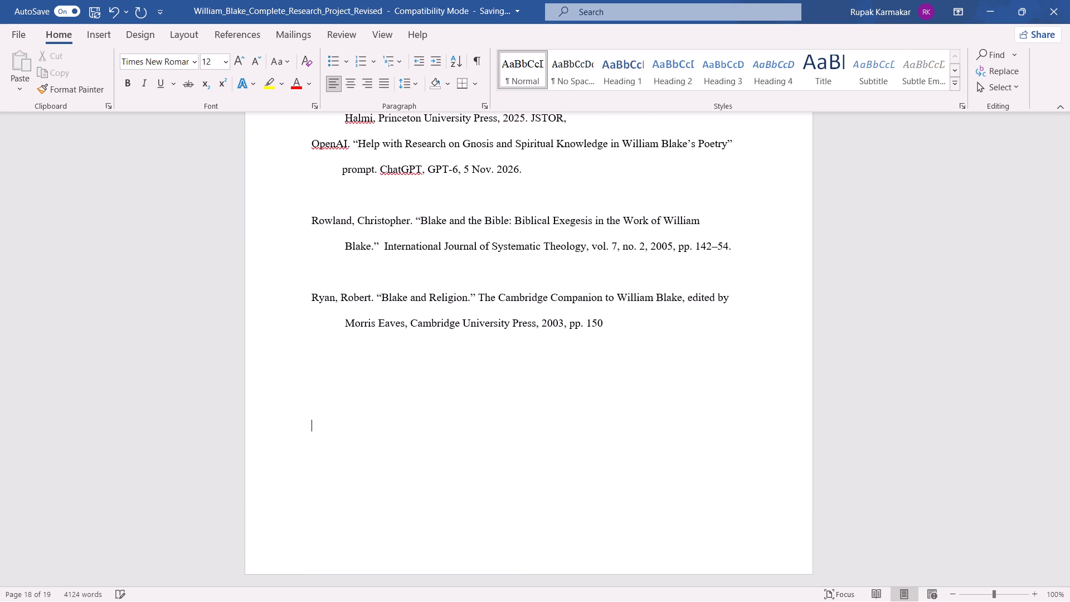
pyautogui.scroll(-5, 454, 425)
pyautogui.scroll(6, 461, 425)
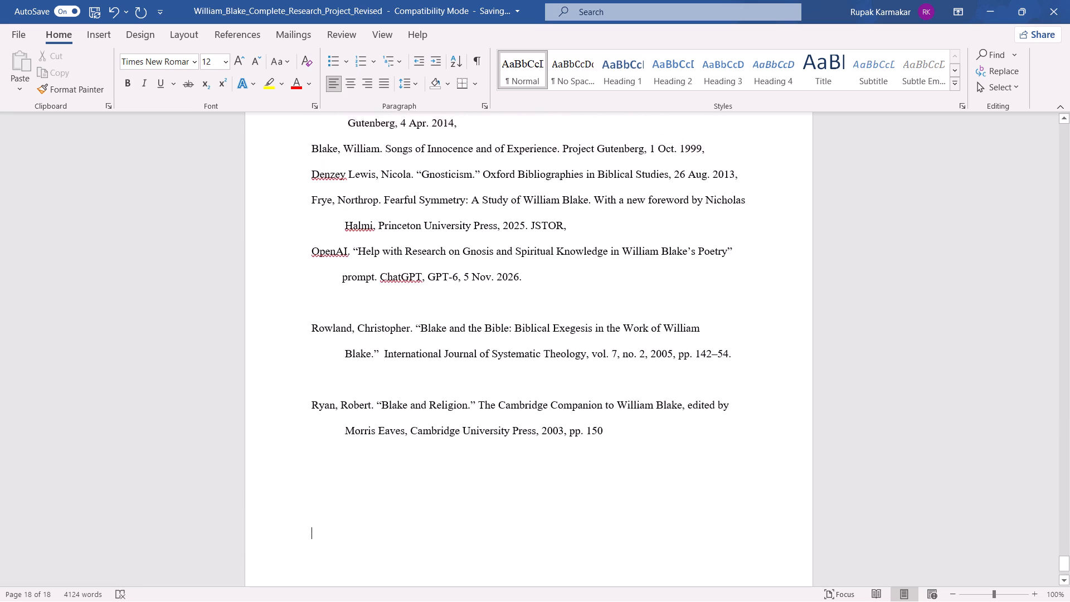
# Save the document with the Works Cited page as its last page.
pyautogui.scroll(4, 461, 425)
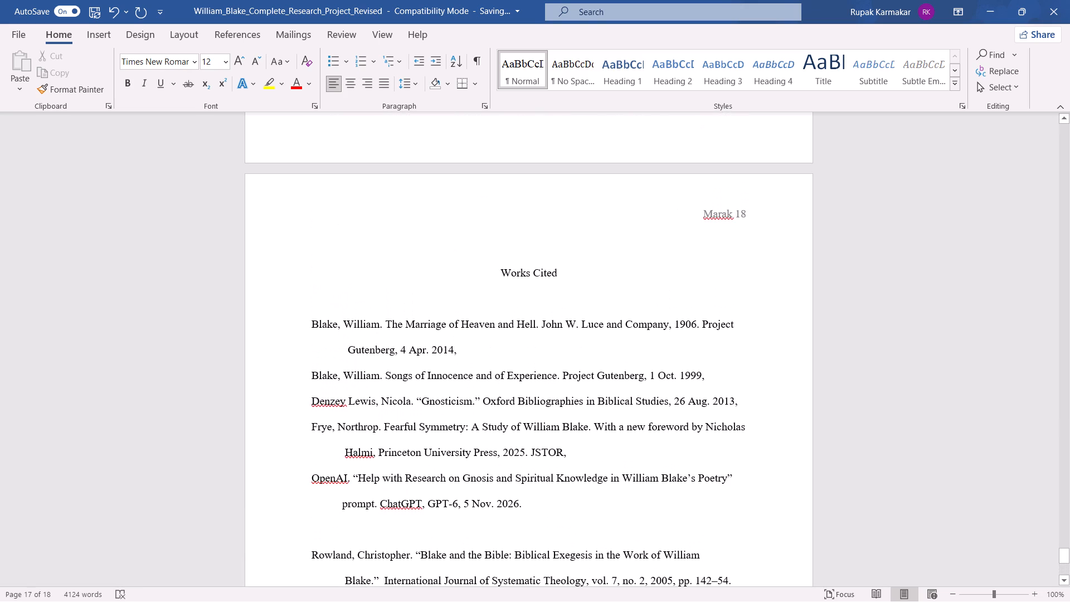
pyautogui.hotkey('ctrl', 's')
pyautogui.hotkey('ctrl', 's')
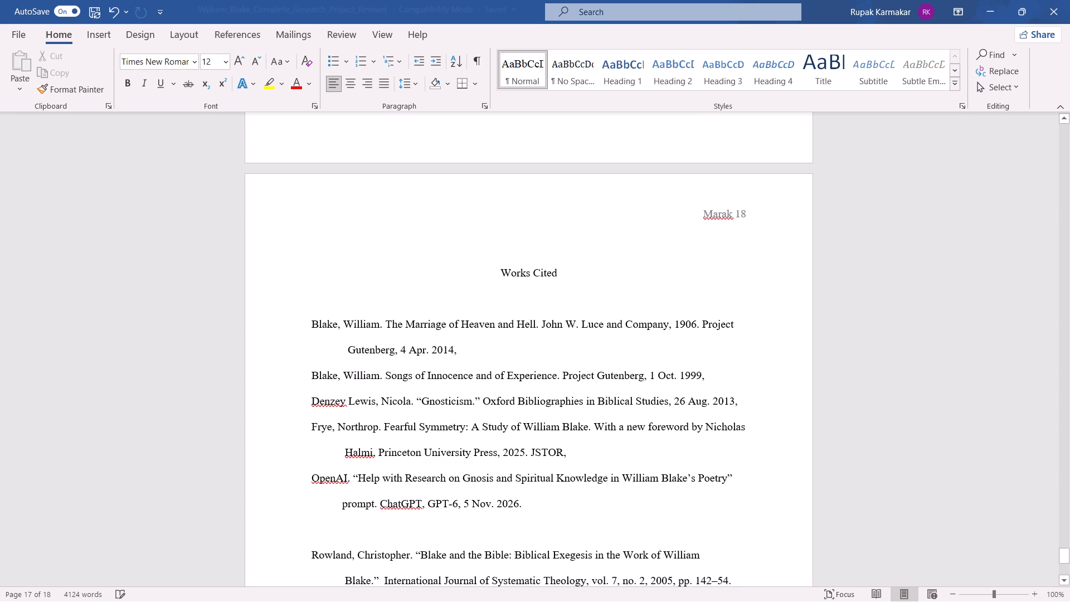
pyautogui.hotkey('ctrl', 's')
# Review the layout backwards from Works Cited through the closing paragraphs of the conclusion on page 17.
pyautogui.scroll(1, 461, 425)
pyautogui.scroll(-1, 461, 425)
pyautogui.scroll(18, 461, 425)
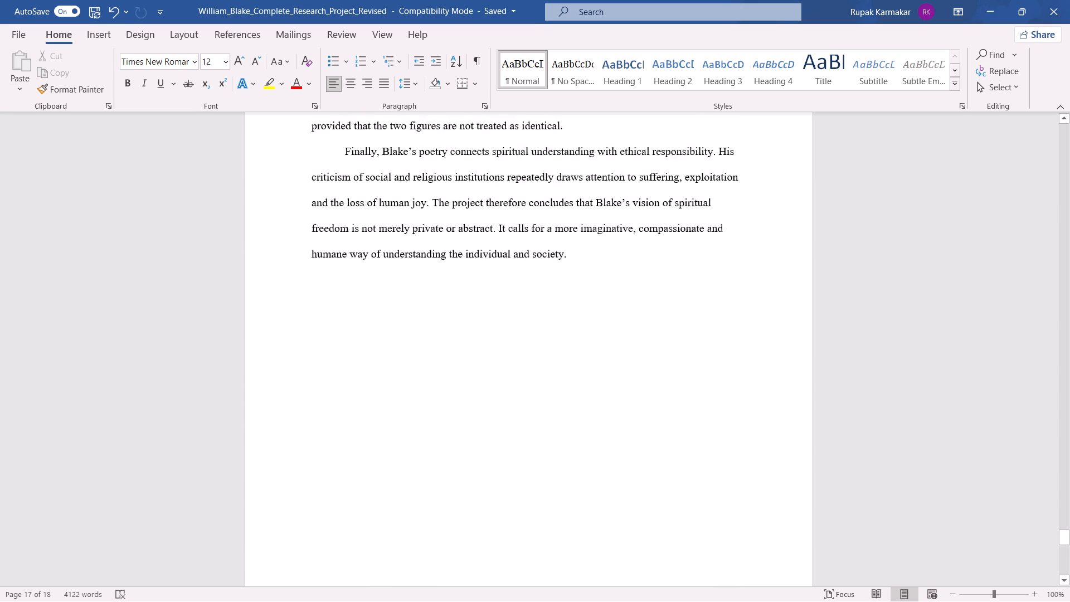
pyautogui.scroll(6, 461, 425)
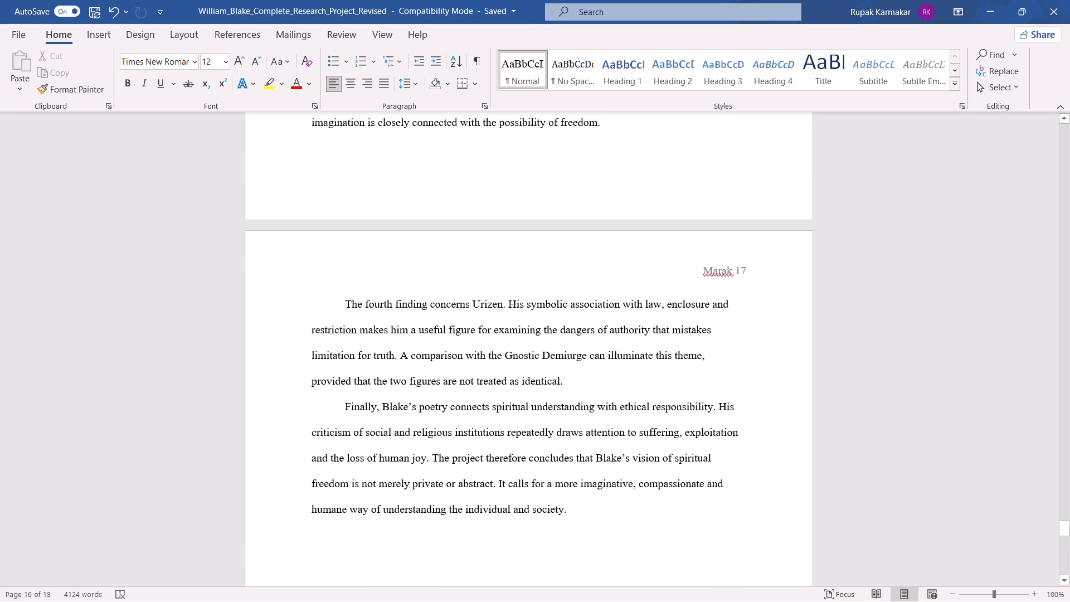
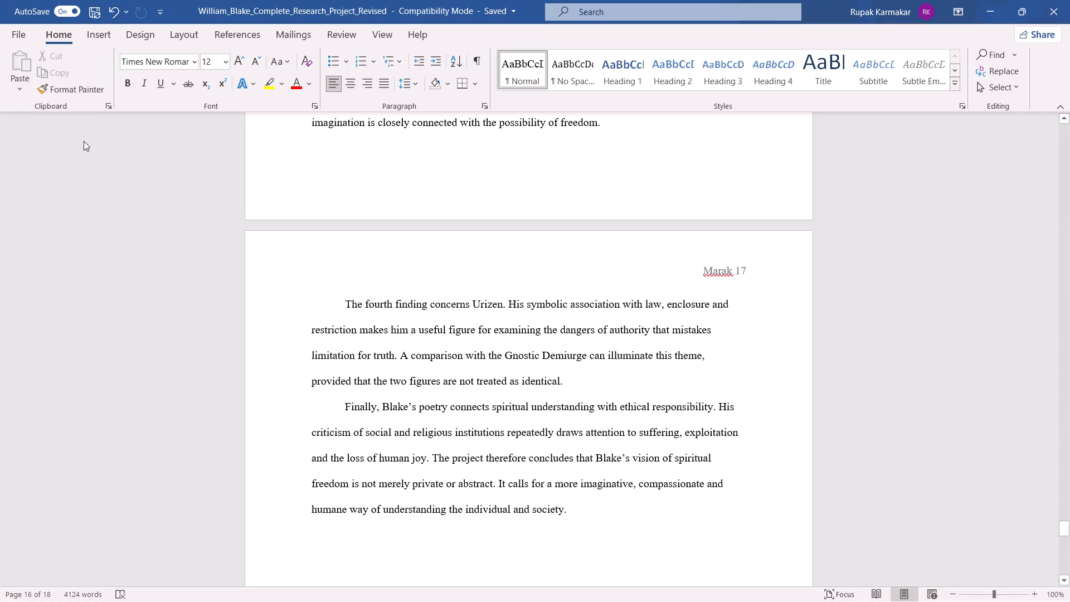
# Save a copy of the project in this PC's Documents folder as a Word Document, with a file name beginning "English_Li".
pyautogui.click(3, 36)
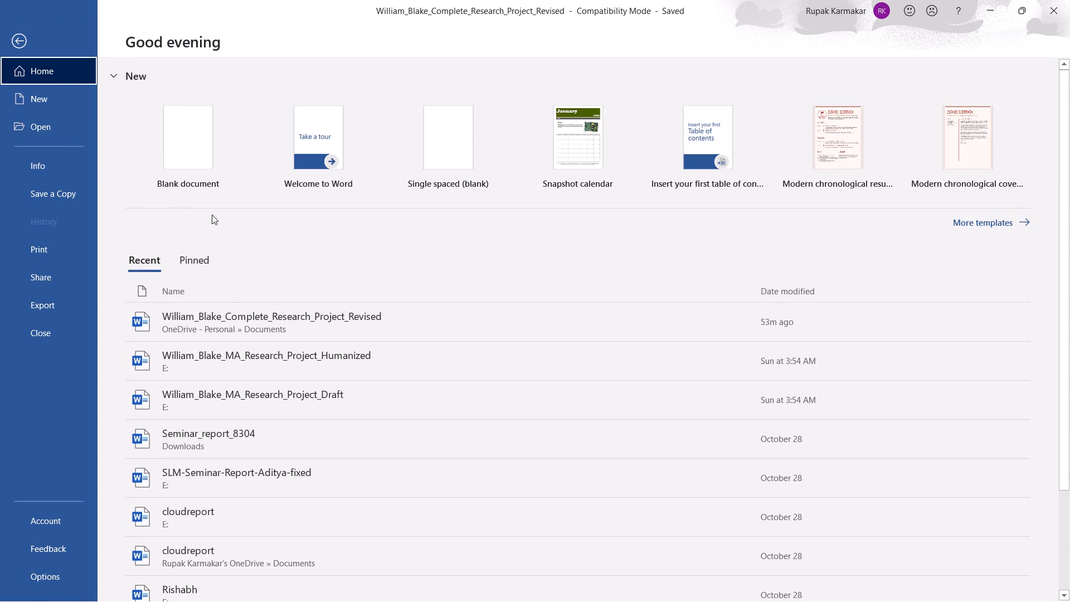
pyautogui.click(18, 42)
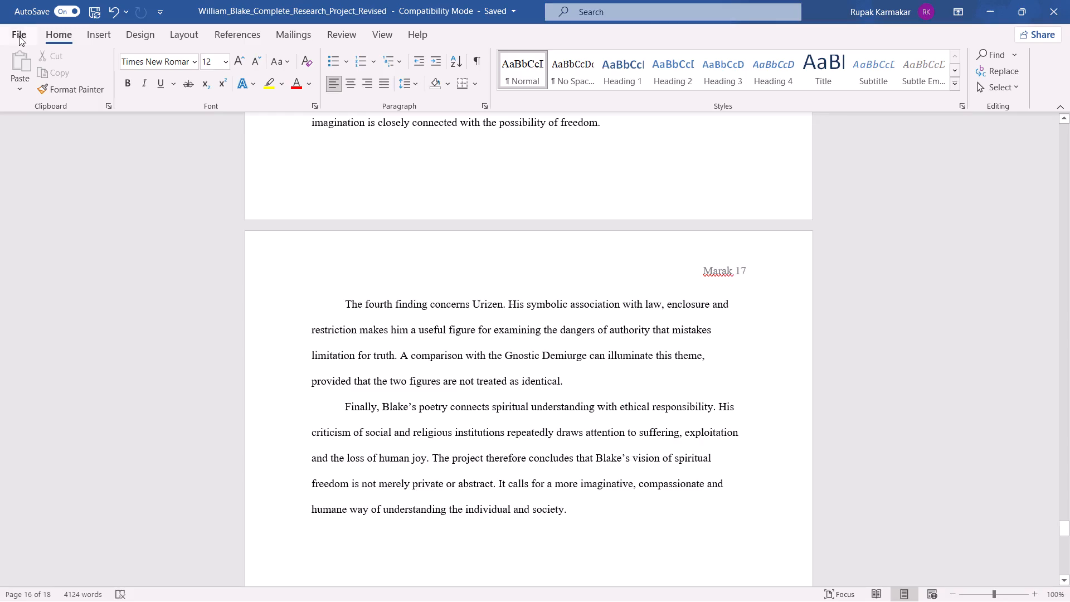
pyautogui.click(19, 36)
pyautogui.click(40, 185)
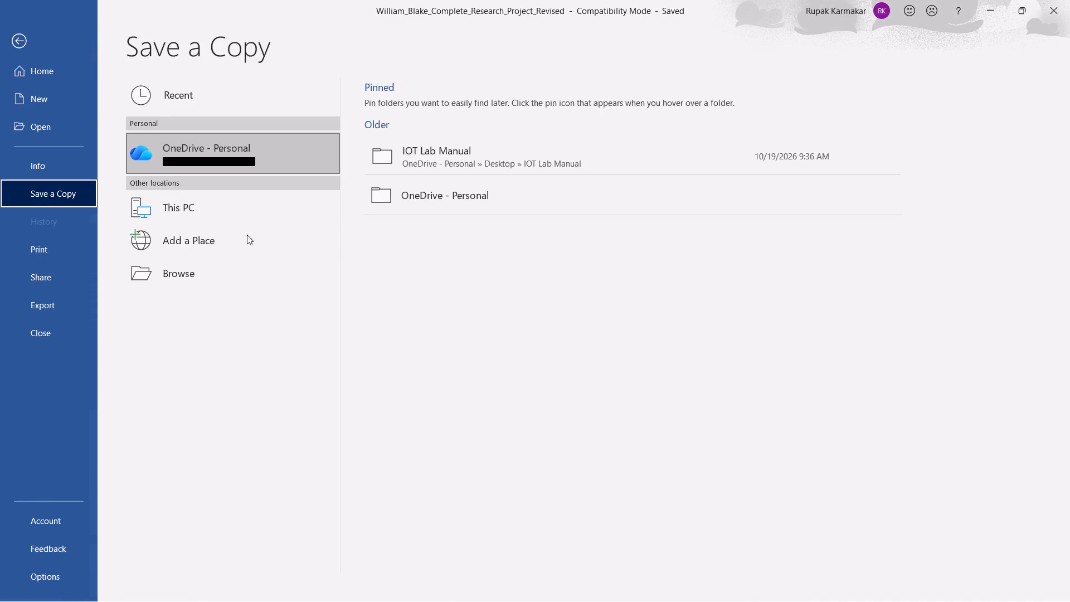
pyautogui.click(242, 213)
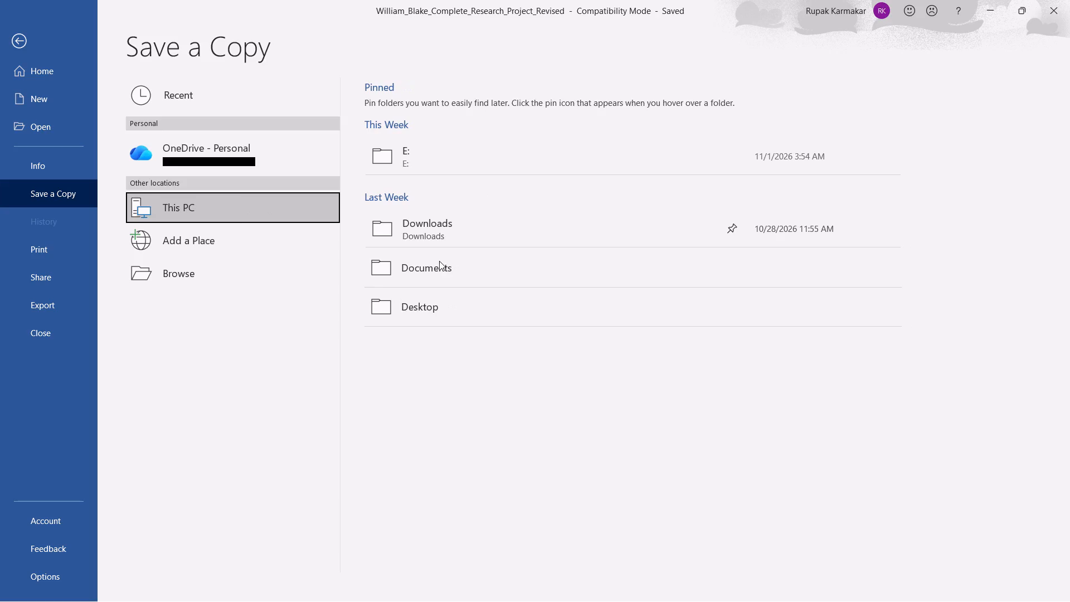
pyautogui.click(439, 261)
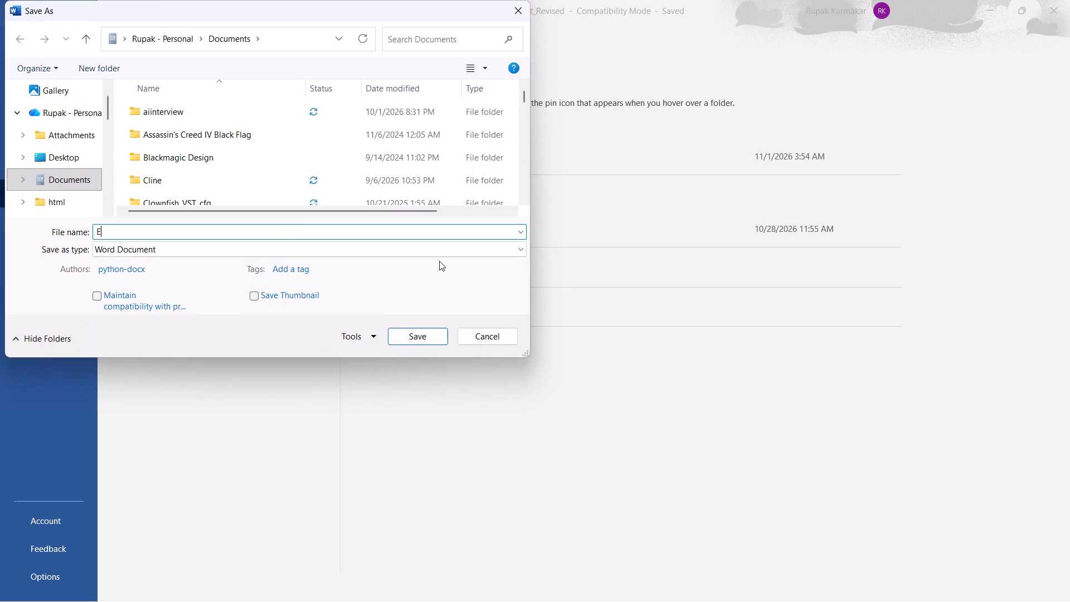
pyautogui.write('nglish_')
# Complete the copy's file name as English_Literature_project and save it as a Word Document in the Documents folder.
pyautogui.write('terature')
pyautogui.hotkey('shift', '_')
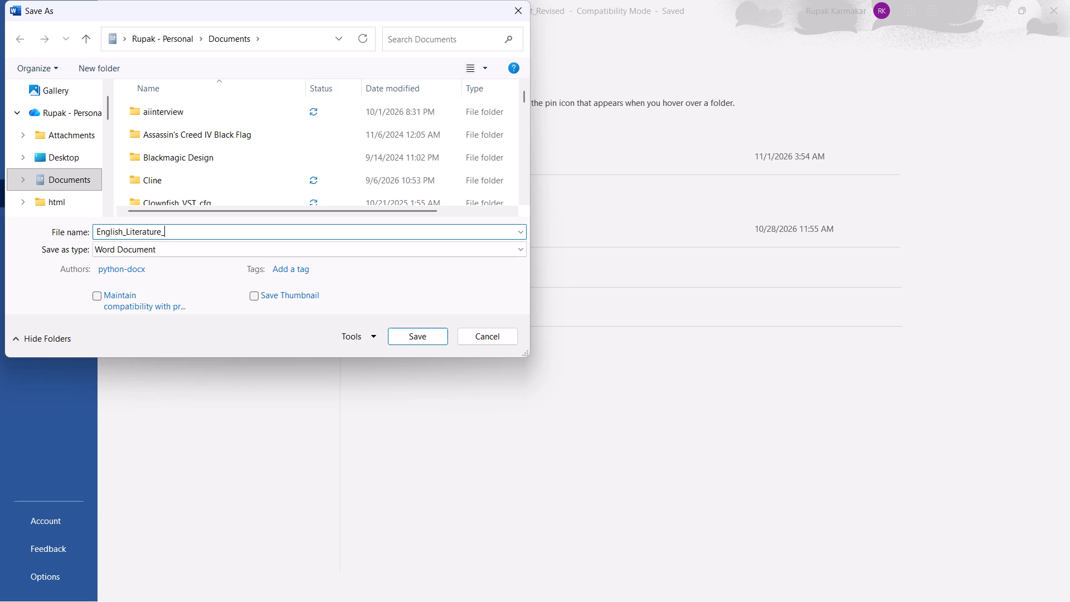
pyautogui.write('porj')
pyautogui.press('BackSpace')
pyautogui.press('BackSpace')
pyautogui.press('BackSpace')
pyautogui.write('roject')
pyautogui.click(418, 333)
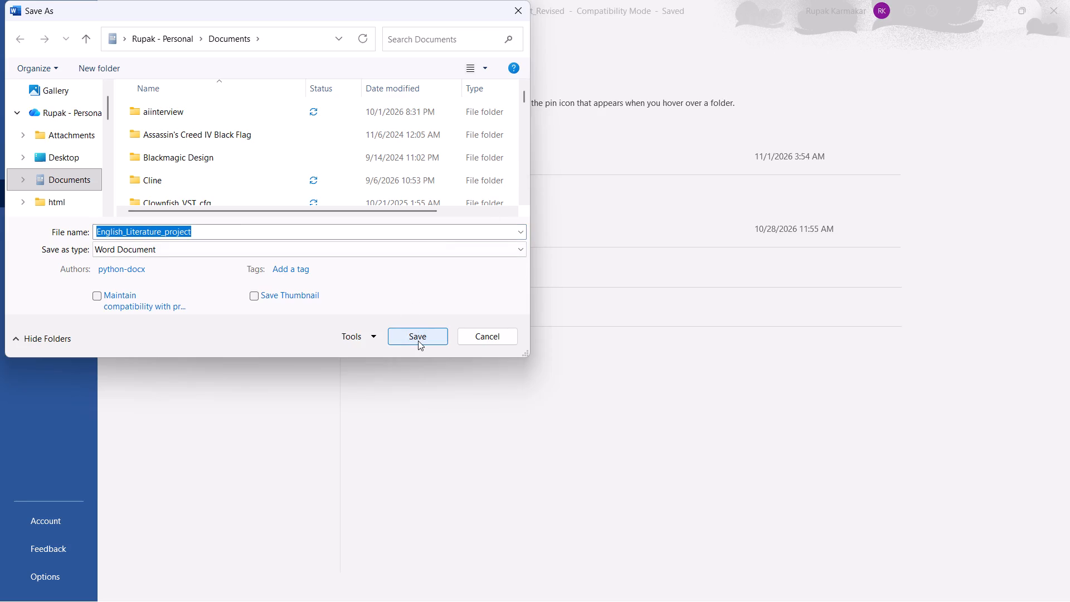
pyautogui.click(418, 341)
pyautogui.click(419, 338)
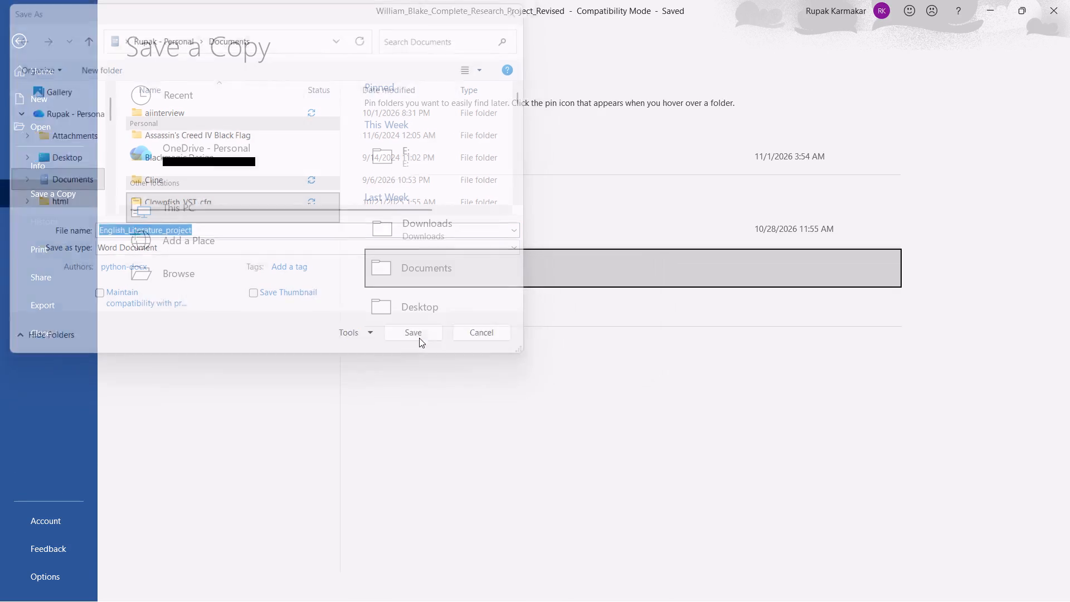
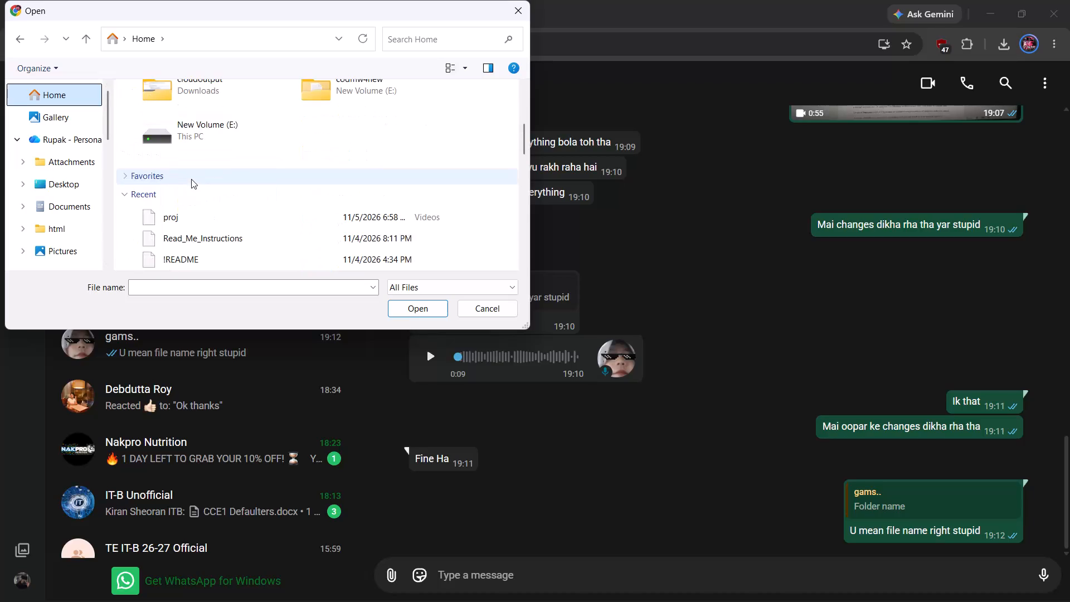
# Search the Documents folder for "English" in the WhatsApp attachment file picker.
pyautogui.scroll(-2, 203, 221)
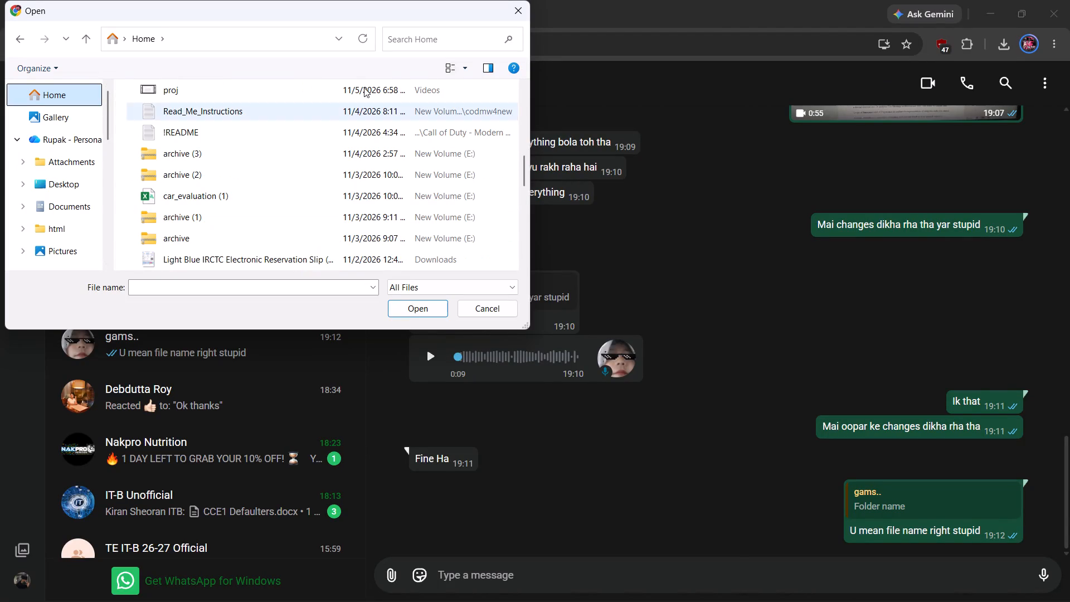
pyautogui.click(89, 212)
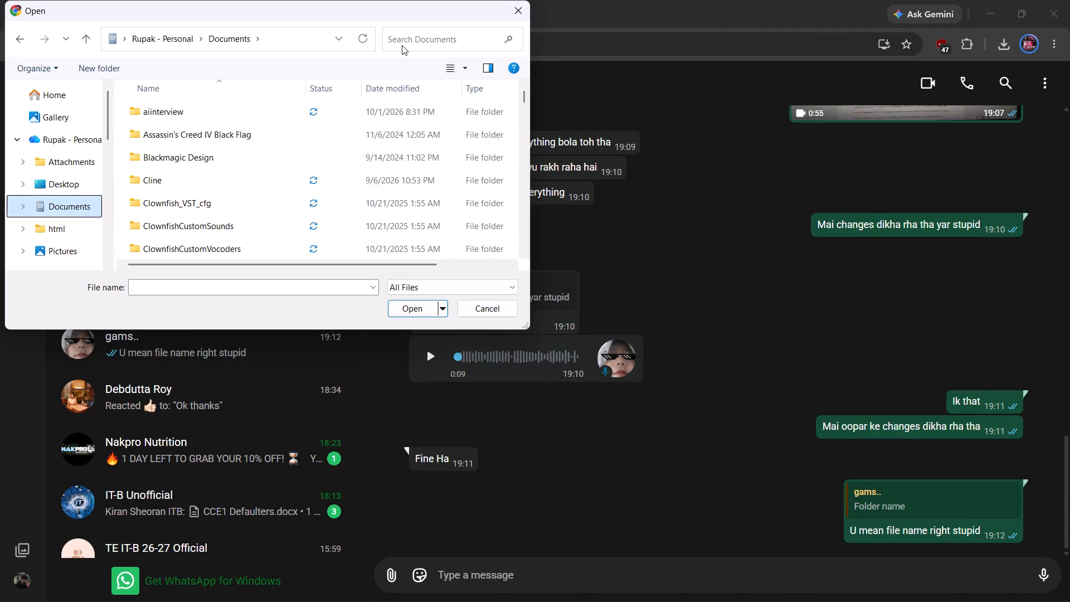
pyautogui.click(402, 45)
pyautogui.click(404, 42)
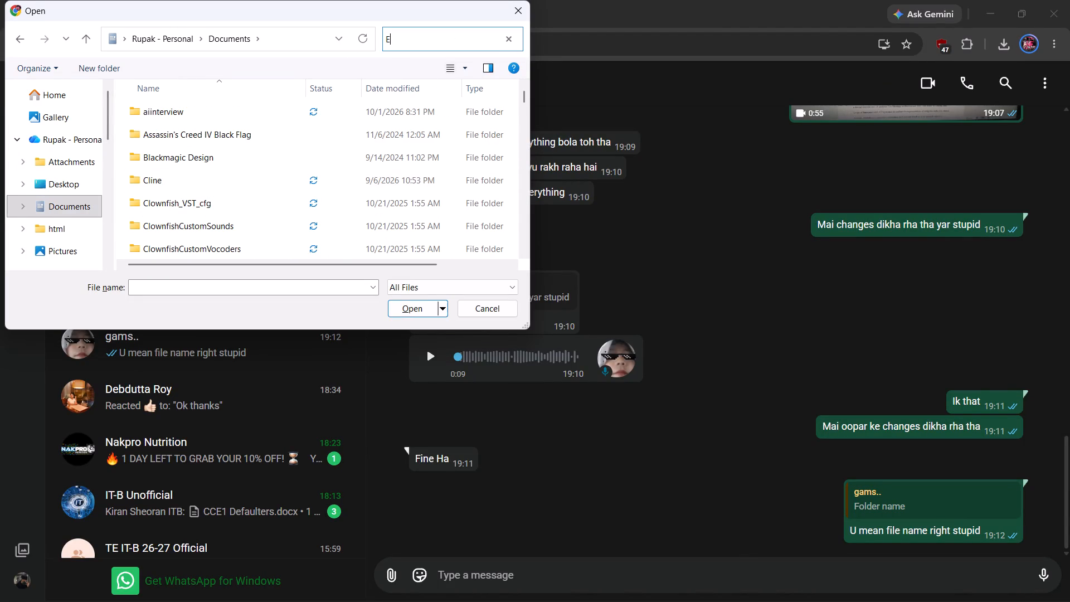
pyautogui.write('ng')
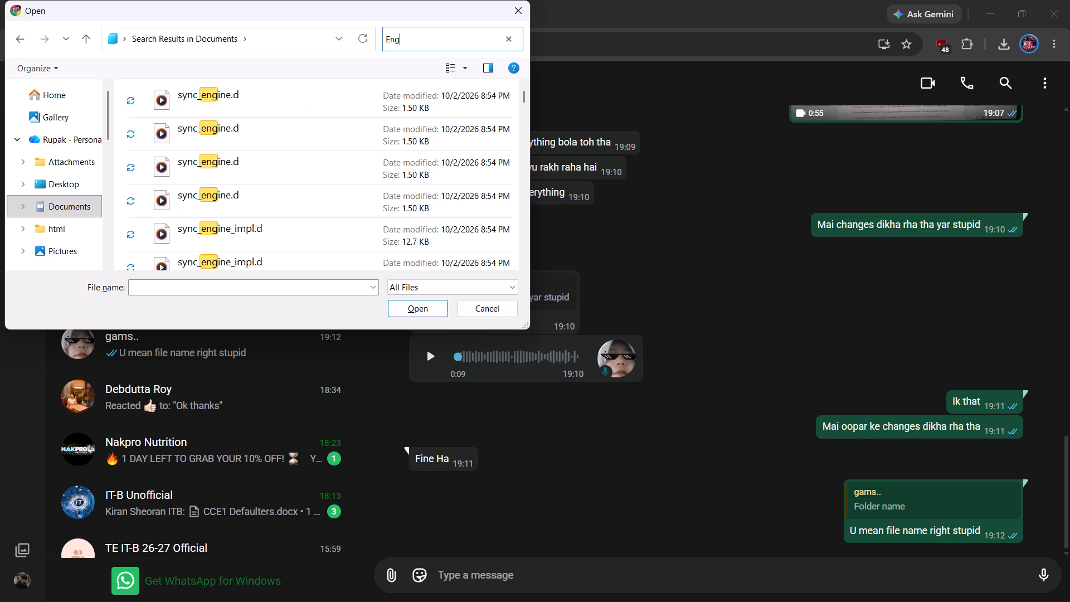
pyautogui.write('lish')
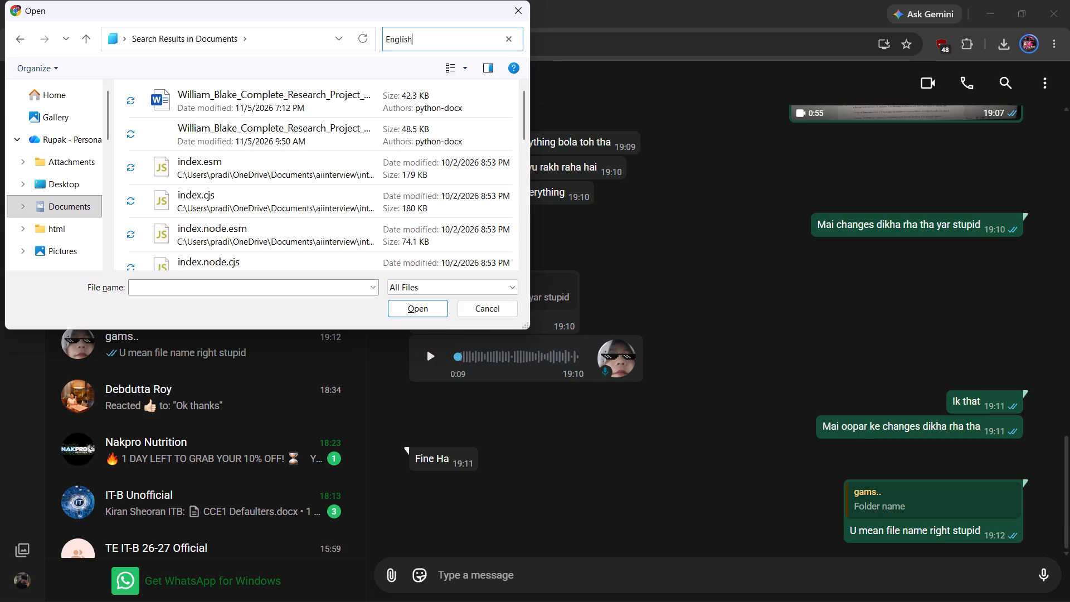
# Switch to Word and finish saving the English_Literature_project copy, accepting the upgrade to the newest file format.
pyautogui.click(731, 586)
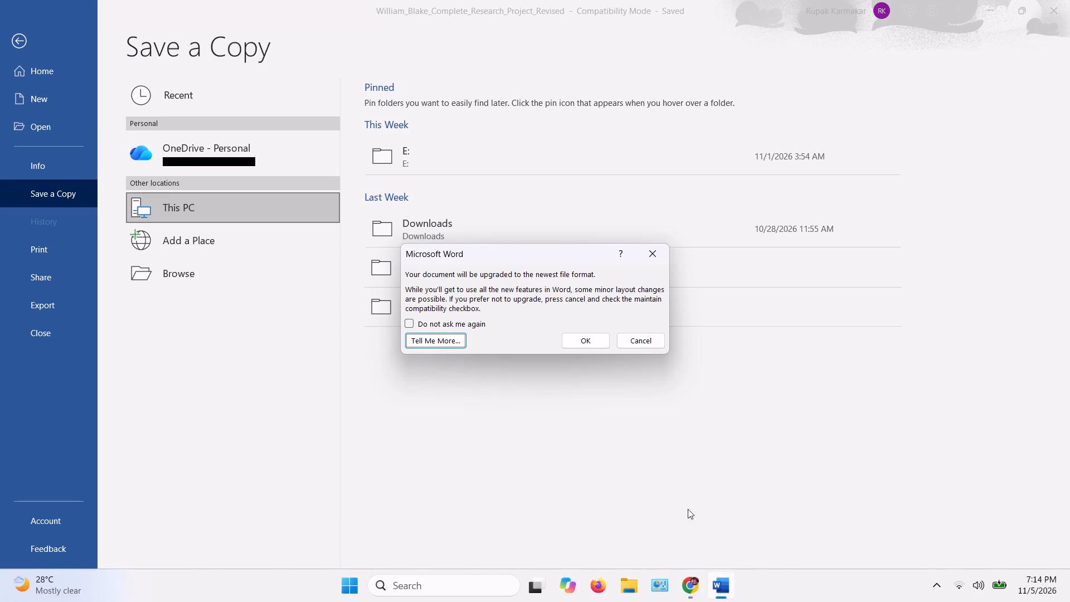
pyautogui.click(579, 344)
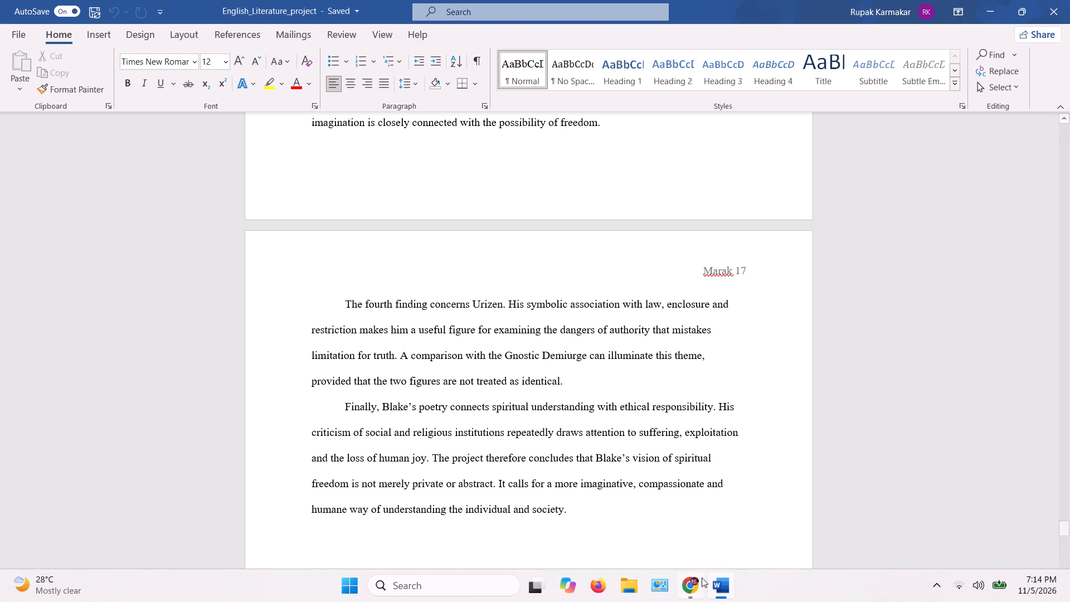
# Return to the WhatsApp file picker in Chrome and choose the English_Literature_project document as the attachment.
pyautogui.click(698, 589)
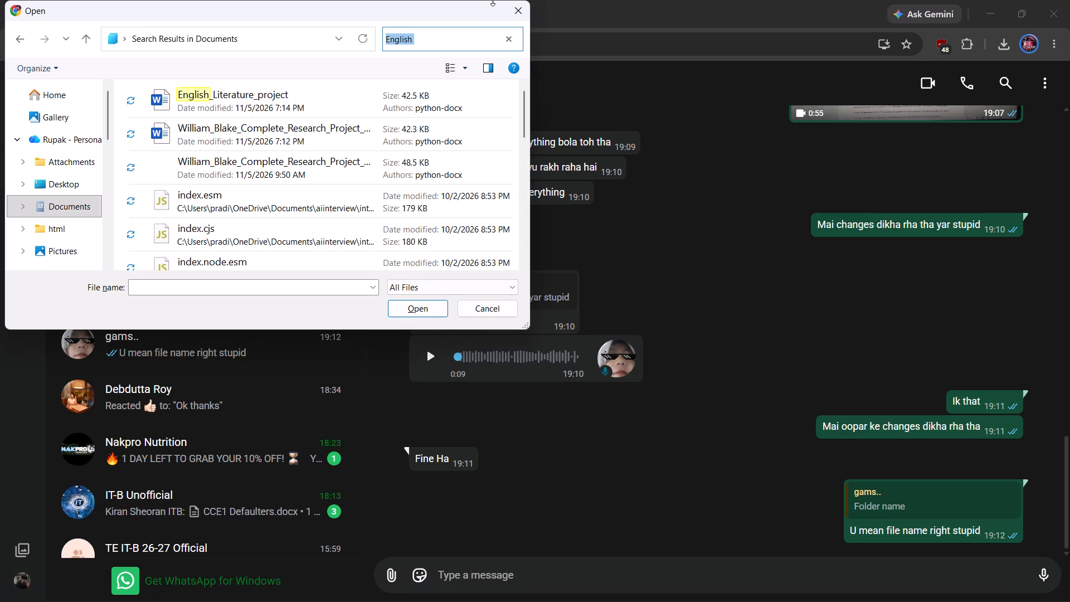
pyautogui.click(320, 96)
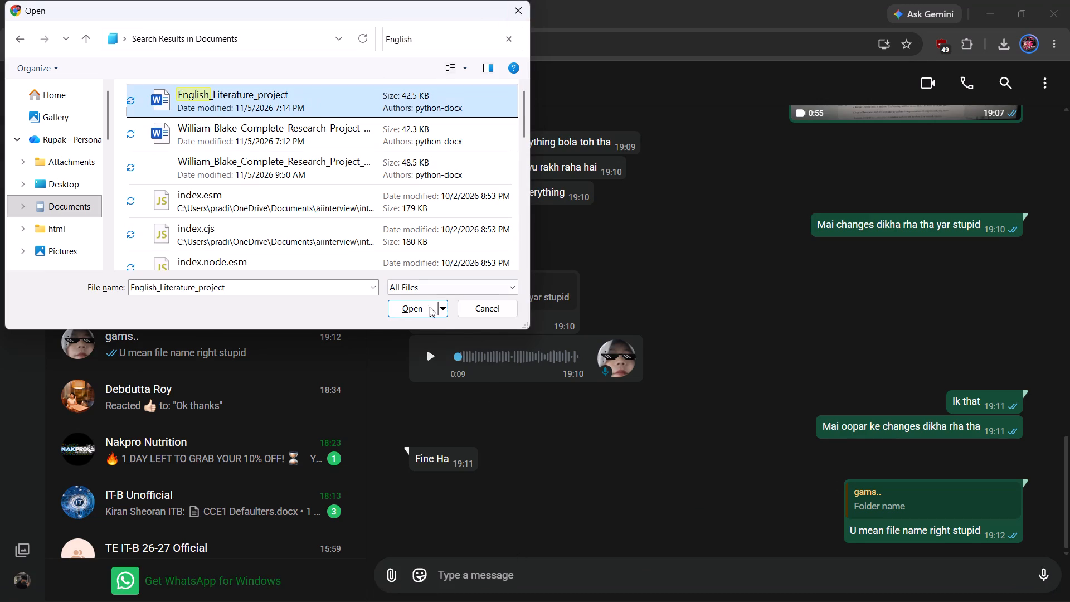
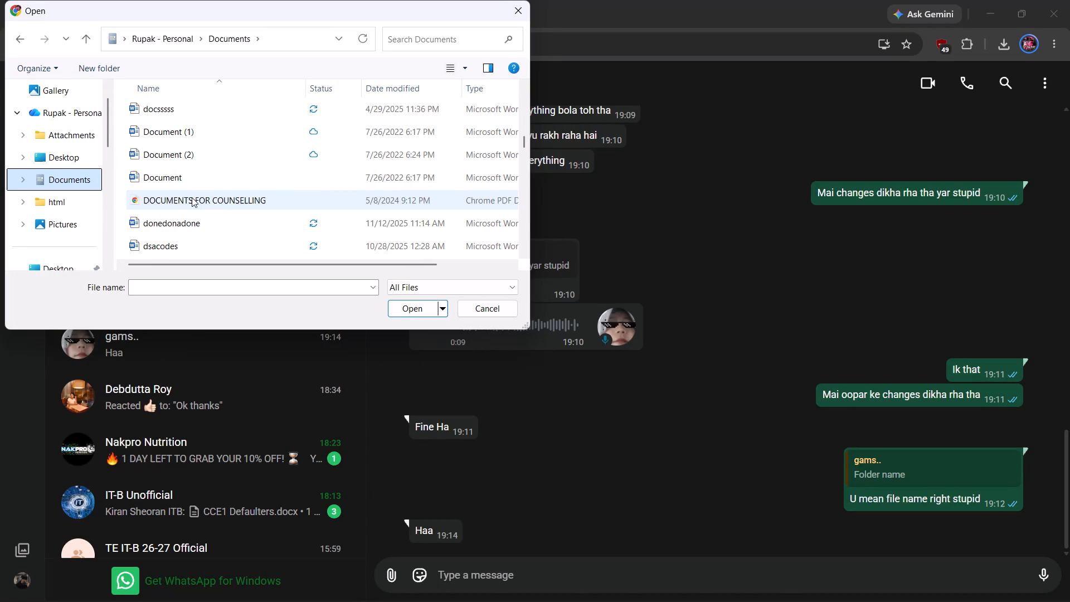
# Select the Word file English_Literature_project in the Documents folder as the attachment for the open WhatsApp chat.
pyautogui.scroll(6, 192, 196)
pyautogui.scroll(-2, 192, 196)
pyautogui.scroll(1, 192, 196)
pyautogui.scroll(-4, 192, 196)
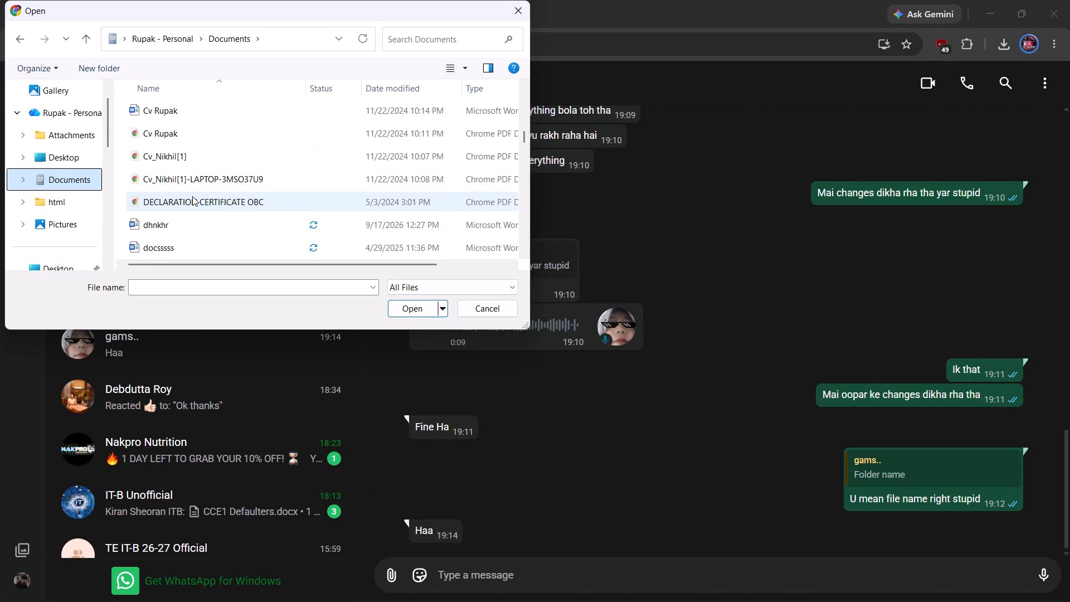
pyautogui.scroll(-2, 192, 196)
pyautogui.scroll(1, 192, 196)
pyautogui.scroll(-2, 192, 196)
pyautogui.click(197, 156)
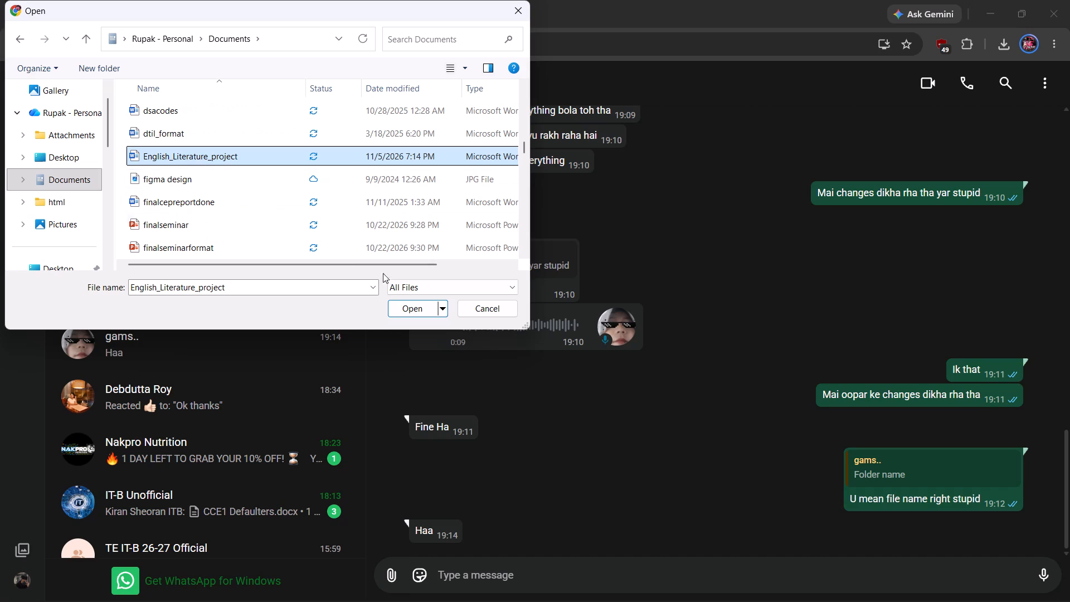